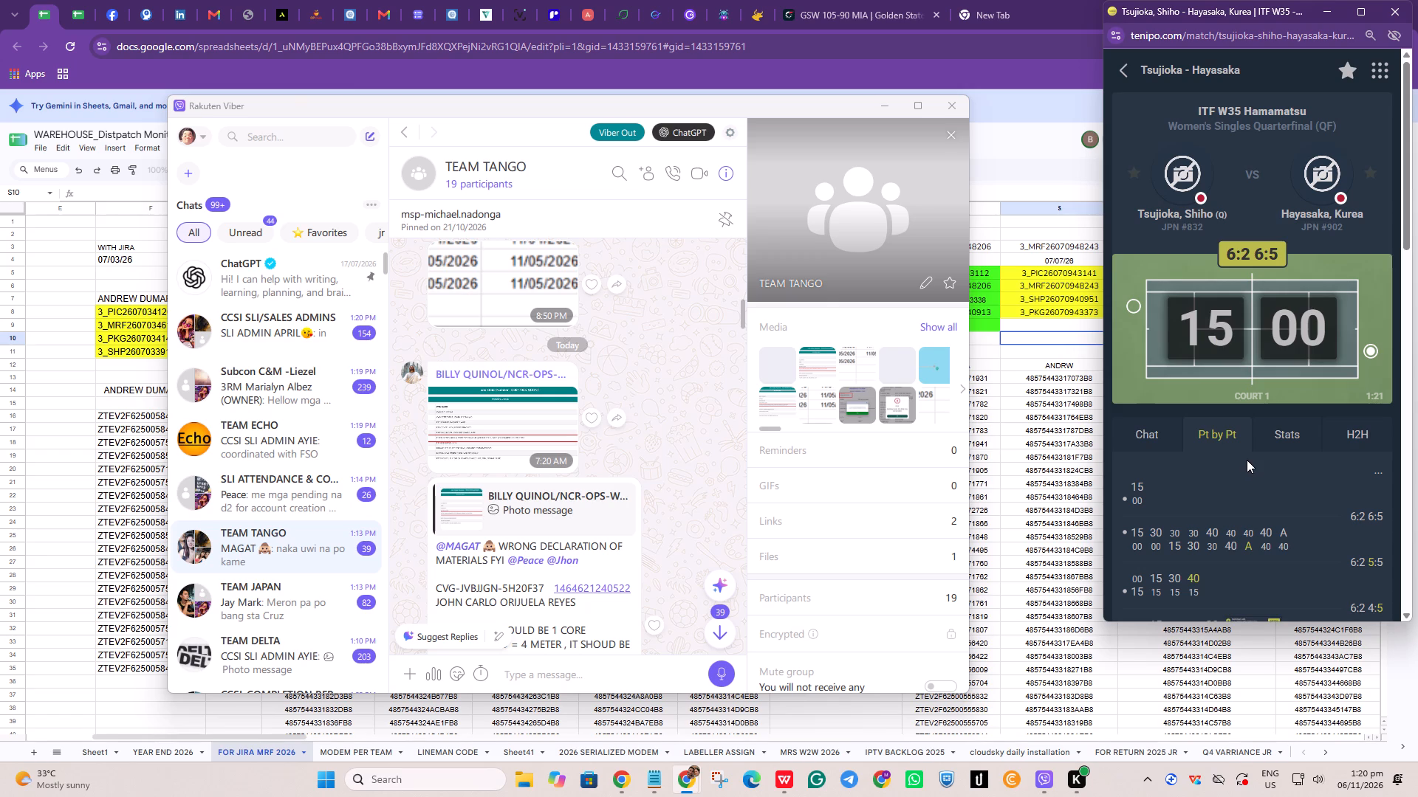
# Leave the warehouse spreadsheet for the open Facebook page and reload its home feed.
pyautogui.click(1050, 507)
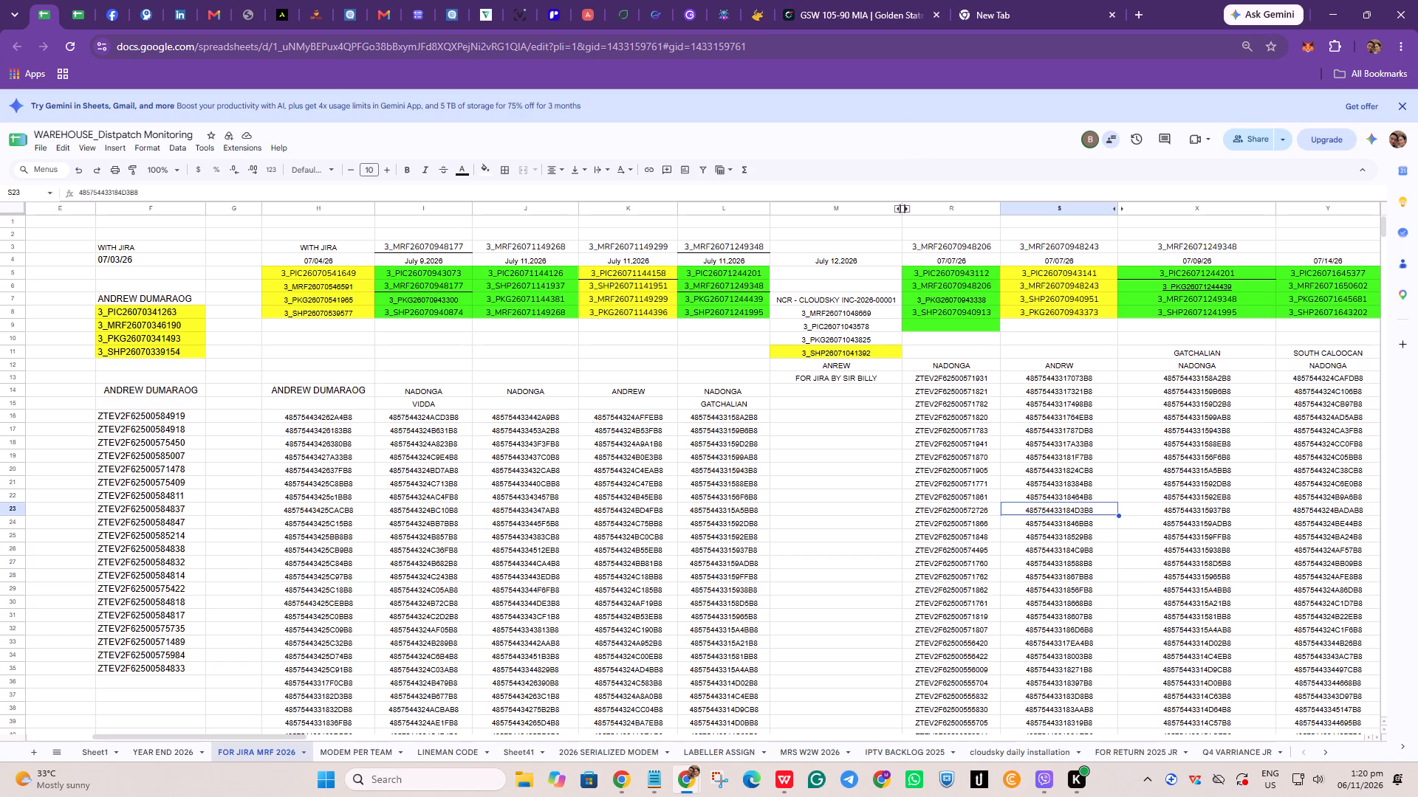
pyautogui.click(106, 12)
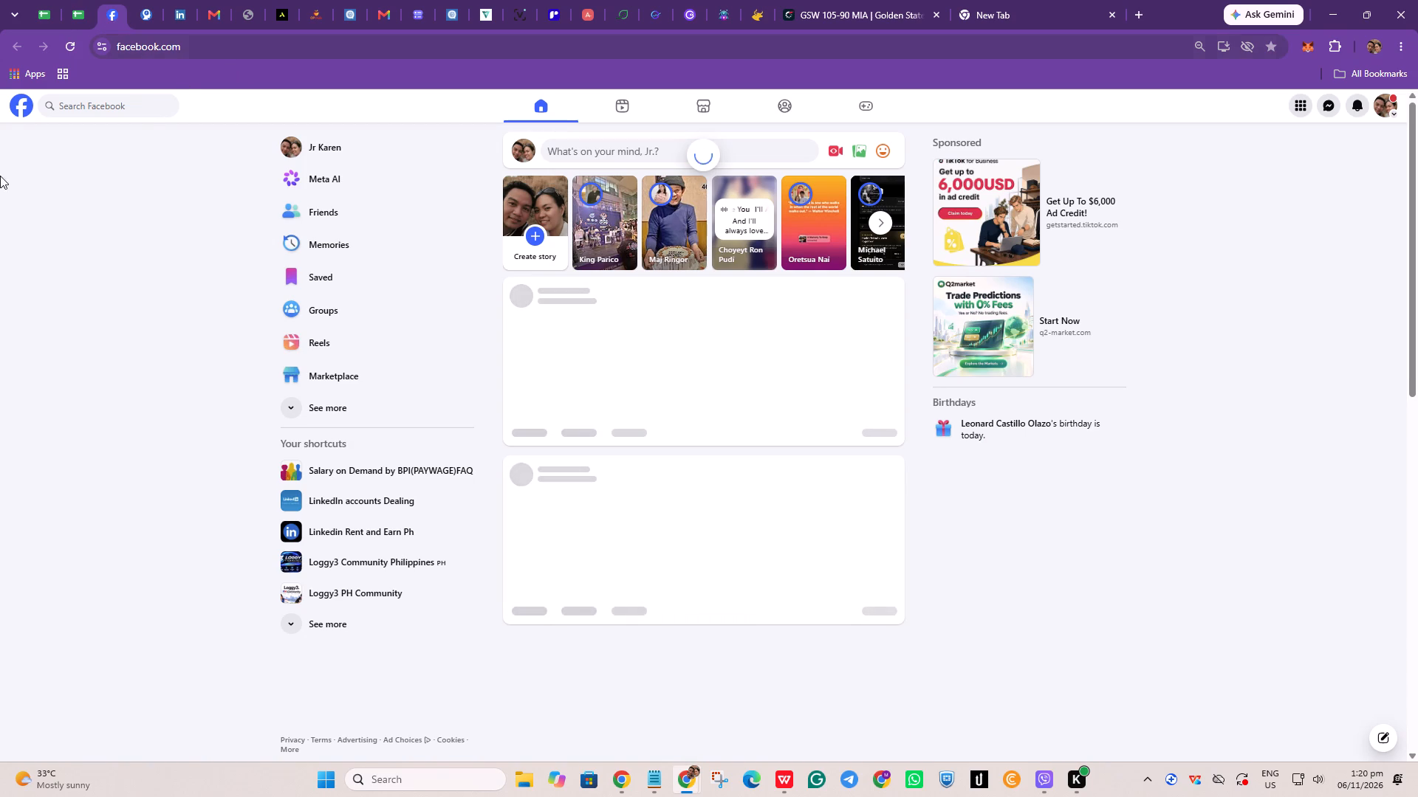
pyautogui.click(27, 101)
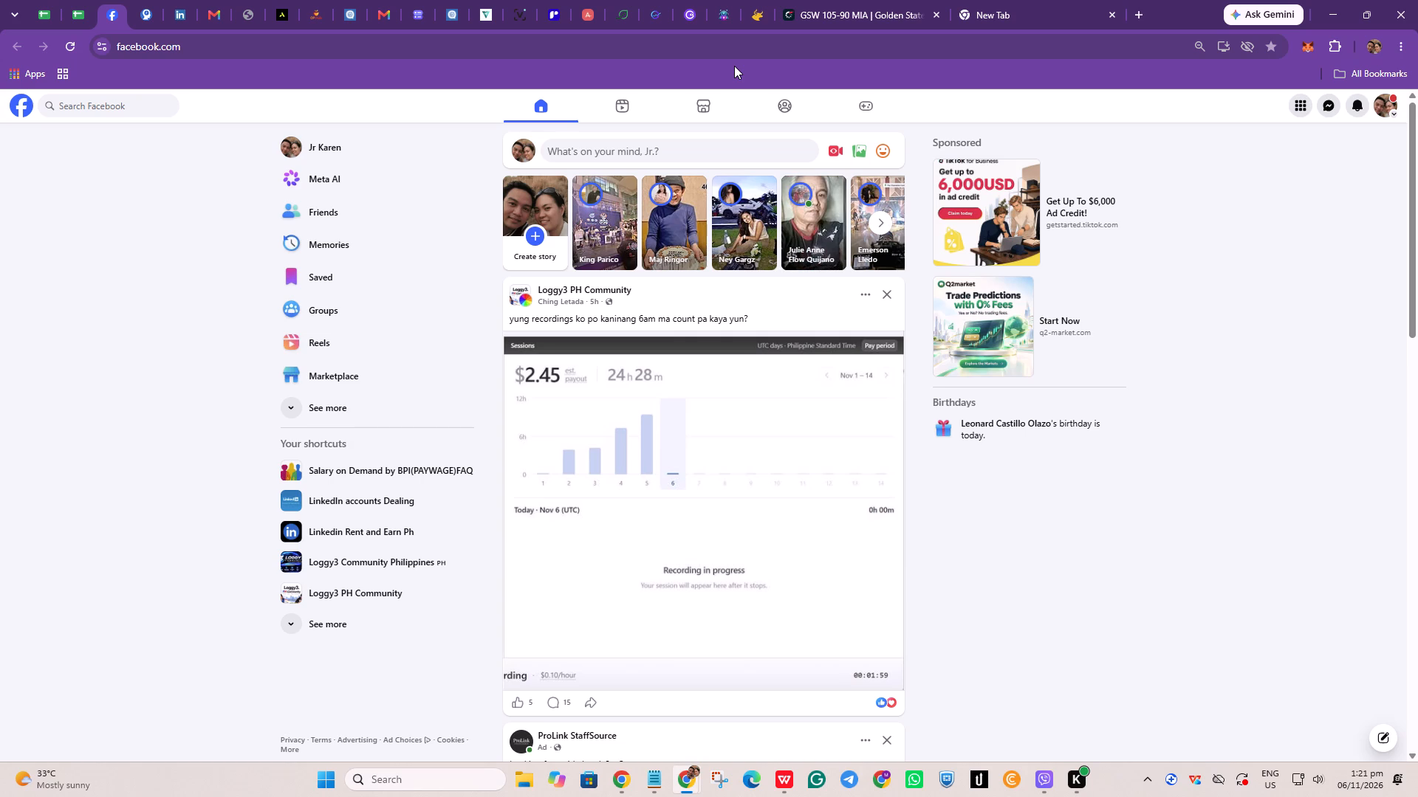
# Review the Miami Heat player stats on the Flashscore match page and return to the Golden State Warriors player stats.
pyautogui.click(889, 0)
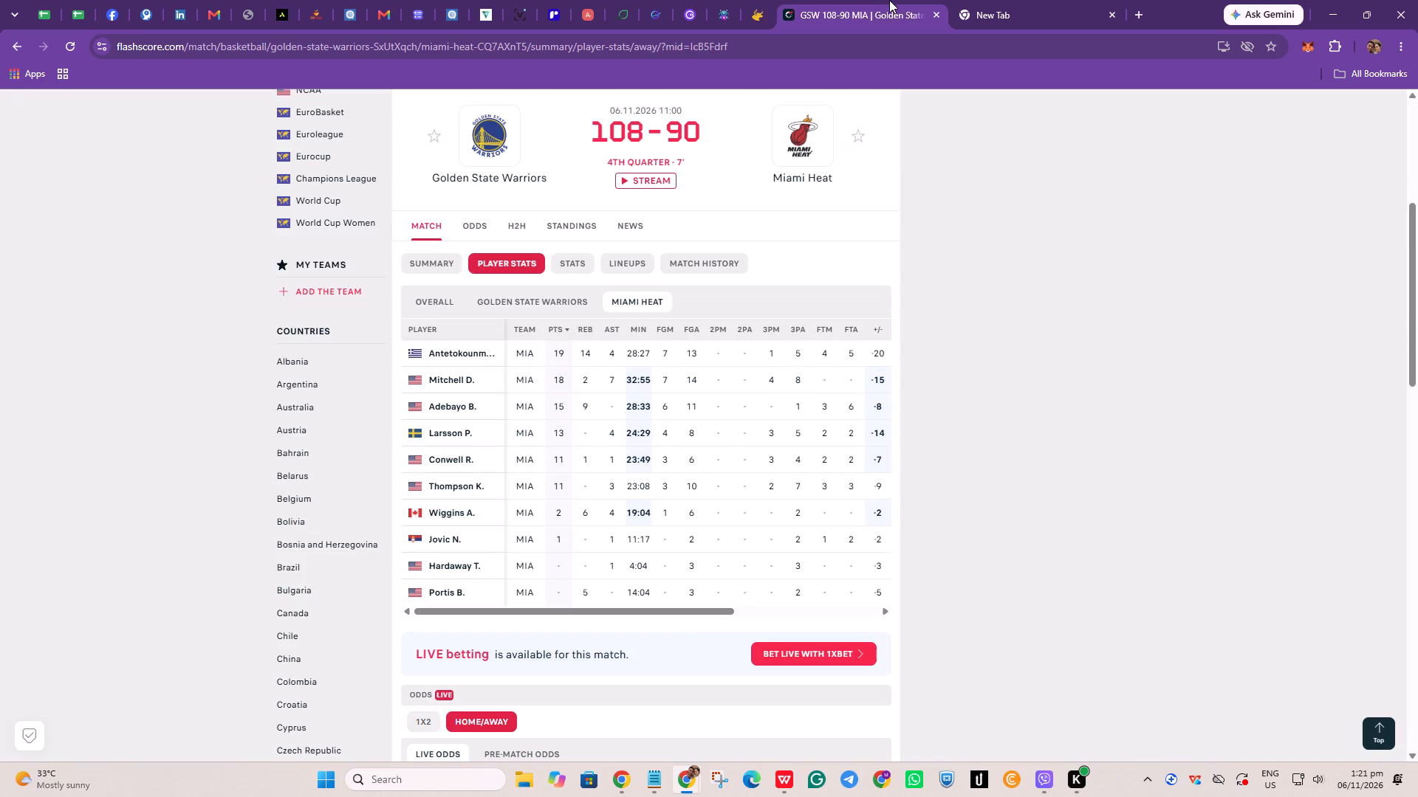
pyautogui.scroll(-4, 698, 301)
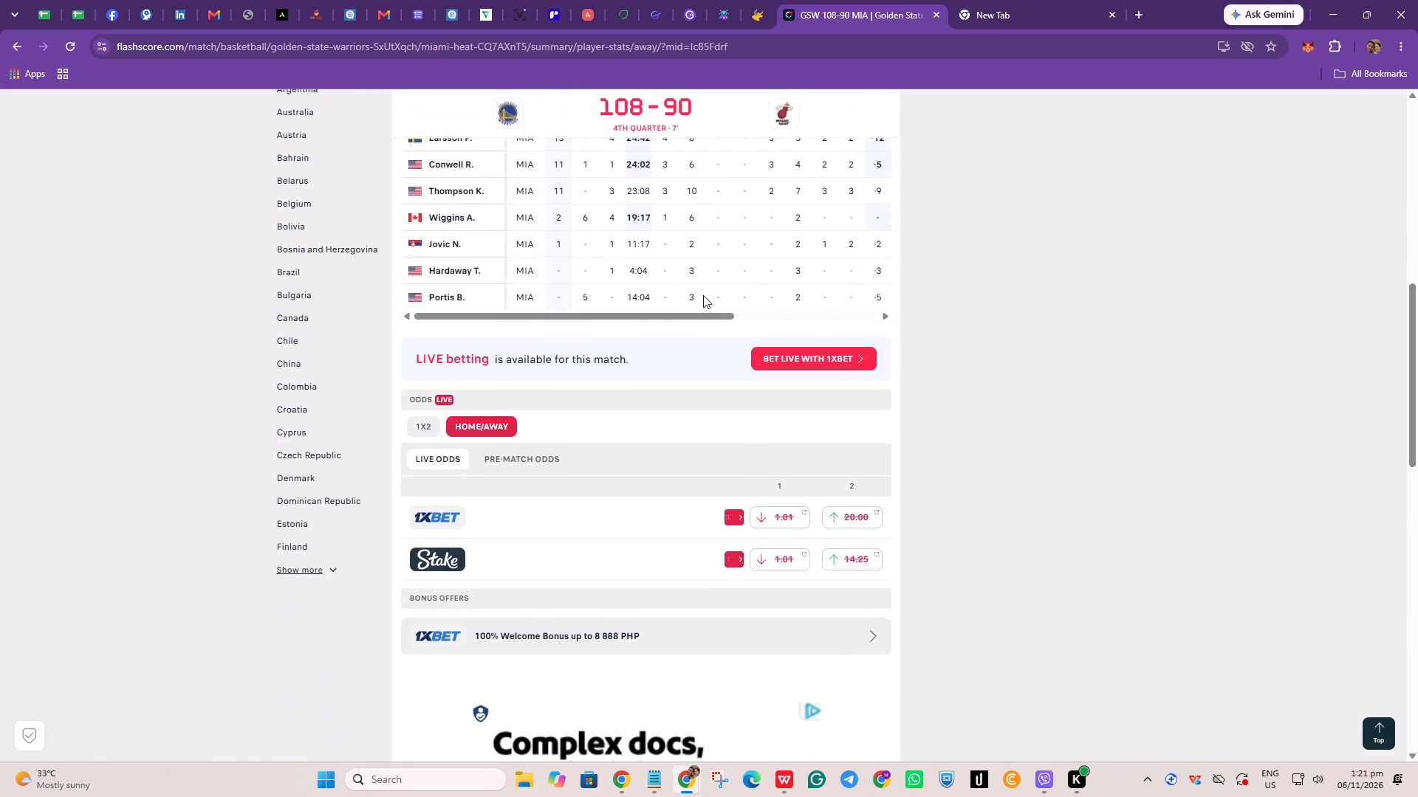
pyautogui.scroll(6, 710, 286)
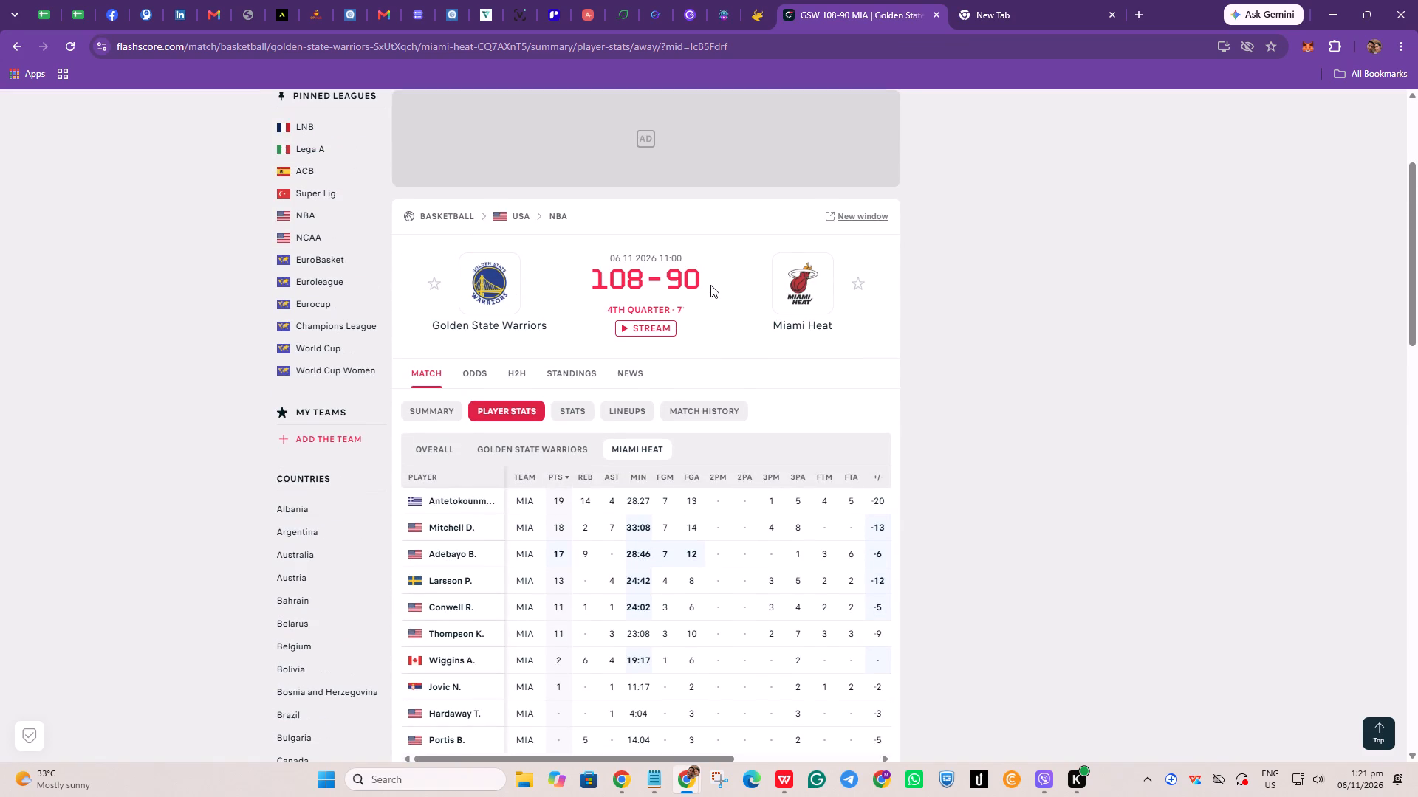
pyautogui.click(13, 51)
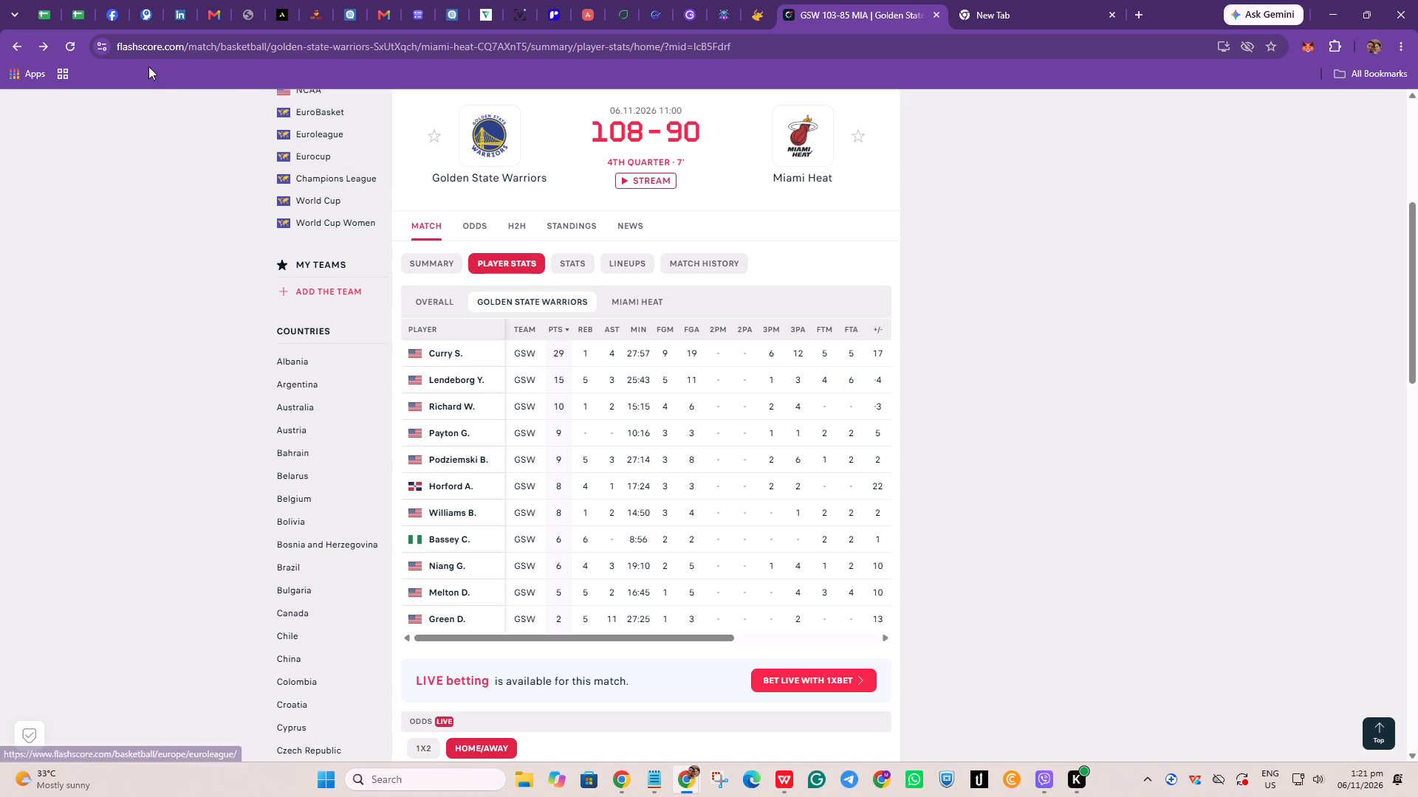
# Refresh the Golden State Warriors v Miami Heat player stats page and check the match score.
pyautogui.click(67, 44)
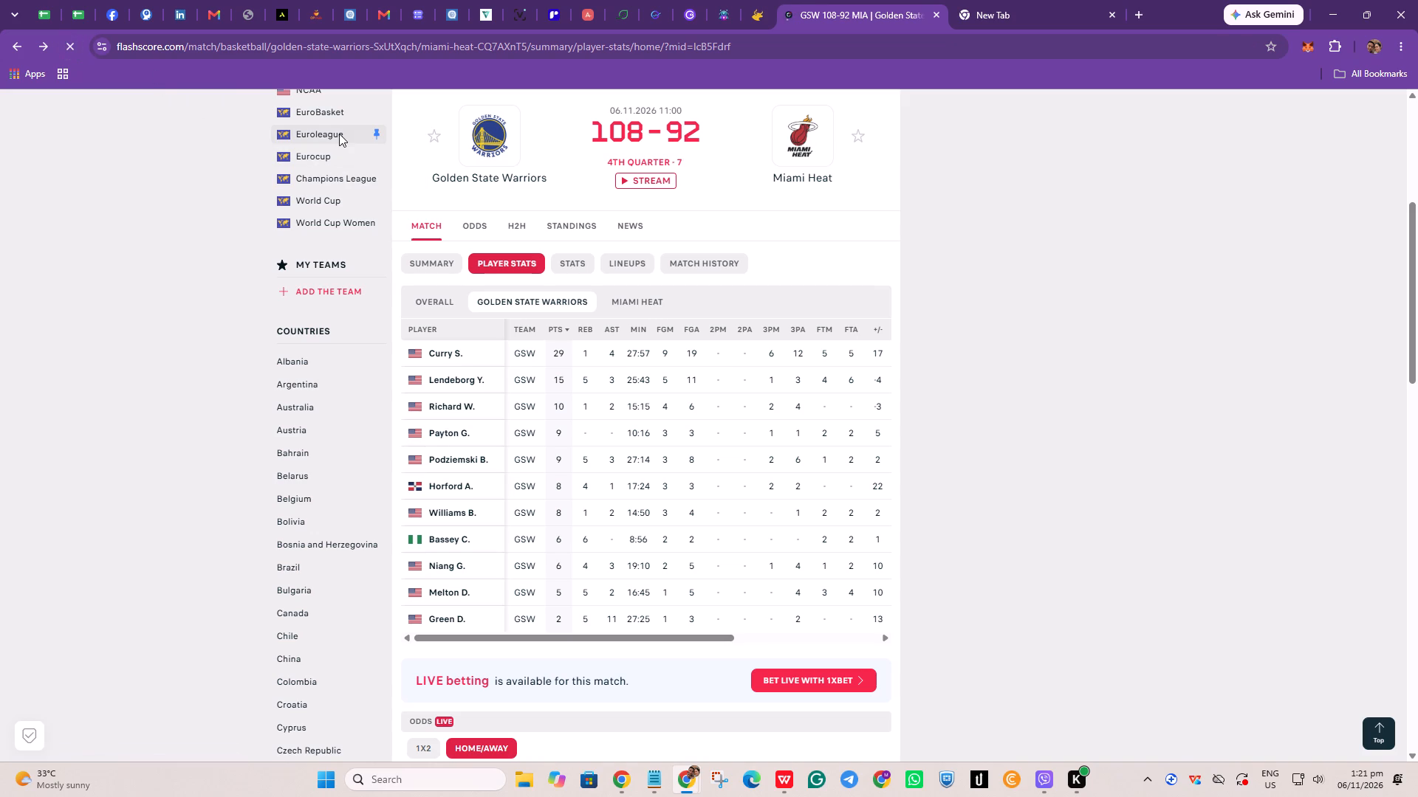
pyautogui.scroll(5, 651, 404)
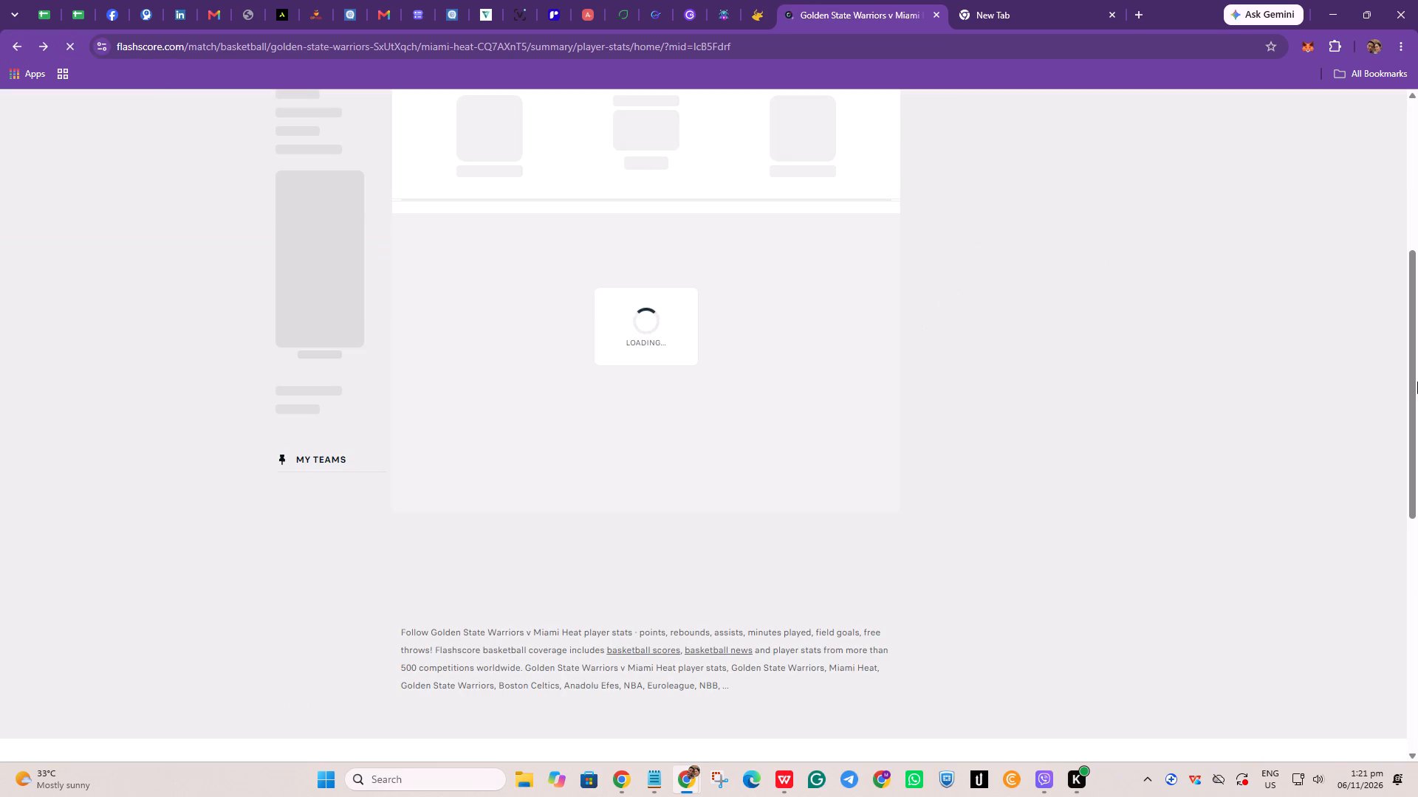
pyautogui.moveTo(1414, 378); pyautogui.dragTo(1411, 307)
pyautogui.click(1410, 303)
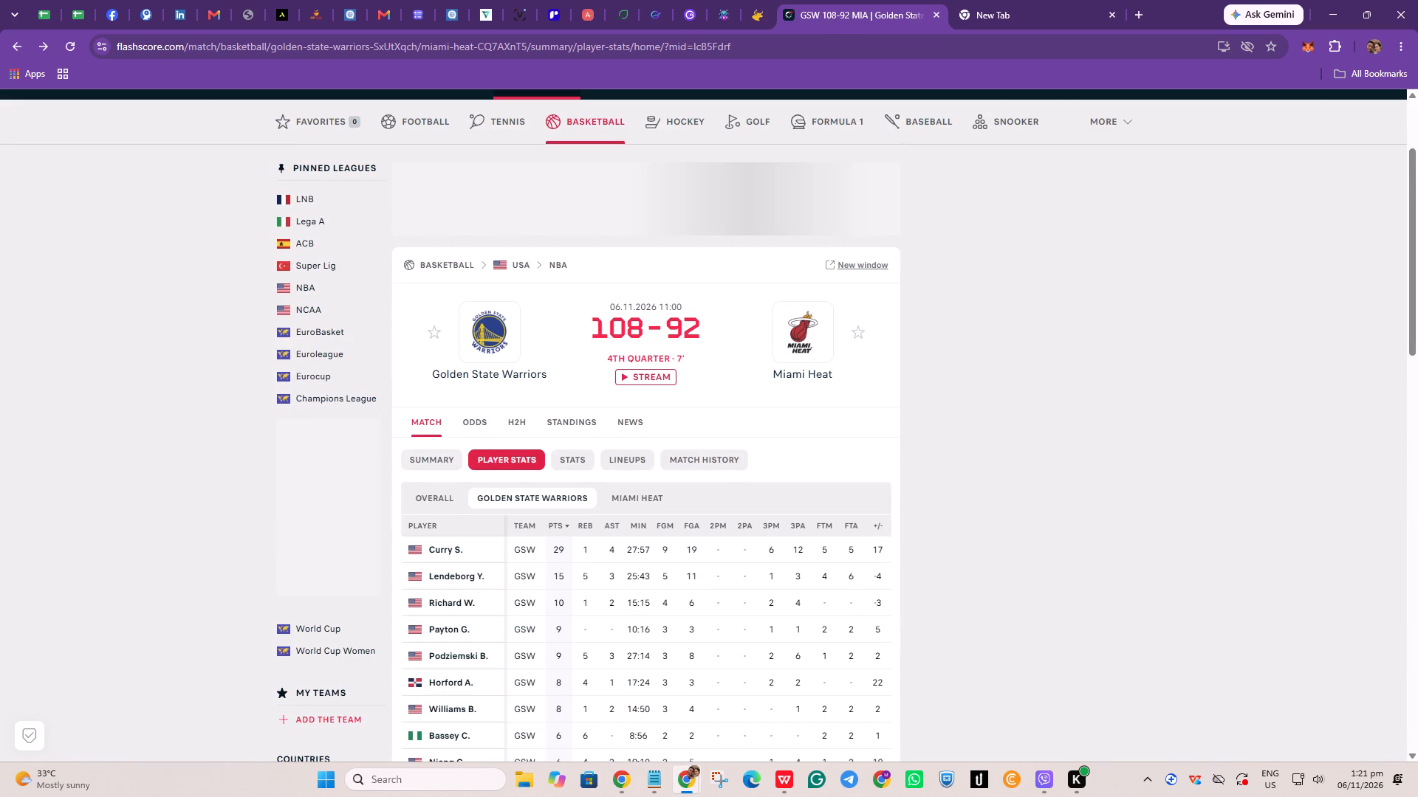
# Go to the Flashscore home page and check the live football matches and the live basketball matches.
pyautogui.click(478, 48)
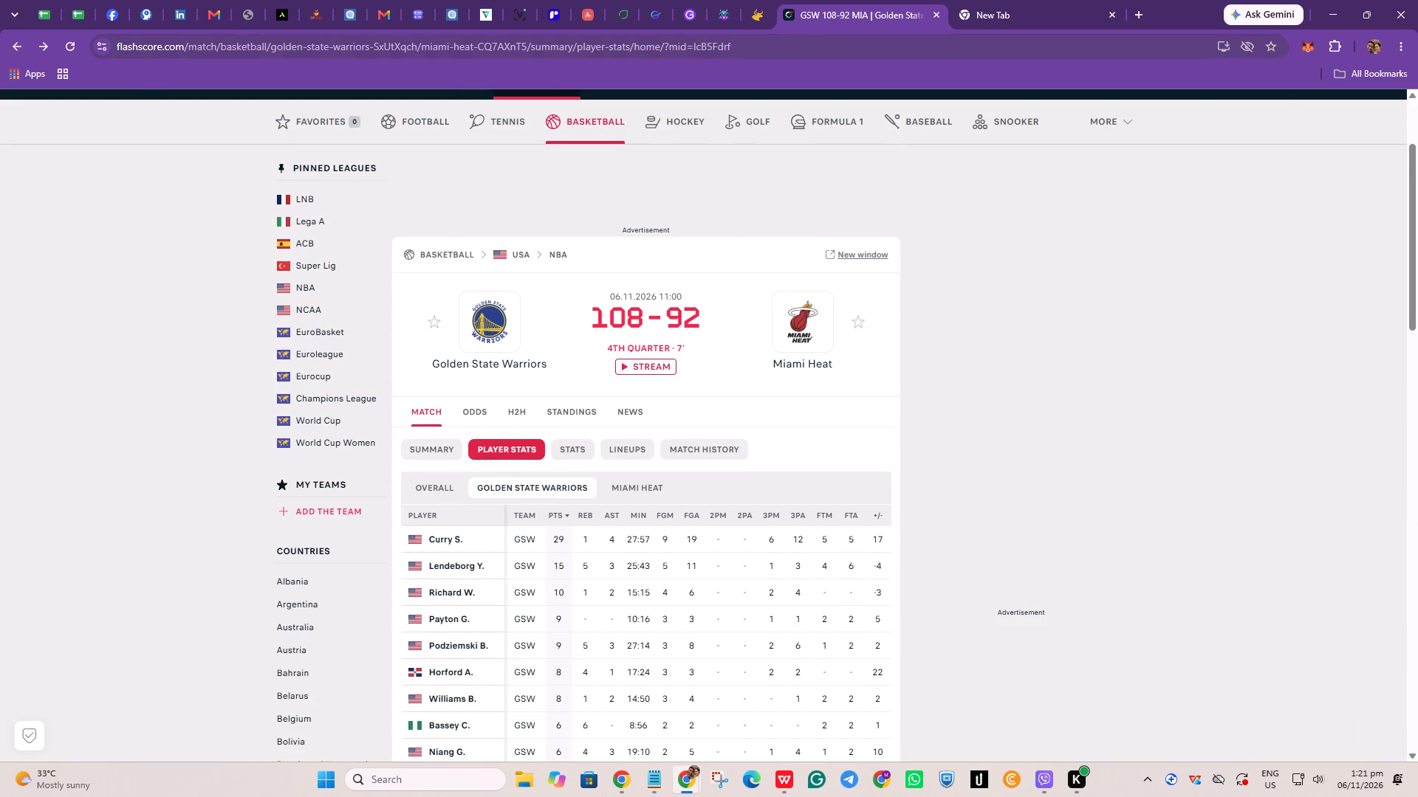
pyautogui.press('f')
pyautogui.press('Return')
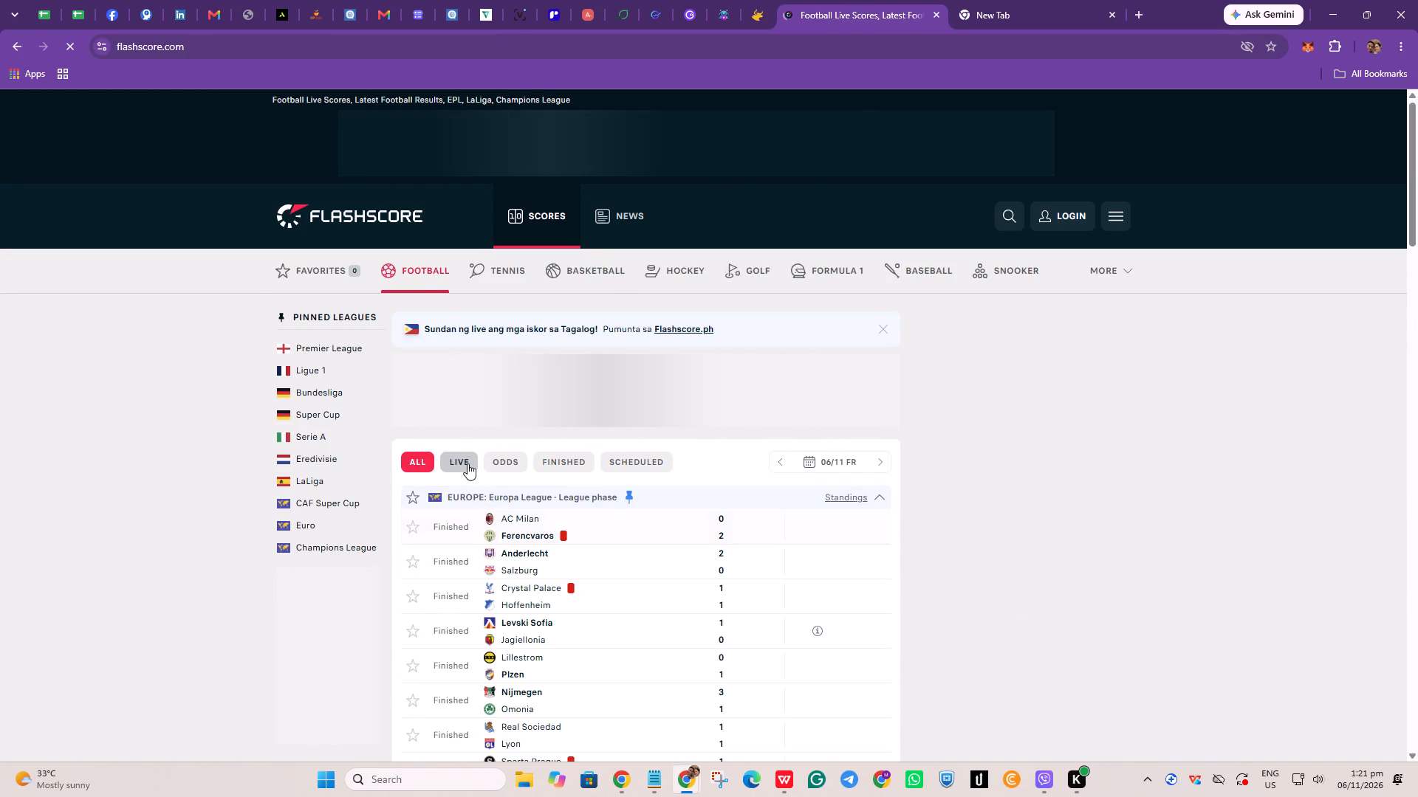
pyautogui.click(467, 463)
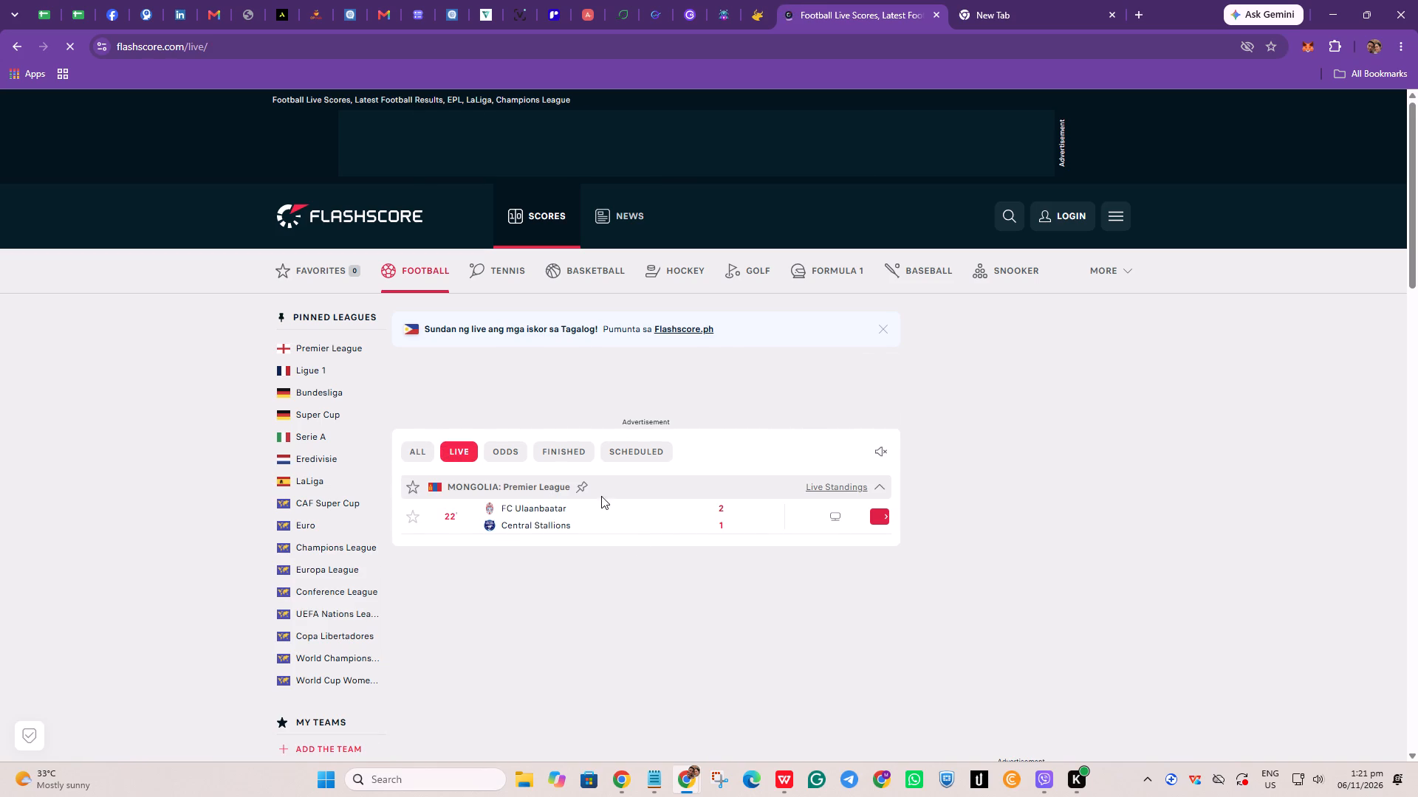
pyautogui.click(592, 265)
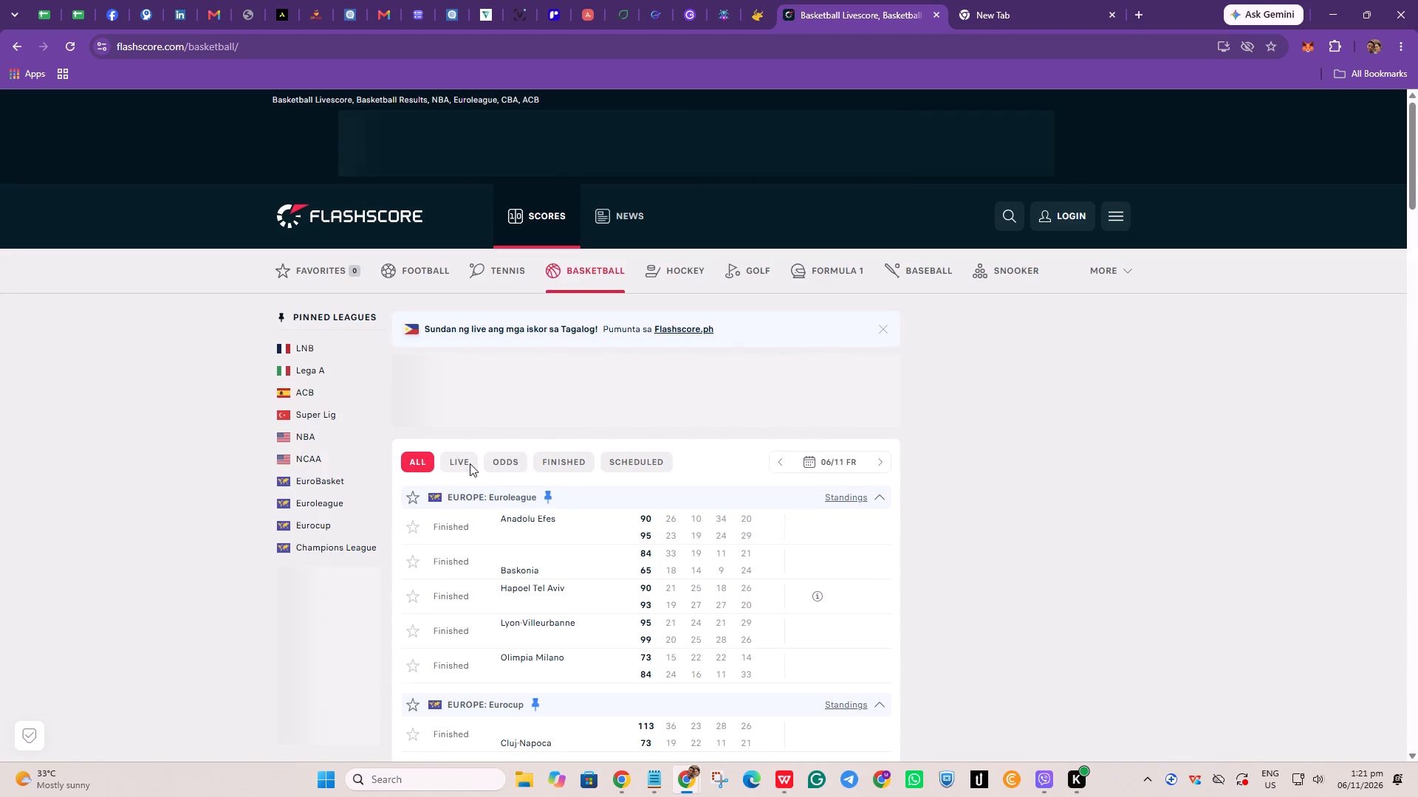
pyautogui.click(469, 463)
pyautogui.click(468, 455)
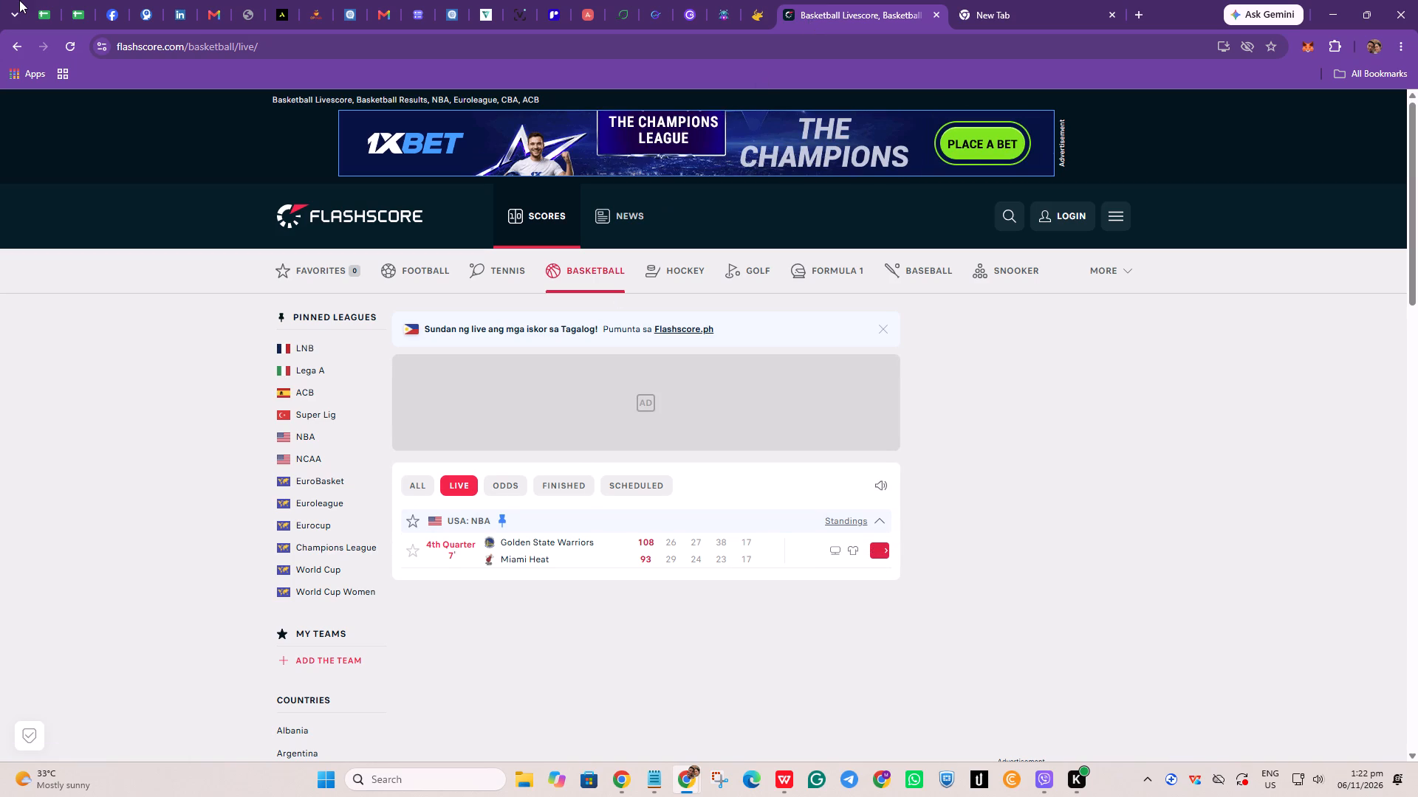
# Switch to the other Chrome profile's window and bring up the CCSI INVENTORY FILE spreadsheet.
pyautogui.doubleClick(35, 12)
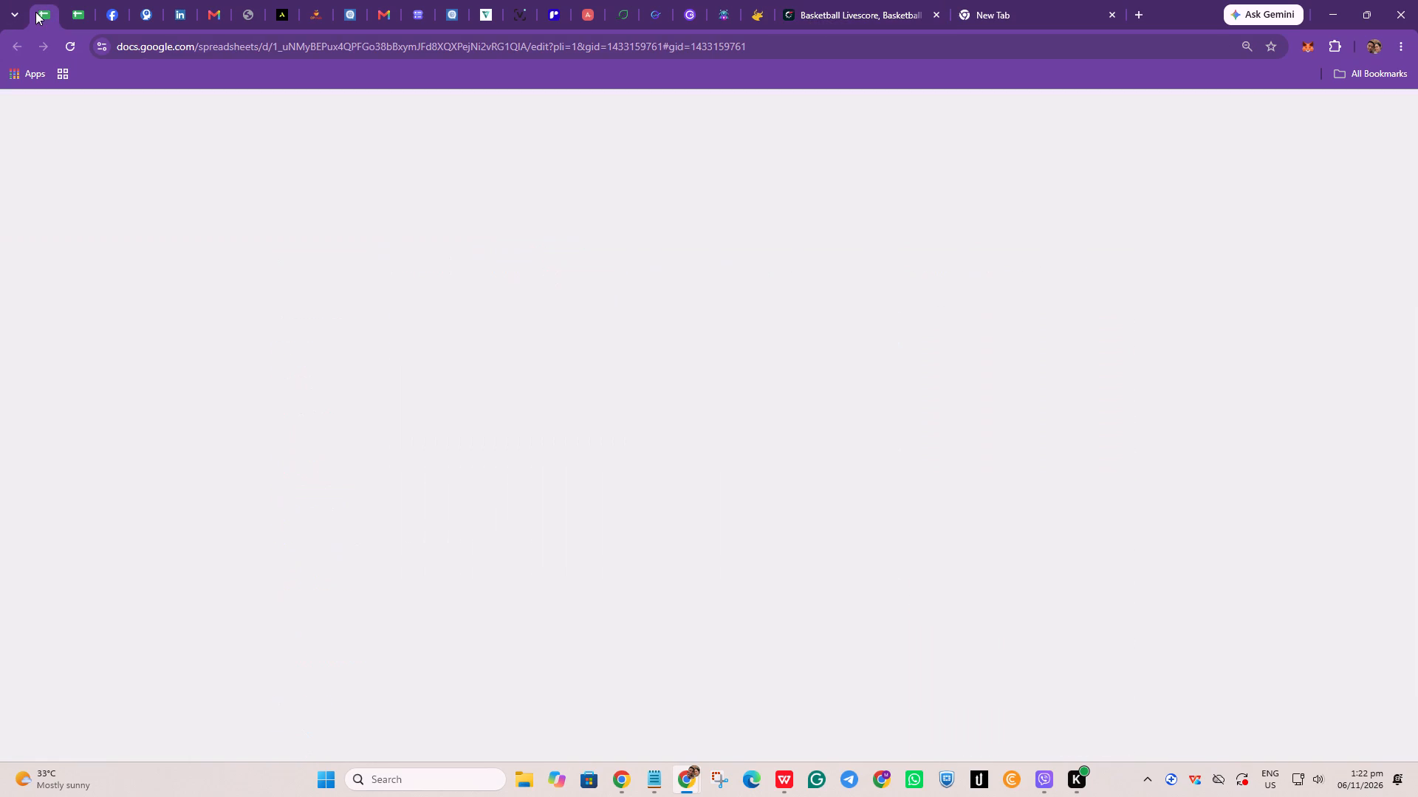
pyautogui.hotkey('alt', 'Tab')
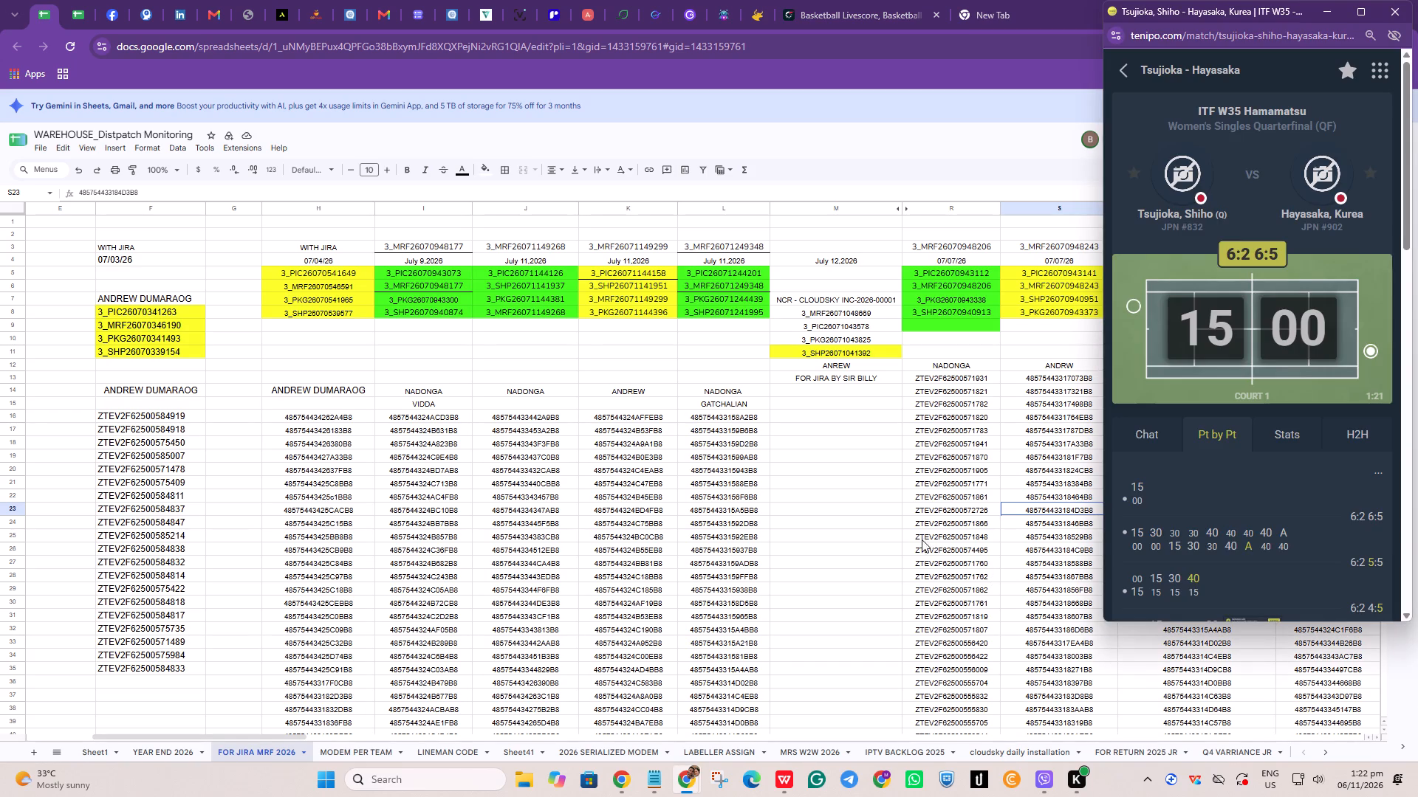
pyautogui.click(866, 524)
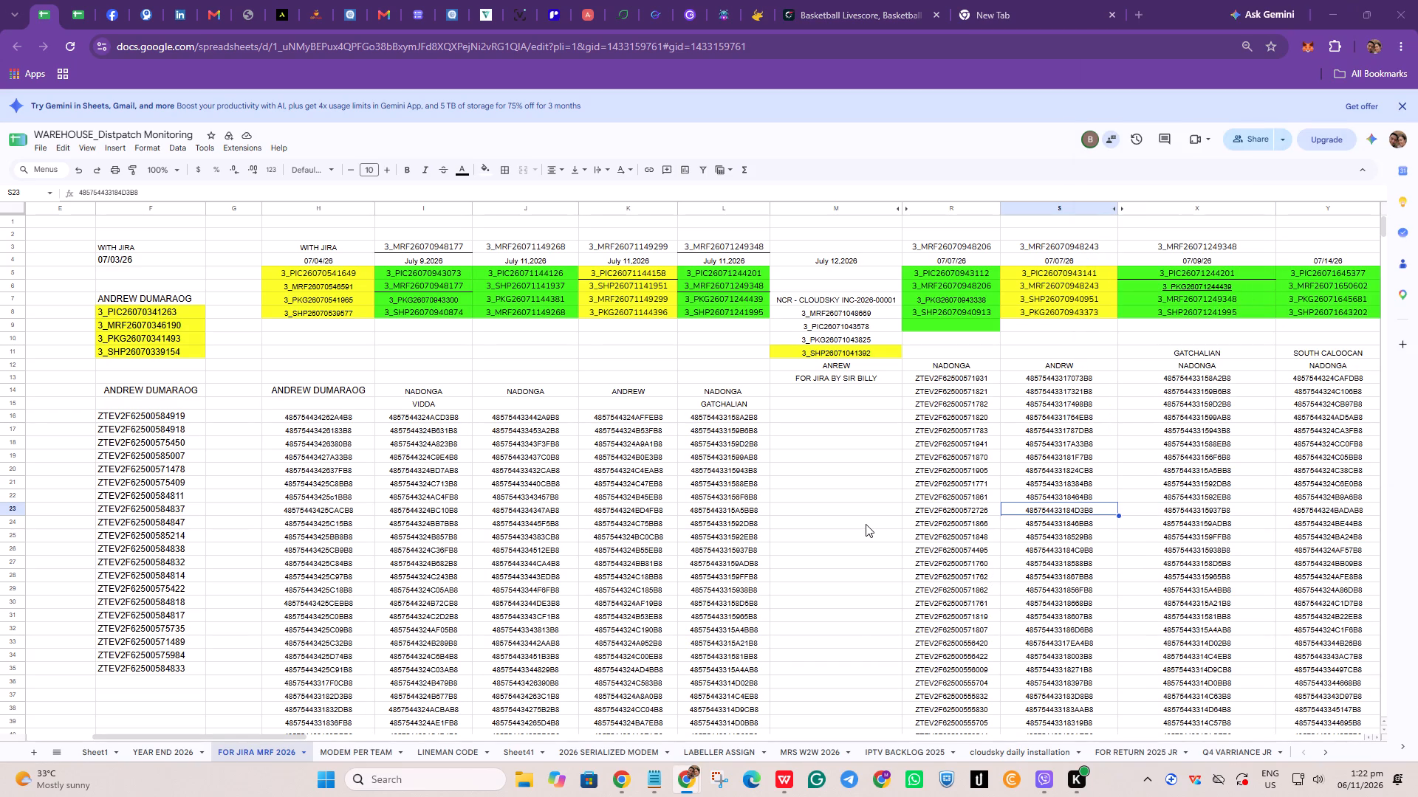
pyautogui.click(625, 781)
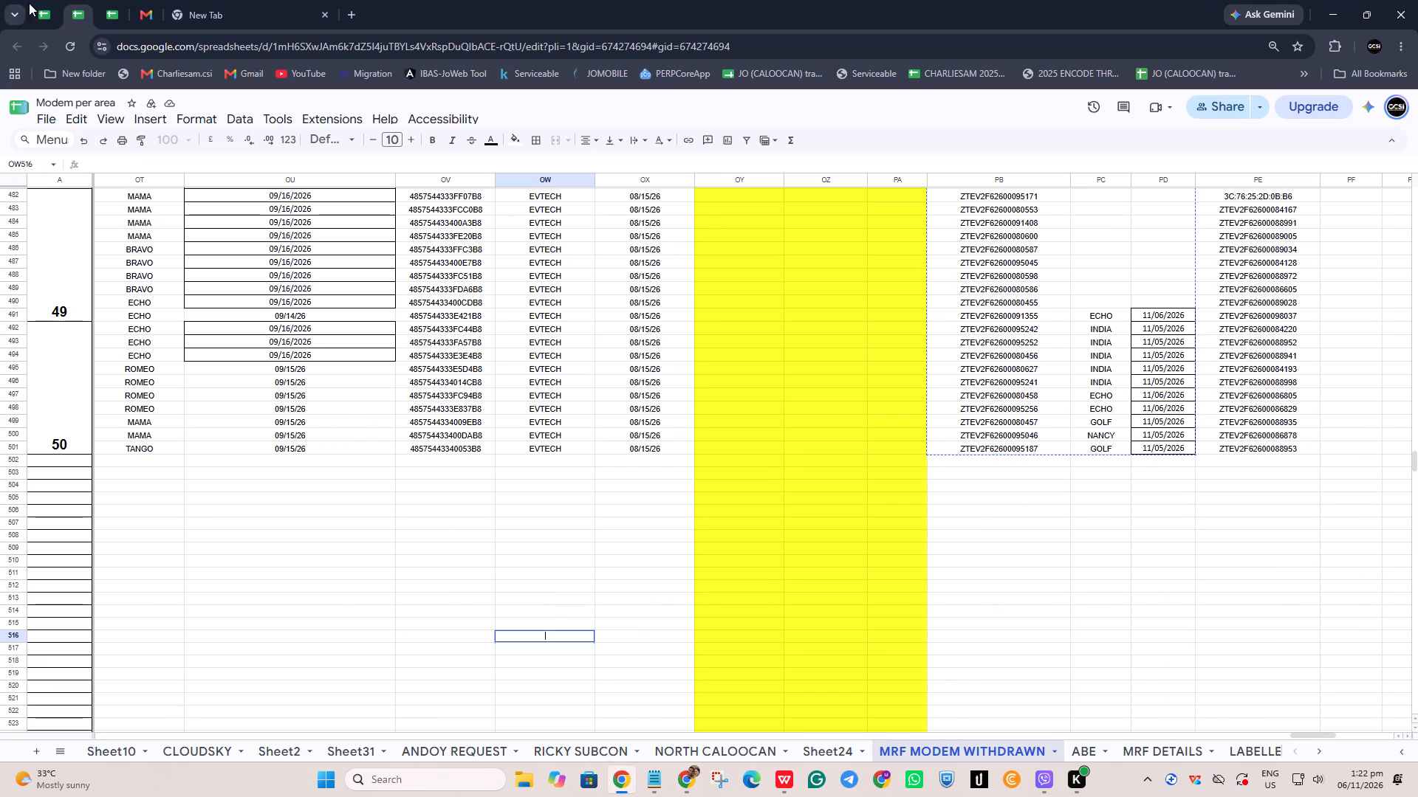
pyautogui.click(41, 5)
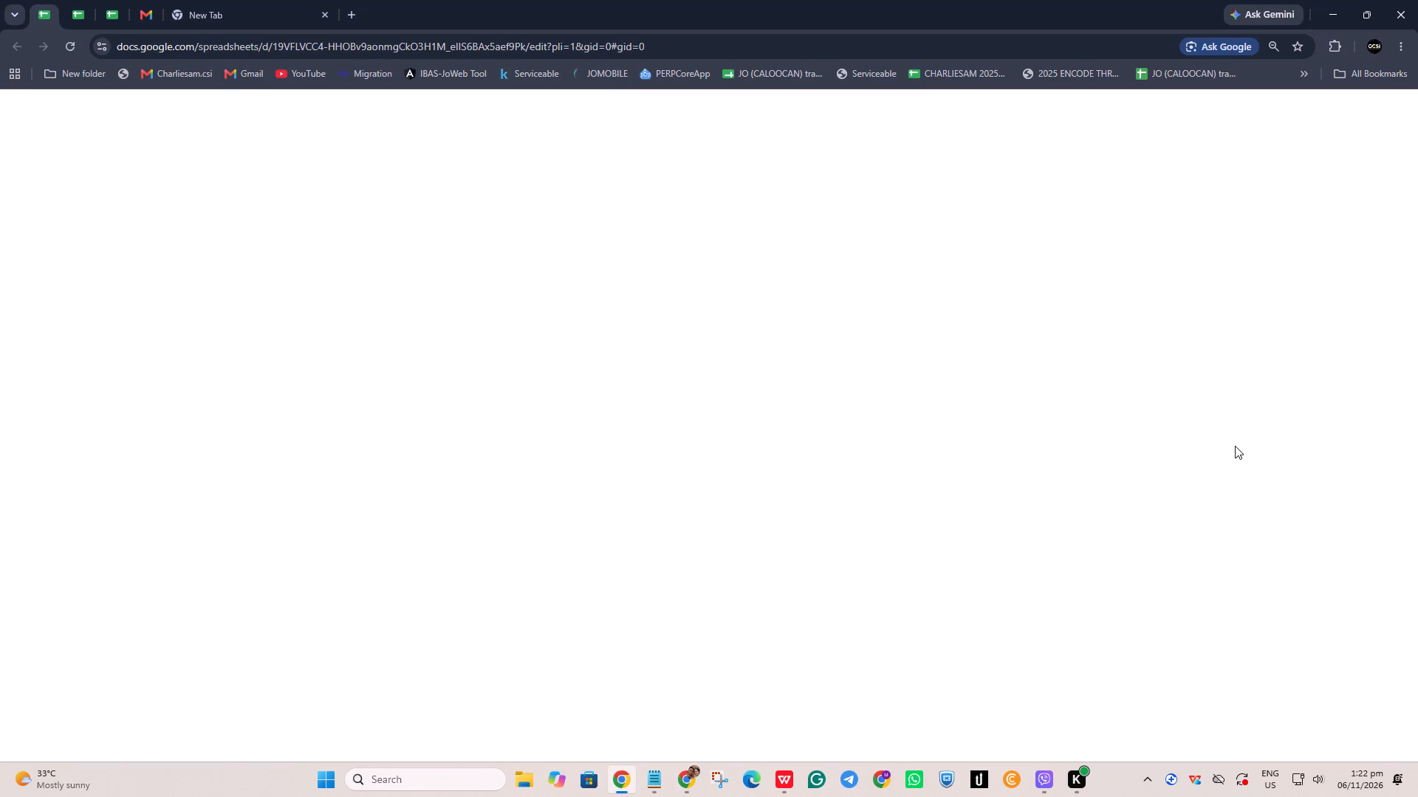
# Delete the blank row 42157 separating the 11/03/2026 and 11/04/2026 entries in the MATERIAL USAGES sheet.
pyautogui.click(1013, 441)
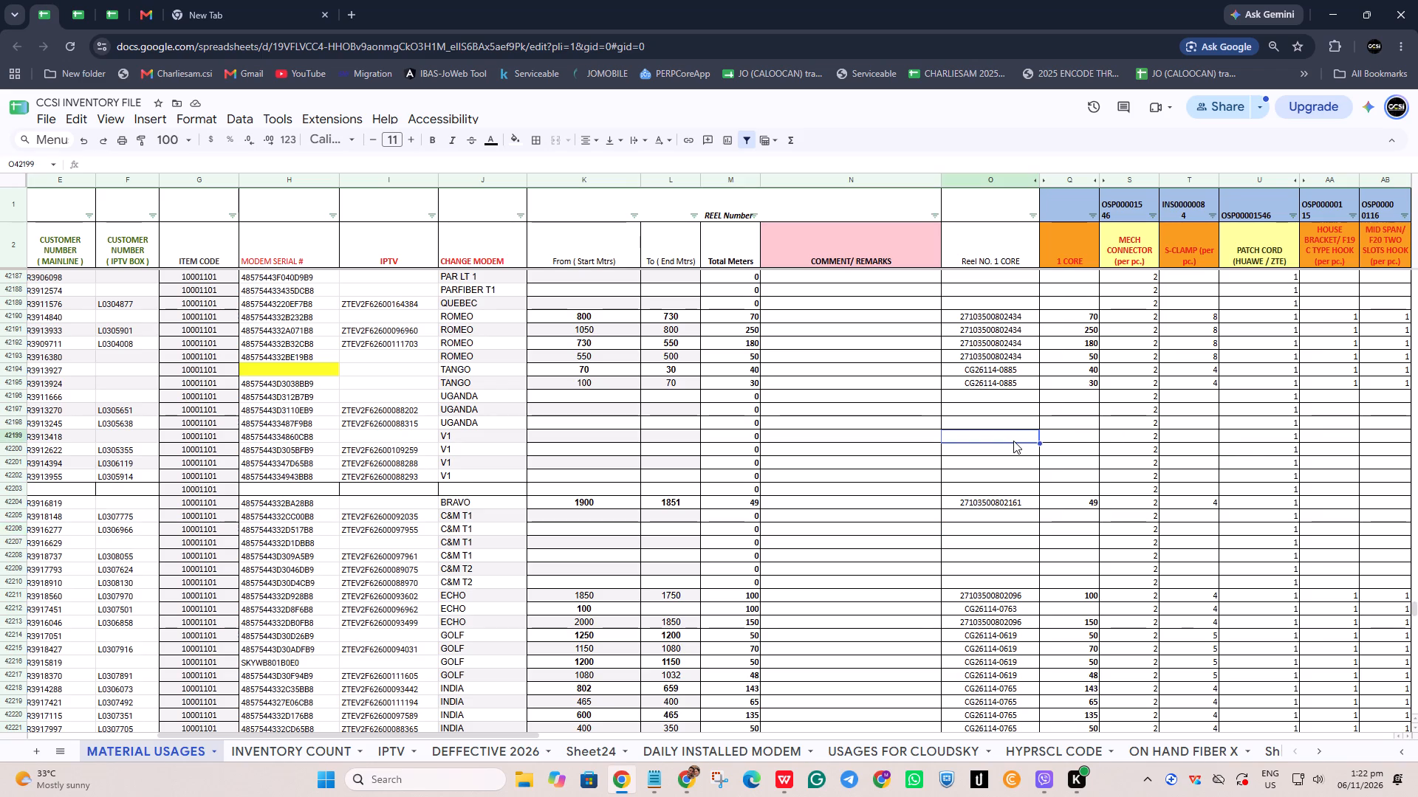
pyautogui.press('Up')
pyautogui.press('Up')
pyautogui.press('Up')
pyautogui.press('Up')
pyautogui.press('Up')
pyautogui.press('Up')
pyautogui.press('Up')
pyautogui.press('Up')
pyautogui.press('Up')
pyautogui.press('Up')
pyautogui.press('Up')
pyautogui.press('Up')
pyautogui.press('Up')
pyautogui.press('Up')
pyautogui.press('Up')
pyautogui.press('Up')
pyautogui.press('Up')
pyautogui.press('Up')
pyautogui.press('Up')
pyautogui.press('Up')
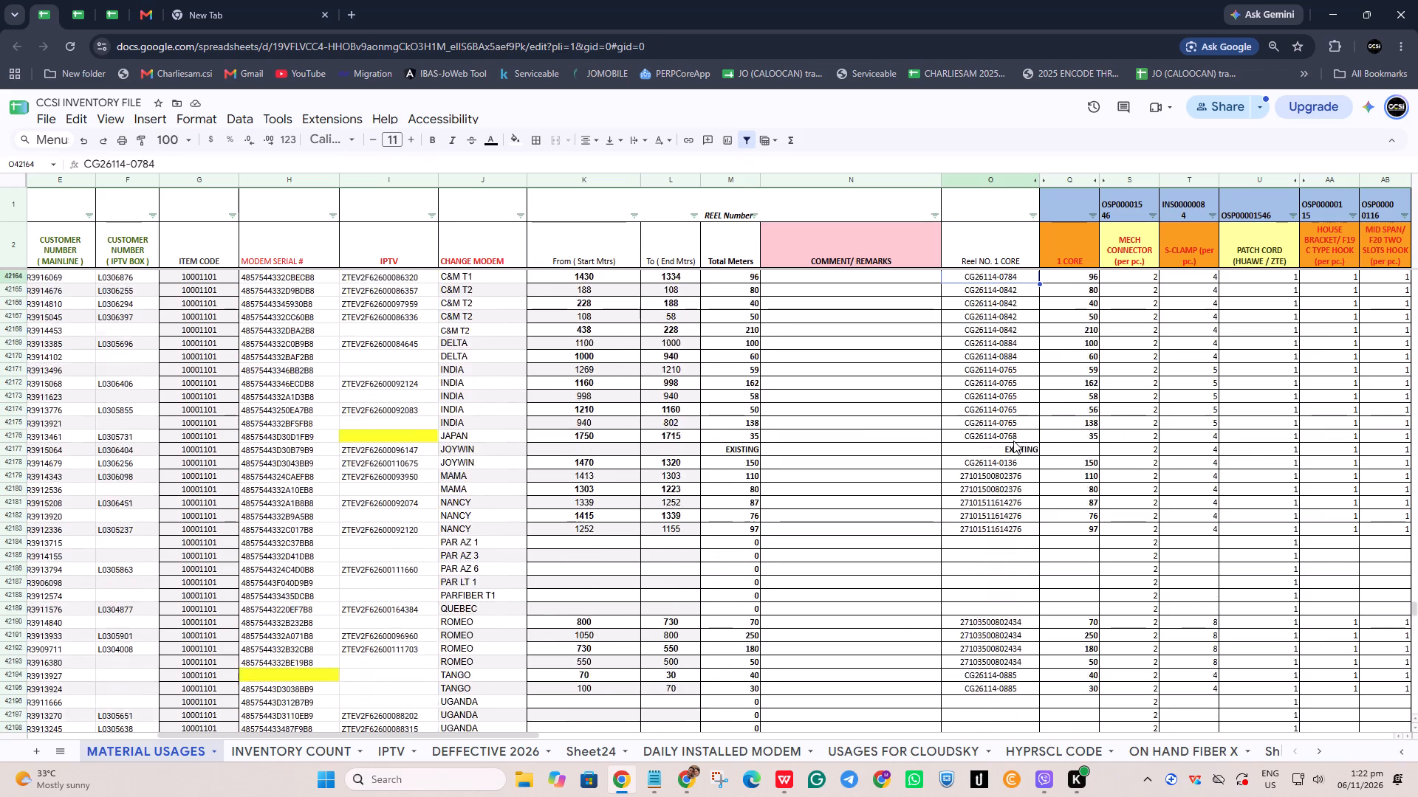
pyautogui.press('Down')
pyautogui.press('Down')
pyautogui.press('Down')
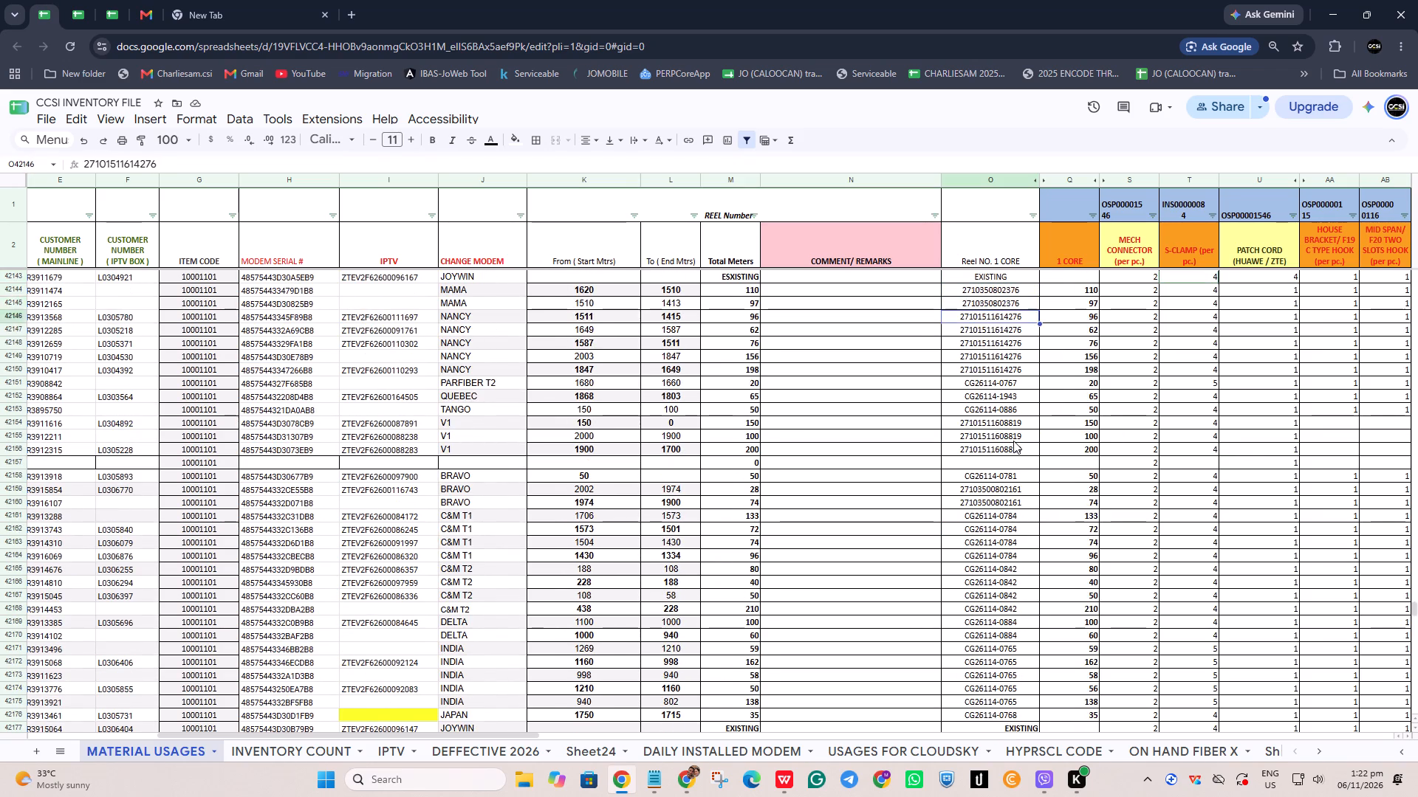
pyautogui.press('Down')
pyautogui.press('Down')
pyautogui.press('Down')
pyautogui.press('Down')
pyautogui.press('Down')
pyautogui.press('Down')
pyautogui.press('Down')
pyautogui.press('Down')
pyautogui.press('Down')
pyautogui.press('Down')
pyautogui.press('Down')
pyautogui.press('Left')
pyautogui.press('Left')
pyautogui.press('Left')
pyautogui.press('Left')
pyautogui.press('Left')
pyautogui.press('Left')
pyautogui.press('Left')
pyautogui.press('Left')
pyautogui.press('Left')
pyautogui.press('Left')
pyautogui.press('Left')
pyautogui.press('Left')
pyautogui.press('Left')
pyautogui.press('Left')
pyautogui.press('Left')
pyautogui.press('Left')
pyautogui.press('Left')
pyautogui.press('Left')
pyautogui.press('Left')
pyautogui.press('Left')
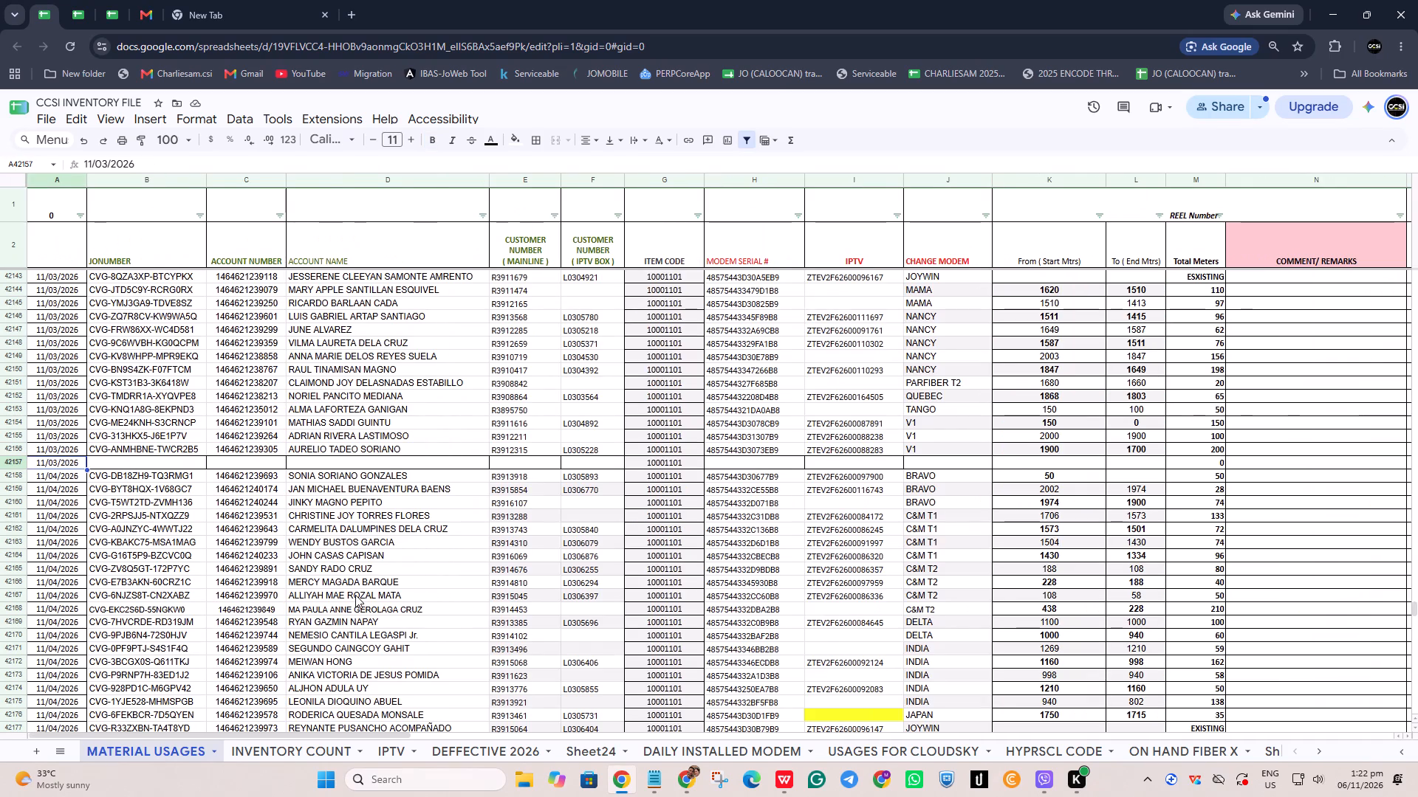
pyautogui.click(21, 460)
pyautogui.rightClick(21, 460)
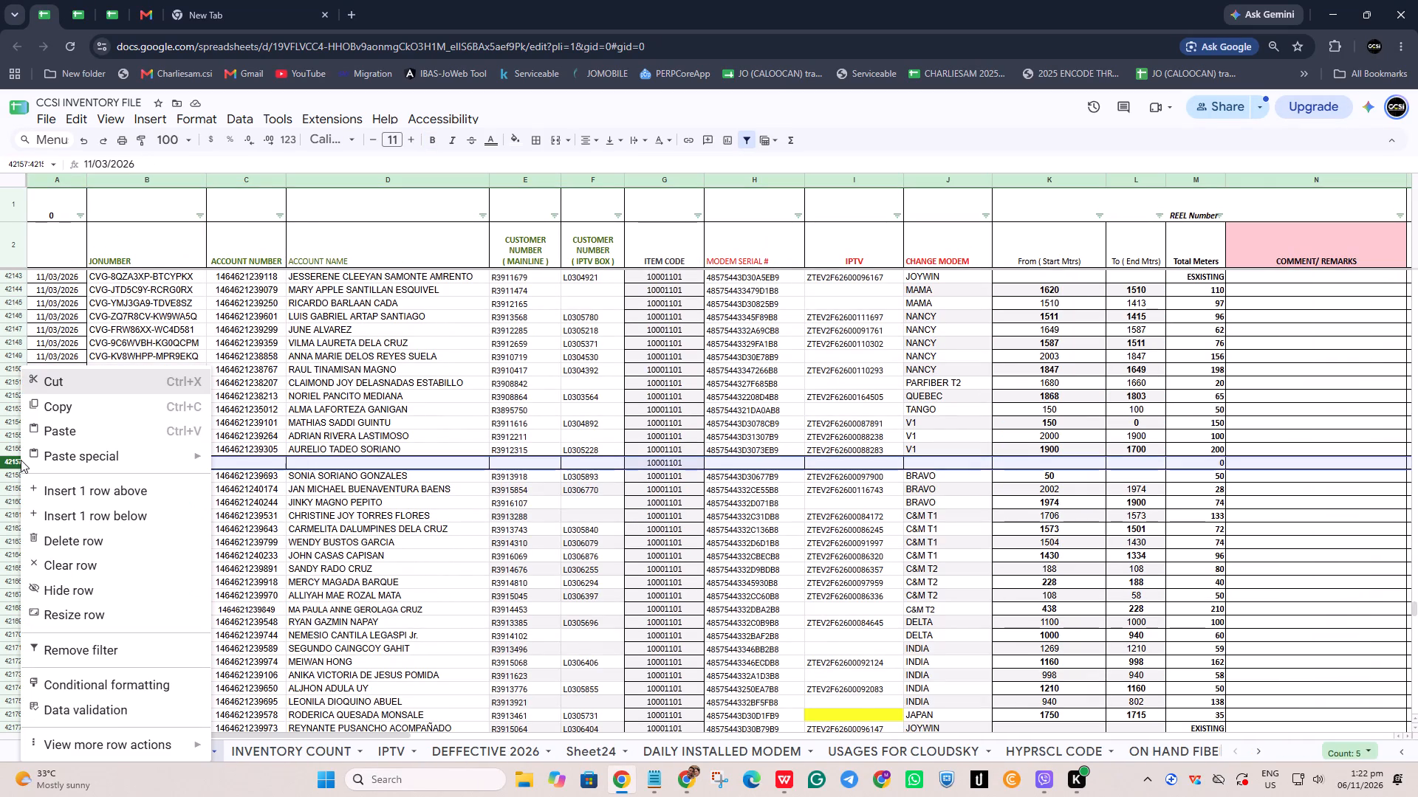
pyautogui.click(69, 545)
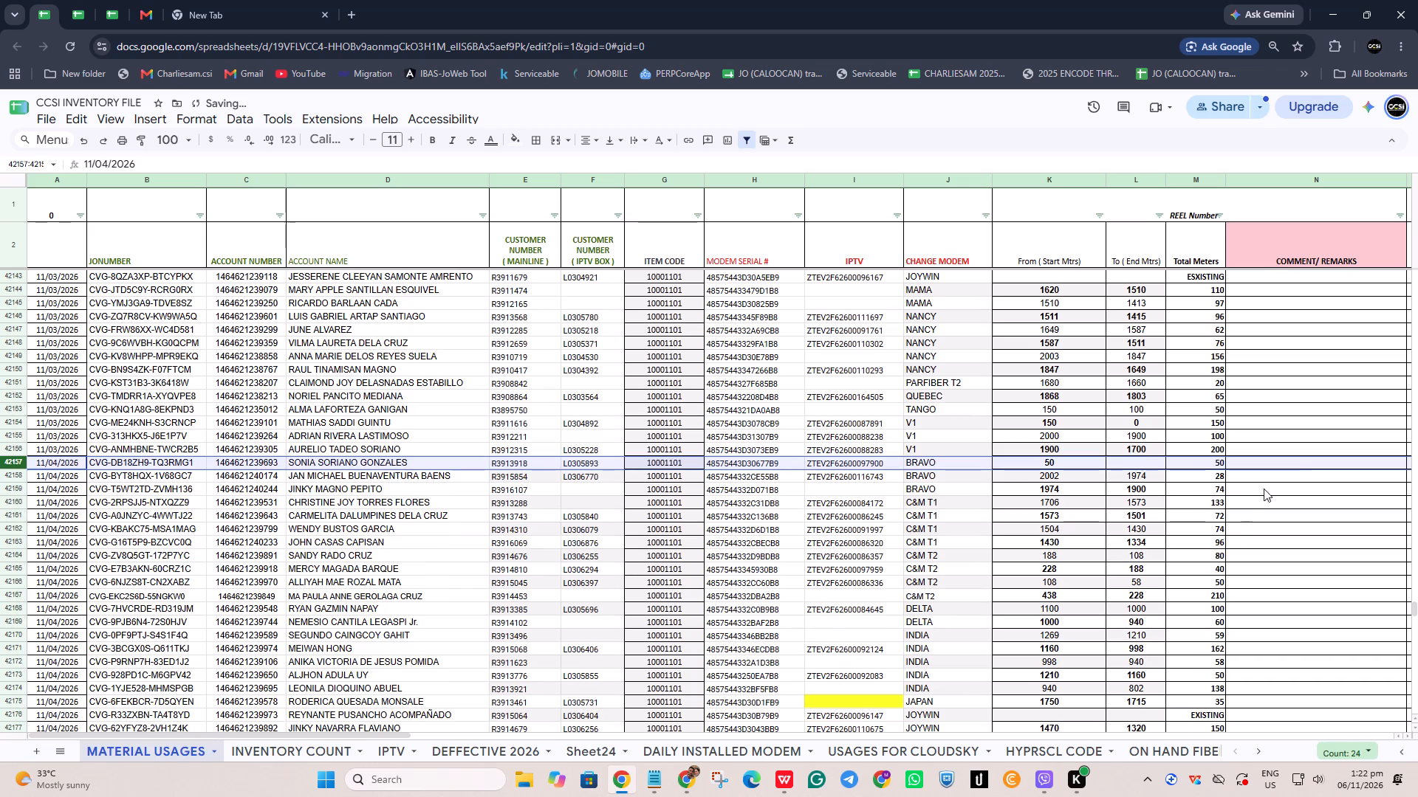
# Look back through the 11/04/2026 and 11/03/2026 entries and their reel numbers to the separator row before 11/03/2026.
pyautogui.click(1304, 454)
pyautogui.click(1323, 514)
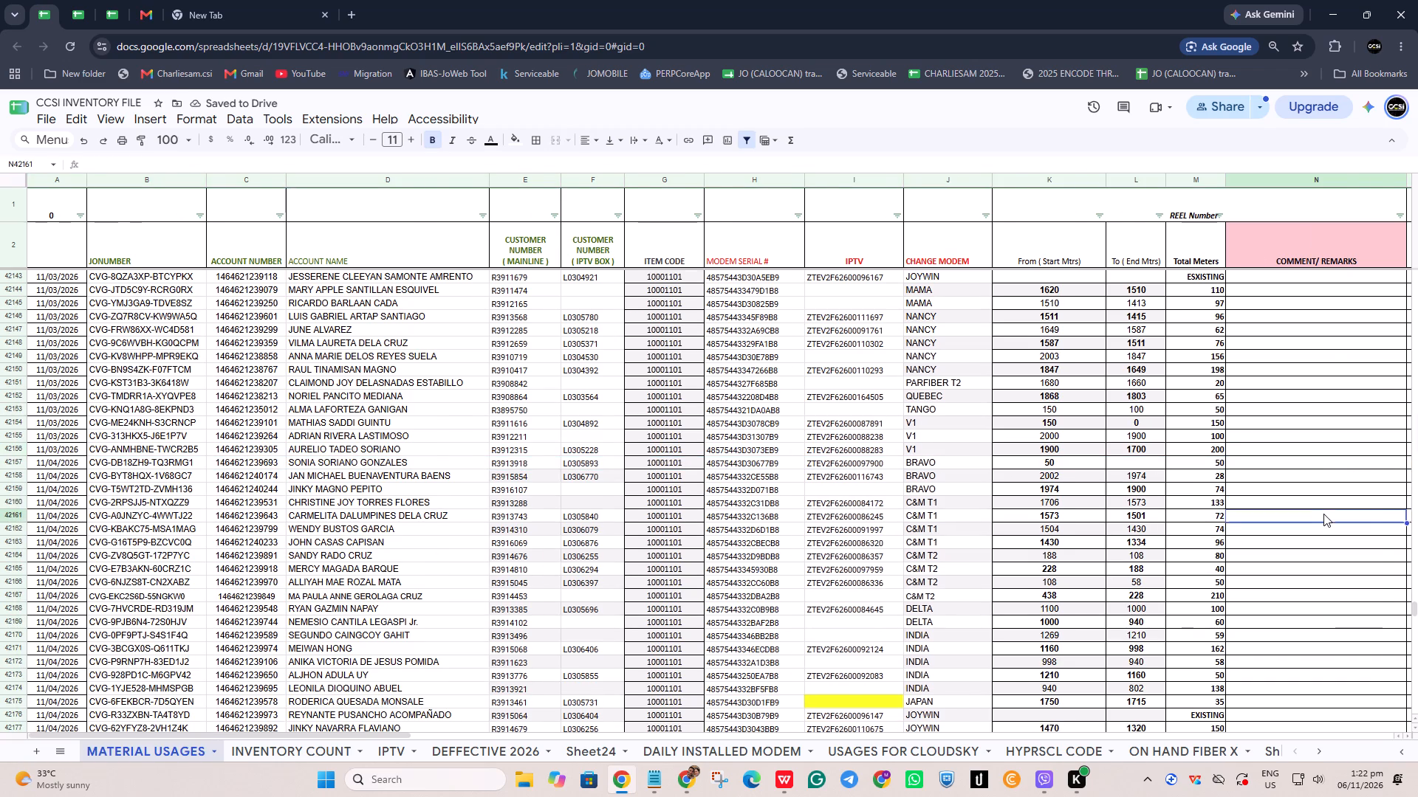
pyautogui.press('Tab')
pyautogui.press('Tab')
pyautogui.press('Tab')
pyautogui.press('Left')
pyautogui.press('Left')
pyautogui.press('Up')
pyautogui.press('Up')
pyautogui.press('Up')
pyautogui.press('Up')
pyautogui.press('Up')
pyautogui.press('Up')
pyautogui.press('Up')
pyautogui.press('Up')
pyautogui.press('Up')
pyautogui.press('Up')
pyautogui.press('Up')
pyautogui.press('Up')
pyautogui.press('Up')
pyautogui.press('Up')
pyautogui.press('Up')
pyautogui.press('Up')
pyautogui.press('Up')
pyautogui.press('Up')
pyautogui.press('Up')
pyautogui.press('Up')
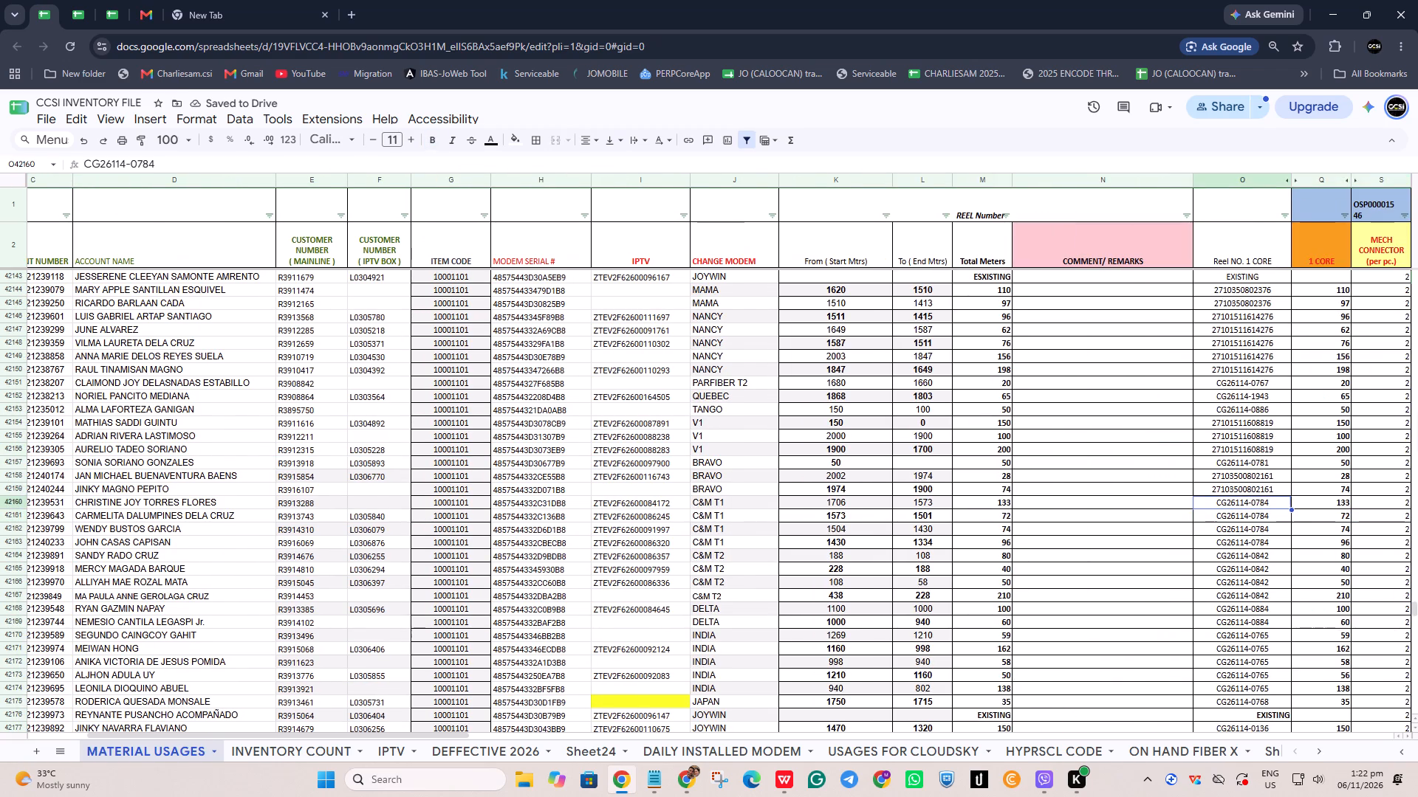
pyautogui.press('Down')
pyautogui.press('Down')
pyautogui.press('Down')
pyautogui.press('Down')
pyautogui.press('Down')
pyautogui.press('Down')
pyautogui.press('Down')
pyautogui.press('Down')
pyautogui.press('Down')
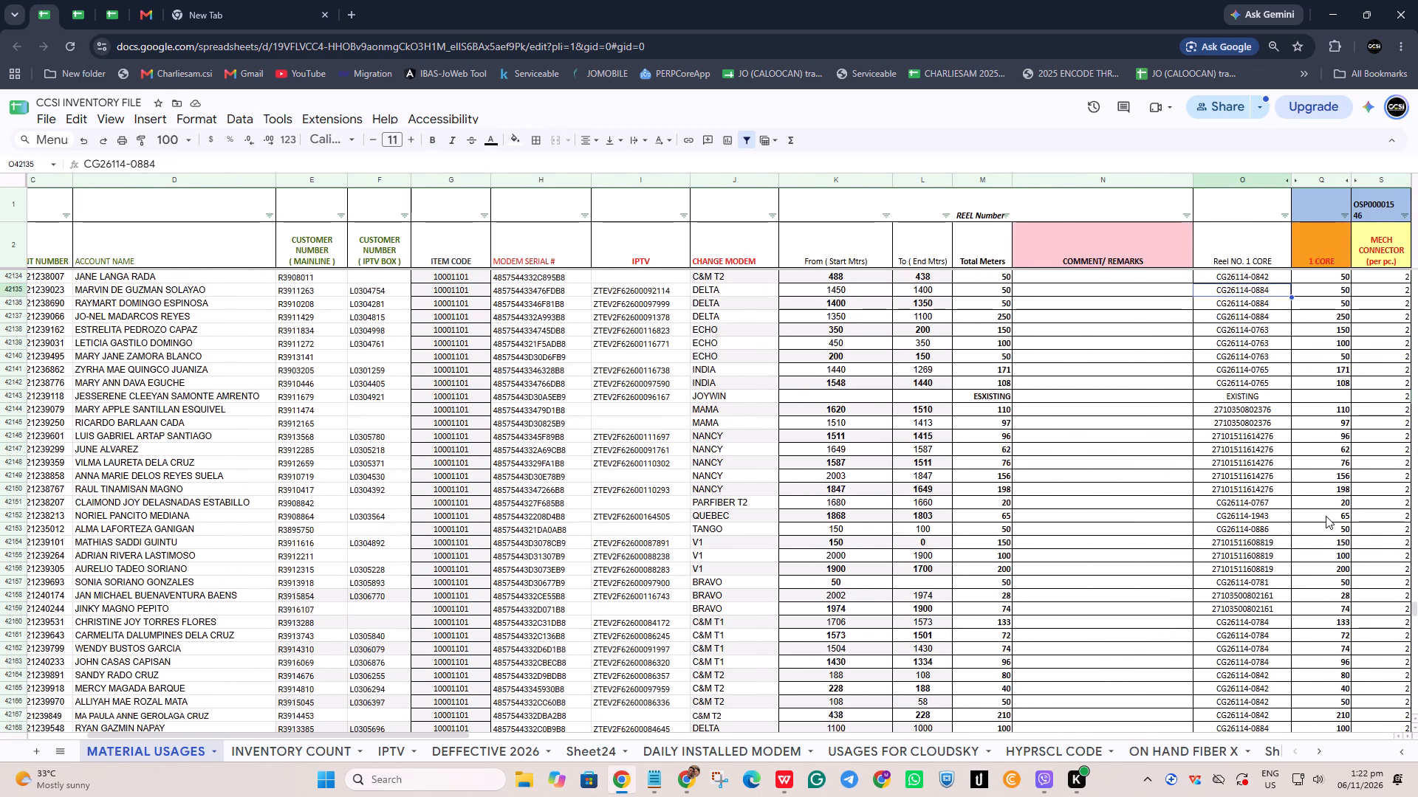
pyautogui.press('Up')
pyautogui.press('Up')
pyautogui.press('Up')
pyautogui.press('Up')
pyautogui.press('Up')
pyautogui.press('Up')
pyautogui.press('Up')
pyautogui.press('Up')
pyautogui.press('Up')
pyautogui.press('Up')
pyautogui.press('Up')
pyautogui.press('Up')
pyautogui.press('Up')
pyautogui.press('Up')
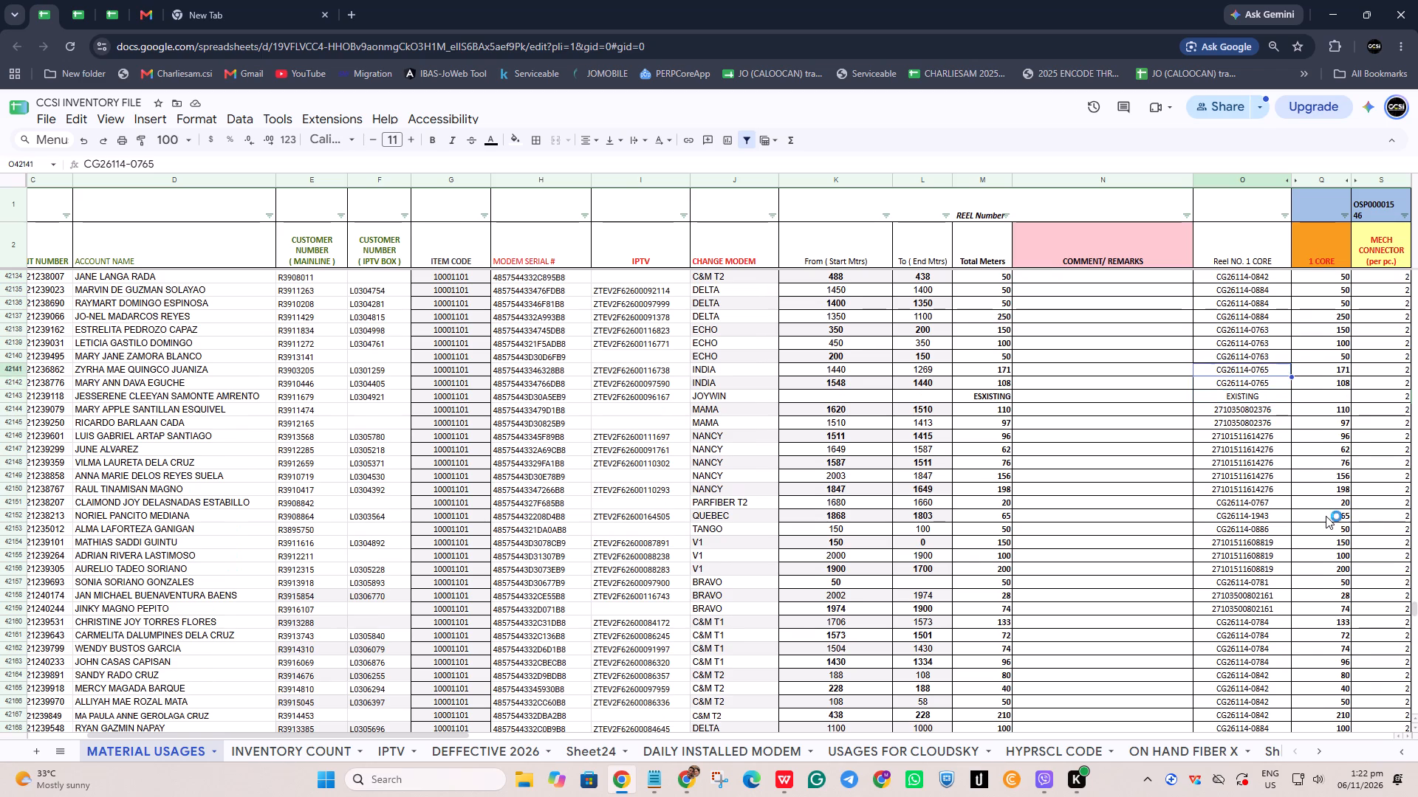
pyautogui.press('Up')
pyautogui.press('Up')
pyautogui.press('Up')
pyautogui.press('Up')
pyautogui.press('Up')
pyautogui.press('Up')
pyautogui.press('Up')
pyautogui.press('Up')
pyautogui.press('Up')
pyautogui.press('Up')
pyautogui.press('Up')
pyautogui.press('Up')
pyautogui.press('Up')
pyautogui.press('Up')
pyautogui.press('Up')
pyautogui.press('Up')
pyautogui.press('Up')
pyautogui.press('Up')
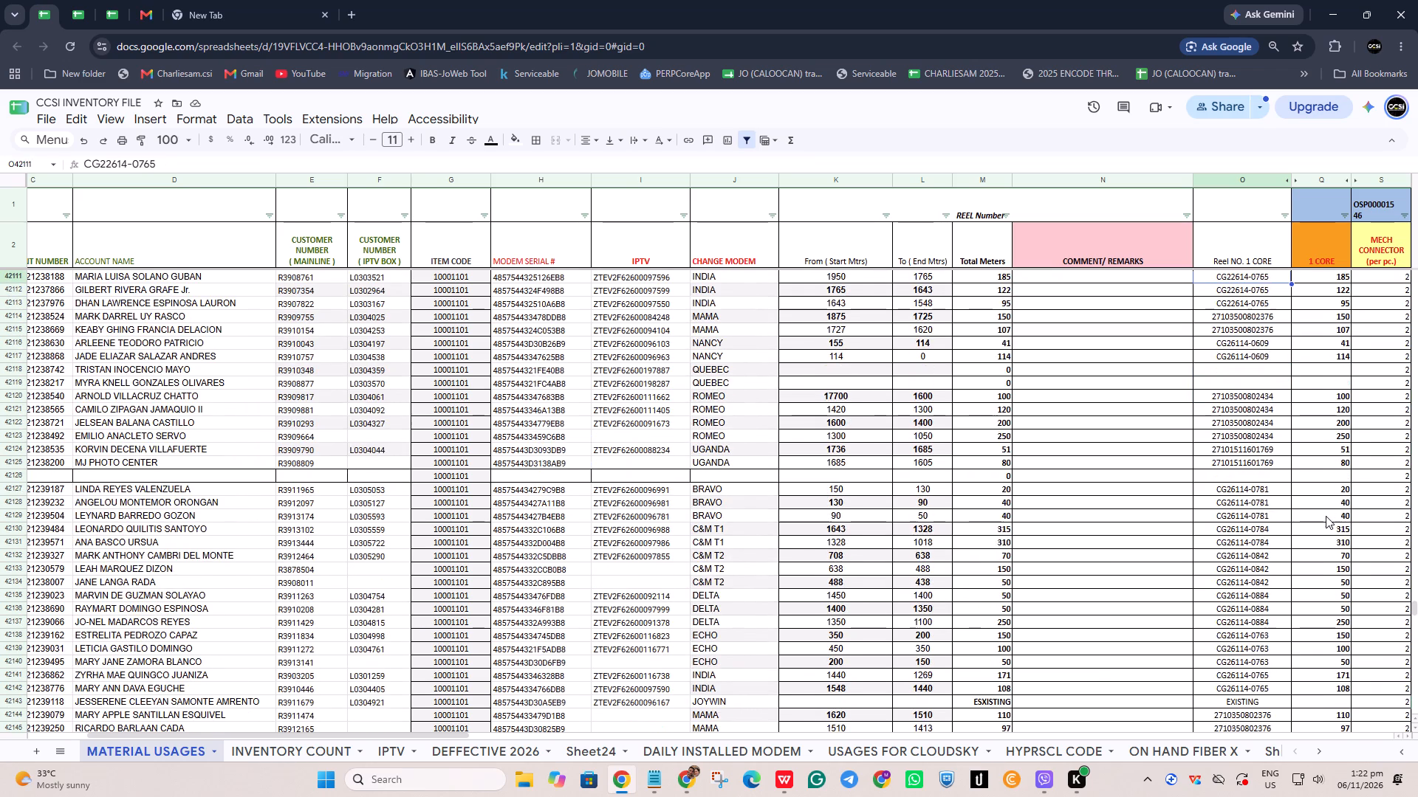
pyautogui.rightClick(16, 475)
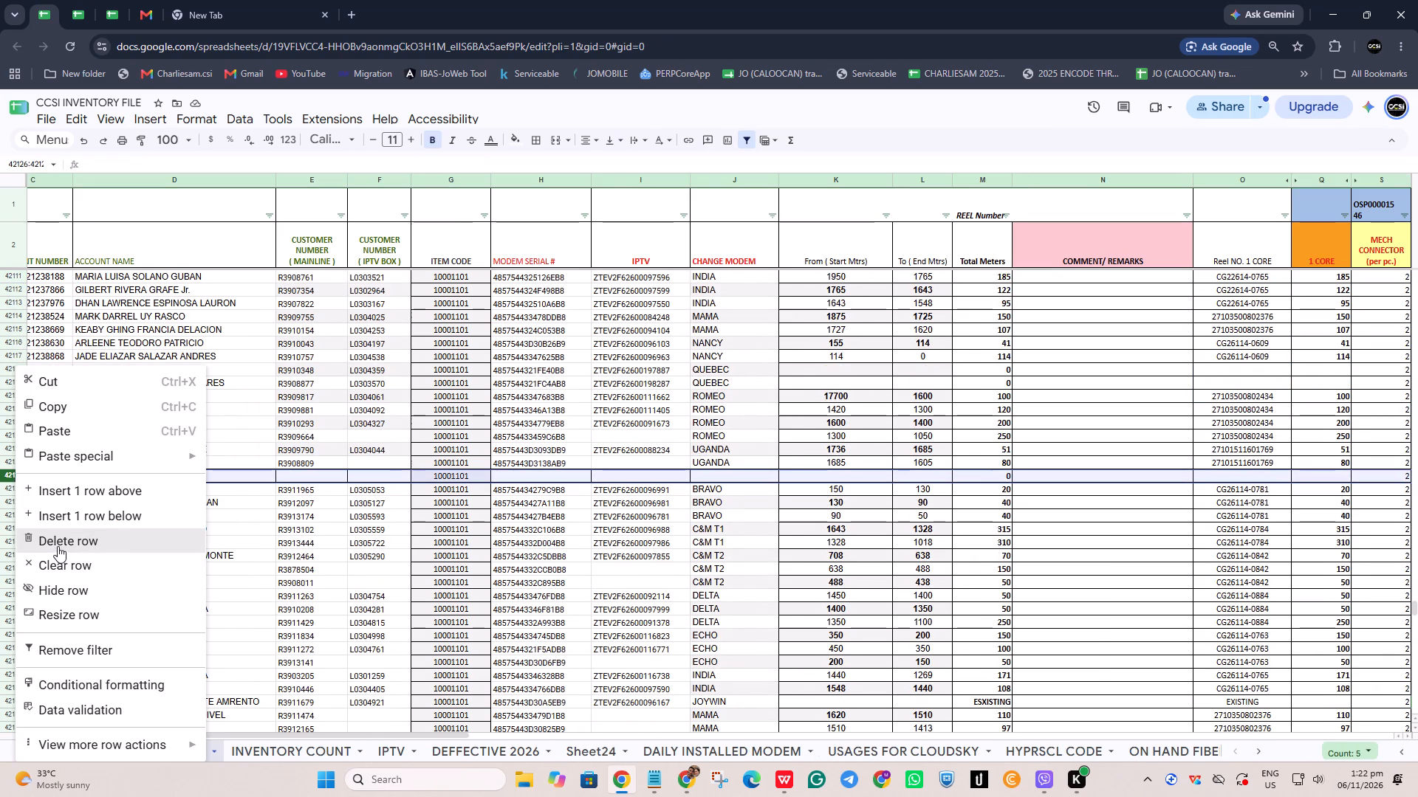
pyautogui.click(1112, 429)
# Review the MATERIAL USAGES daily entries from 11/02/2026 back to 10/25/2026, checking separator rows and highlighted or incomplete rows.
pyautogui.press('Left')
pyautogui.press('Left')
pyautogui.press('Left')
pyautogui.press('Left')
pyautogui.press('Left')
pyautogui.press('Left')
pyautogui.press('Left')
pyautogui.press('Left')
pyautogui.press('Left')
pyautogui.press('Left')
pyautogui.press('Left')
pyautogui.press('Left')
pyautogui.press('Left')
pyautogui.press('Left')
pyautogui.press('Left')
pyautogui.press('Left')
pyautogui.press('Left')
pyautogui.press('Left')
pyautogui.press('Left')
pyautogui.press('Left')
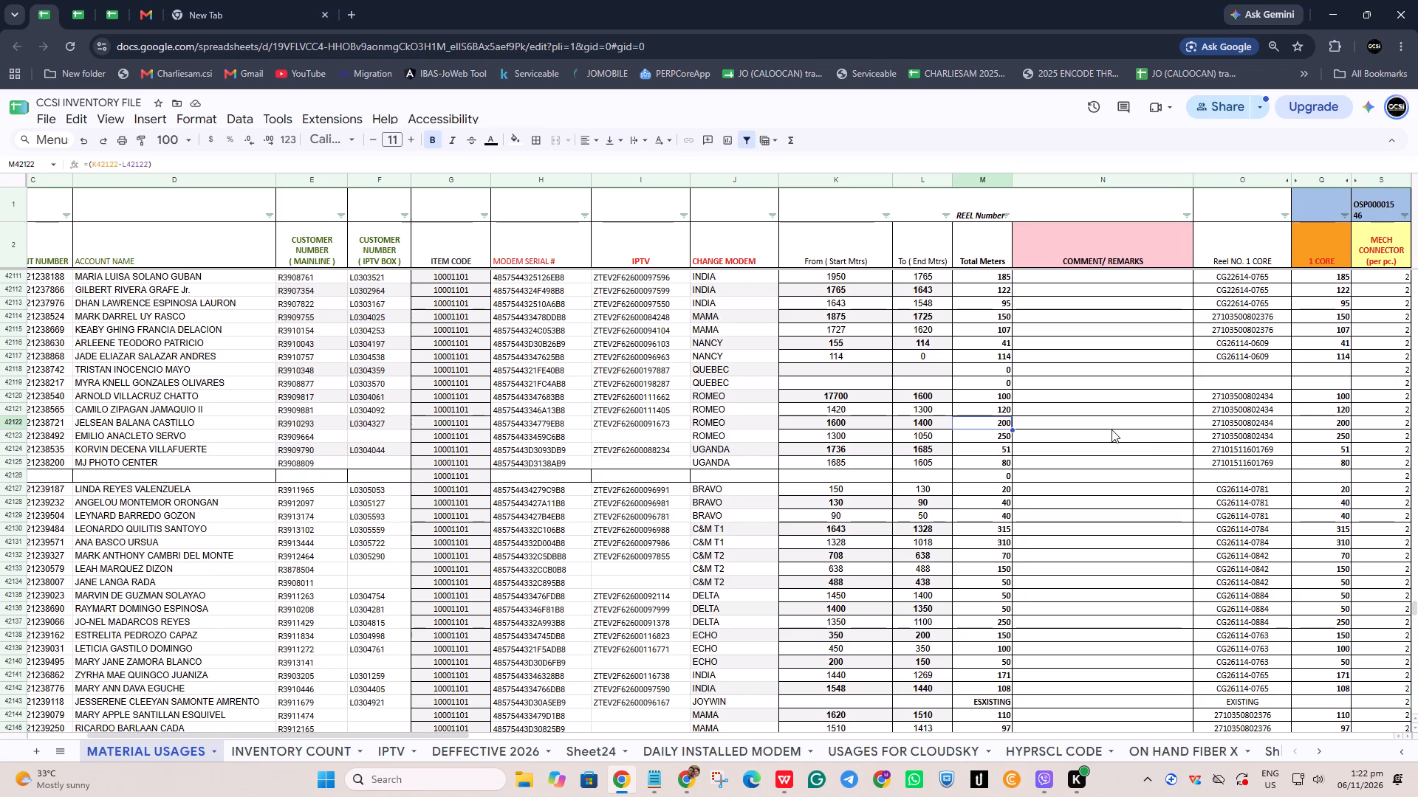
pyautogui.press('Up')
pyautogui.press('Up')
pyautogui.press('Up')
pyautogui.press('Up')
pyautogui.press('Up')
pyautogui.press('Up')
pyautogui.press('Up')
pyautogui.press('Up')
pyautogui.press('Up')
pyautogui.press('Up')
pyautogui.press('Up')
pyautogui.press('Up')
pyautogui.press('Up')
pyautogui.press('Up')
pyautogui.press('Up')
pyautogui.press('Up')
pyautogui.press('Up')
pyautogui.press('Up')
pyautogui.press('Up')
pyautogui.press('Up')
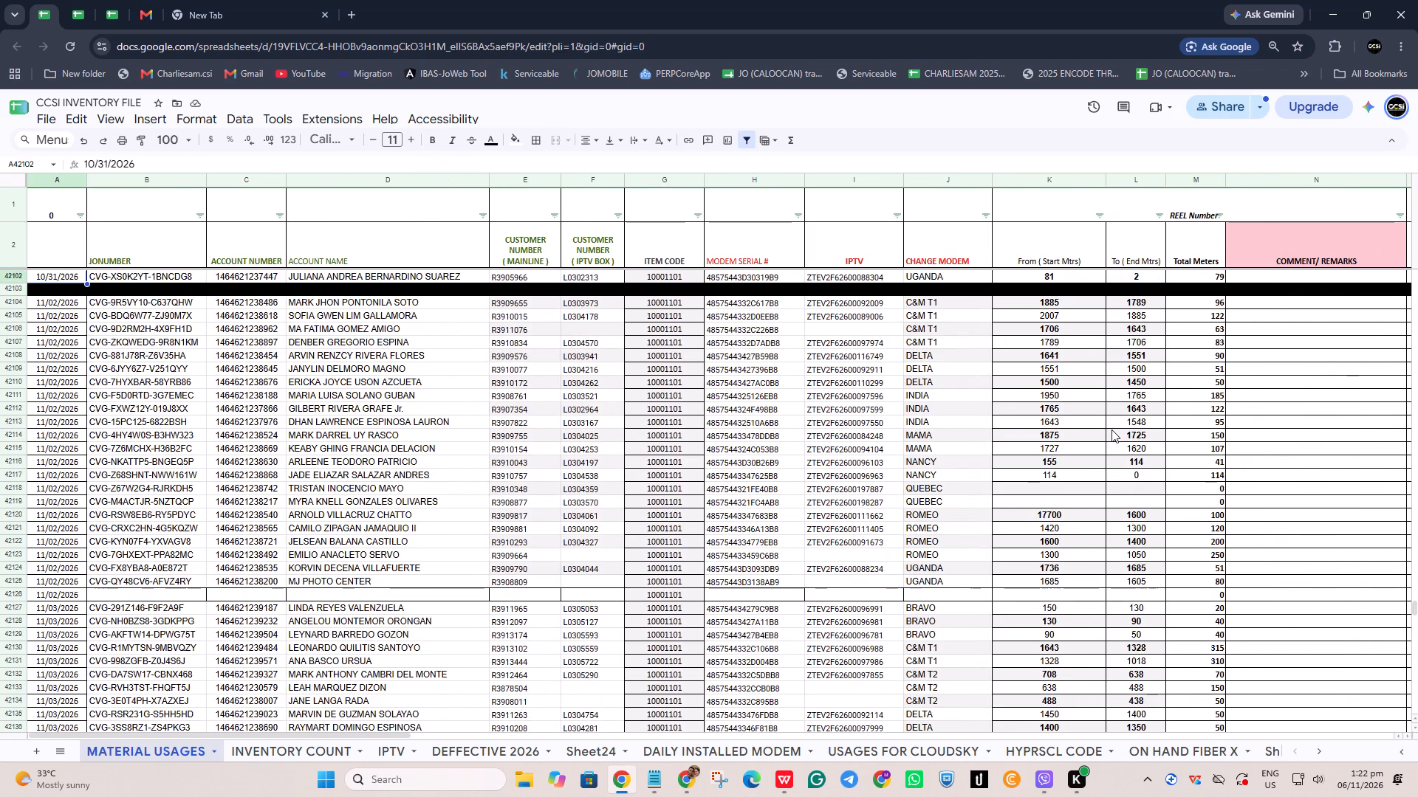
pyautogui.press('Up')
pyautogui.press('Up')
pyautogui.press('Up')
pyautogui.press('Up')
pyautogui.press('Up')
pyautogui.press('Up')
pyautogui.press('Up')
pyautogui.press('Up')
pyautogui.press('Up')
pyautogui.press('Up')
pyautogui.press('Up')
pyautogui.press('Up')
pyautogui.press('Up')
pyautogui.press('Up')
pyautogui.press('Up')
pyautogui.press('Up')
pyautogui.press('Up')
pyautogui.press('Up')
pyautogui.press('Up')
pyautogui.press('Up')
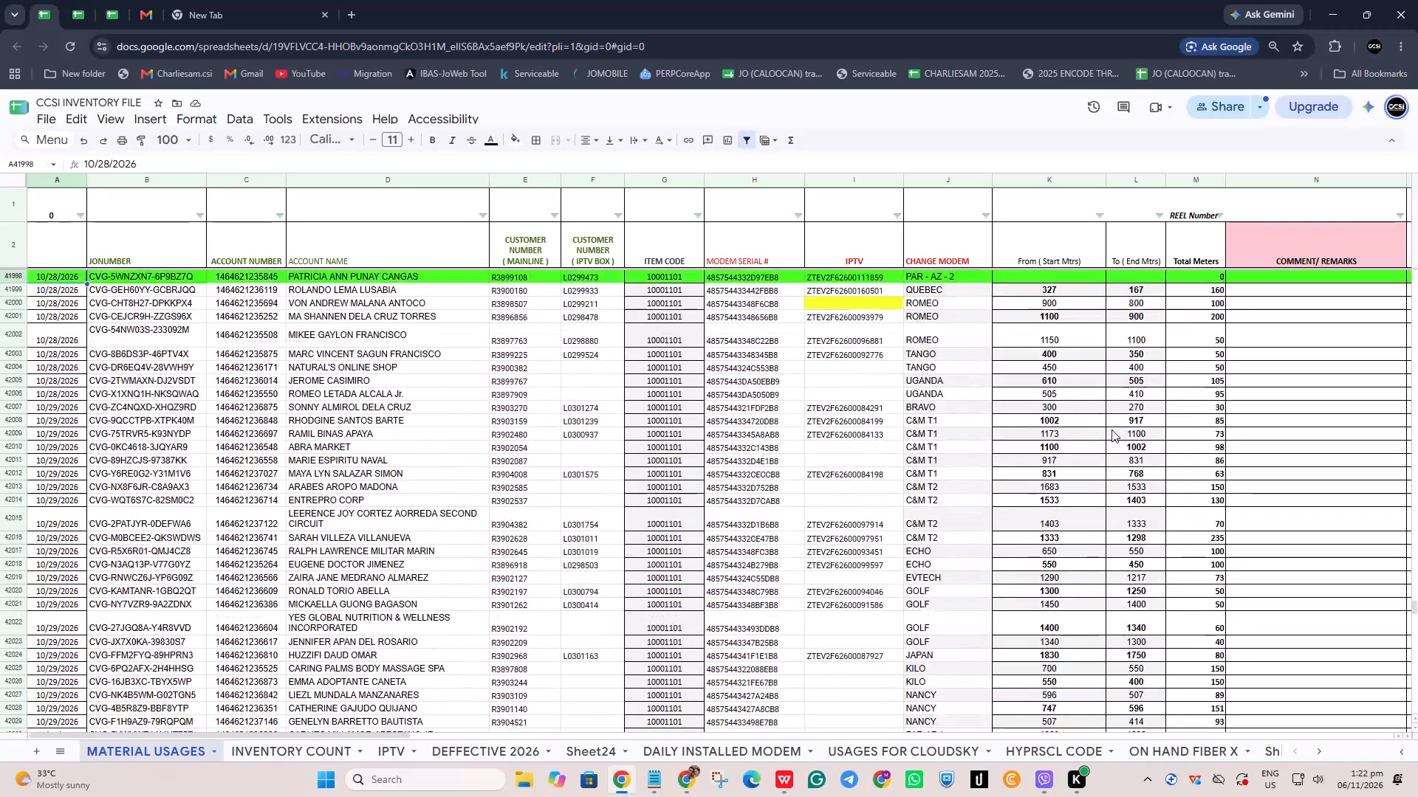
pyautogui.press('Up')
pyautogui.press('Up')
pyautogui.press('Up')
pyautogui.press('Up')
pyautogui.press('Up')
pyautogui.press('Up')
pyautogui.press('Up')
pyautogui.press('Up')
pyautogui.press('Up')
pyautogui.press('Up')
pyautogui.press('Up')
pyautogui.press('Up')
pyautogui.press('Up')
pyautogui.press('Up')
pyautogui.press('Up')
pyautogui.press('Up')
pyautogui.press('Up')
pyautogui.press('Up')
pyautogui.press('Up')
pyautogui.press('Up')
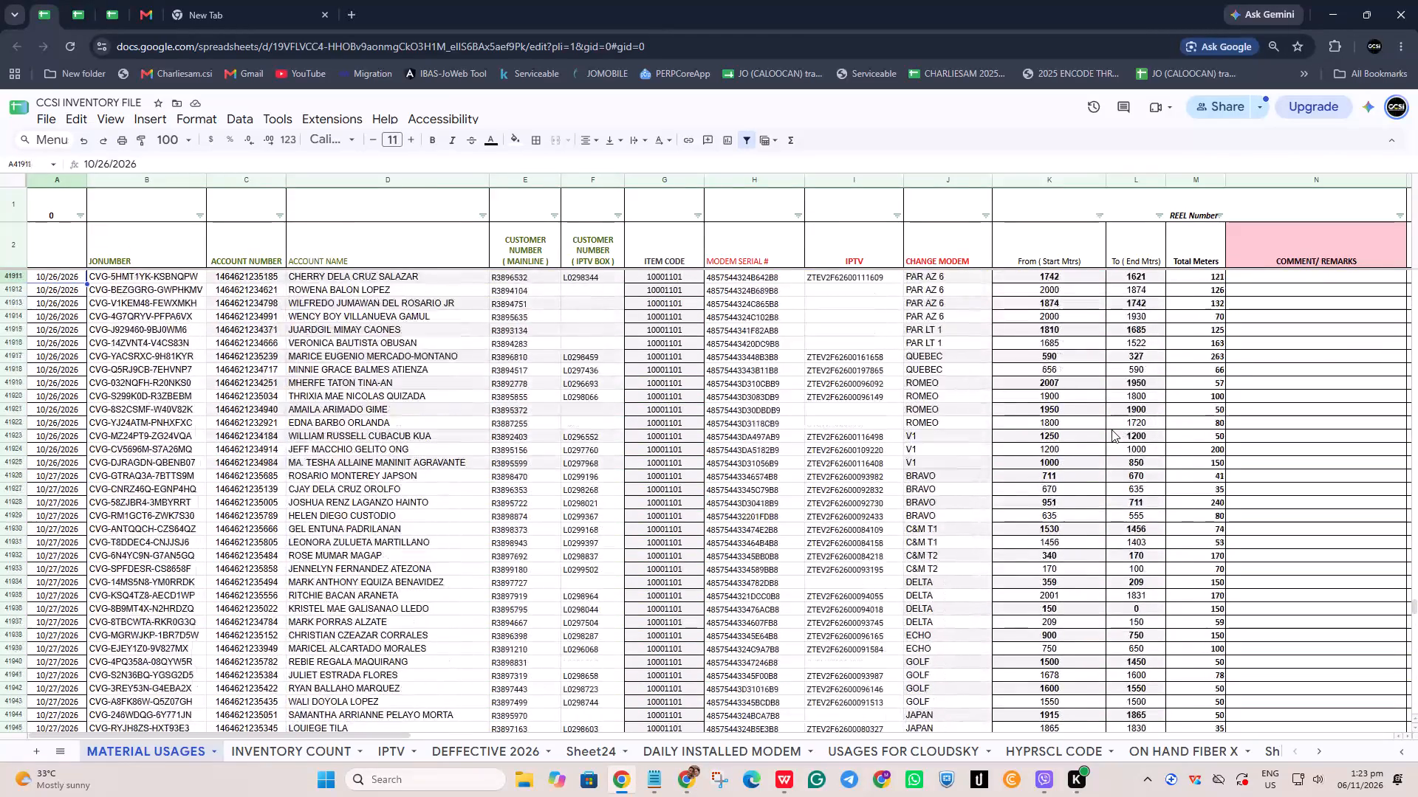
pyautogui.press('Up')
pyautogui.press('Up')
pyautogui.press('Up')
pyautogui.press('Up')
pyautogui.press('Up')
pyautogui.press('Up')
pyautogui.press('Up')
pyautogui.press('Up')
pyautogui.press('Up')
pyautogui.press('Up')
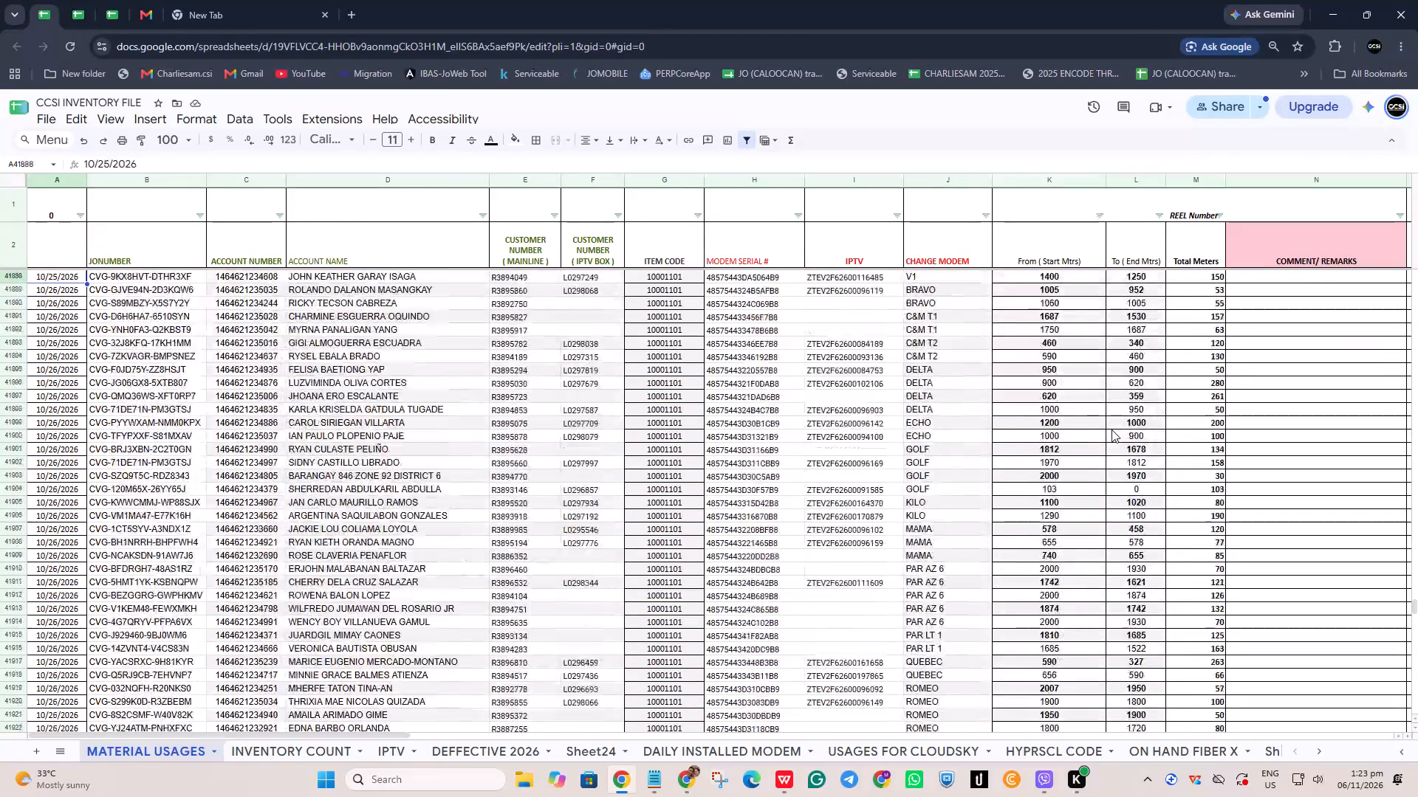
# In the green-highlighted PAR - AZ - 2 row 41998 (10/28/2026), enter 2007 as From, 1851 as To and 156 under 1 CORE.
pyautogui.press('Down')
pyautogui.press('Down')
pyautogui.press('Down')
pyautogui.press('Down')
pyautogui.press('Down')
pyautogui.press('Down')
pyautogui.press('Down')
pyautogui.press('Down')
pyautogui.press('Down')
pyautogui.press('Down')
pyautogui.press('Down')
pyautogui.press('Down')
pyautogui.press('Down')
pyautogui.press('Down')
pyautogui.press('Down')
pyautogui.press('Down')
pyautogui.press('Down')
pyautogui.press('Down')
pyautogui.press('Down')
pyautogui.press('Down')
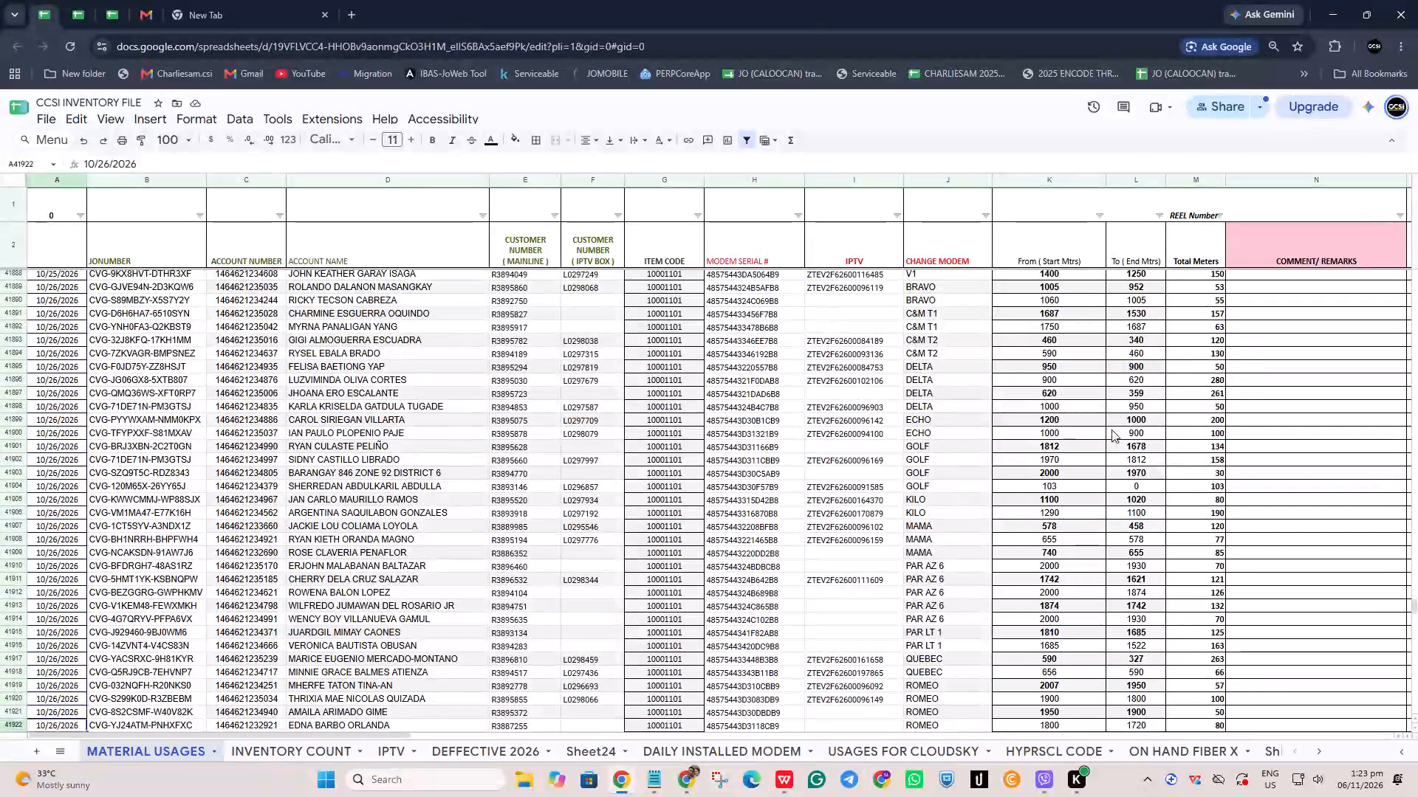
pyautogui.scroll(-2, 1112, 423)
pyautogui.scroll(-2, 1100, 566)
pyautogui.scroll(-1, 1024, 576)
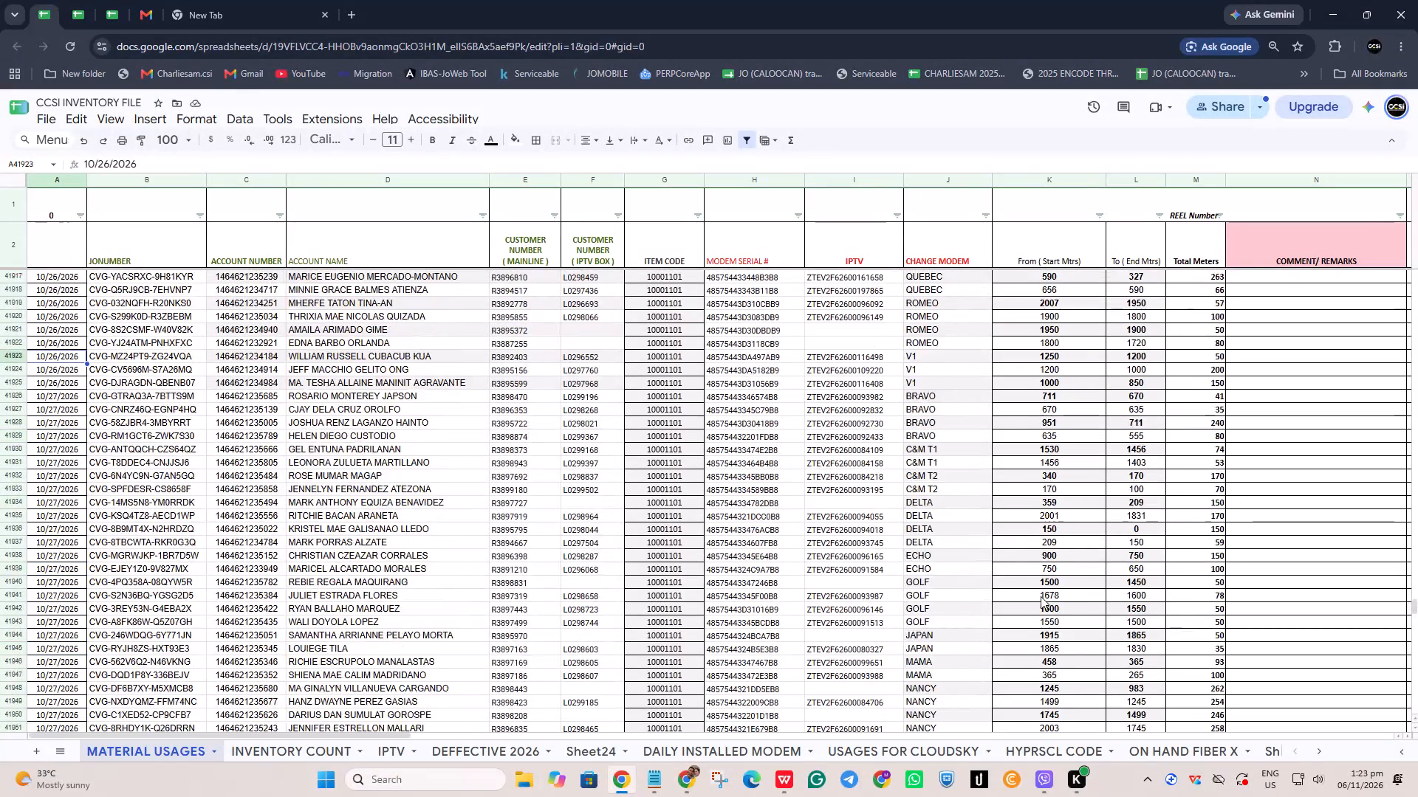
pyautogui.scroll(-9, 1041, 596)
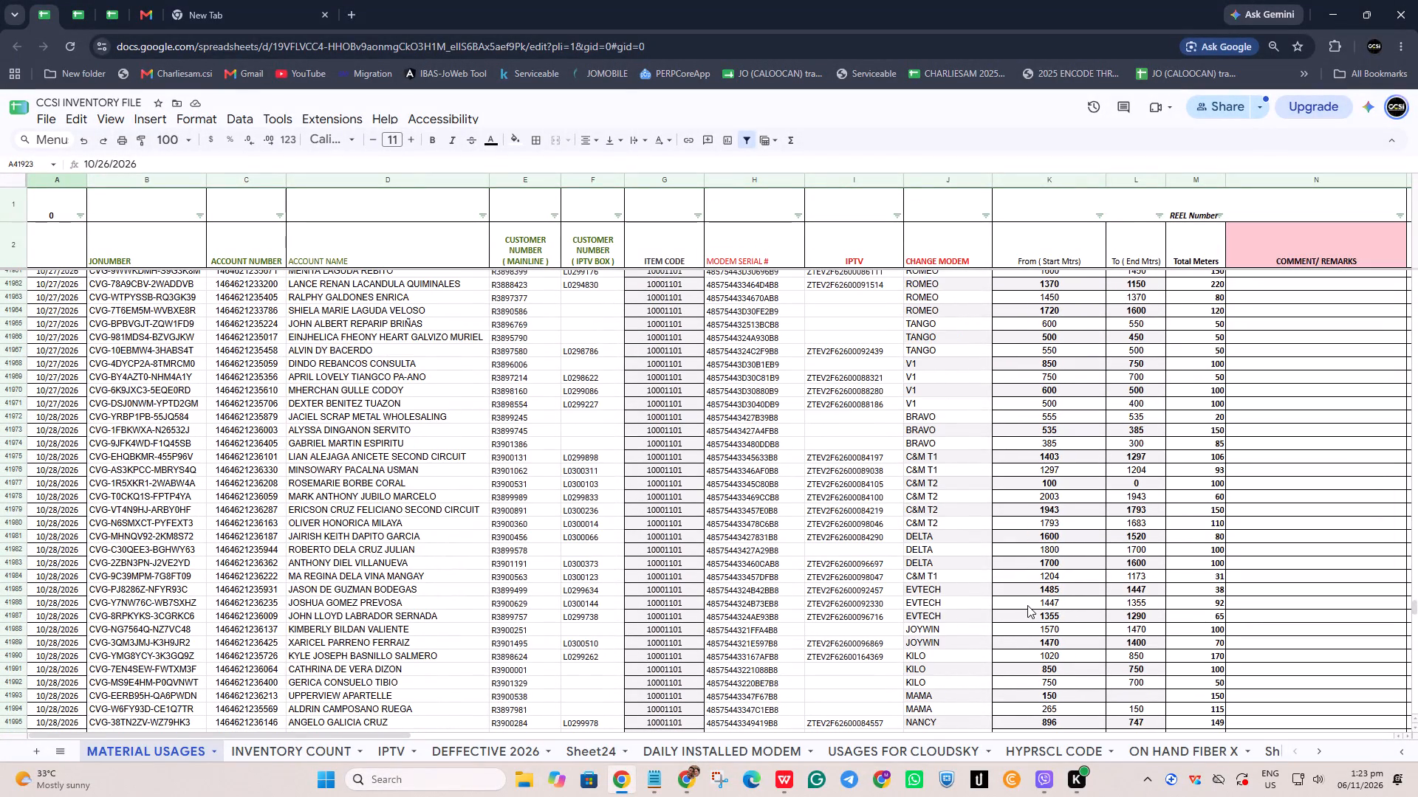
pyautogui.scroll(-1, 1027, 605)
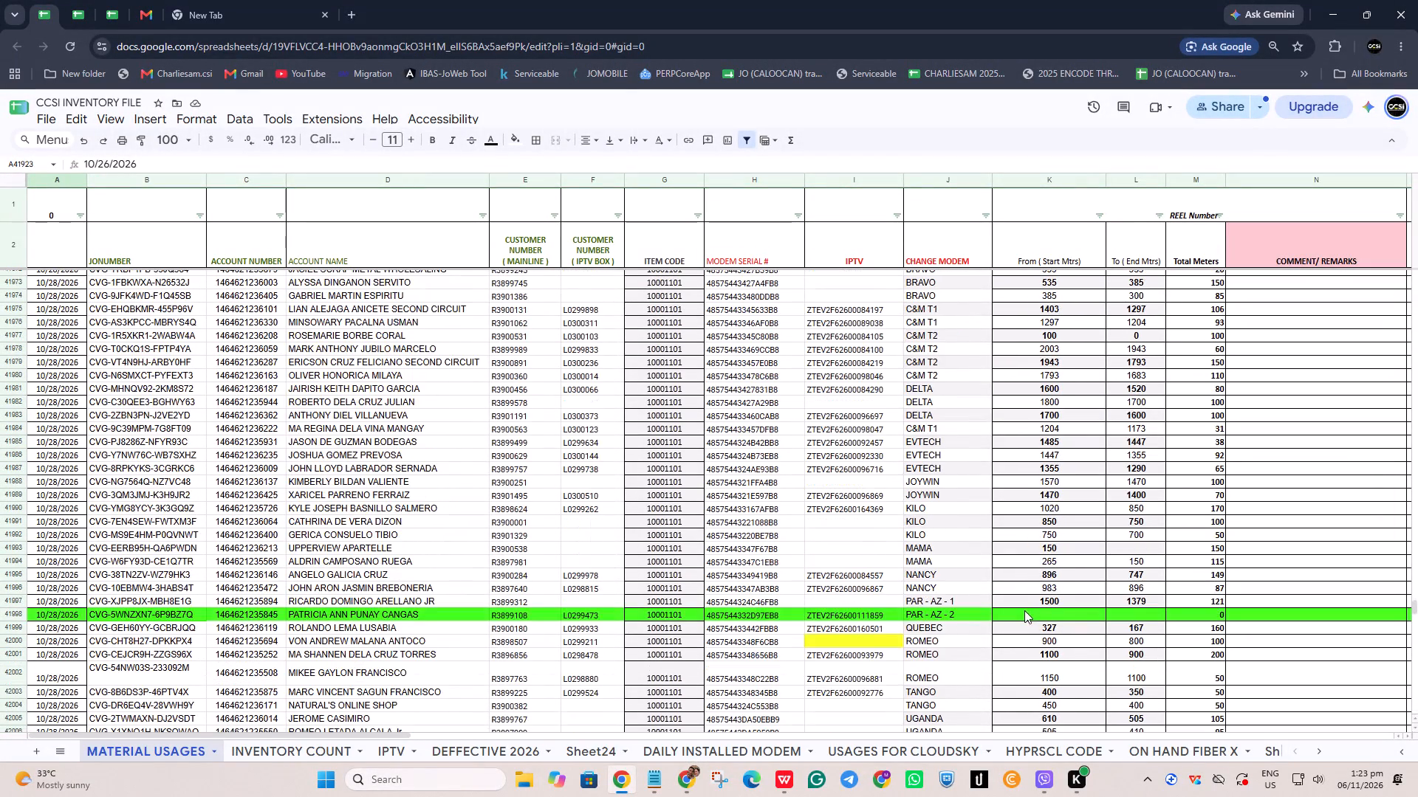
pyautogui.click(1030, 617)
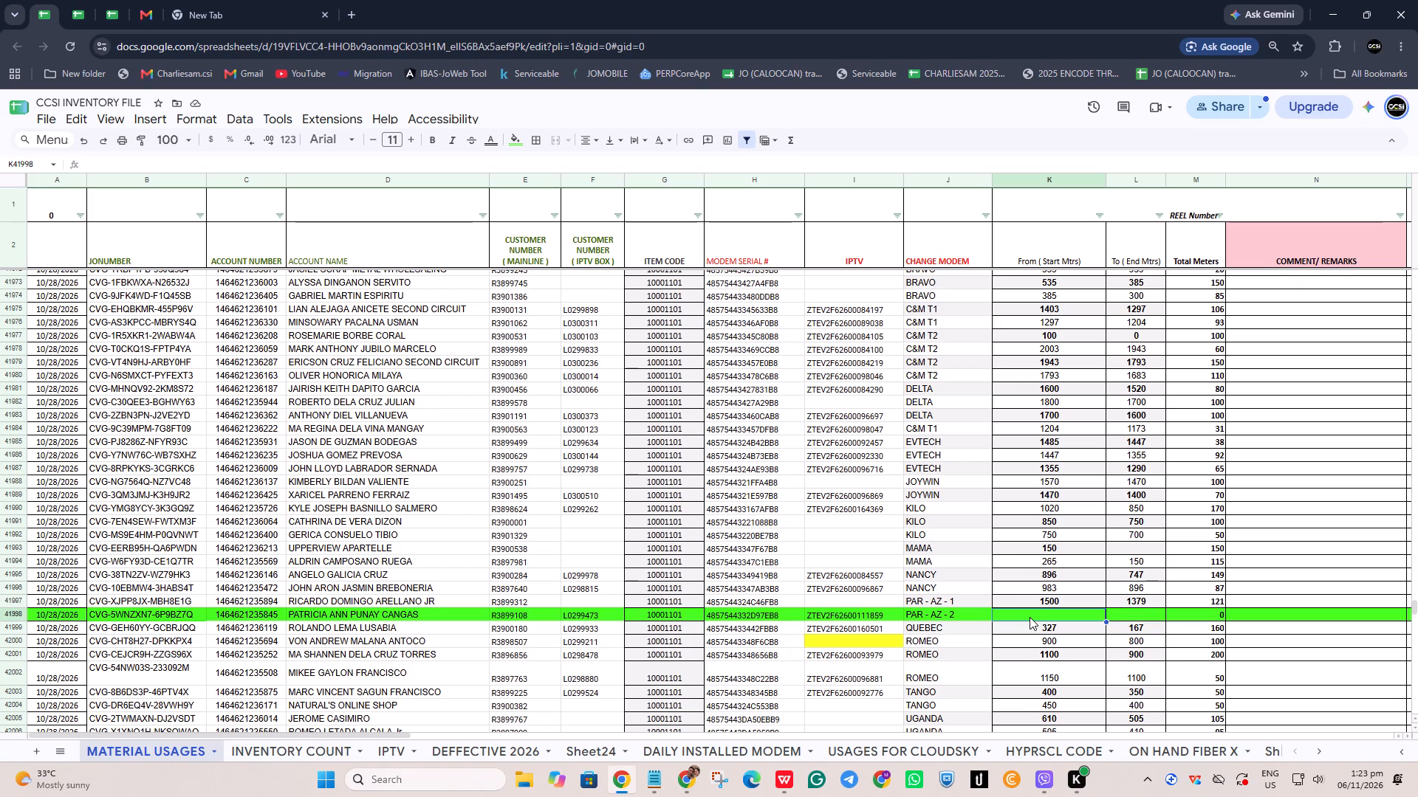
pyautogui.click(1030, 617)
pyautogui.press('Tab')
pyautogui.press('Left')
pyautogui.write('2007')
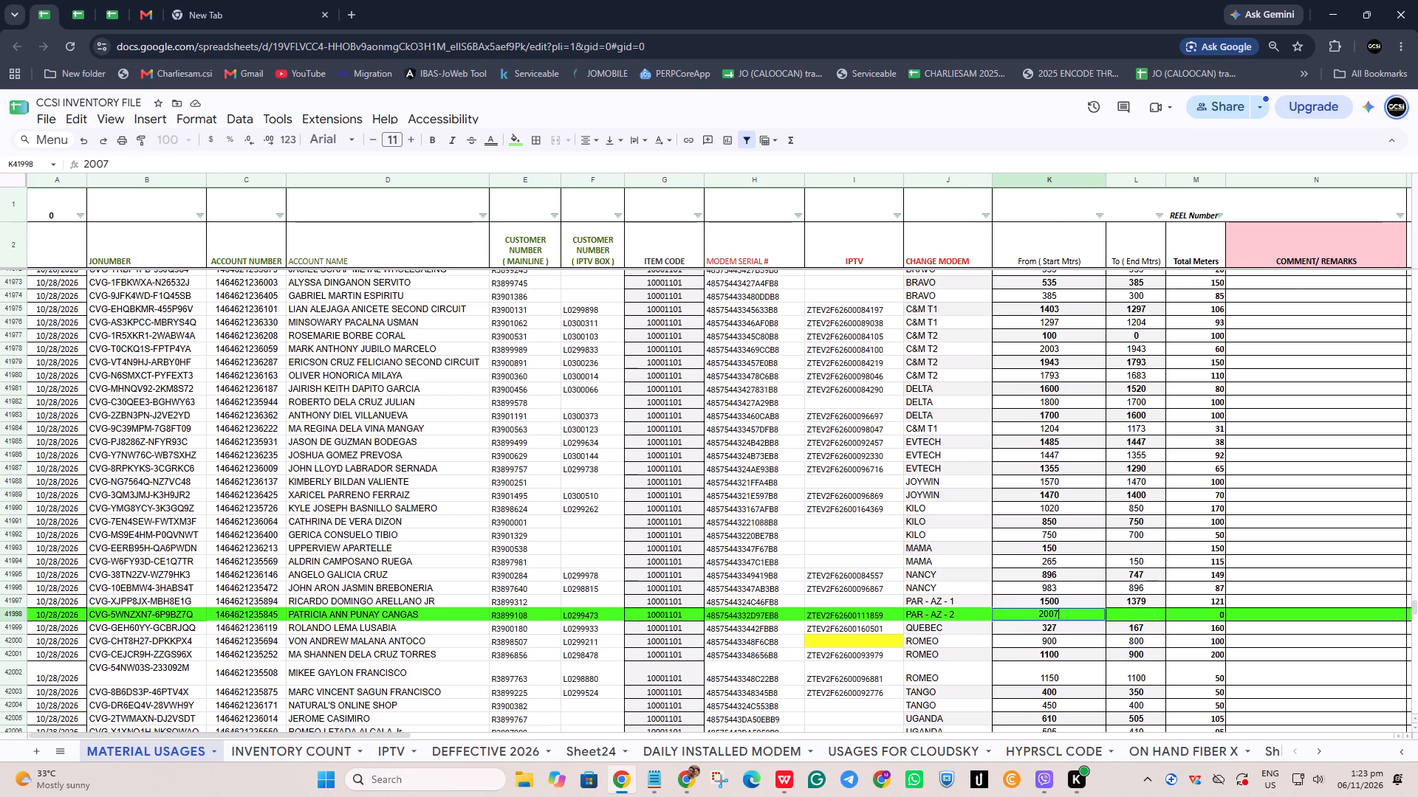
pyautogui.press('Tab')
pyautogui.write('1851')
pyautogui.press('Tab')
pyautogui.press('Tab')
pyautogui.press('Tab')
pyautogui.press('Tab')
pyautogui.write('156')
# Enter 1599 as the amount paid in row 41998.
pyautogui.press('Tab')
pyautogui.press('Tab')
pyautogui.press('Tab')
pyautogui.press('Tab')
pyautogui.press('Tab')
pyautogui.press('Tab')
pyautogui.press('Tab')
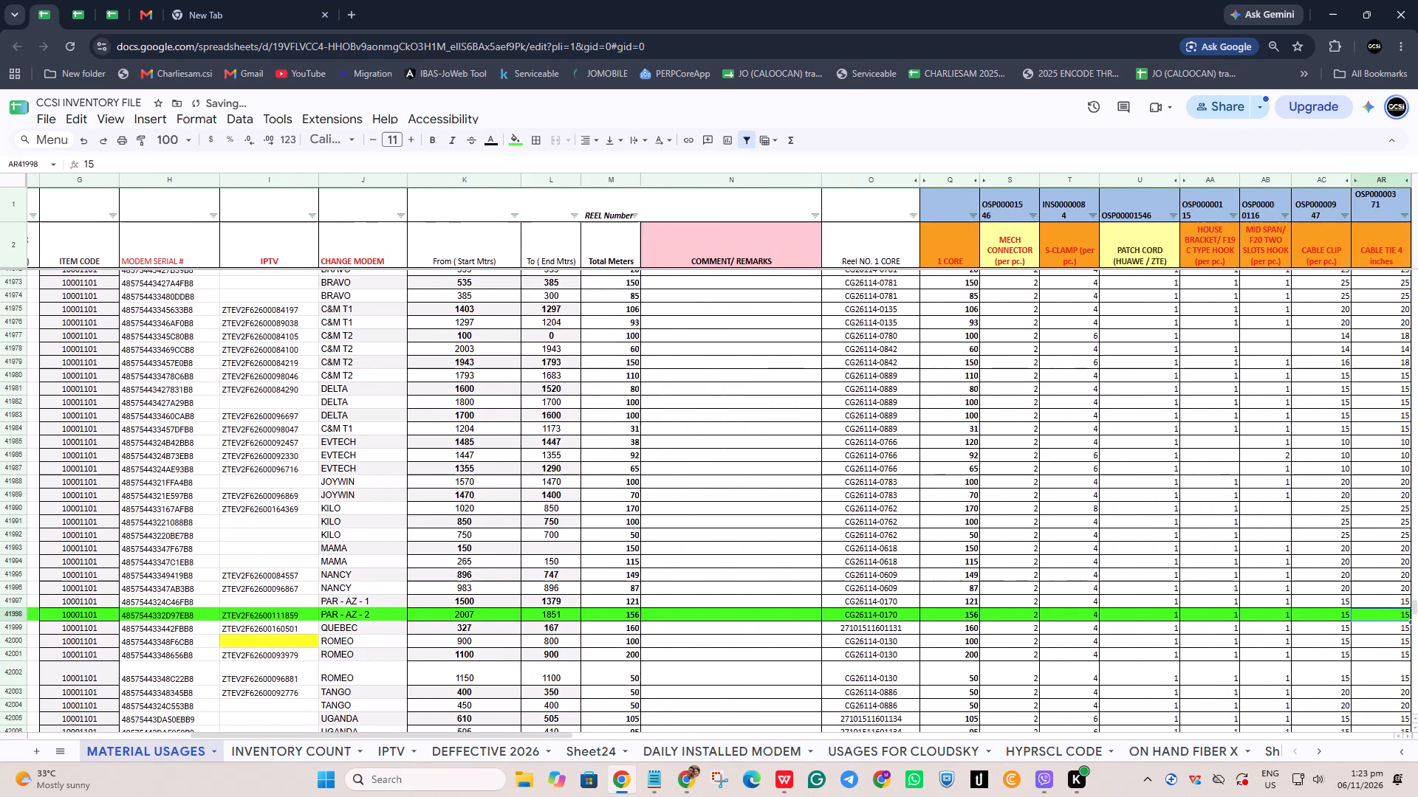
pyautogui.press('Tab')
pyautogui.press('Tab')
pyautogui.press('Tab')
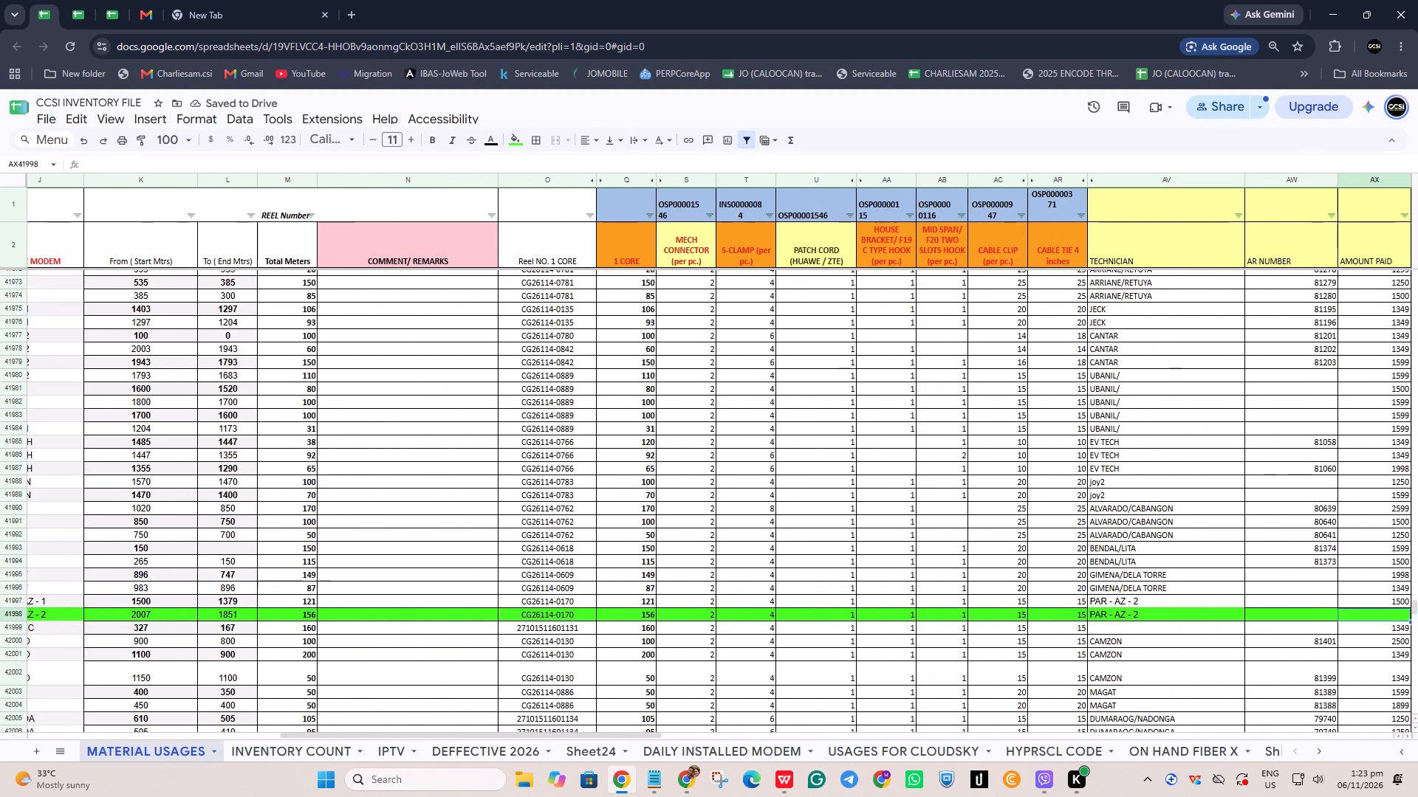
pyautogui.press('1')
pyautogui.write('599')
pyautogui.press('Tab')
# Replace the green highlight across the whole of row 41998 with a white fill.
pyautogui.press('Left')
pyautogui.press('Left')
pyautogui.press('Left')
pyautogui.press('Left')
pyautogui.press('Left')
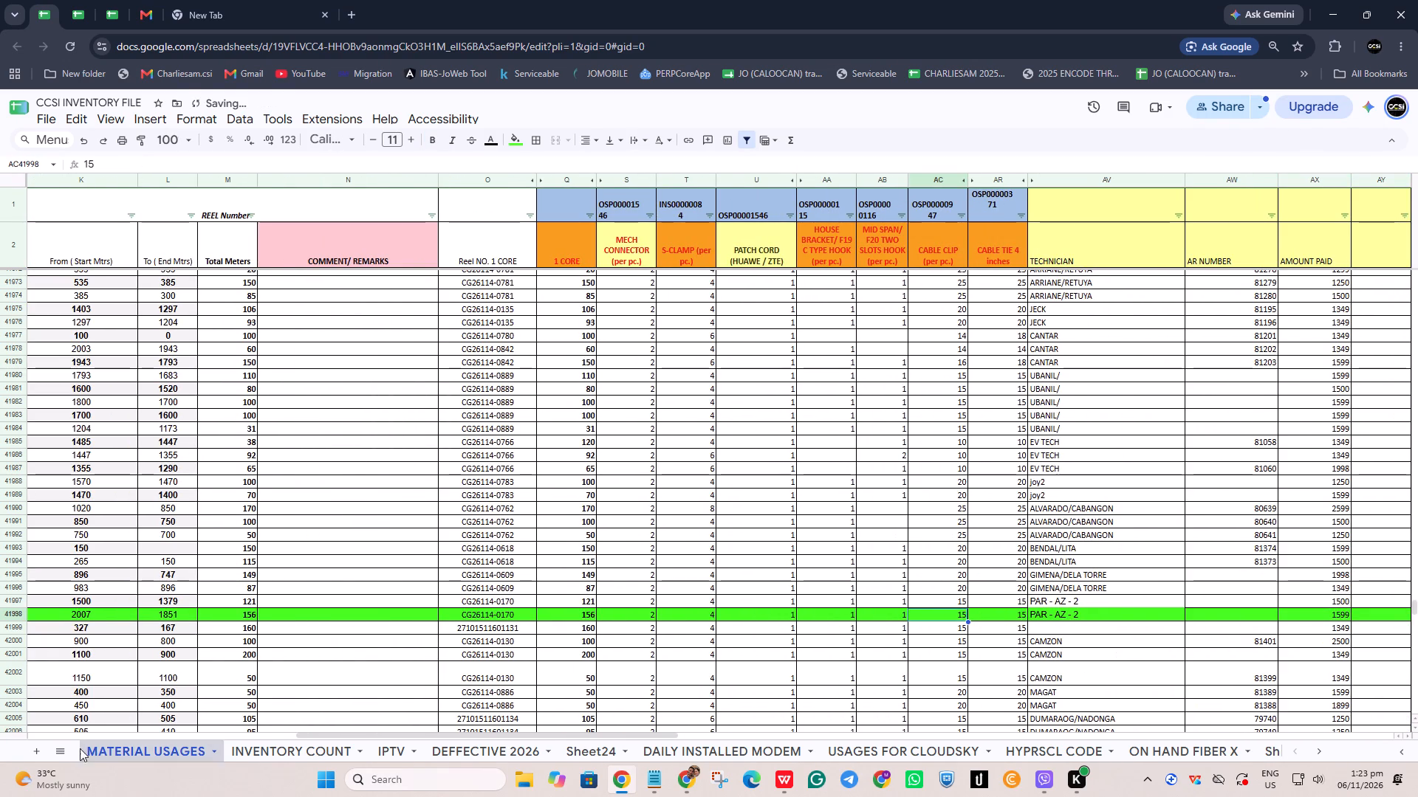
pyautogui.click(15, 615)
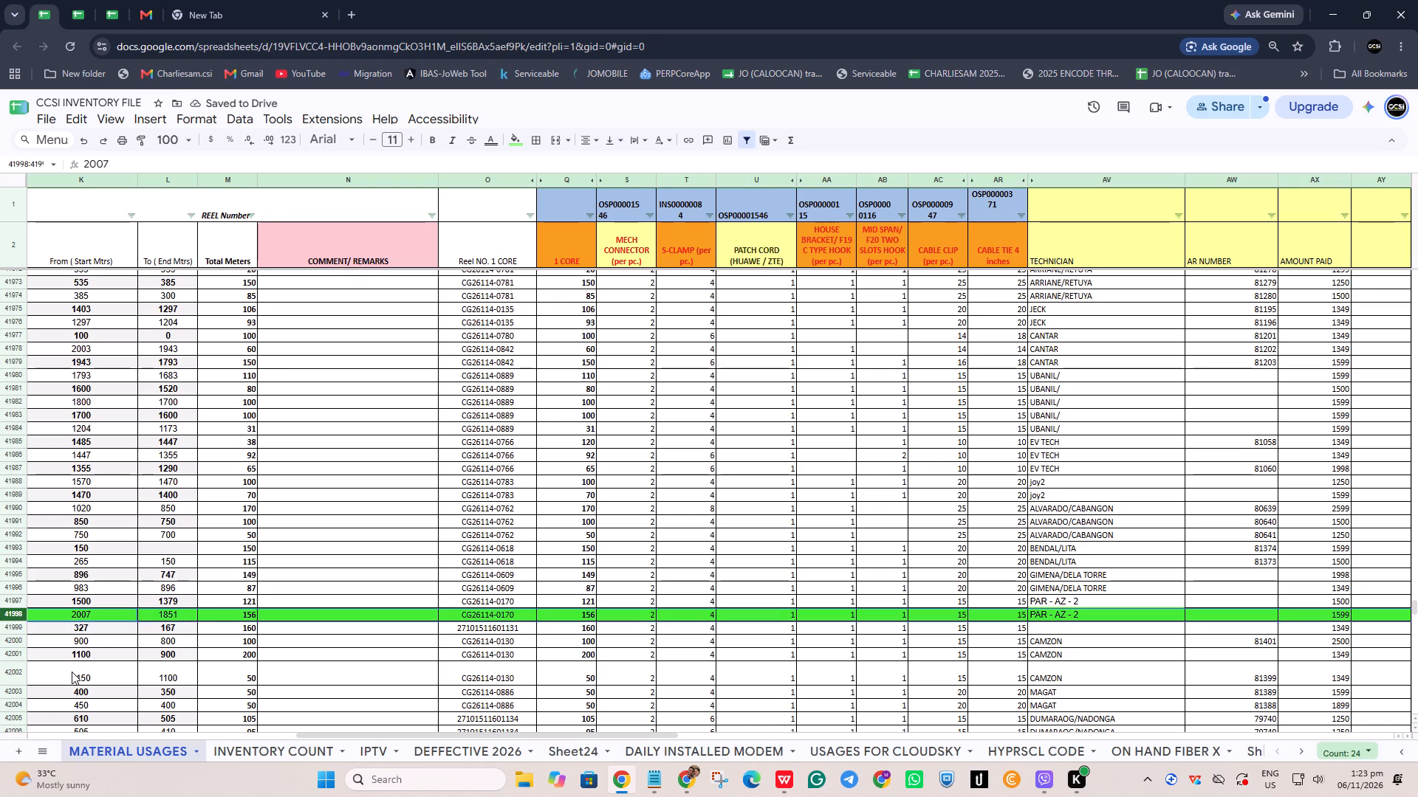
pyautogui.click(519, 137)
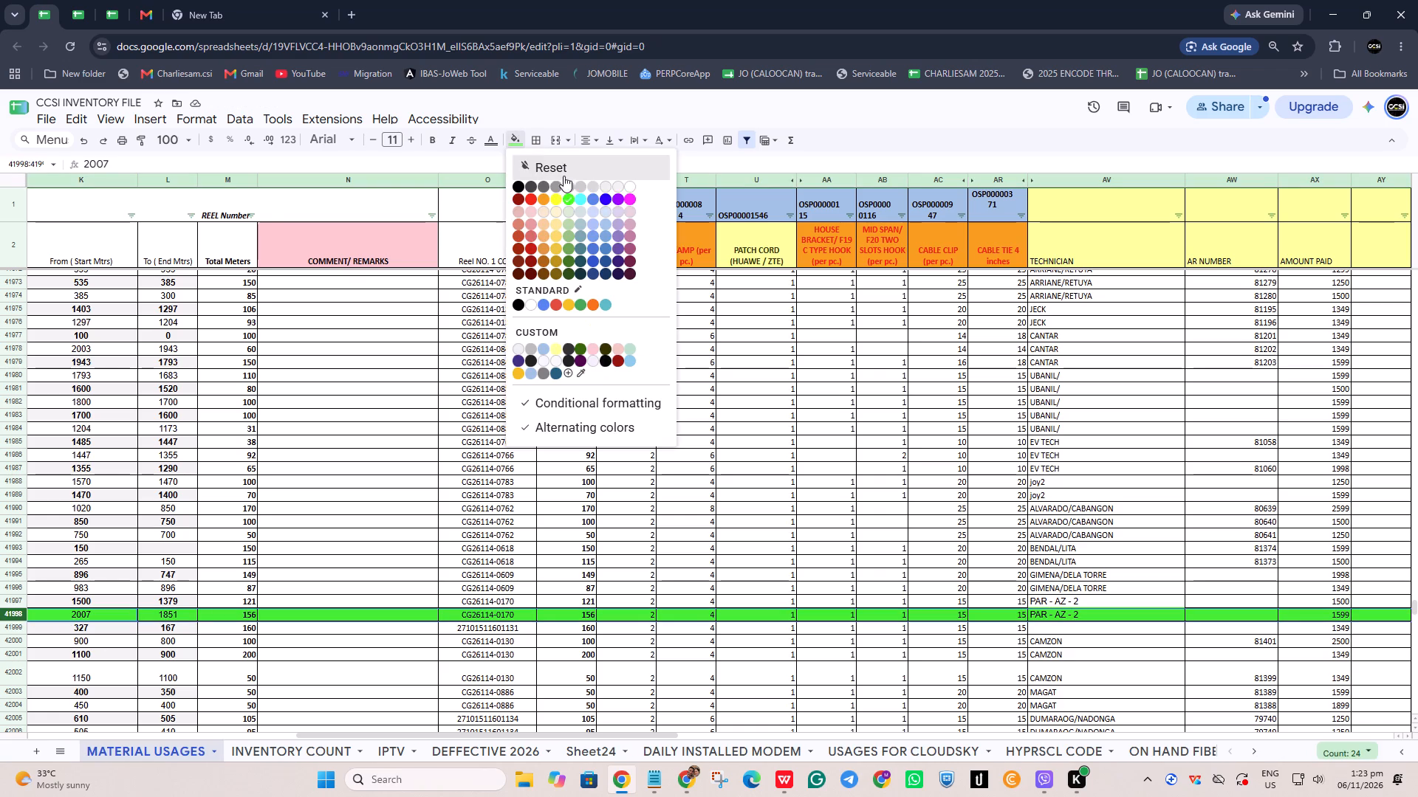
pyautogui.doubleClick(628, 187)
# Review the MATERIAL USAGES entries above row 41998, back to around row 41718, for separator rows and highlighted or incomplete entries.
pyautogui.scroll(9, 876, 517)
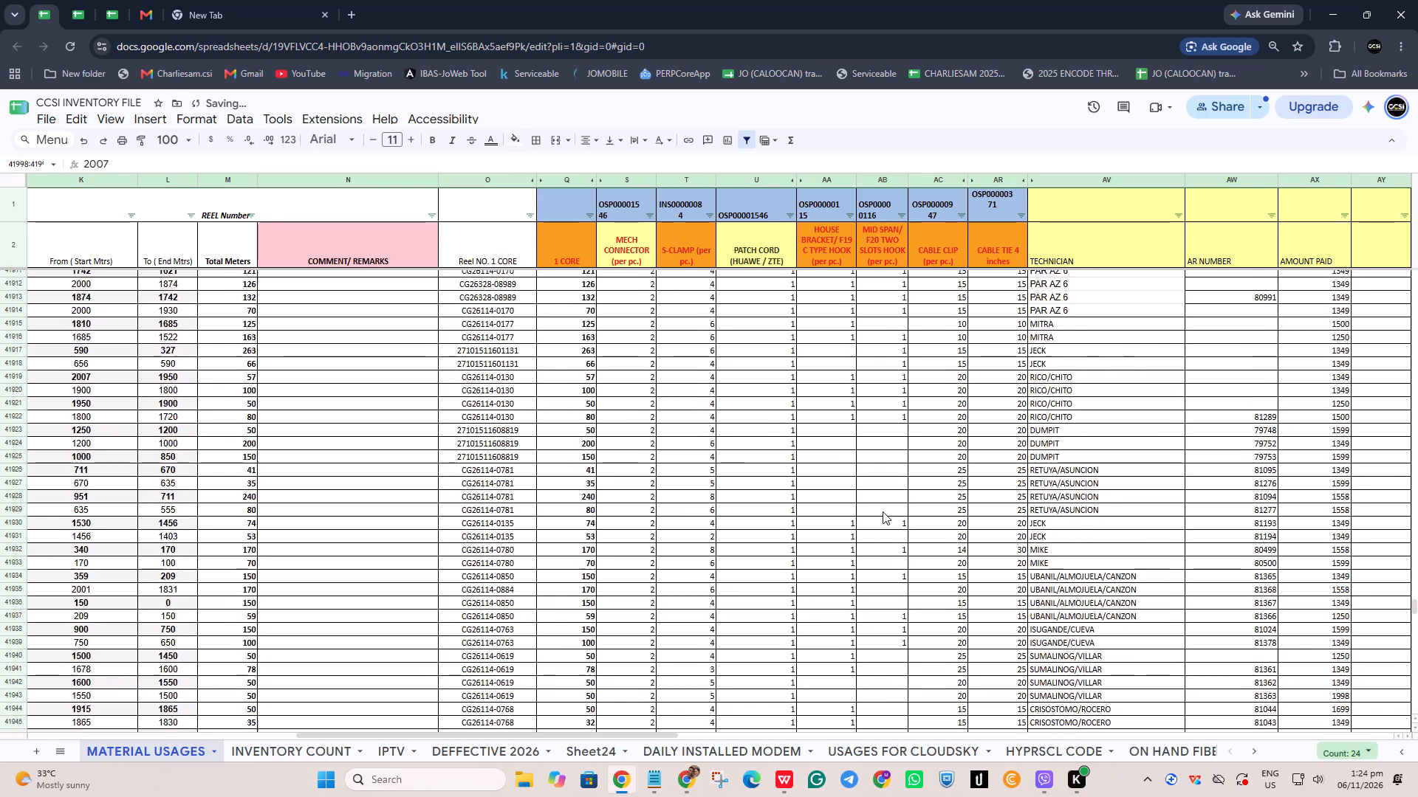
pyautogui.scroll(12, 883, 511)
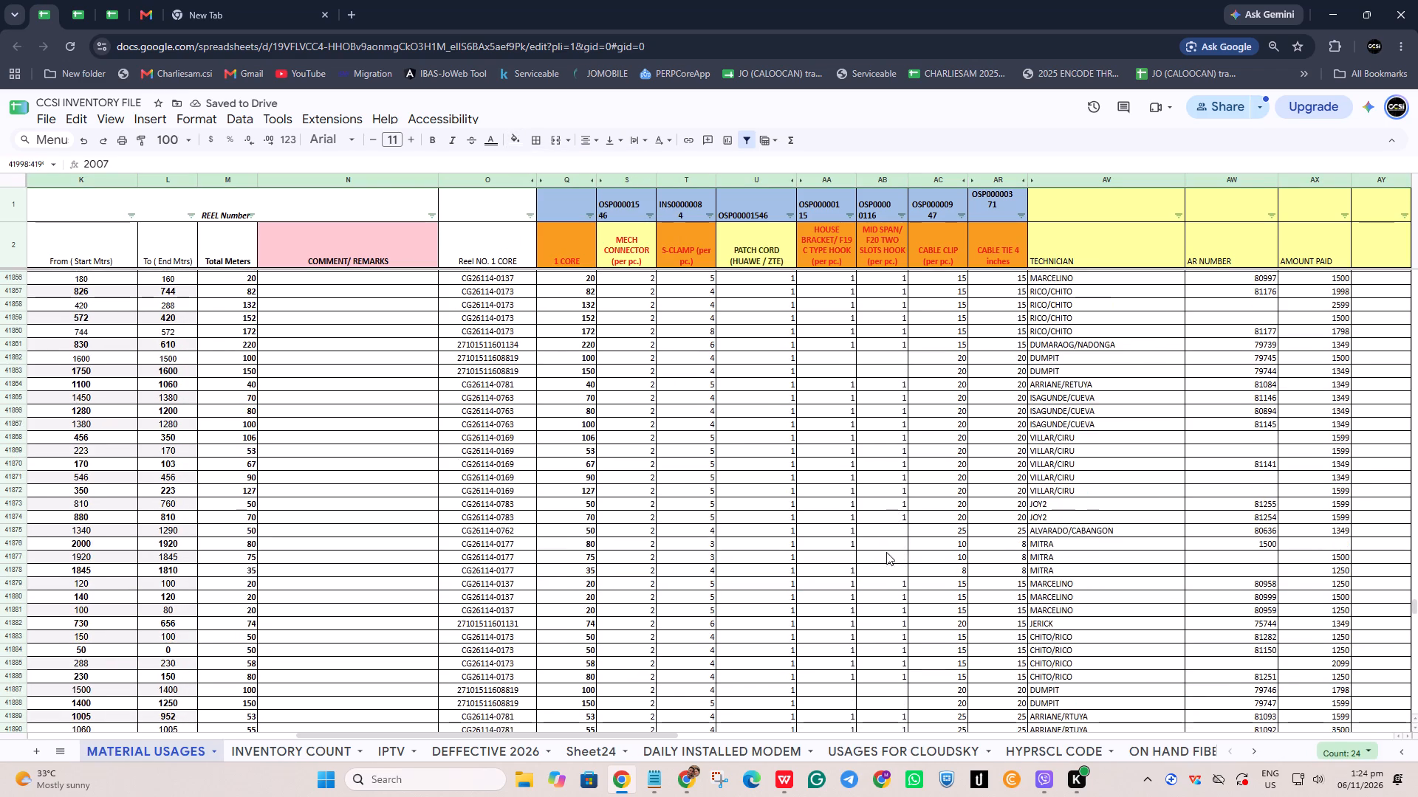
pyautogui.scroll(20, 886, 555)
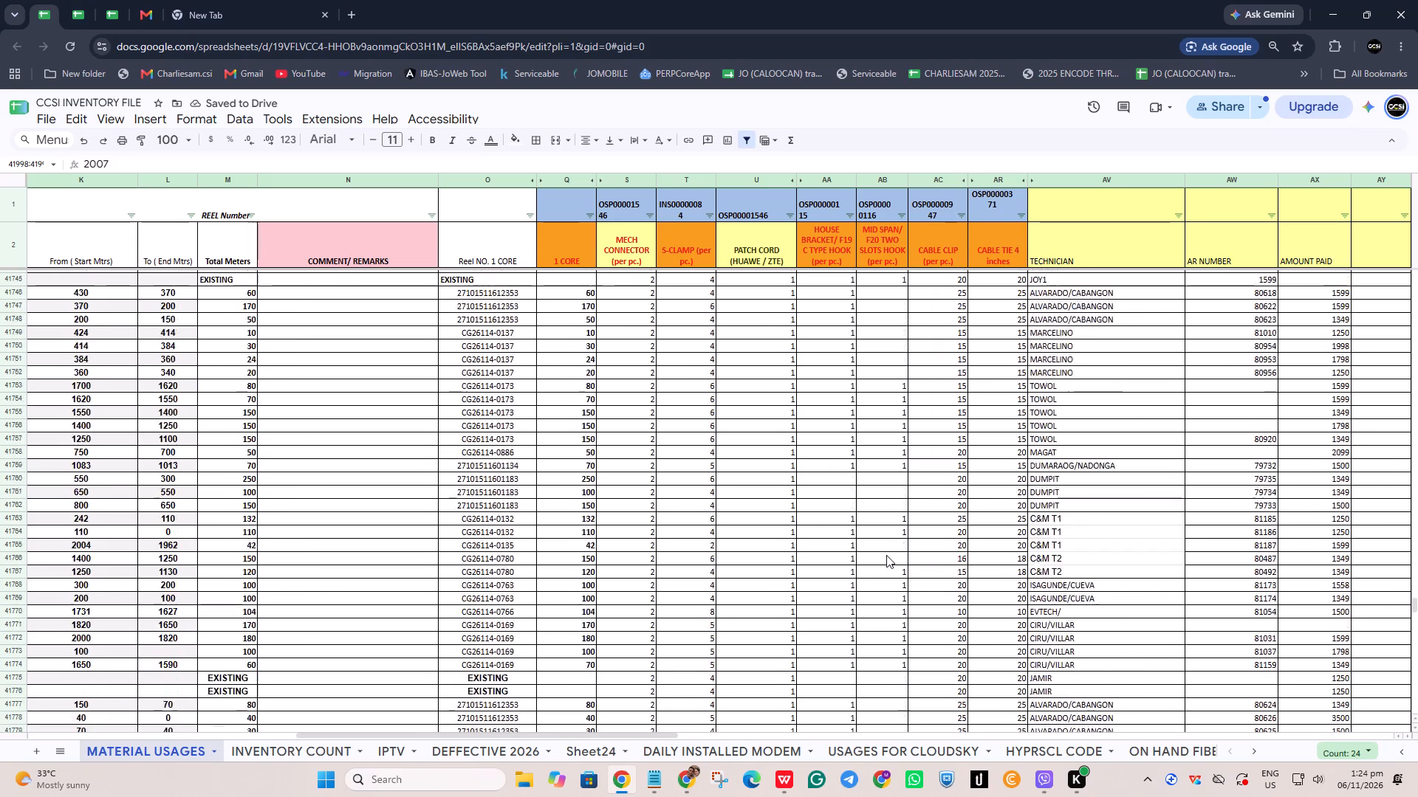
pyautogui.scroll(9, 886, 555)
pyautogui.scroll(-3, 886, 555)
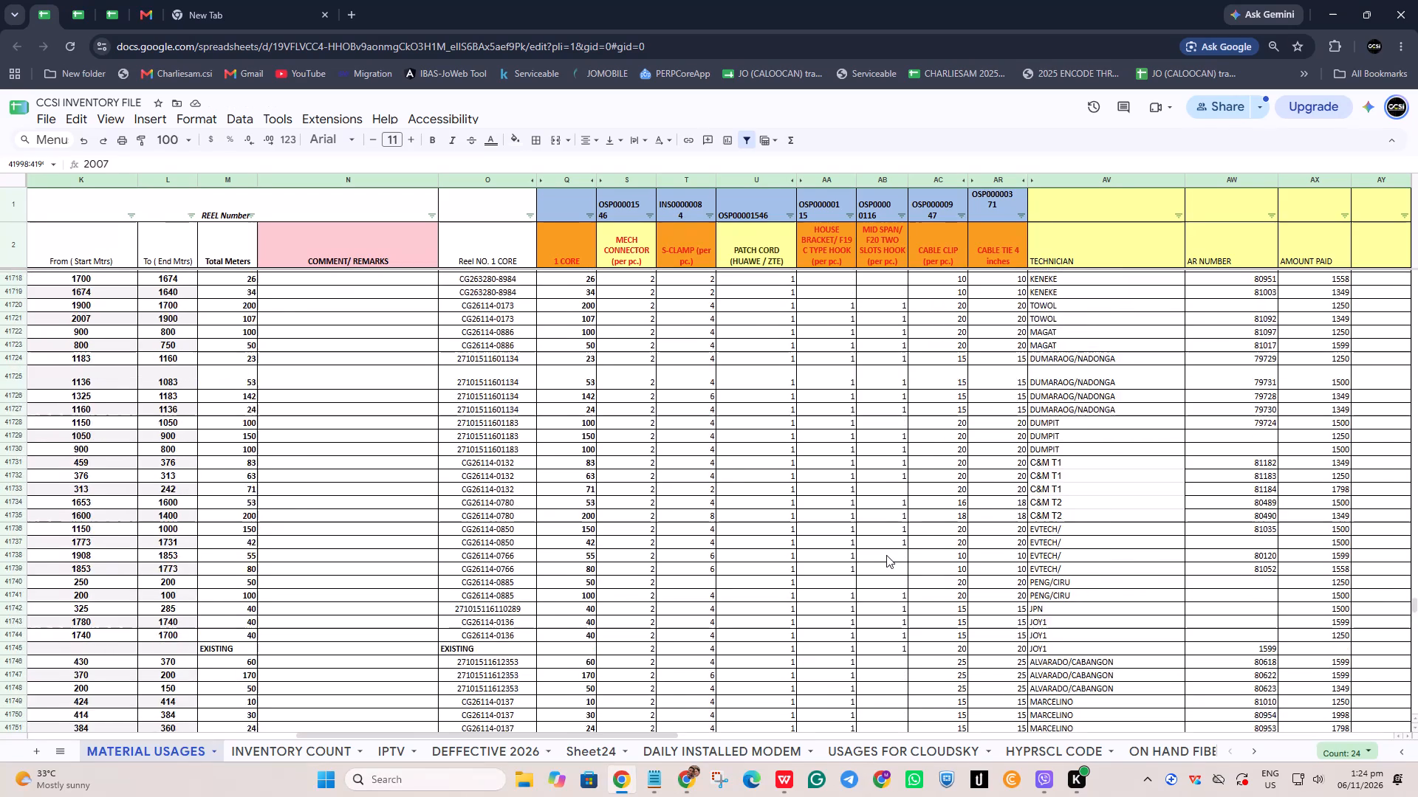
pyautogui.scroll(-3, 886, 555)
# Inspect row 41752 across its date, job, customer and meter columns to place the earlier entries by date.
pyautogui.click(397, 591)
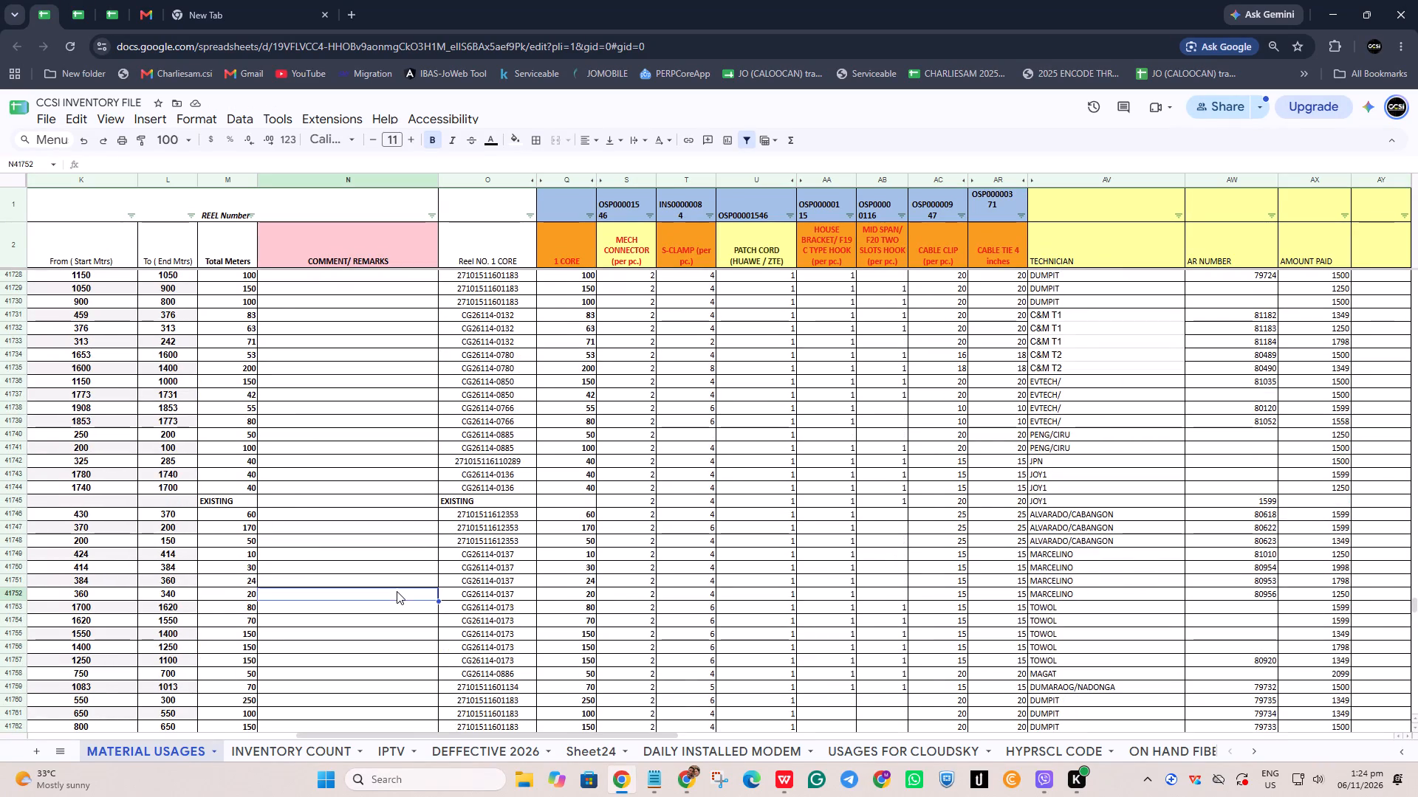
pyautogui.press('Left')
pyautogui.press('Left')
pyautogui.press('Left')
pyautogui.press('Left')
pyautogui.press('Left')
pyautogui.press('Left')
pyautogui.press('Left')
pyautogui.press('Left')
pyautogui.press('Left')
pyautogui.press('Left')
pyautogui.press('Left')
pyautogui.press('Left')
pyautogui.press('Left')
pyautogui.press('Left')
pyautogui.press('Left')
pyautogui.press('Left')
pyautogui.press('Left')
pyautogui.press('Left')
pyautogui.press('Left')
pyautogui.press('Left')
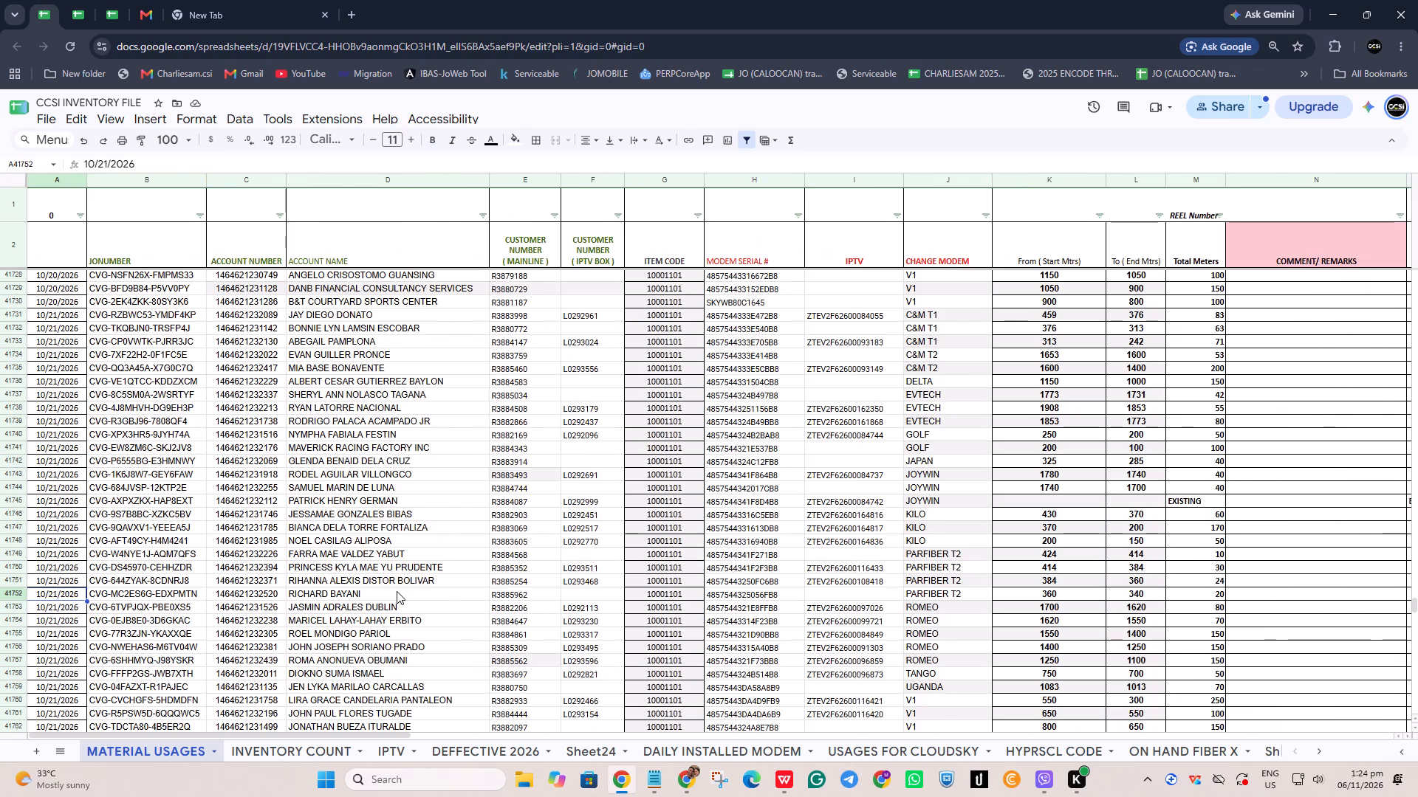
pyautogui.press('Right')
pyautogui.press('Right')
pyautogui.press('Right')
pyautogui.press('Right')
pyautogui.press('Right')
pyautogui.press('Right')
pyautogui.press('Right')
pyautogui.press('Right')
pyautogui.press('Right')
pyautogui.press('Right')
pyautogui.press('Right')
pyautogui.press('Right')
pyautogui.press('Right')
pyautogui.press('Right')
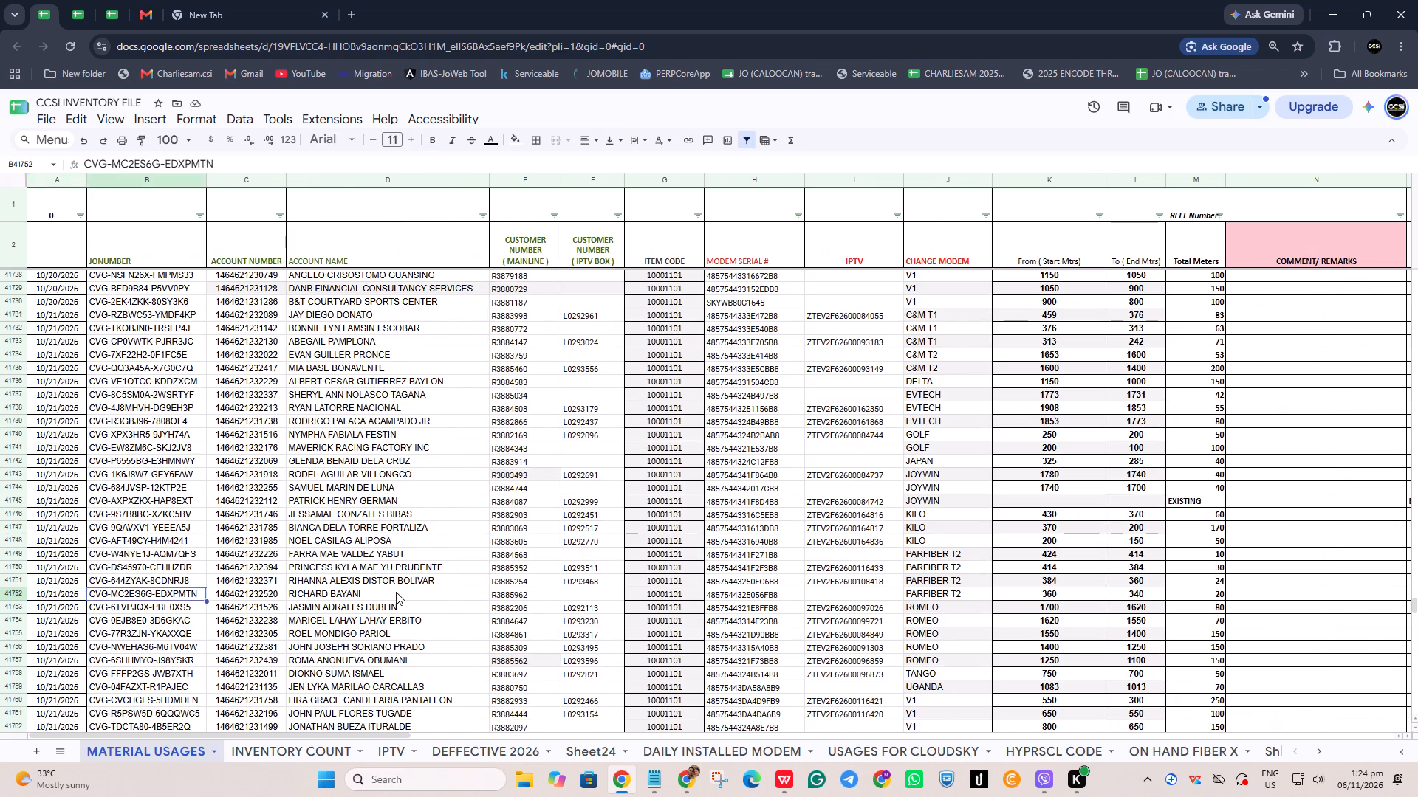
pyautogui.press('Left')
pyautogui.press('Left')
pyautogui.press('Left')
pyautogui.press('Left')
pyautogui.press('Left')
pyautogui.press('Left')
pyautogui.press('Left')
pyautogui.press('Left')
pyautogui.press('Left')
pyautogui.press('Left')
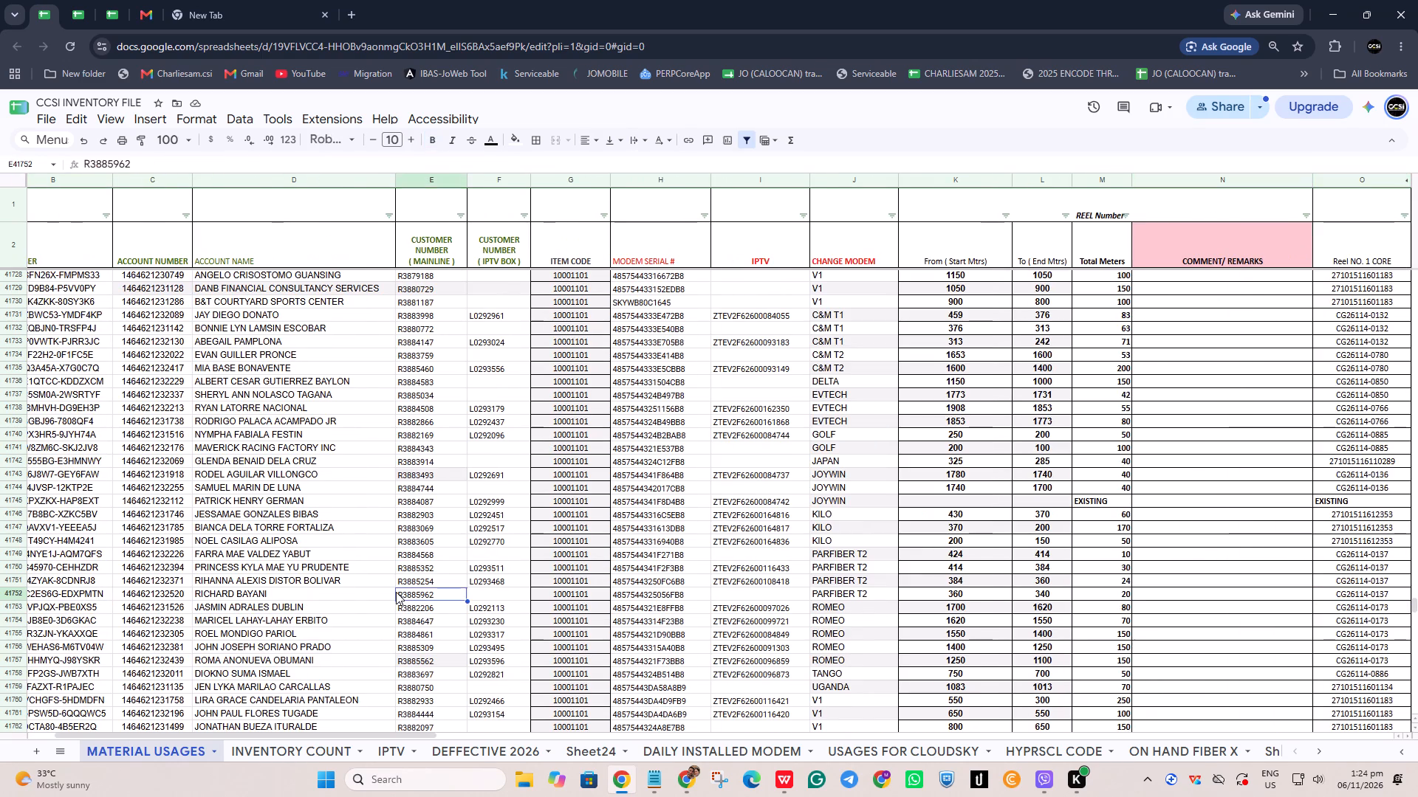
pyautogui.press('Right')
pyautogui.press('Right')
pyautogui.press('Right')
pyautogui.press('Right')
pyautogui.press('Right')
pyautogui.press('Right')
pyautogui.press('Right')
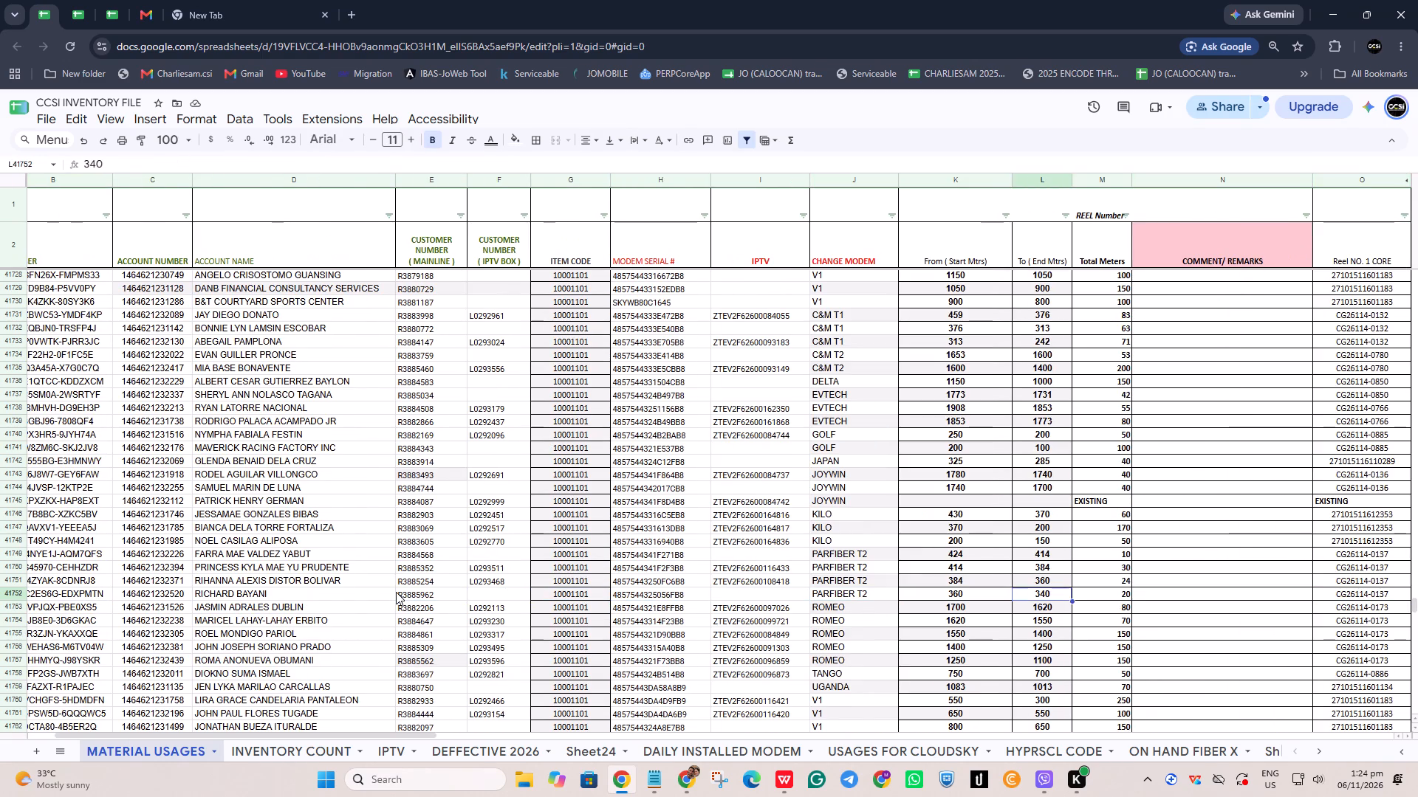
pyautogui.press('Right')
# Review the Total Meters column and adjoining details from row 41752 down to row 42044, checking for highlighted or incomplete entries.
pyautogui.press('Down')
pyautogui.press('Down')
pyautogui.press('Down')
pyautogui.press('Down')
pyautogui.press('Down')
pyautogui.press('Down')
pyautogui.press('Down')
pyautogui.press('Down')
pyautogui.press('Down')
pyautogui.press('Down')
pyautogui.press('Down')
pyautogui.press('Down')
pyautogui.press('Down')
pyautogui.press('Down')
pyautogui.press('Down')
pyautogui.press('Down')
pyautogui.press('Down')
pyautogui.press('Down')
pyautogui.press('Down')
pyautogui.press('Down')
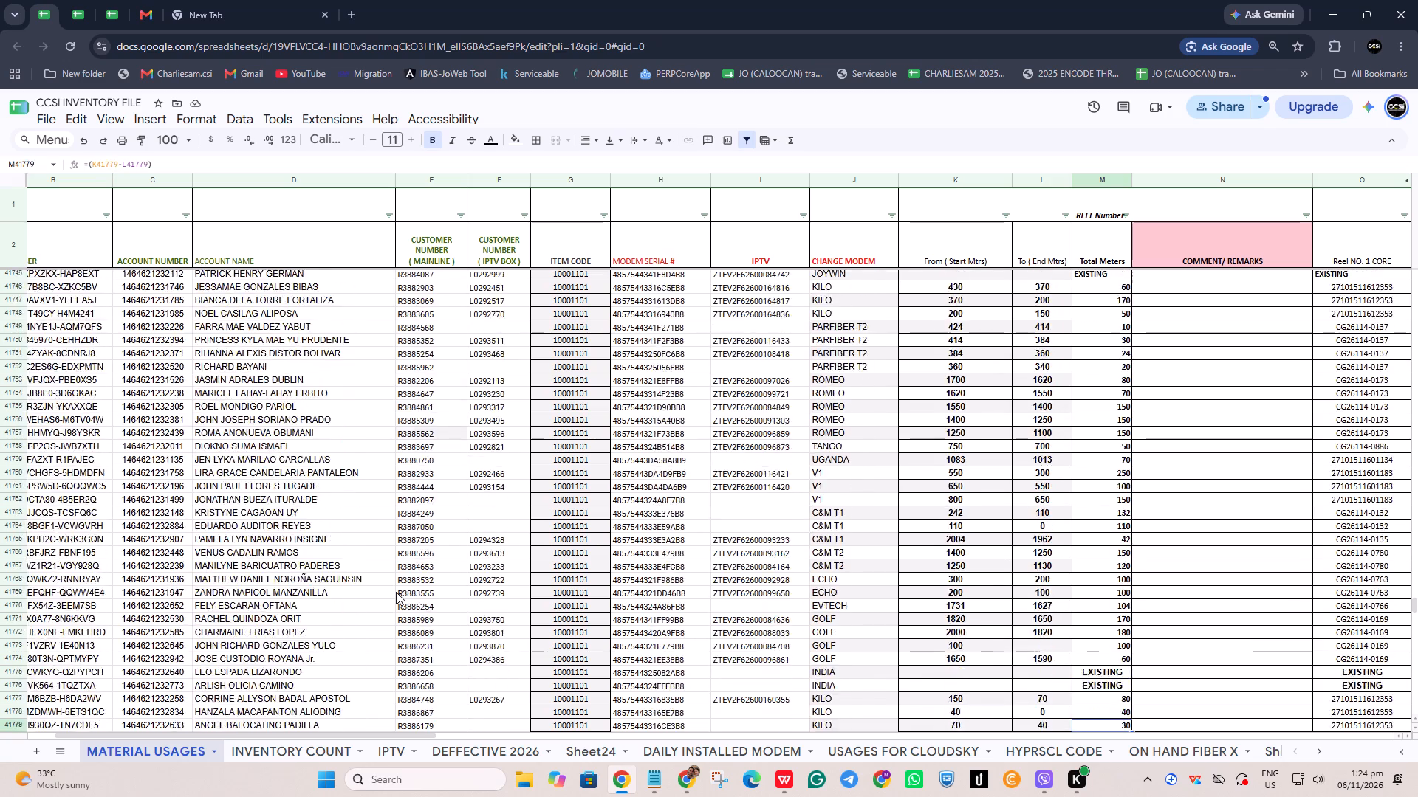
pyautogui.press('Down')
pyautogui.press('Down')
pyautogui.press('Down')
pyautogui.press('Down')
pyautogui.press('Down')
pyautogui.press('Down')
pyautogui.press('Down')
pyautogui.press('Down')
pyautogui.press('Down')
pyautogui.press('Down')
pyautogui.press('Down')
pyautogui.press('Down')
pyautogui.press('Down')
pyautogui.press('Down')
pyautogui.press('Down')
pyautogui.press('Down')
pyautogui.press('Down')
pyautogui.press('Down')
pyautogui.press('Down')
pyautogui.press('Down')
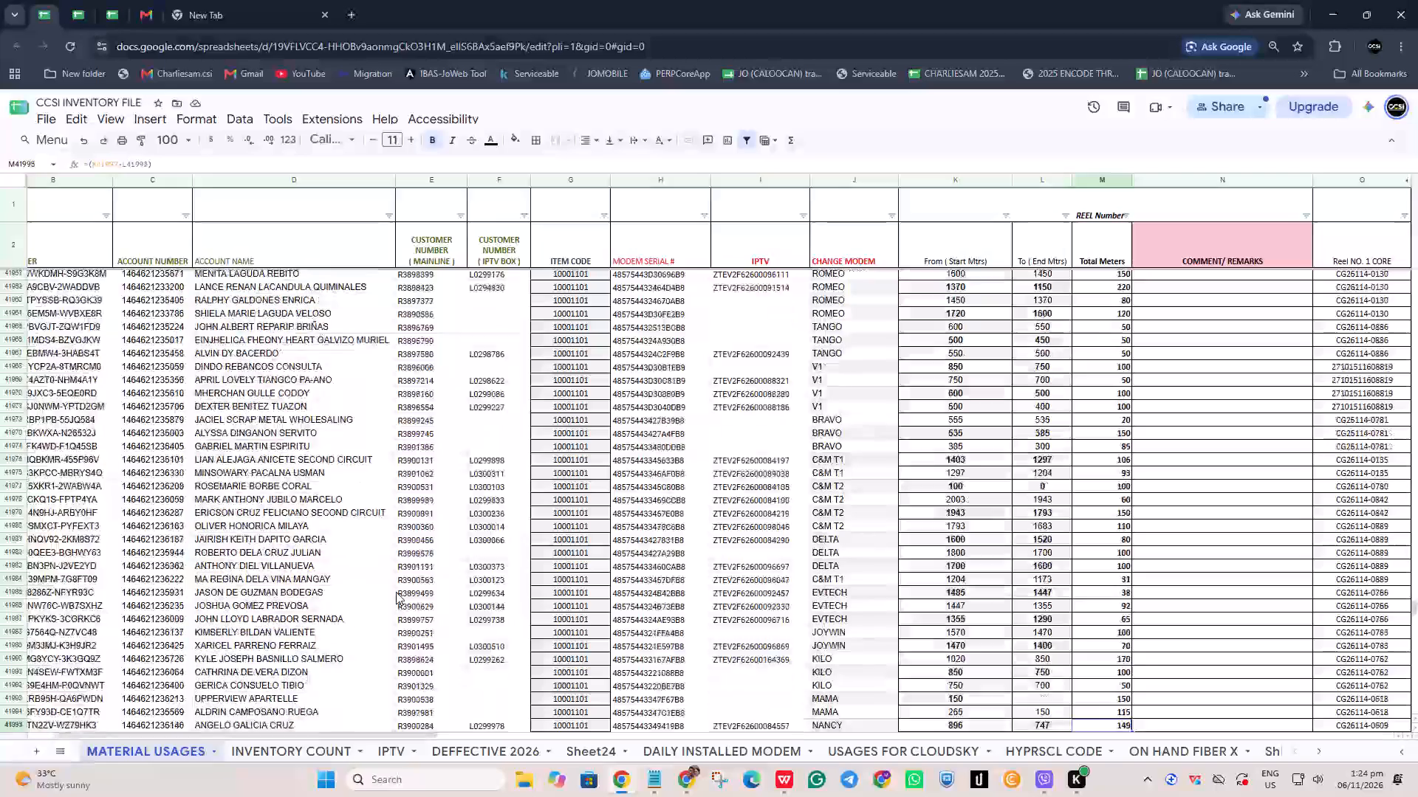
pyautogui.press('Up')
pyautogui.press('Down')
pyautogui.press('Down')
pyautogui.press('Down')
pyautogui.press('Down')
pyautogui.press('Down')
pyautogui.press('Down')
pyautogui.press('Down')
pyautogui.press('Down')
pyautogui.press('Down')
pyautogui.press('Down')
pyautogui.press('Down')
pyautogui.press('Down')
pyautogui.press('Down')
pyautogui.press('Down')
pyautogui.press('Down')
pyautogui.press('Down')
pyautogui.press('Down')
pyautogui.press('Down')
pyautogui.press('Down')
pyautogui.press('Down')
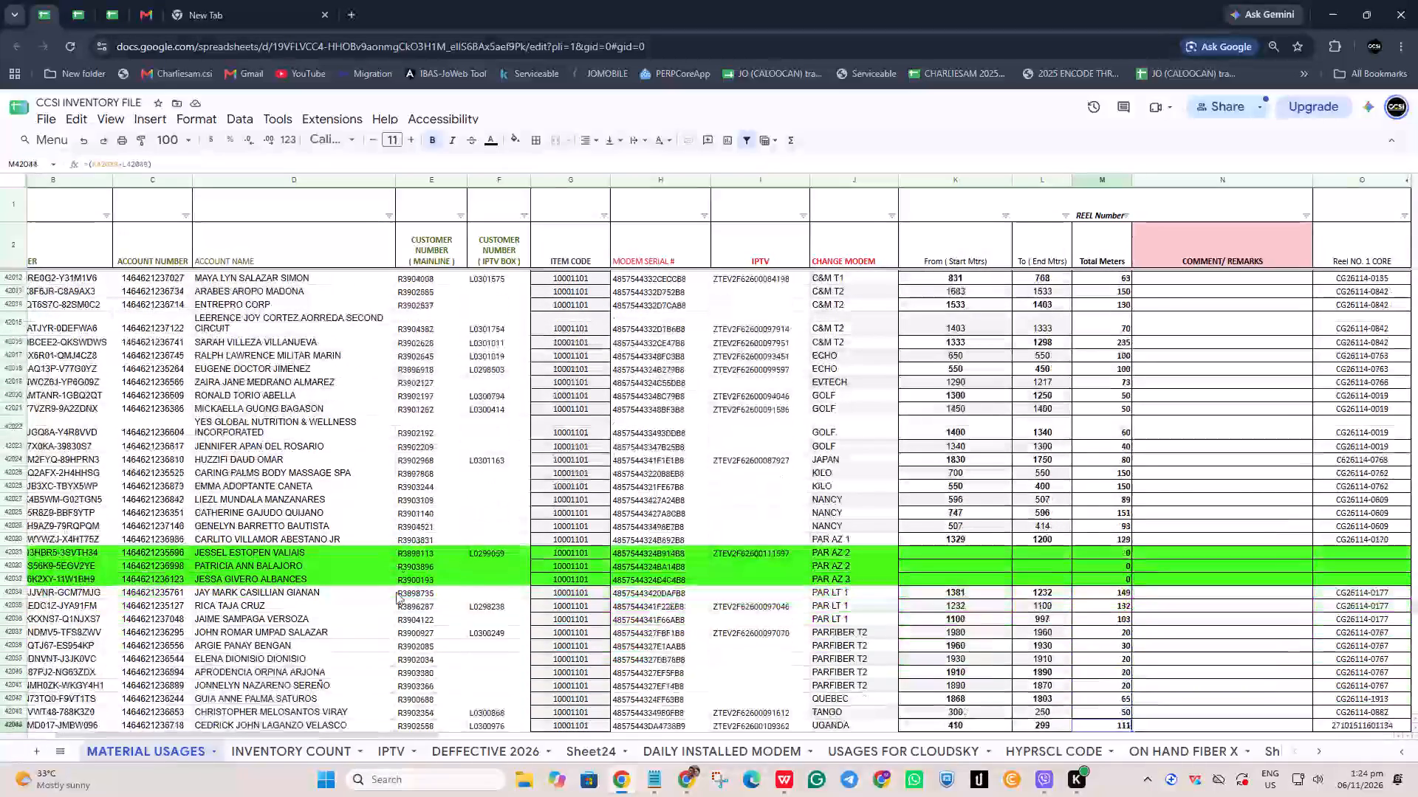
# Examine the green-highlighted PAR AZ rows 42031 to 42033, checking their empty meter values and the date of row 42033.
pyautogui.press('Left')
pyautogui.press('Up')
pyautogui.press('Up')
pyautogui.press('Up')
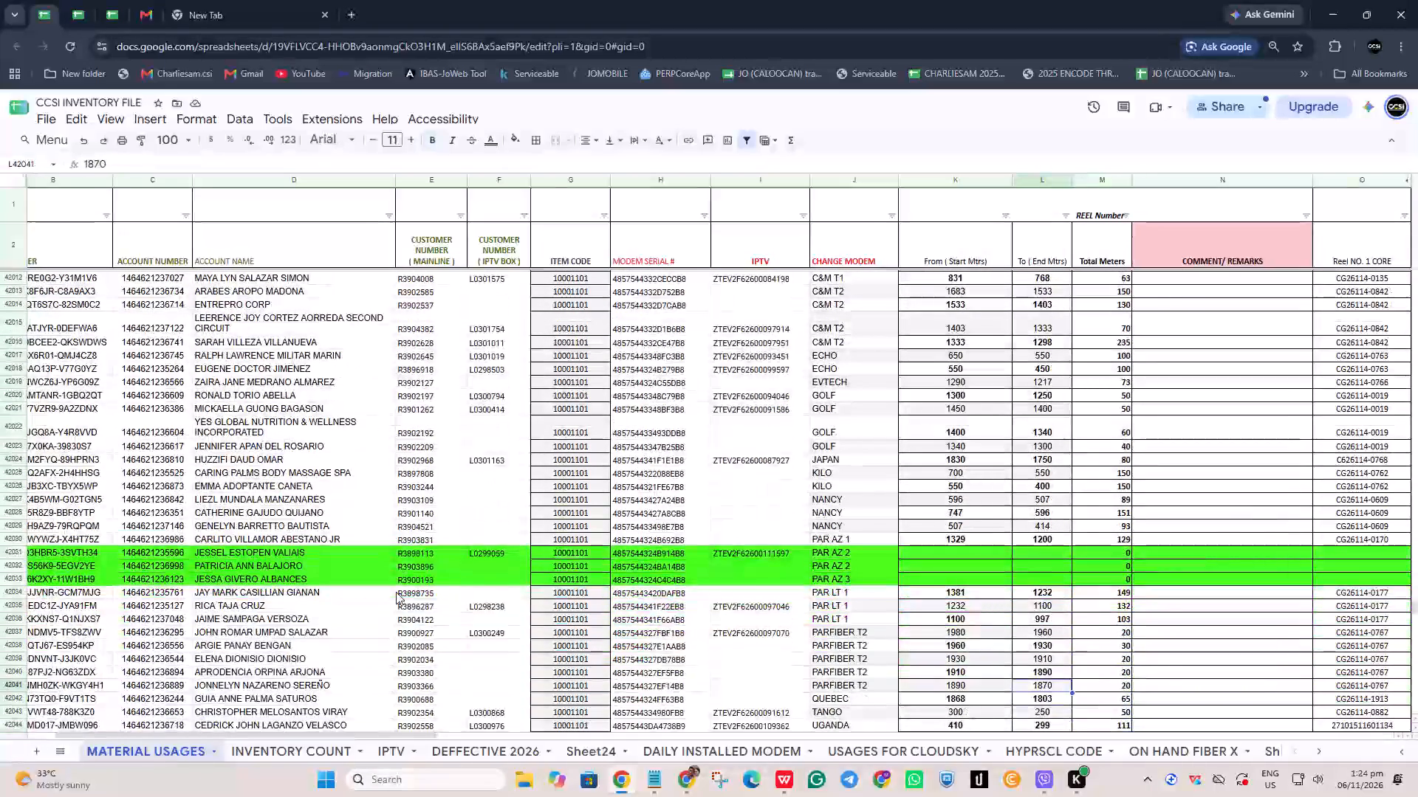
pyautogui.press('Up')
pyautogui.press('Left')
pyautogui.press('Up')
pyautogui.press('Up')
pyautogui.press('Up')
pyautogui.press('Up')
pyautogui.press('Up')
pyautogui.press('Up')
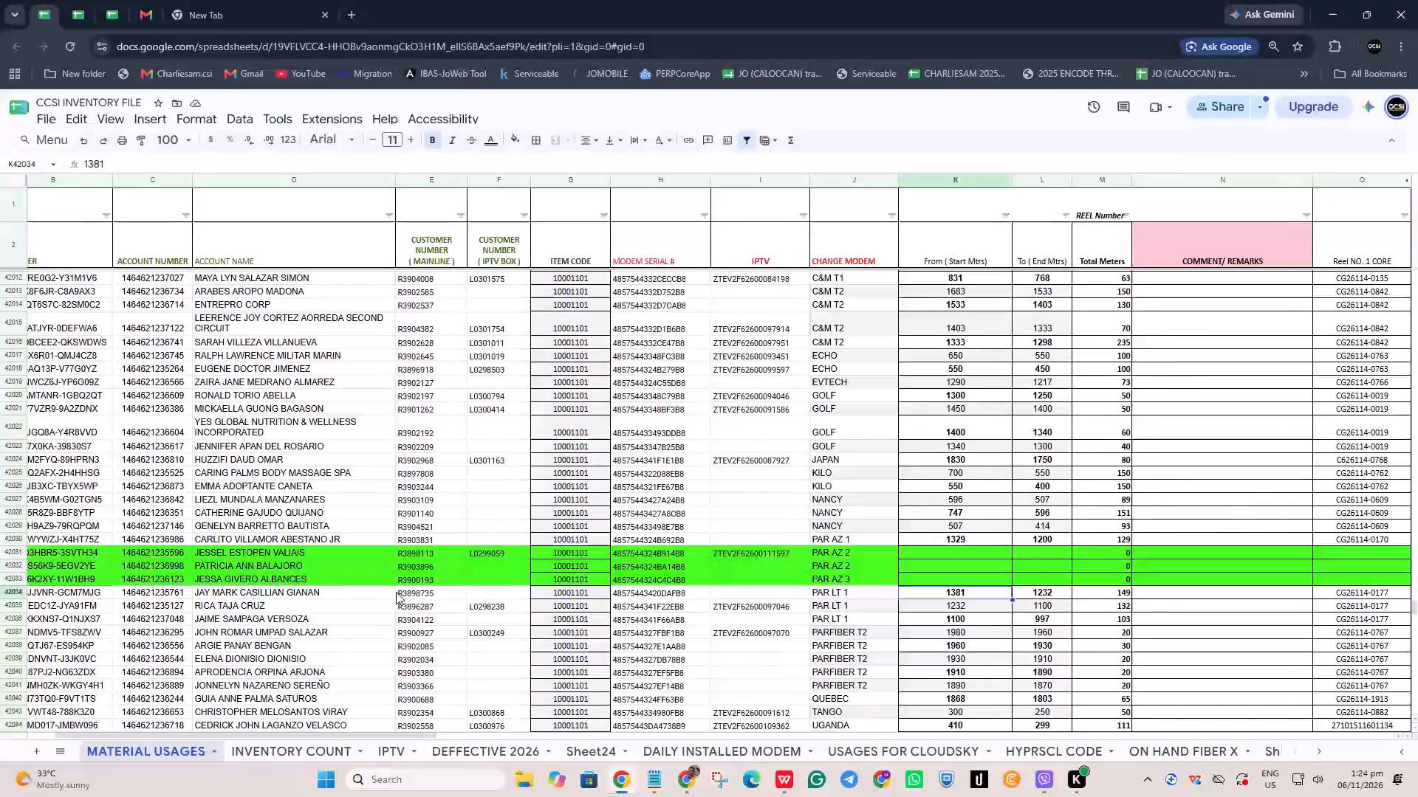
pyautogui.press('Up')
pyautogui.press('Left')
pyautogui.press('Left')
pyautogui.press('Left')
pyautogui.press('Left')
pyautogui.press('Left')
pyautogui.press('Left')
pyautogui.press('Left')
pyautogui.press('Left')
pyautogui.press('Left')
pyautogui.press('Left')
pyautogui.press('Left')
pyautogui.press('Left')
pyautogui.press('Left')
pyautogui.press('Left')
pyautogui.press('Left')
pyautogui.press('Left')
pyautogui.press('Left')
pyautogui.press('Left')
pyautogui.press('Left')
pyautogui.press('Left')
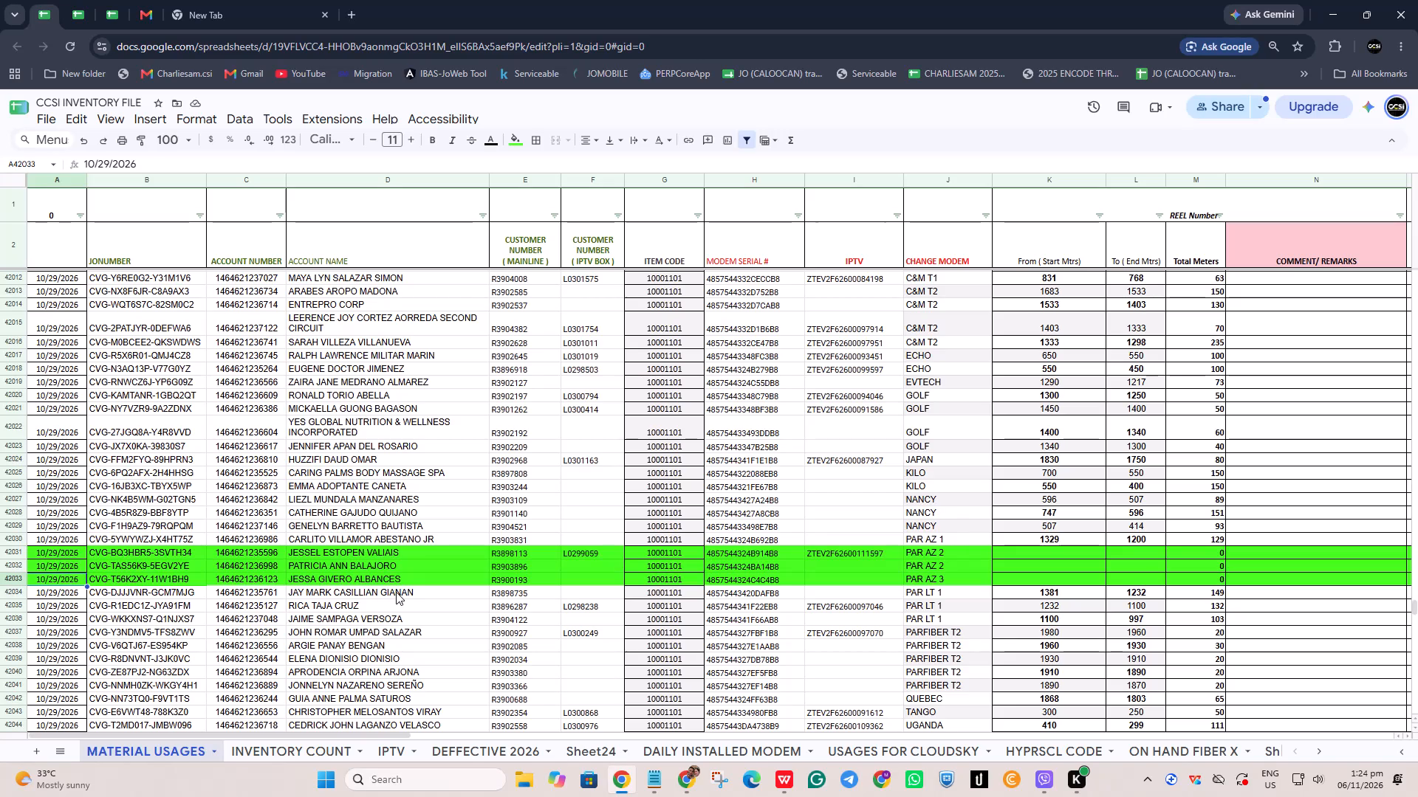
# Review the entries above the green PAR AZ rows back to around row 41941, comparing their dates, teams and meter values.
pyautogui.scroll(1, 1030, 650)
pyautogui.scroll(3, 1069, 525)
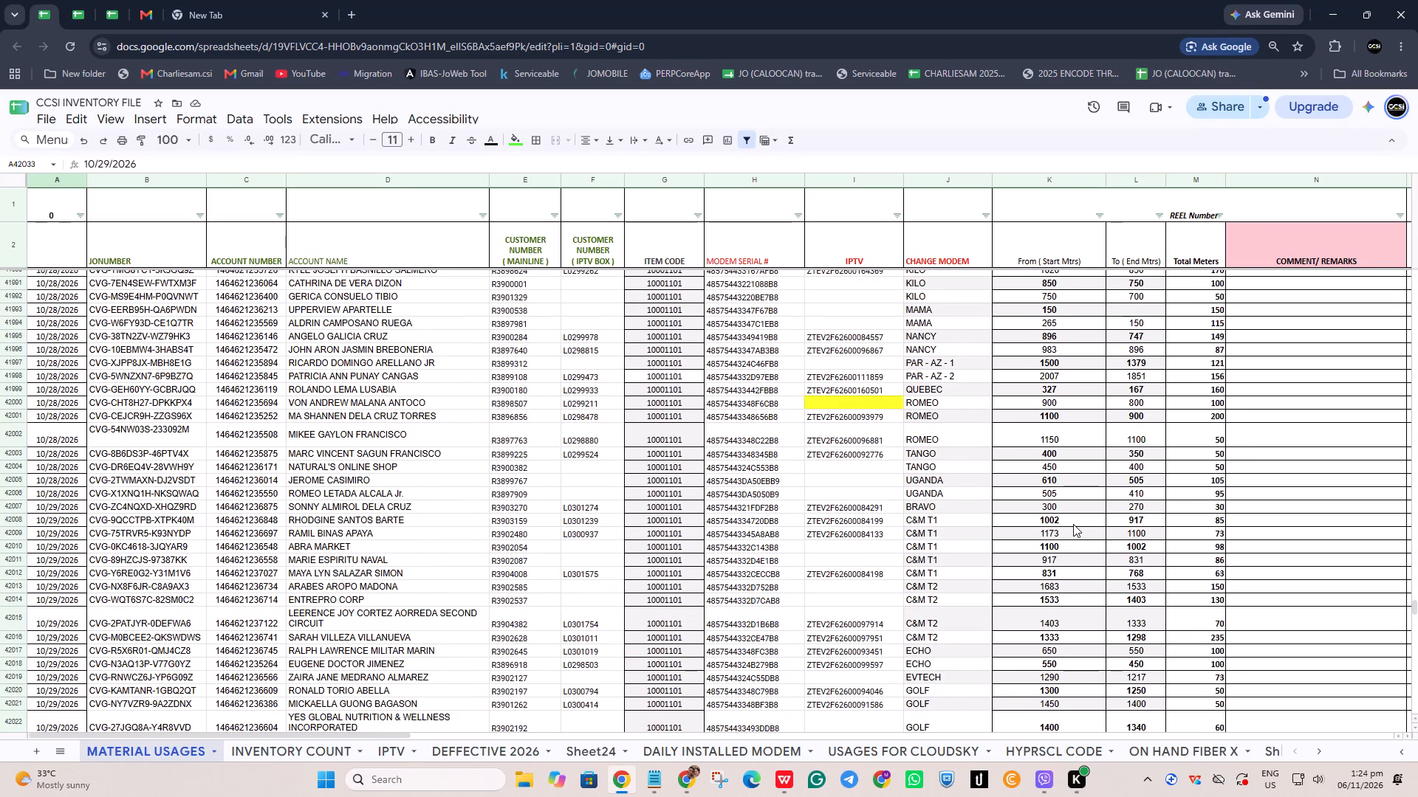
pyautogui.scroll(3, 1002, 547)
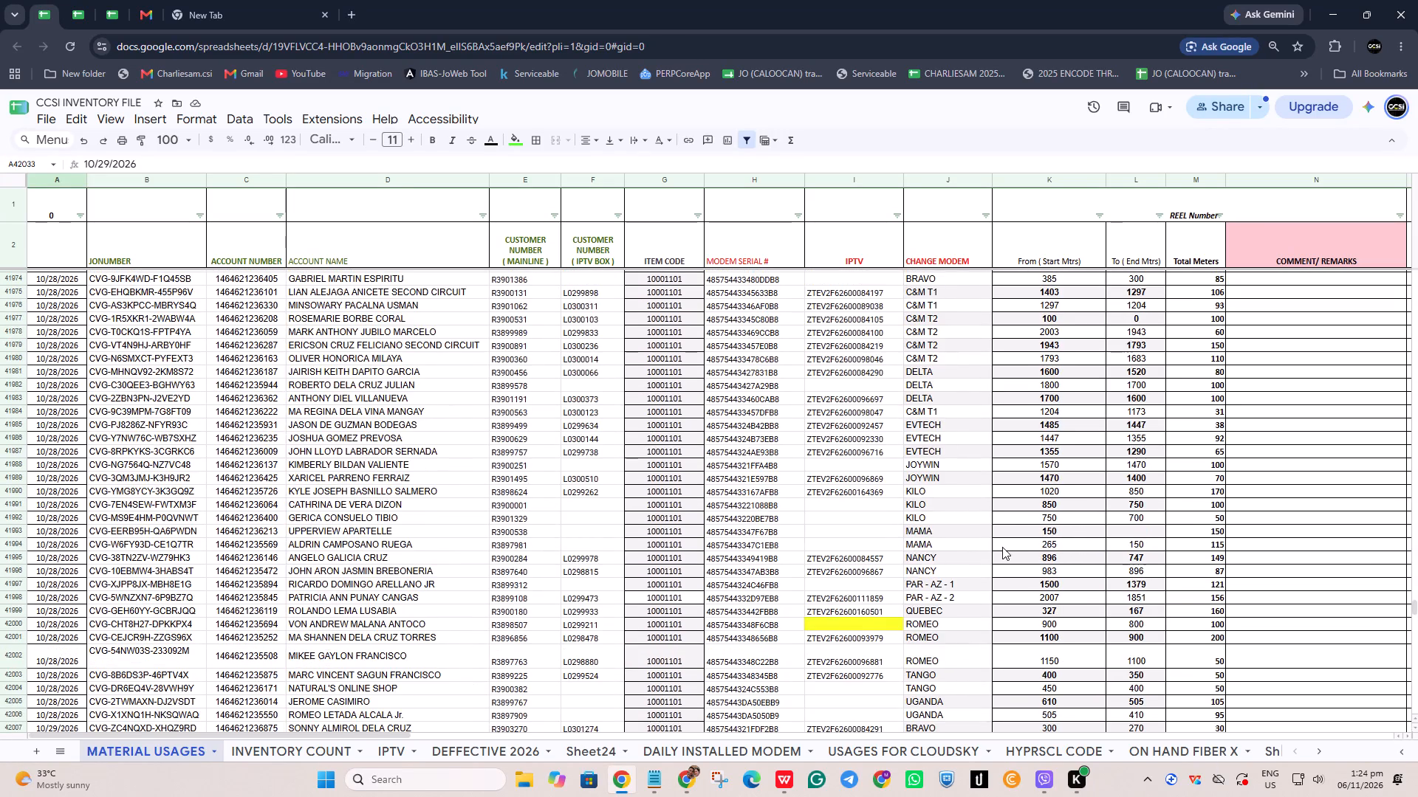
pyautogui.scroll(6, 1002, 547)
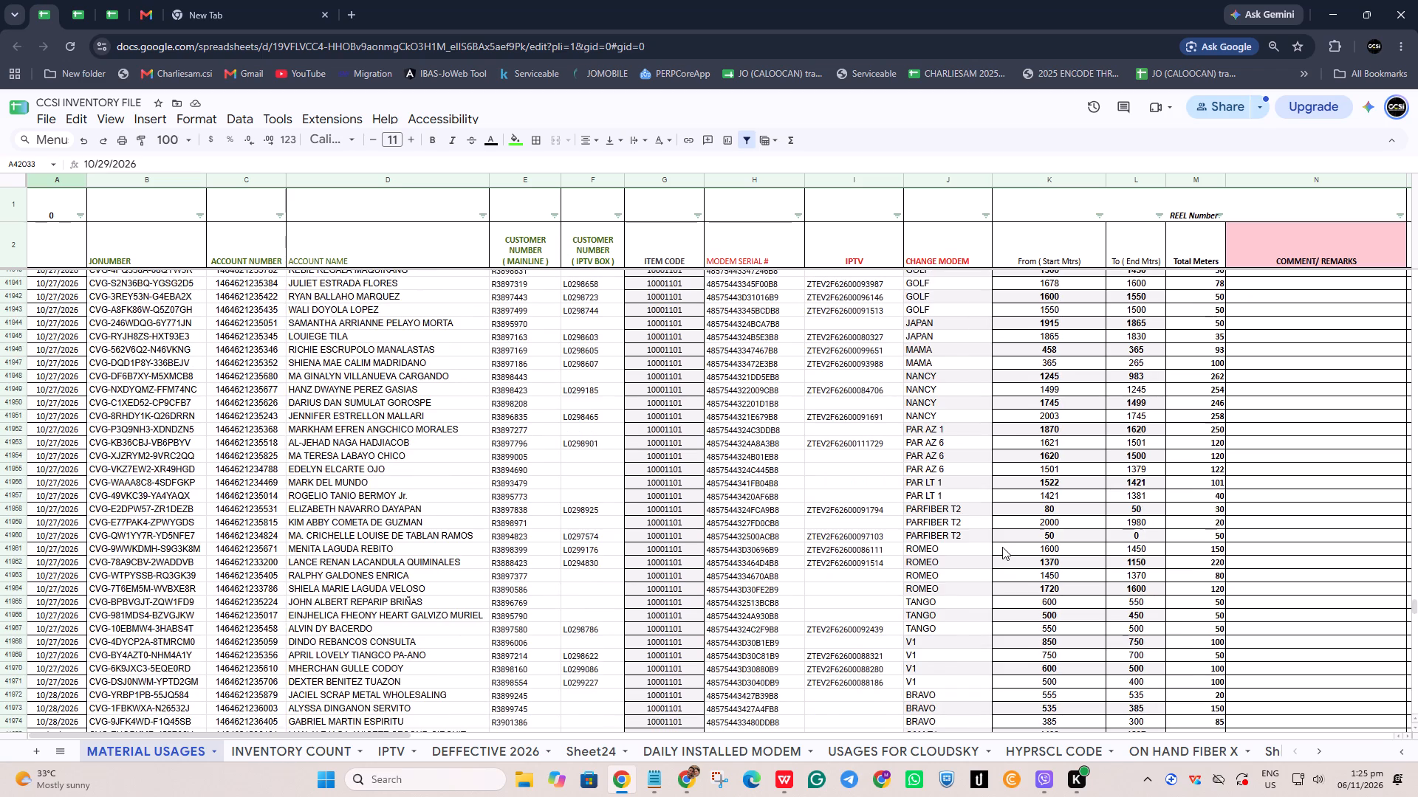
pyautogui.scroll(-13, 1002, 547)
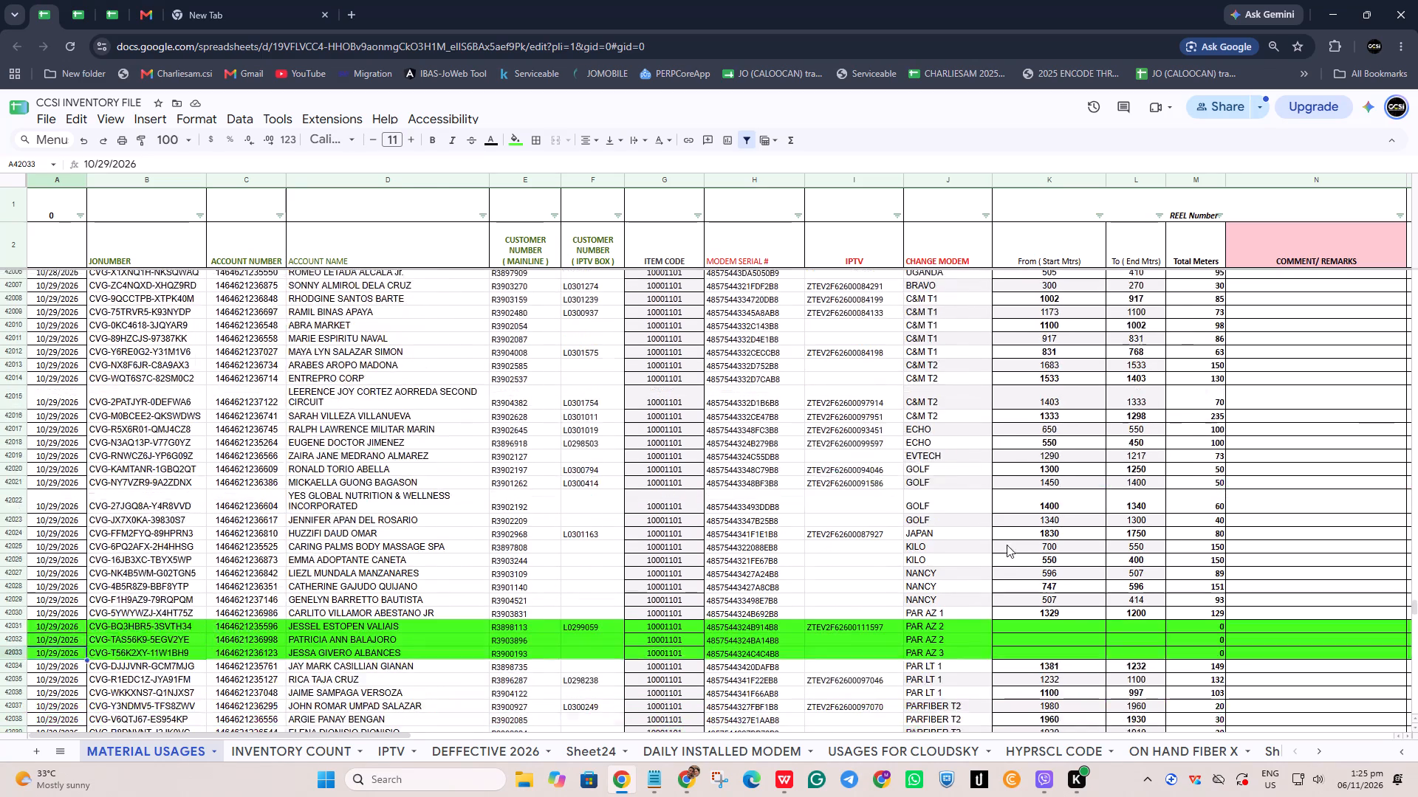
pyautogui.scroll(-1, 1007, 545)
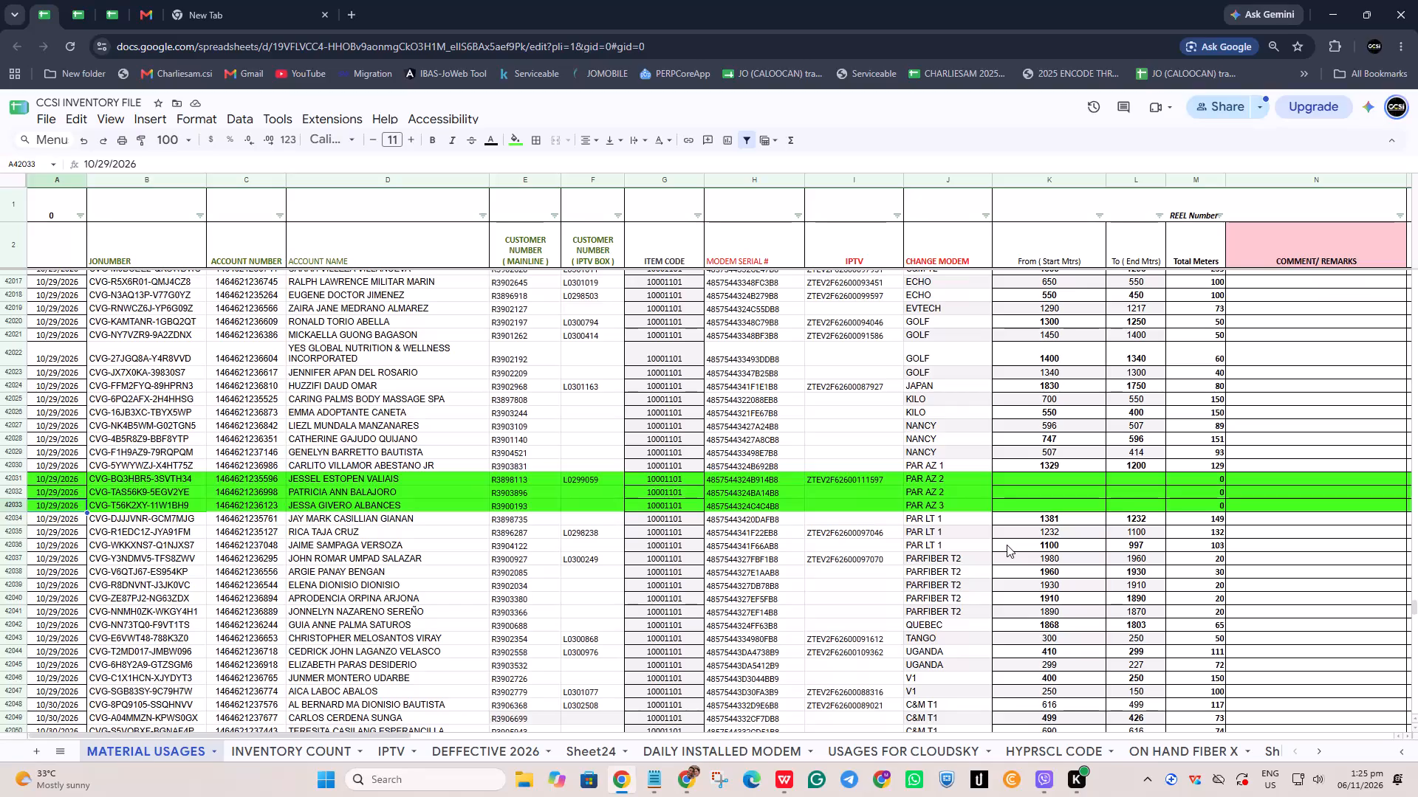
# Fill in the meter readings of the PAR AZ 2 entry in row 42031: start 1850, end 1784.
pyautogui.press('Tab')
pyautogui.press('Tab')
pyautogui.press('Tab')
pyautogui.press('Tab')
pyautogui.press('Tab')
pyautogui.press('Tab')
pyautogui.press('Tab')
pyautogui.press('Tab')
pyautogui.press('Tab')
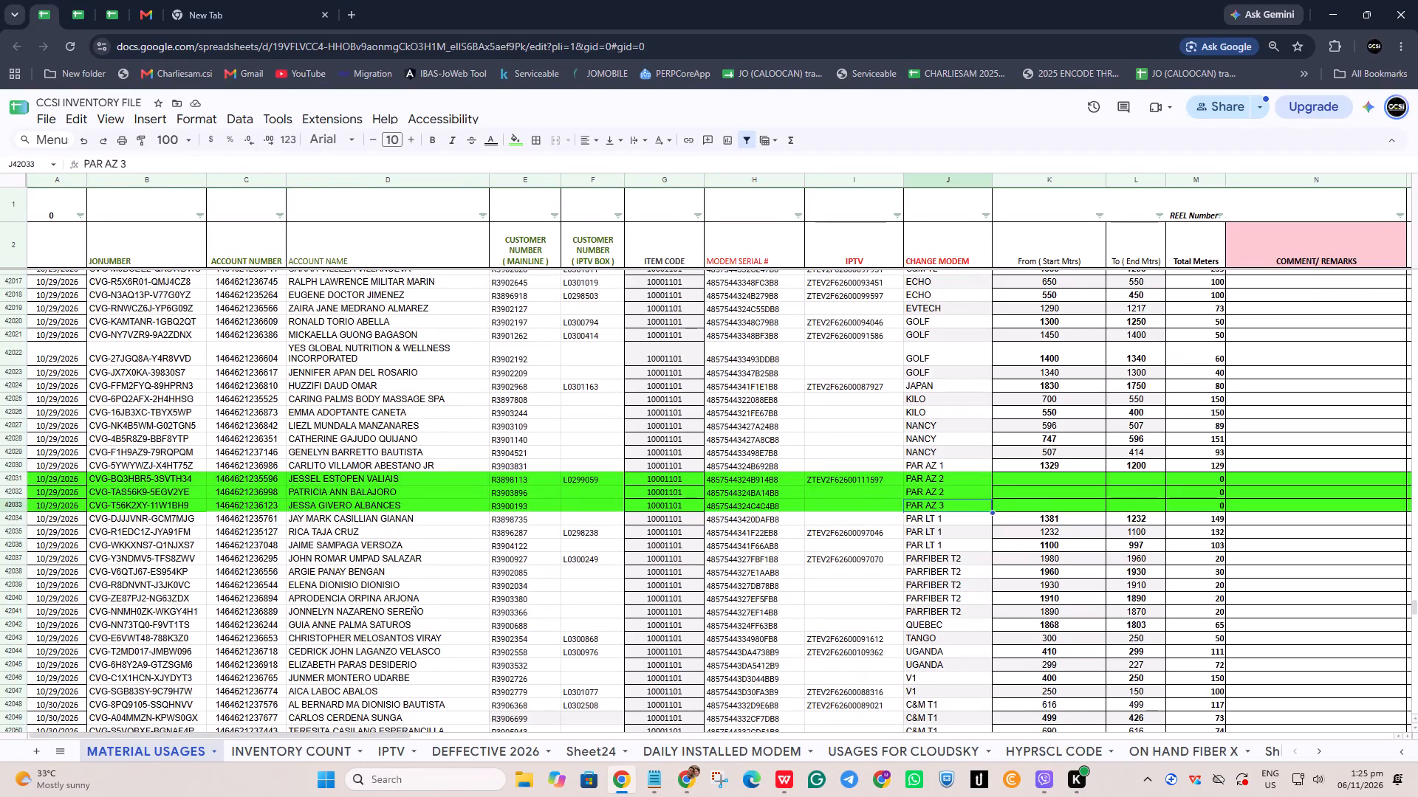
pyautogui.press('Up')
pyautogui.press('Up')
pyautogui.press('Tab')
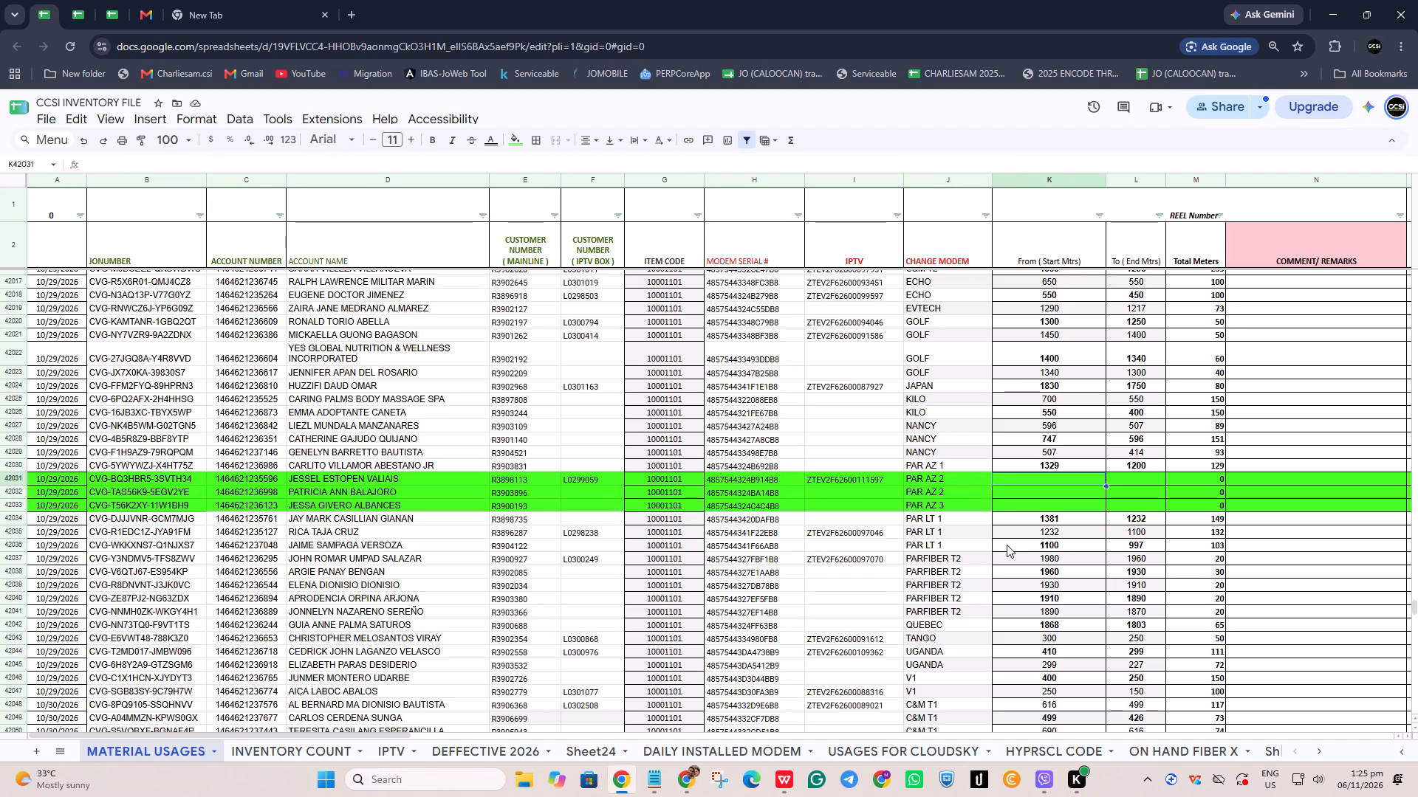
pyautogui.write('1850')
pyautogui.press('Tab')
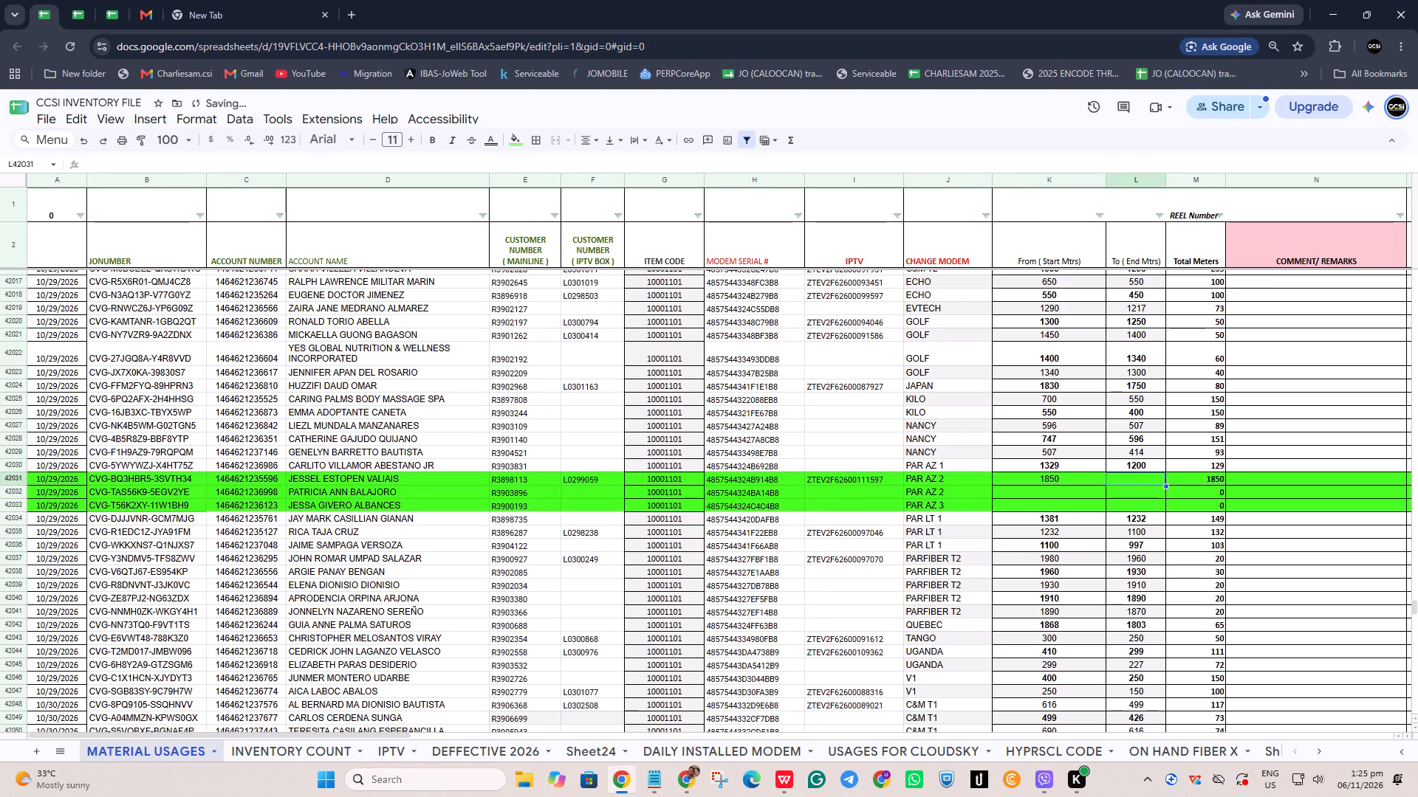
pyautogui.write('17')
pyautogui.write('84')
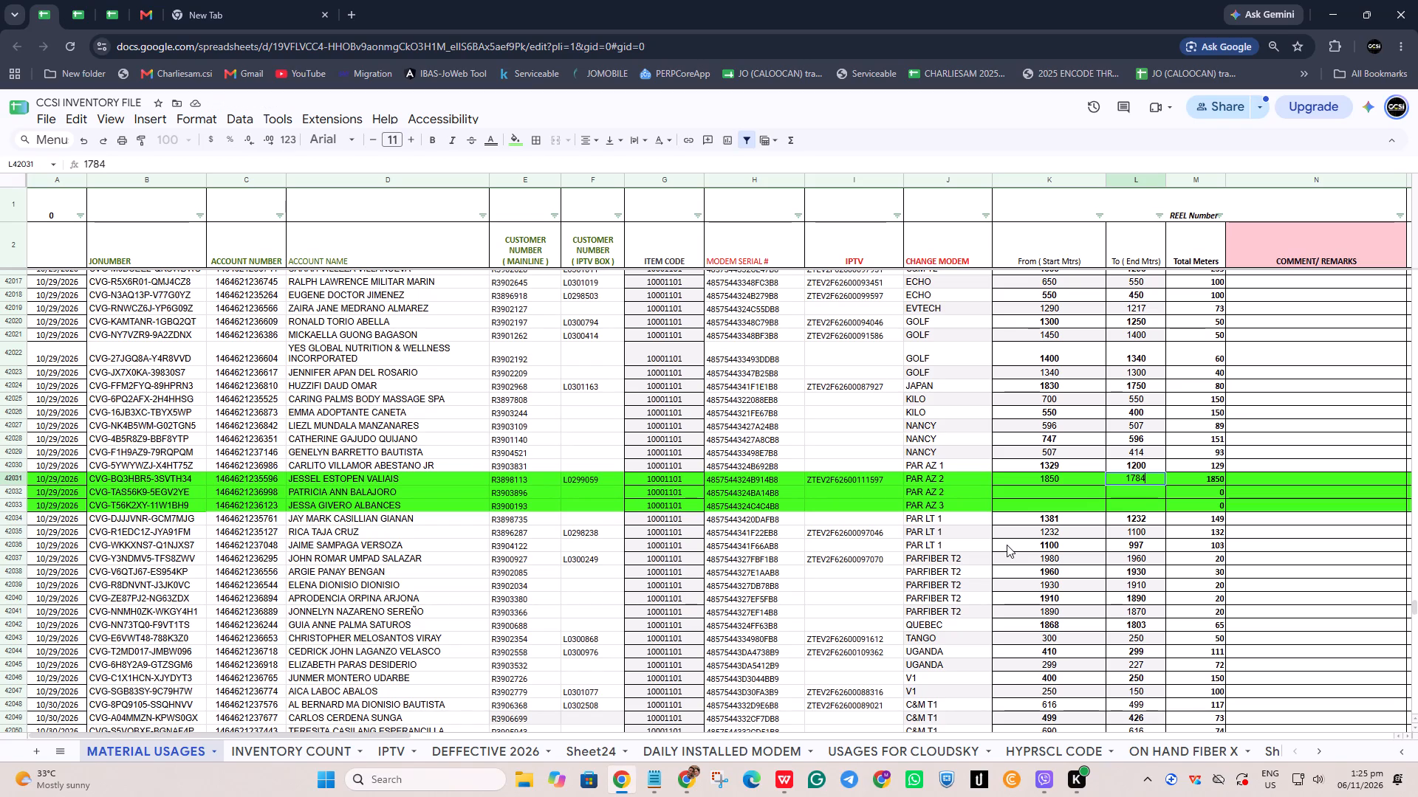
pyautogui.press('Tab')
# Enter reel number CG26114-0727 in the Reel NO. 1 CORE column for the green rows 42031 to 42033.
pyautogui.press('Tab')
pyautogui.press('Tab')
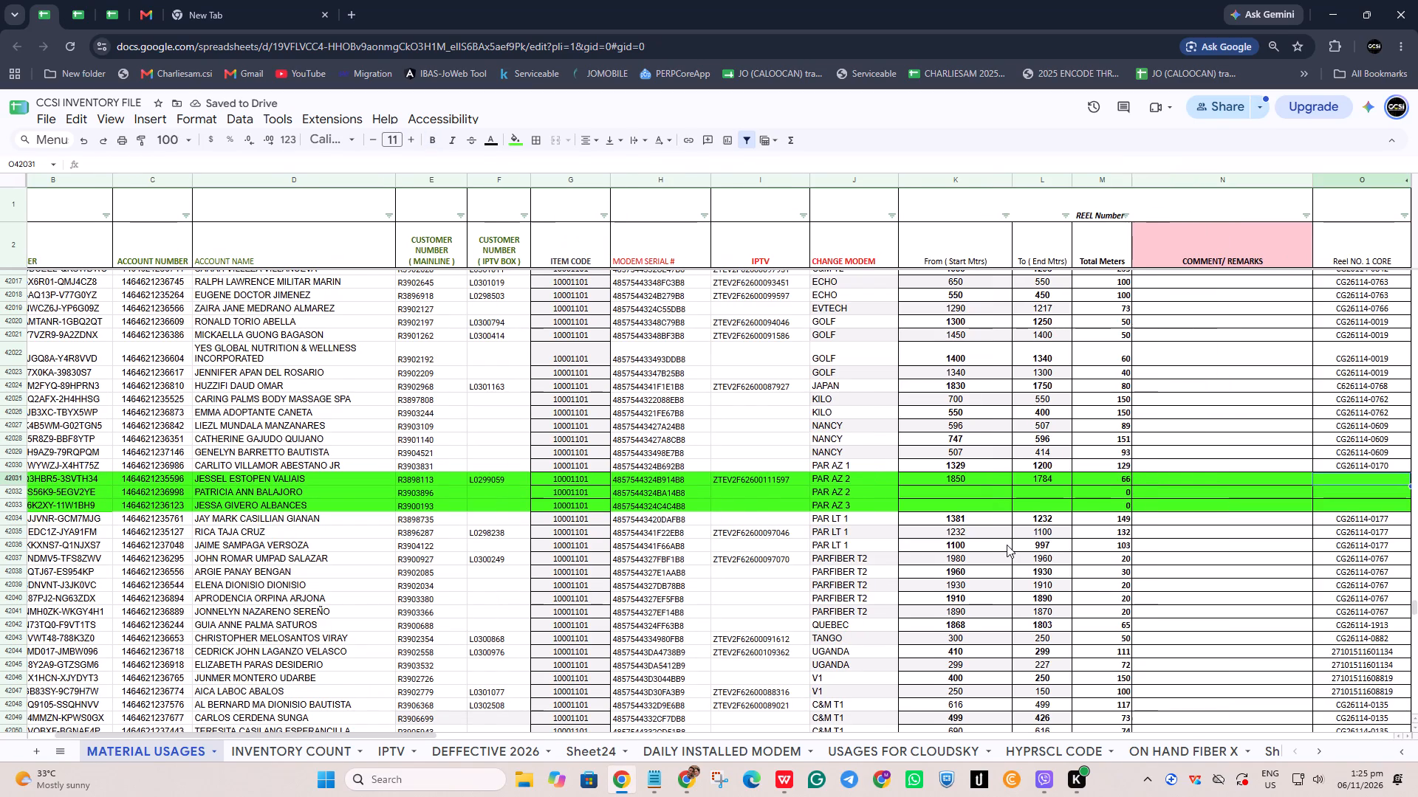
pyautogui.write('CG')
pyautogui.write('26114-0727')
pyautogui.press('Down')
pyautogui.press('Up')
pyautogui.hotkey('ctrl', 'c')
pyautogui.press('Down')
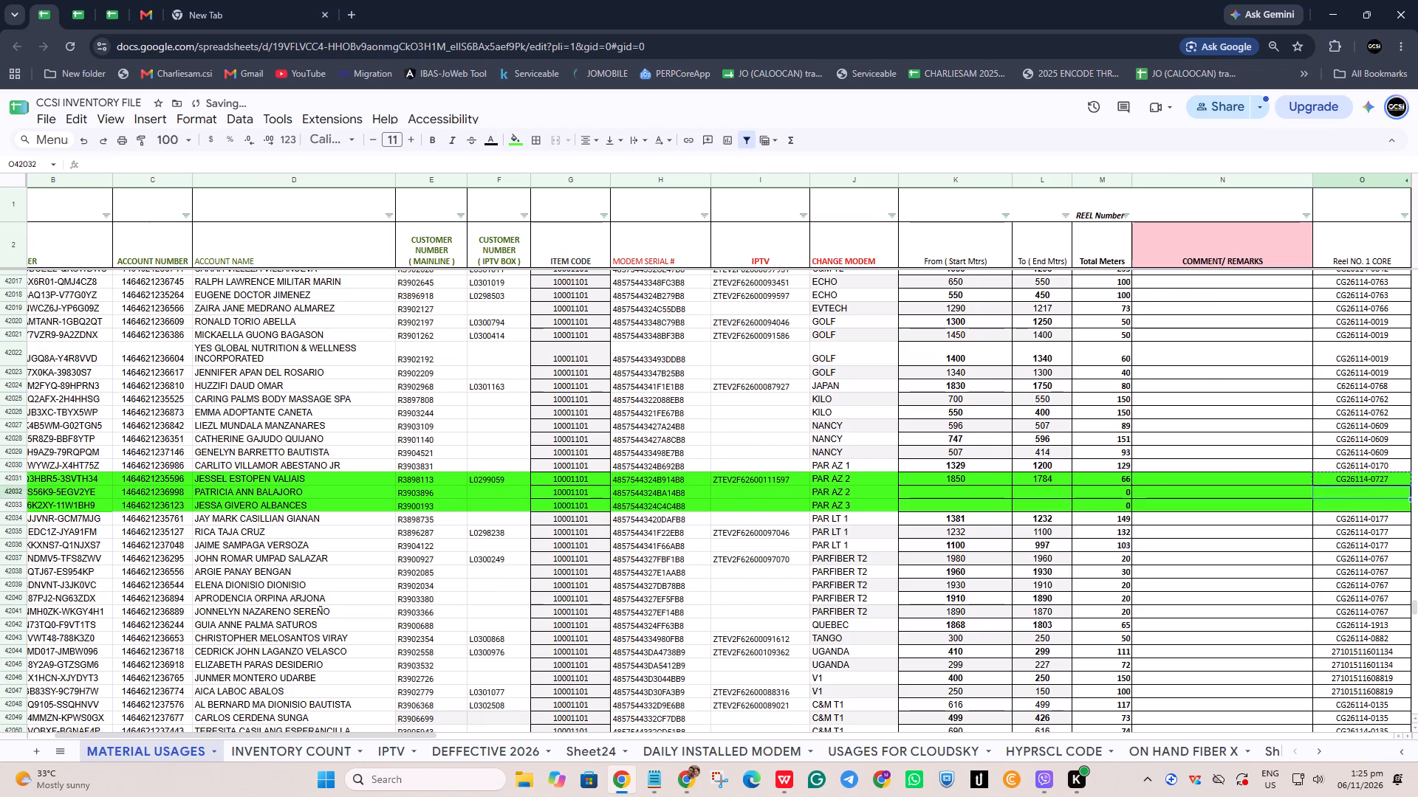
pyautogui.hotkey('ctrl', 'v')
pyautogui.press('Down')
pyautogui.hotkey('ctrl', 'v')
# Enter 66 as the 1 CORE quantity for row 42031.
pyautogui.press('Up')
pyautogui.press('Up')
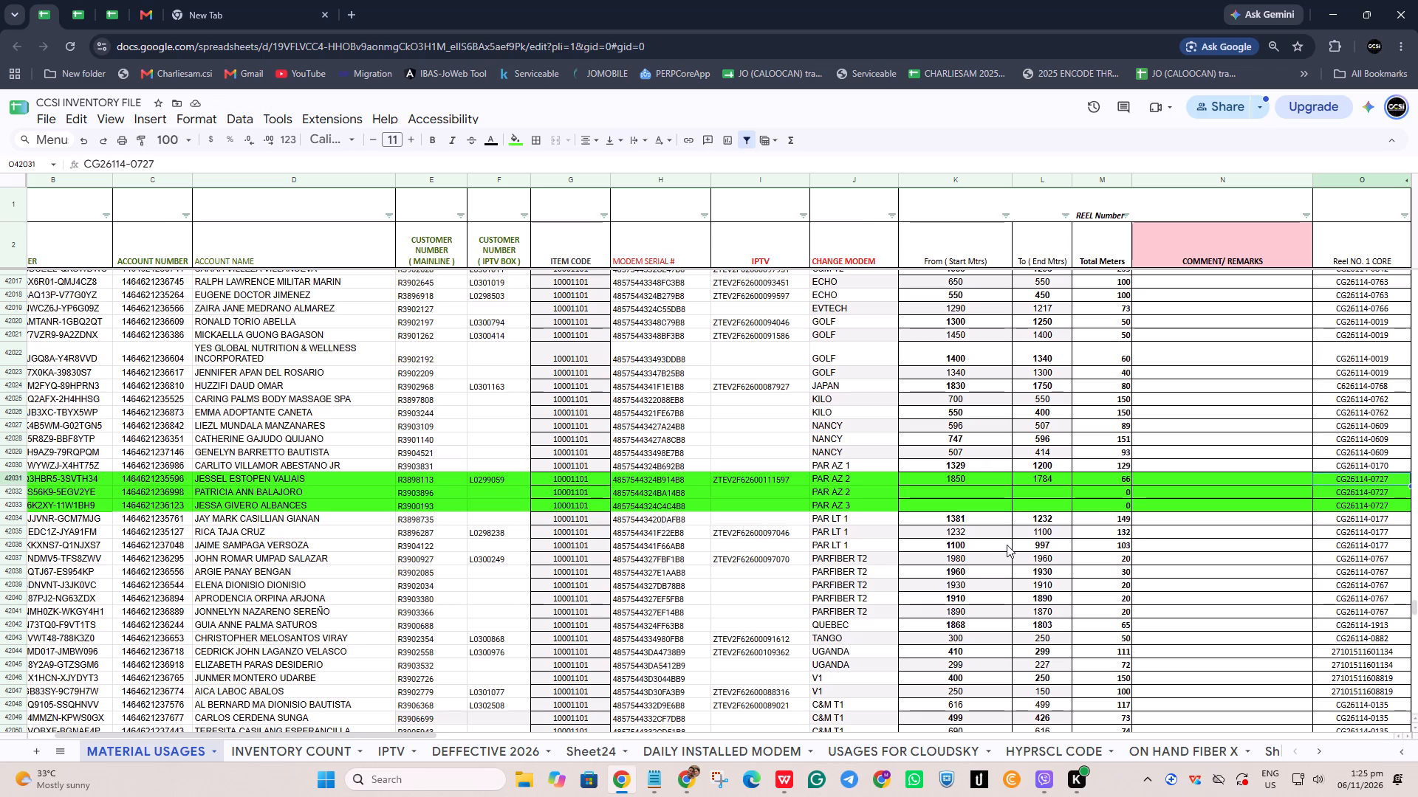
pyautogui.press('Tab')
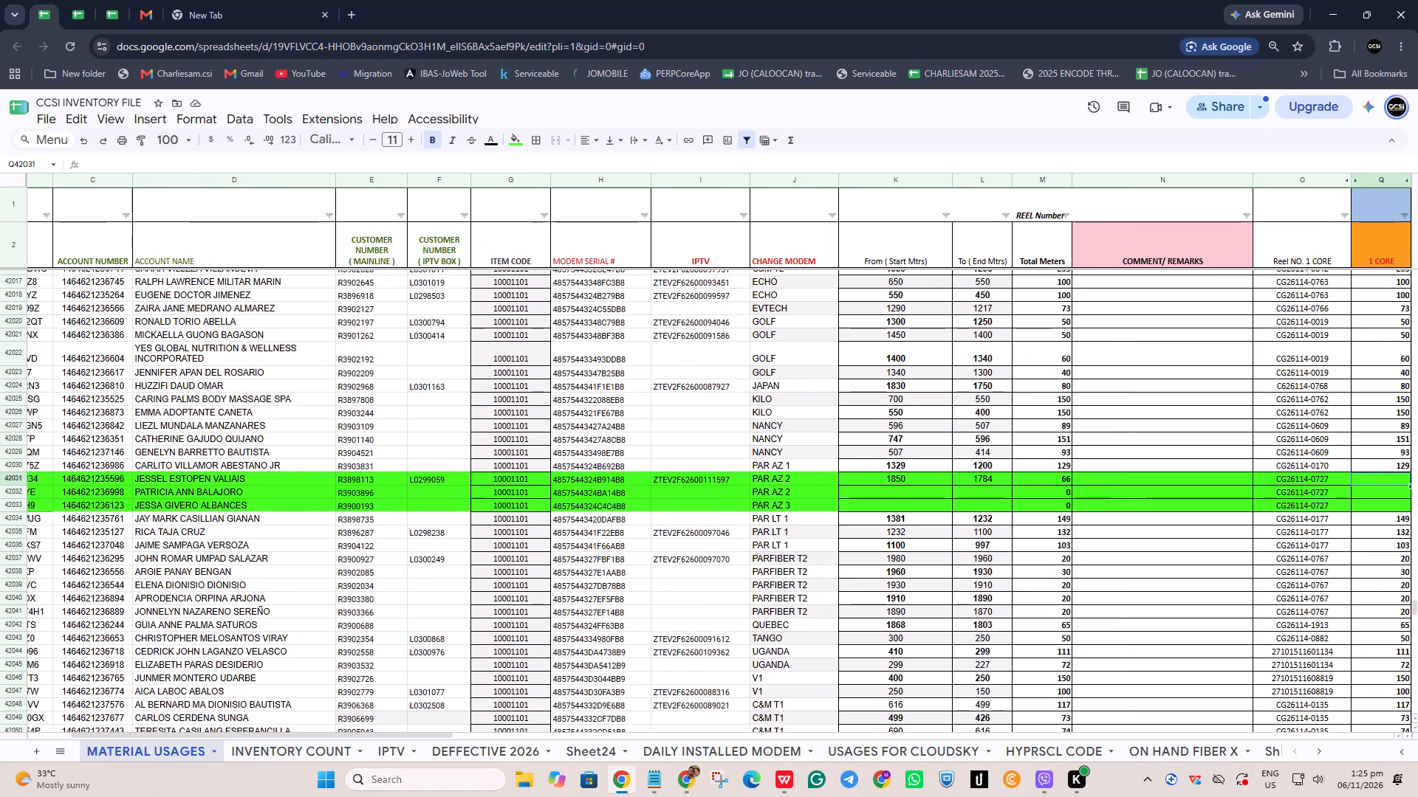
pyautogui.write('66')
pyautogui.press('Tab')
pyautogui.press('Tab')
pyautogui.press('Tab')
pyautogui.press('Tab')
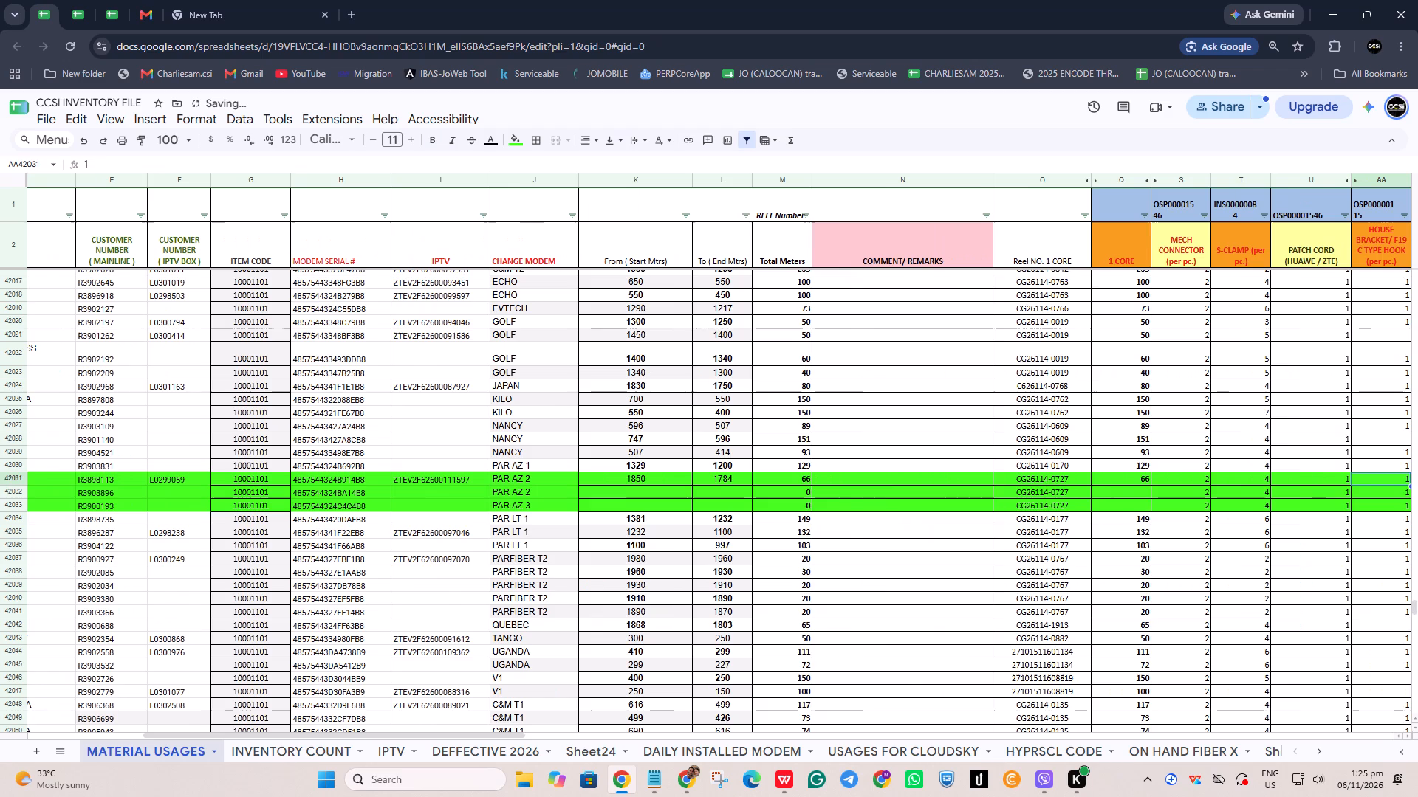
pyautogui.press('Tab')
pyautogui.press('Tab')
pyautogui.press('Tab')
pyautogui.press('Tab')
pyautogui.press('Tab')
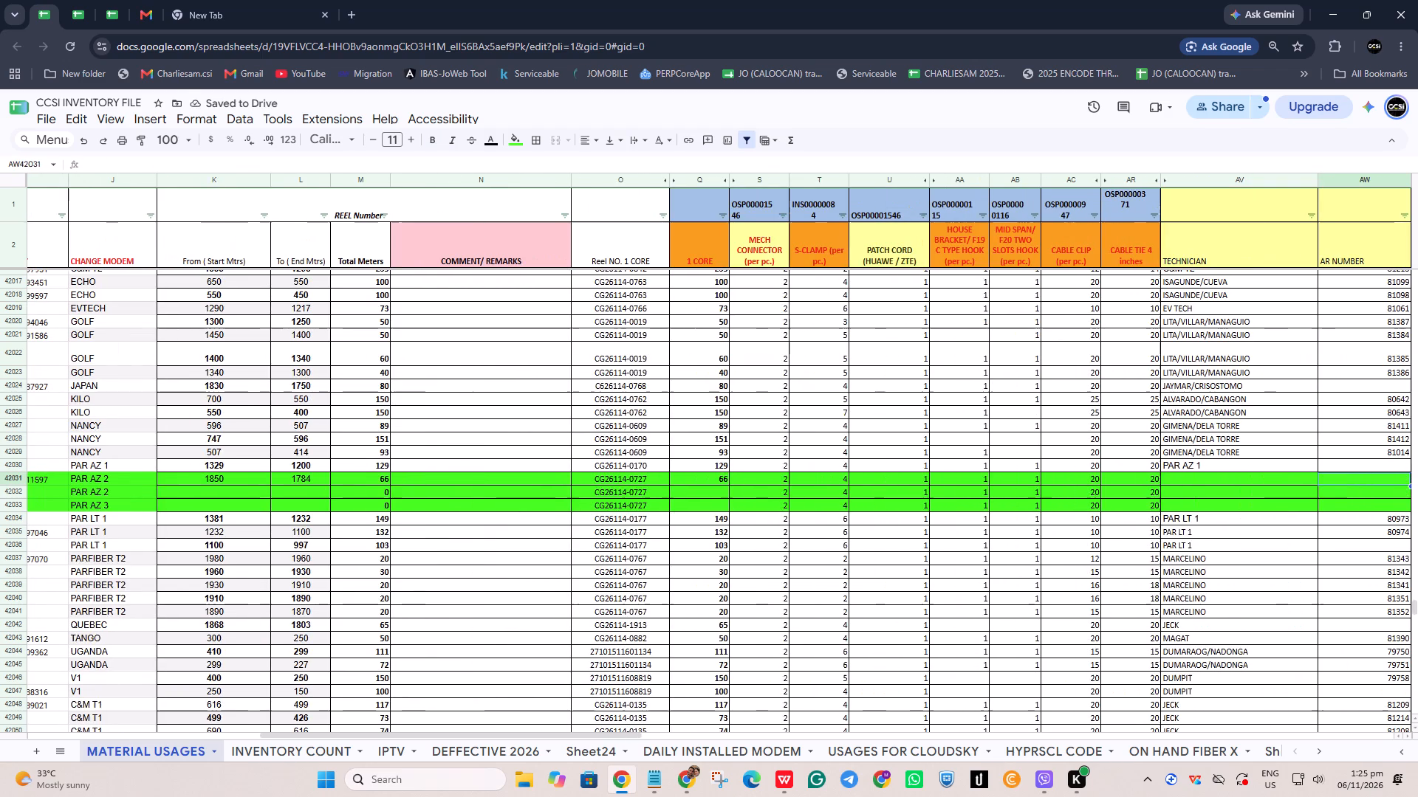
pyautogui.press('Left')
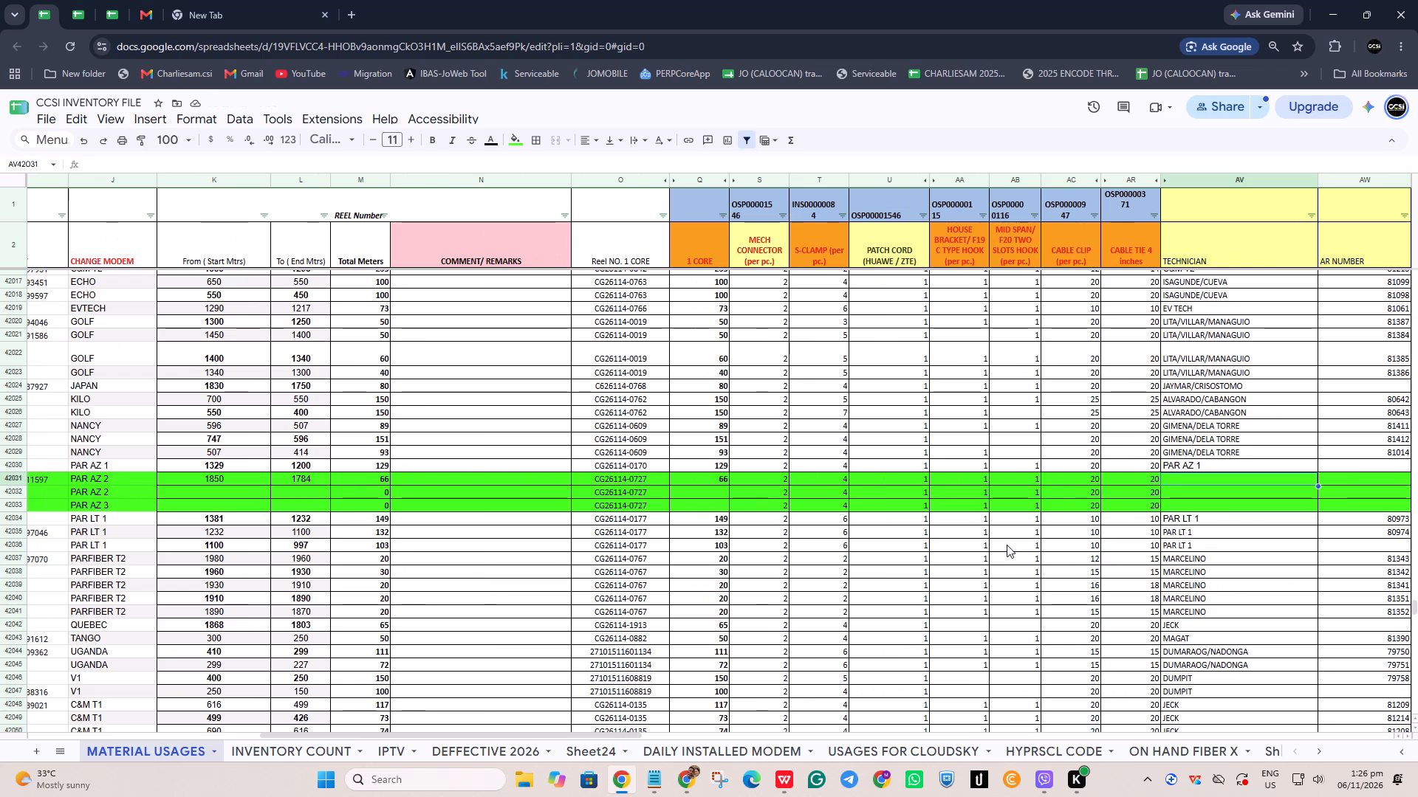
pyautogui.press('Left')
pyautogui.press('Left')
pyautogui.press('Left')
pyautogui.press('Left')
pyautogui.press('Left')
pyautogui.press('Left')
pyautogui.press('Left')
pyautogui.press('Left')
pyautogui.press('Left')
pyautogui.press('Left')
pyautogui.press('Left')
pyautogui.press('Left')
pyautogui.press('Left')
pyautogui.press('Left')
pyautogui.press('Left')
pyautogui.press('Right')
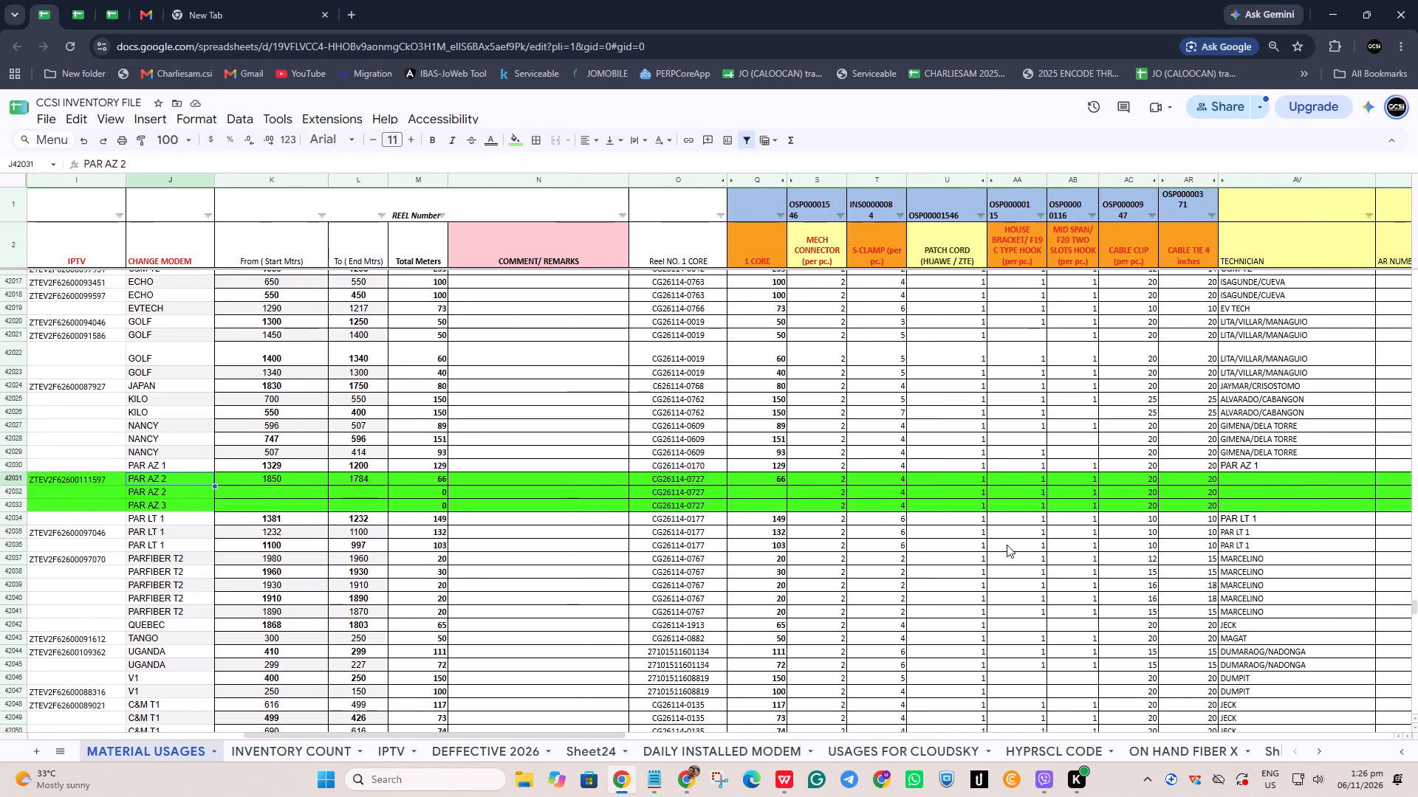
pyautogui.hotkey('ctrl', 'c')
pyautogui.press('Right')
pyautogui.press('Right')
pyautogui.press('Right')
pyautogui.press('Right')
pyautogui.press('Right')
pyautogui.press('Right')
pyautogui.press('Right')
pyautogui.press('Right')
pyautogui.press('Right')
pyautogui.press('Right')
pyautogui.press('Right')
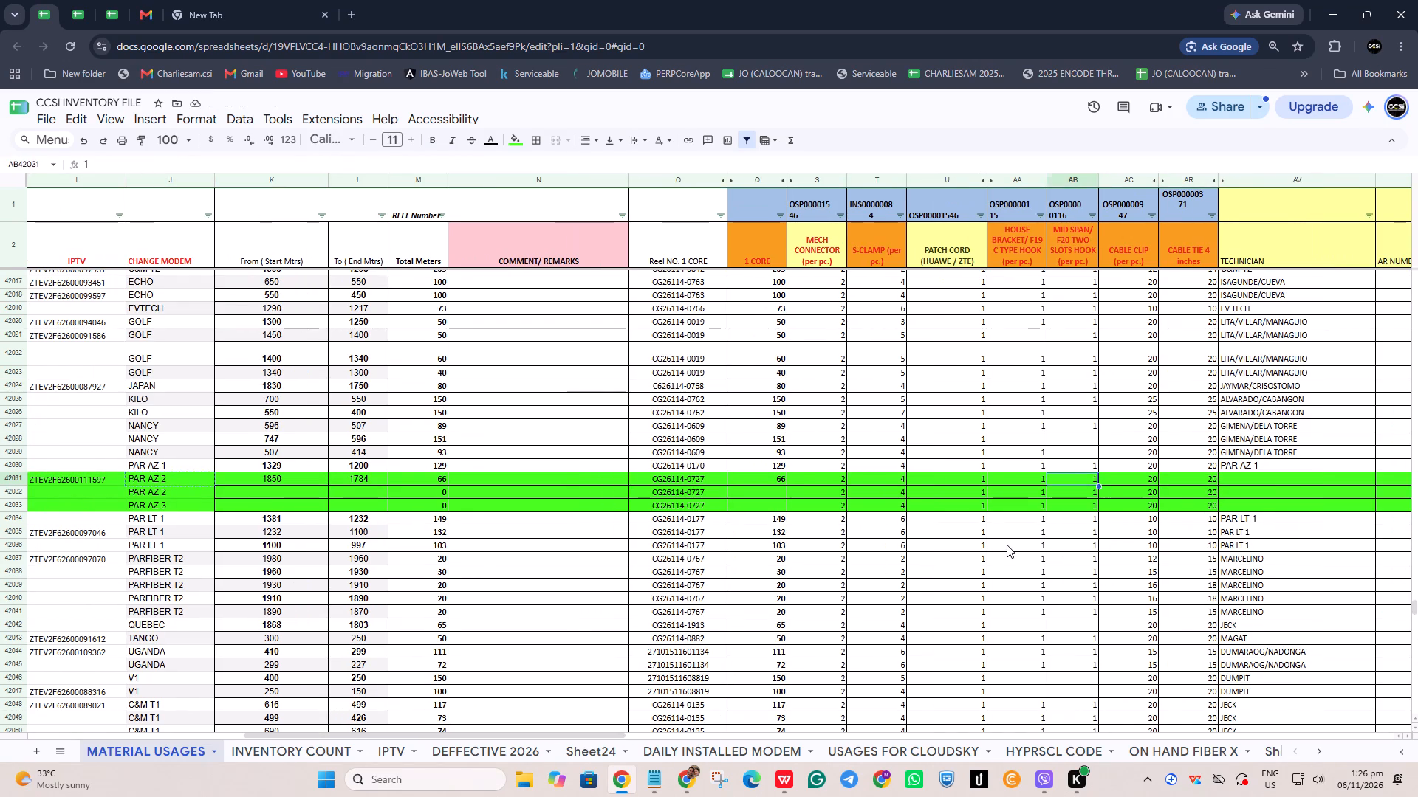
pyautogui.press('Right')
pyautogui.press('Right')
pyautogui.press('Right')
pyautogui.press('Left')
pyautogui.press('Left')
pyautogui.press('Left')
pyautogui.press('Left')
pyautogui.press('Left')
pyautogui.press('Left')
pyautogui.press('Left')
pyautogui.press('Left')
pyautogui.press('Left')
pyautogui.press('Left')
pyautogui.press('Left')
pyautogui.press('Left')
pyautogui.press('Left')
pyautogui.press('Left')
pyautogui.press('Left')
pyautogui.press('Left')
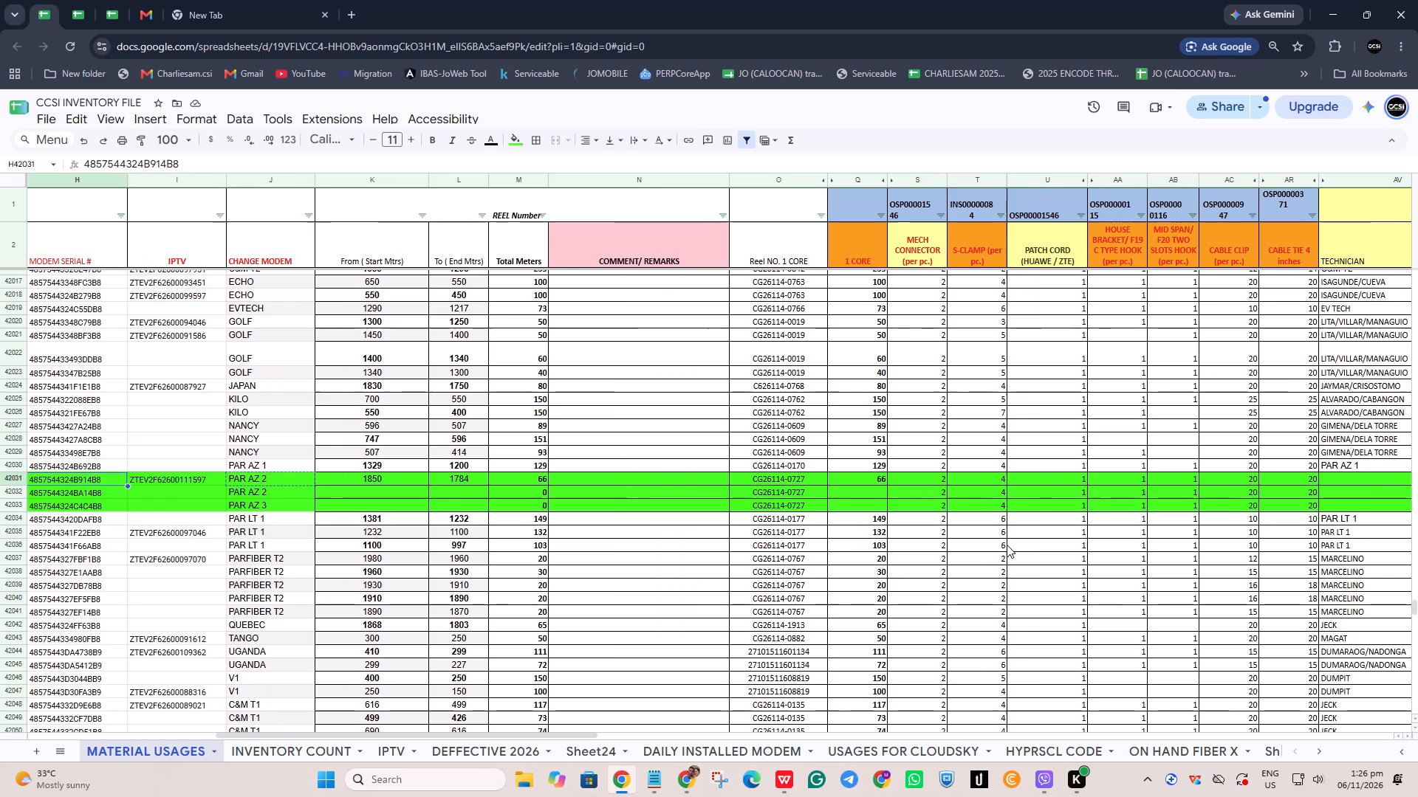
# Copy the team names PAR AZ 2, PAR AZ 2 and PAR AZ 3 of rows 42031 to 42033 into their TECHNICIAN cells.
pyautogui.press('Right')
pyautogui.press('Right')
pyautogui.hotkey('shift', 'Down')
pyautogui.hotkey('shift', 'Down')
pyautogui.hotkey('ctrl', 'c')
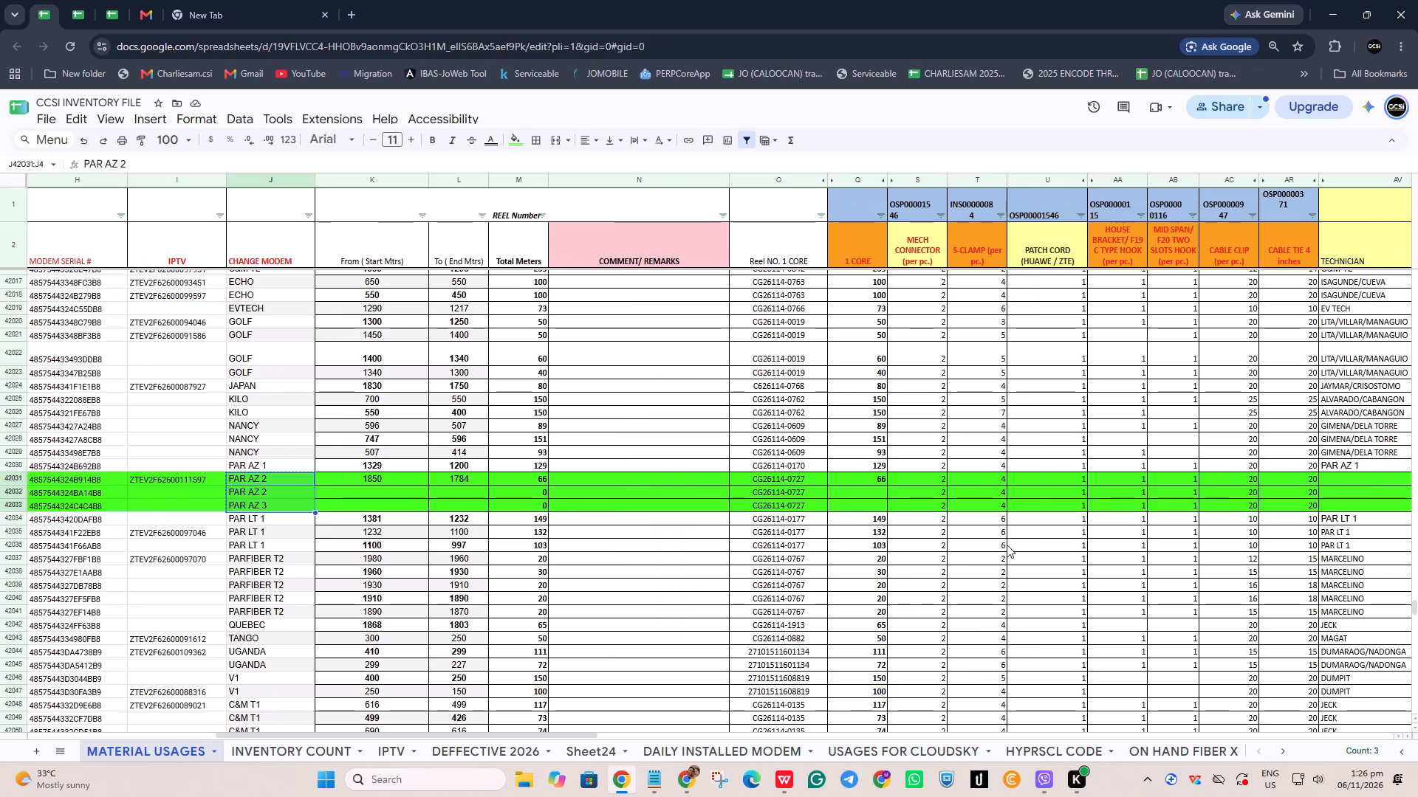
pyautogui.press('Up')
pyautogui.press('Down')
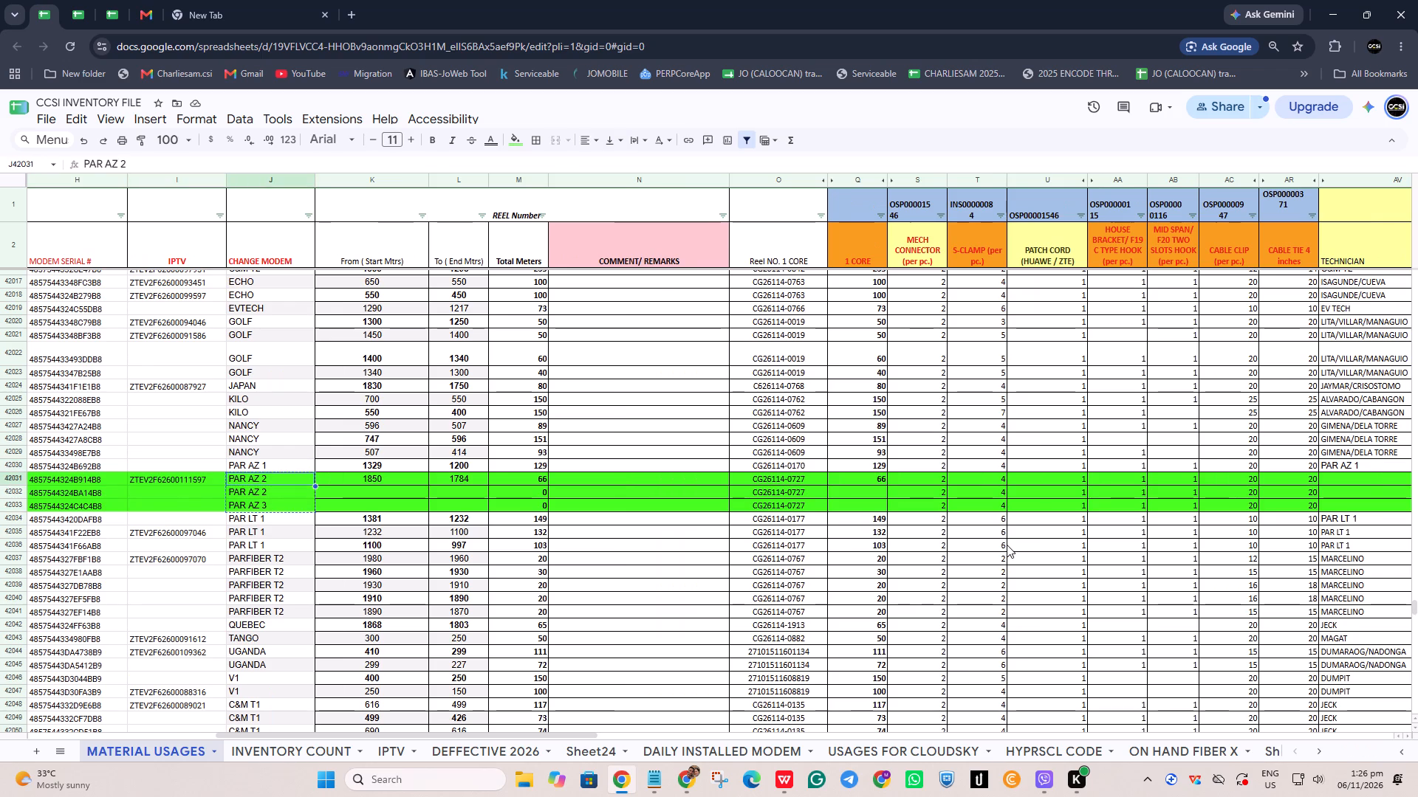
pyautogui.press('Right')
pyautogui.press('Right')
pyautogui.press('Right')
pyautogui.press('Right')
pyautogui.press('Right')
pyautogui.press('Right')
pyautogui.press('Right')
pyautogui.press('Right')
pyautogui.press('Right')
pyautogui.press('Right')
pyautogui.press('Right')
pyautogui.press('Right')
pyautogui.press('Right')
pyautogui.press('Right')
pyautogui.press('Right')
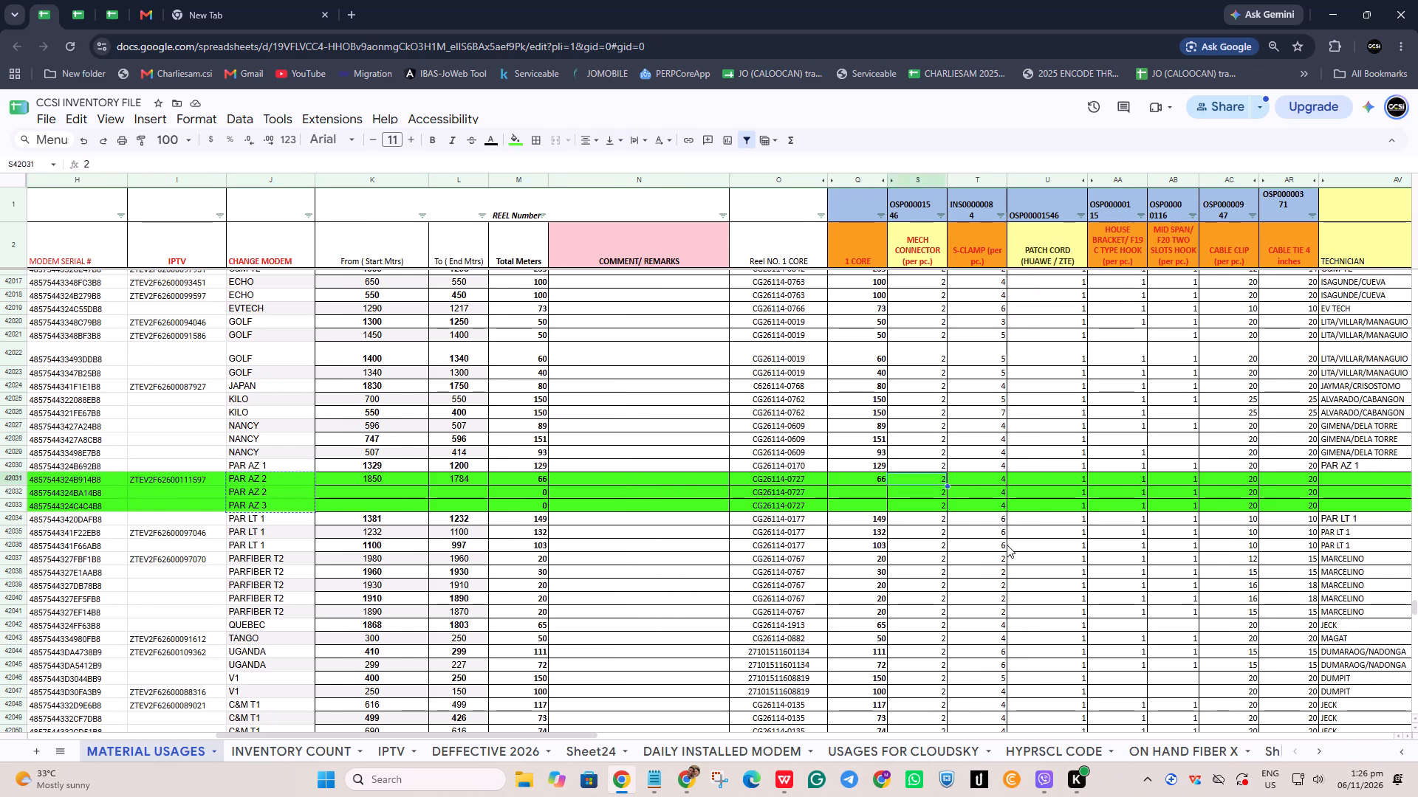
pyautogui.press('Right')
pyautogui.press('Left')
pyautogui.press('Left')
pyautogui.press('Left')
pyautogui.press('Right')
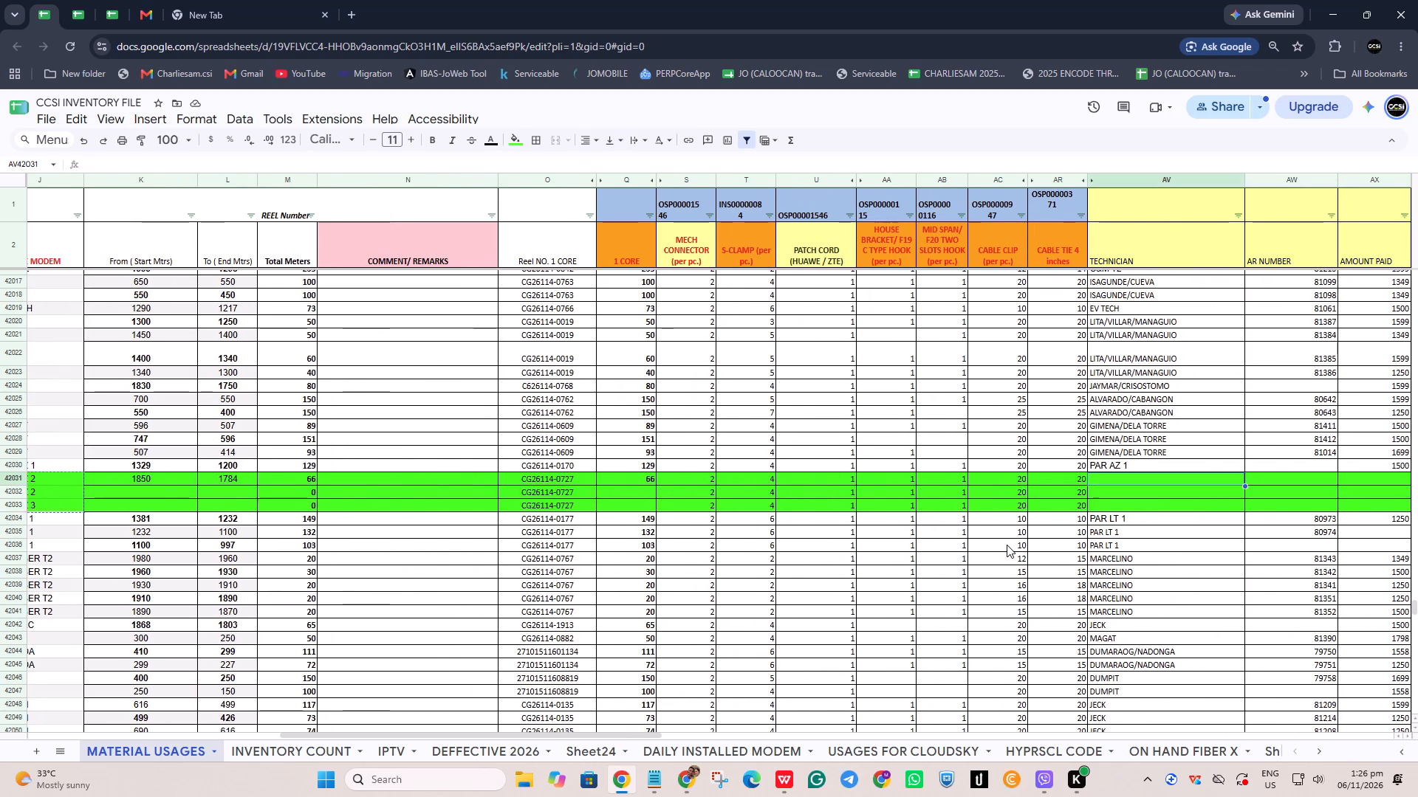
pyautogui.hotkey('ctrl', 'v')
pyautogui.press('Down')
pyautogui.press('Up')
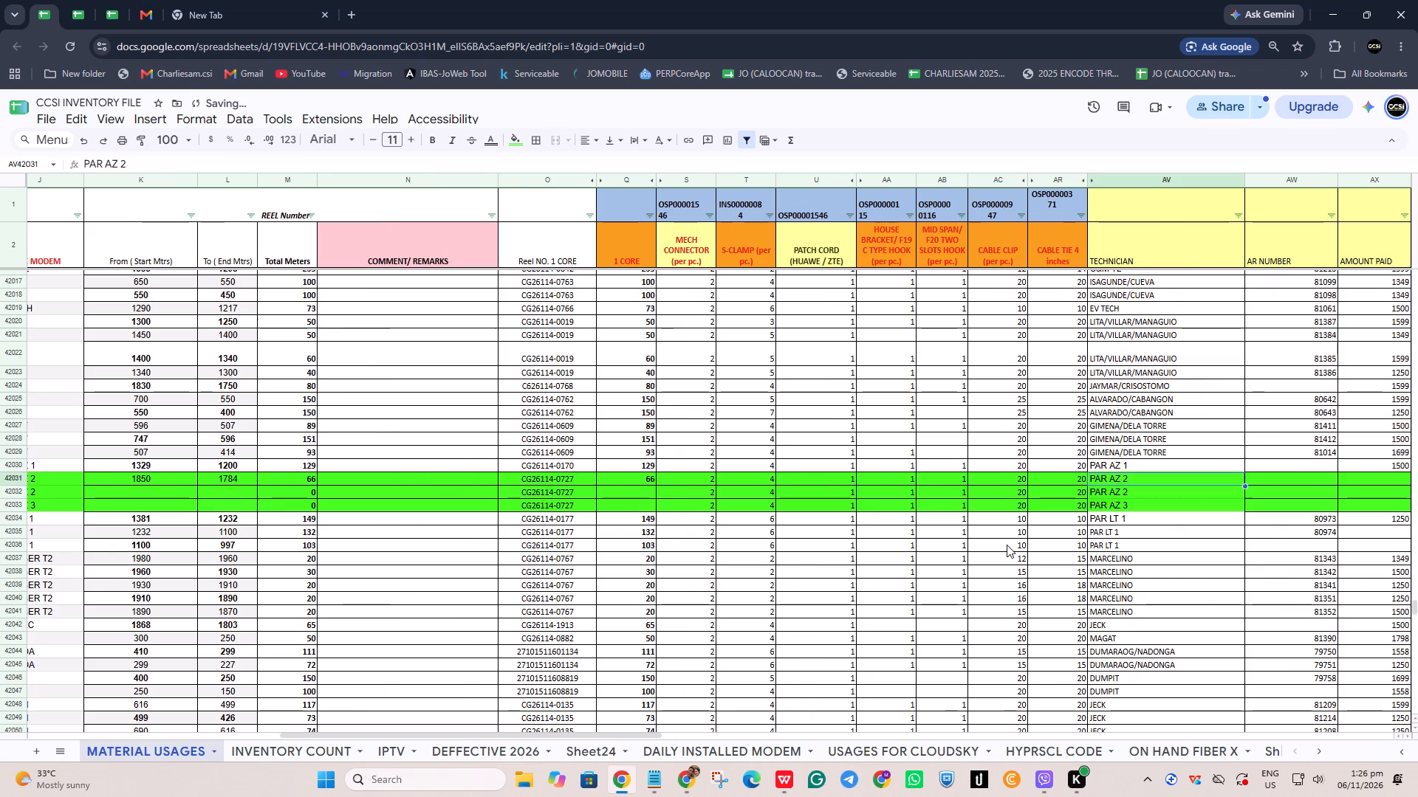
# Enter 2099 as the amount paid for row 42031 and return to the row's date cell.
pyautogui.press('Tab')
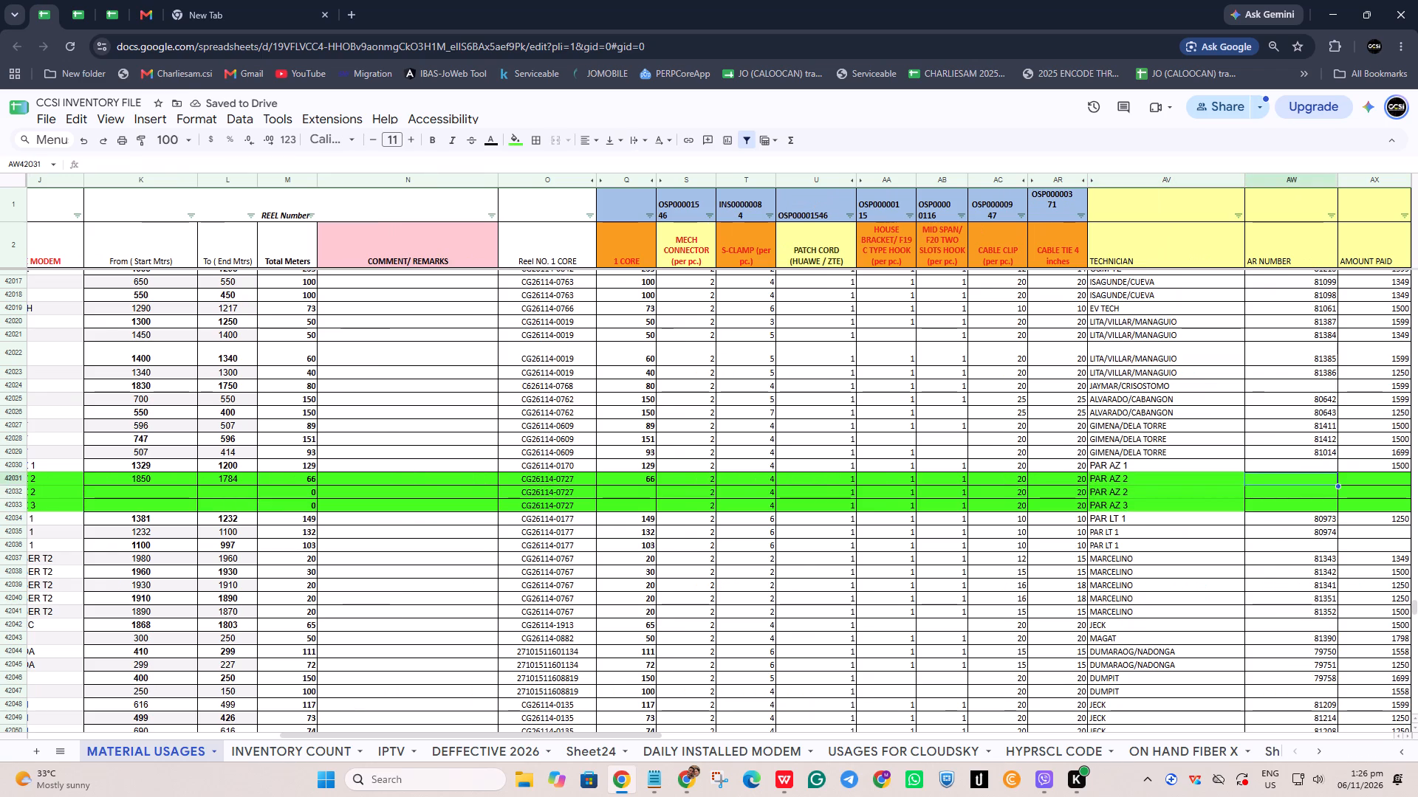
pyautogui.press('Tab')
pyautogui.write('200')
pyautogui.press('BackSpace')
pyautogui.write('99')
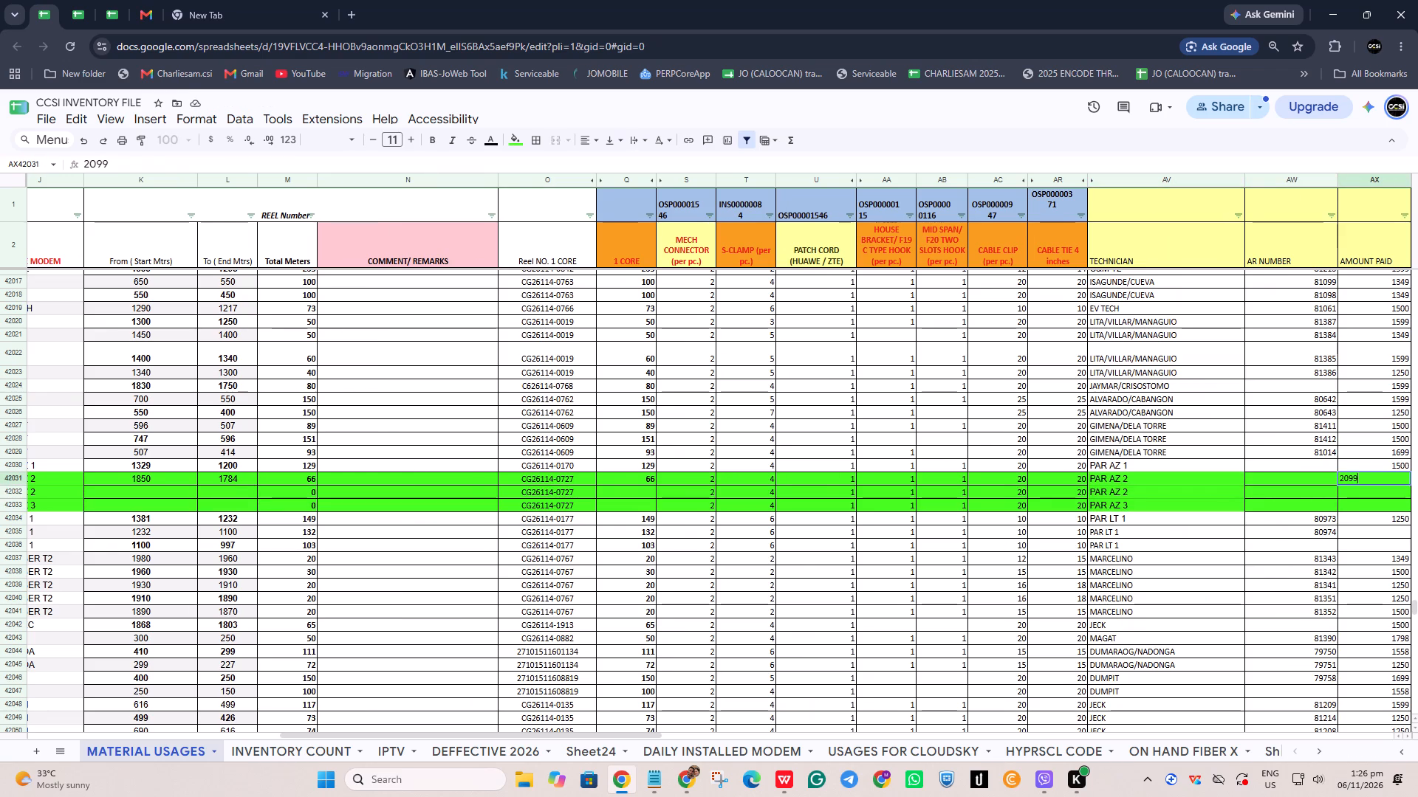
pyautogui.press('Left')
pyautogui.press('Left')
pyautogui.press('Left')
pyautogui.press('Left')
pyautogui.press('Left')
pyautogui.press('Left')
pyautogui.press('Left')
pyautogui.press('Left')
pyautogui.press('Left')
pyautogui.press('Left')
pyautogui.press('Left')
pyautogui.press('Left')
pyautogui.press('Left')
pyautogui.press('Left')
pyautogui.press('Left')
pyautogui.press('Left')
pyautogui.press('Left')
pyautogui.press('Left')
pyautogui.press('Left')
pyautogui.press('Left')
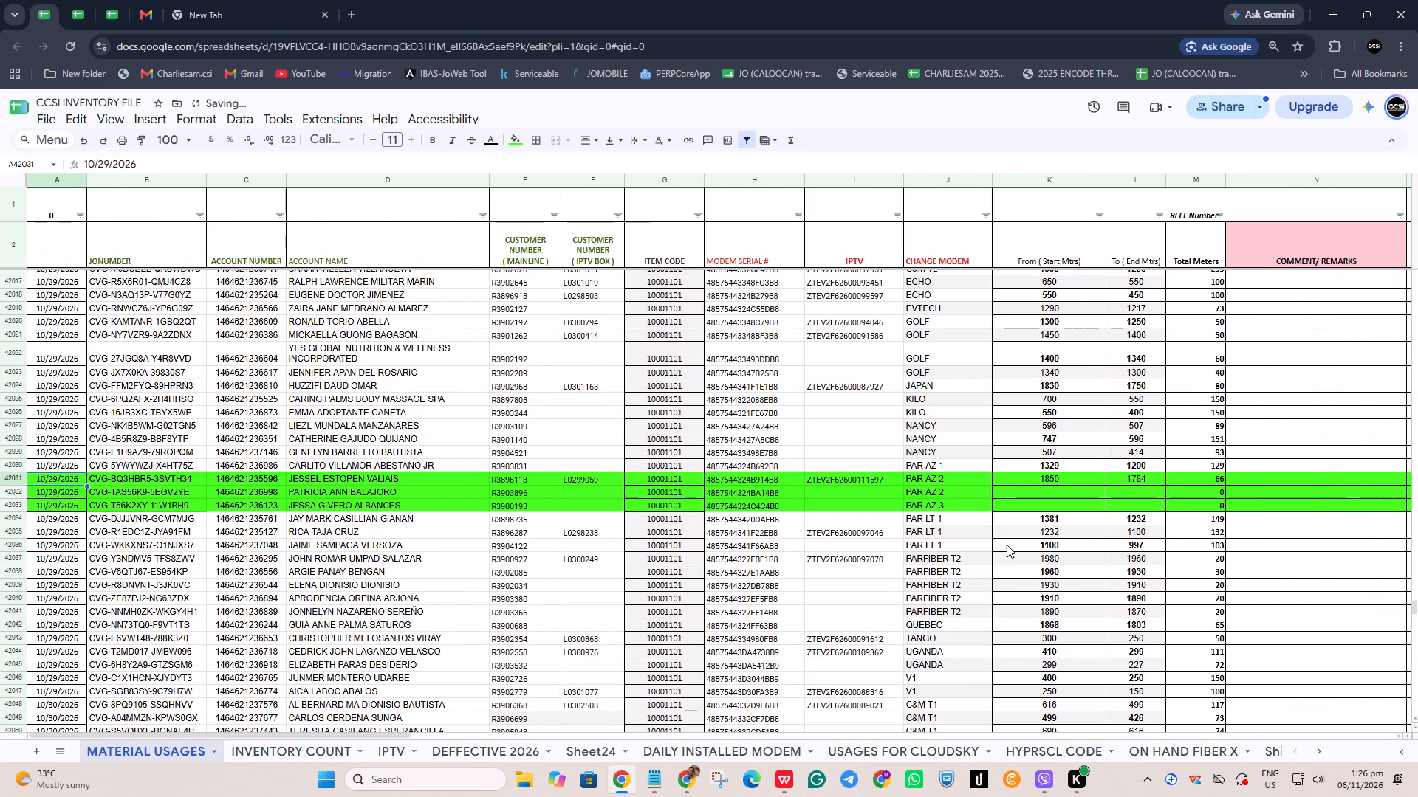
# Review the mainline and IPTV box customer number cells of highlighted row 42031.
pyautogui.press('Left')
pyautogui.press('Left')
pyautogui.press('Left')
pyautogui.press('Left')
pyautogui.press('Right')
pyautogui.press('Right')
pyautogui.press('Right')
pyautogui.press('Right')
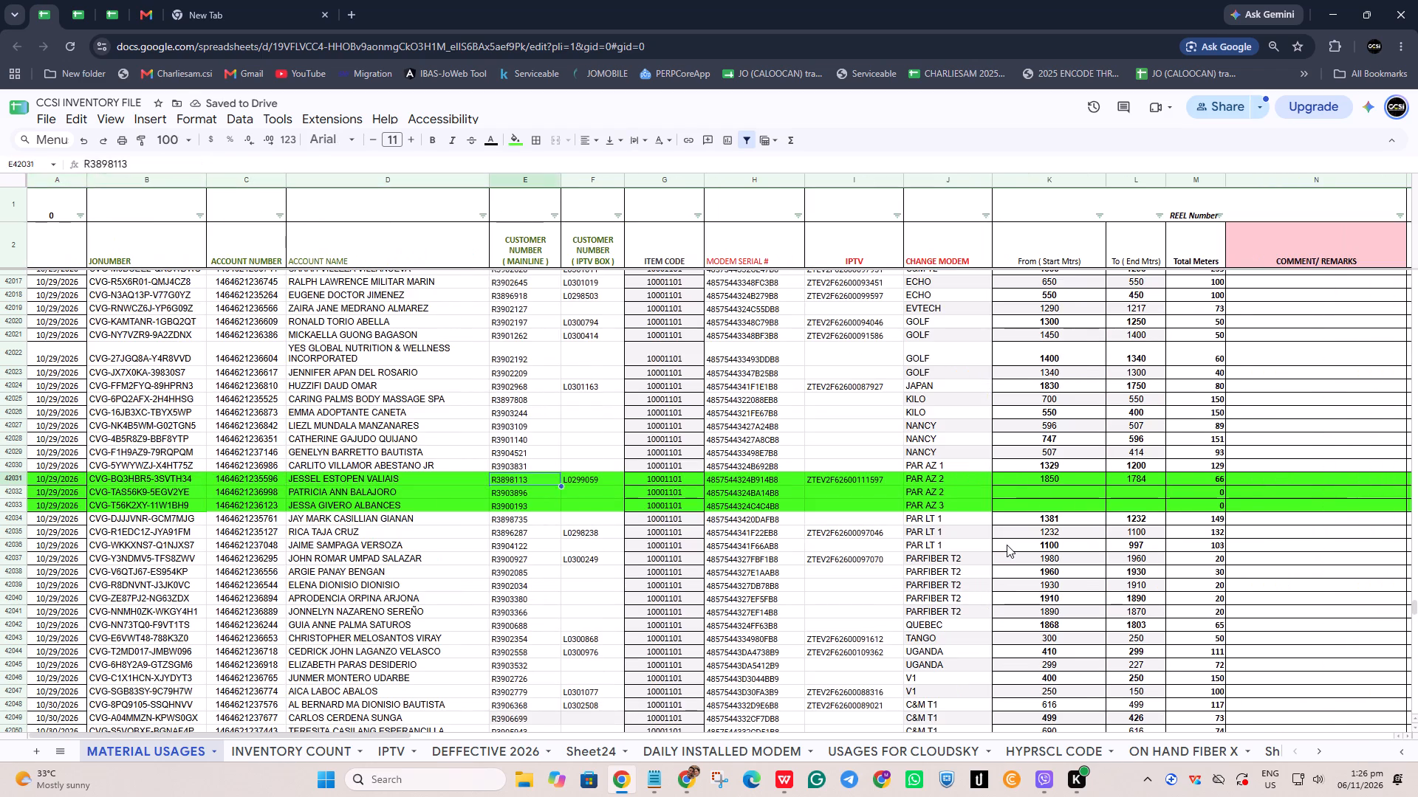
pyautogui.press('Right')
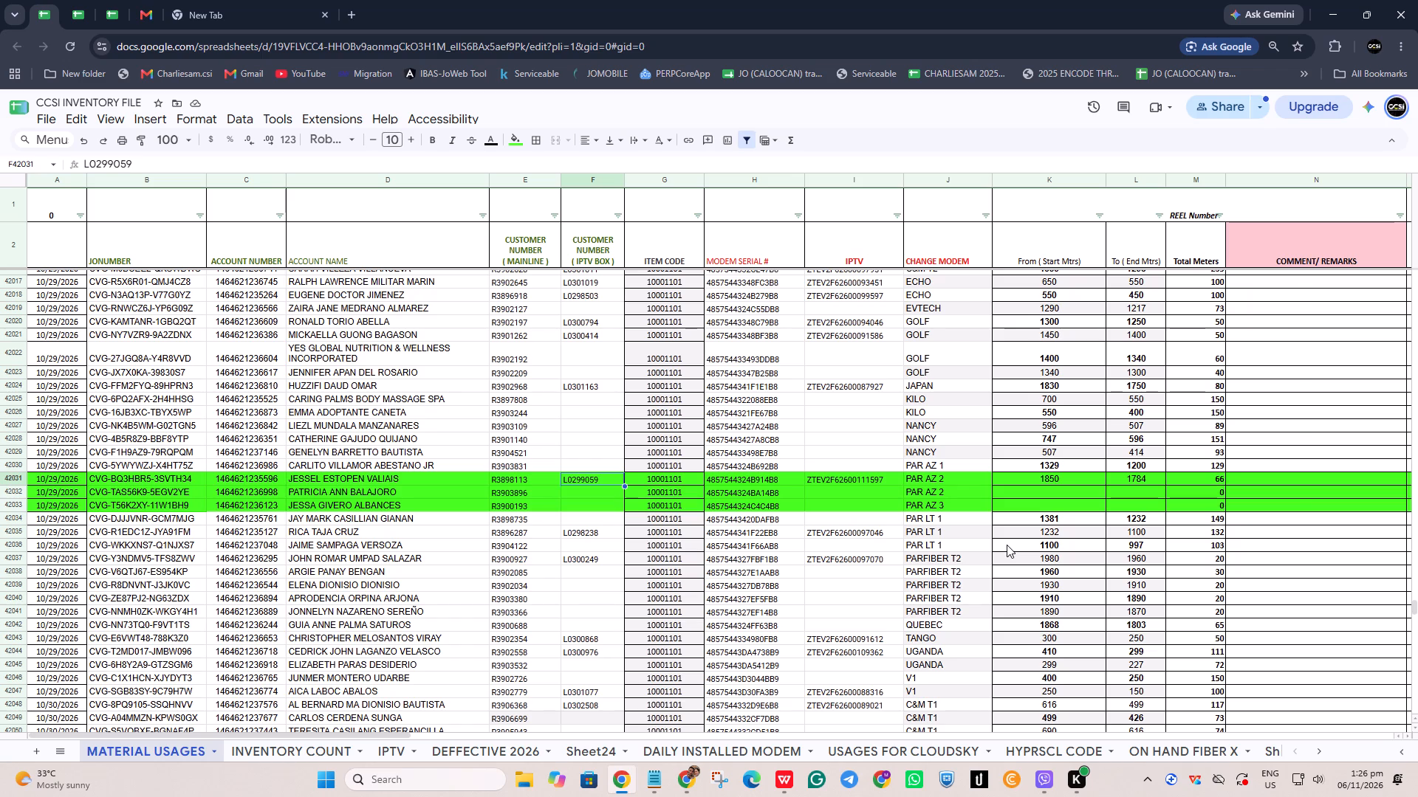
# Switch to the other browser windows to check the TENIPO live tennis scores and Flashscore live basketball scores.
pyautogui.hotkey('alt', 'Tab')
pyautogui.hotkey('alt', 'Tab')
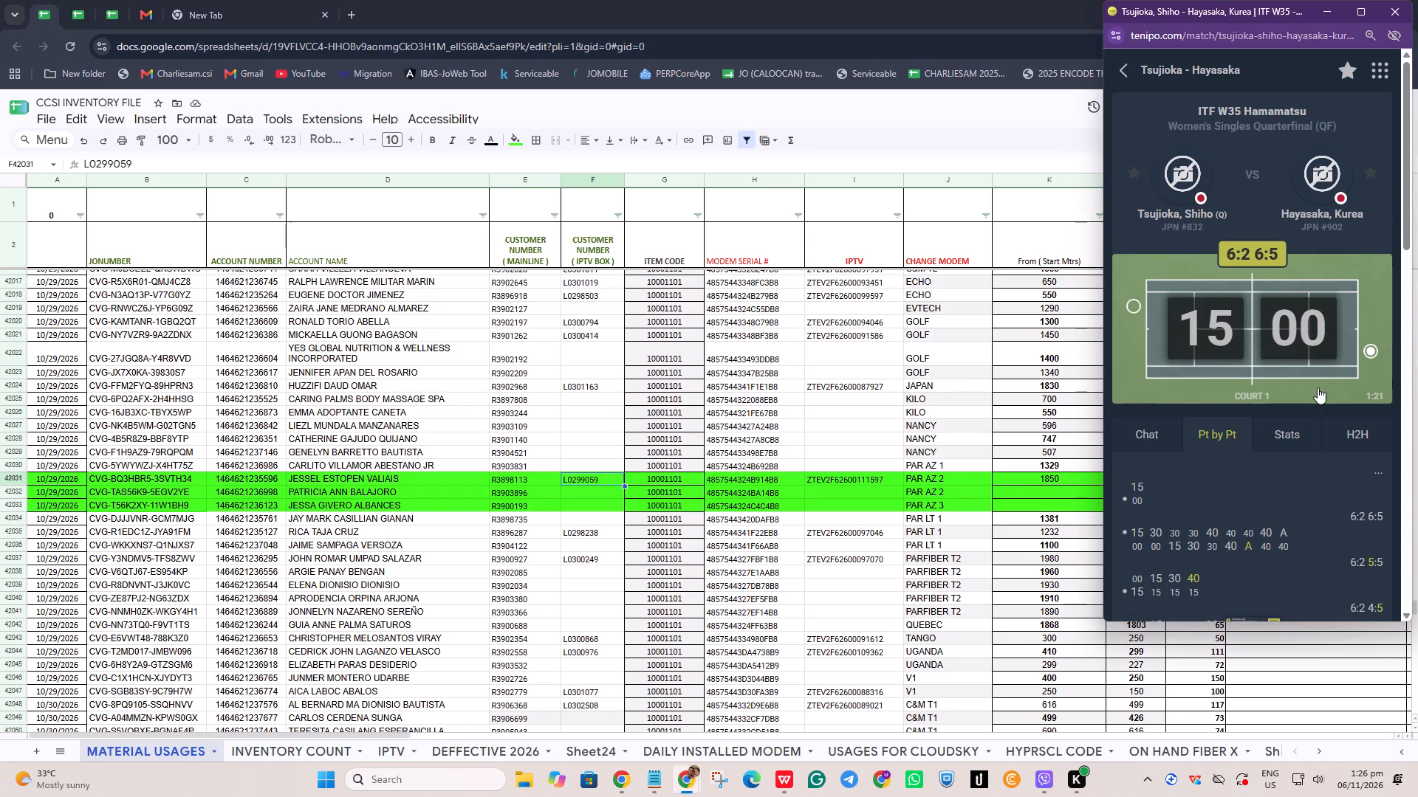
pyautogui.click(1123, 62)
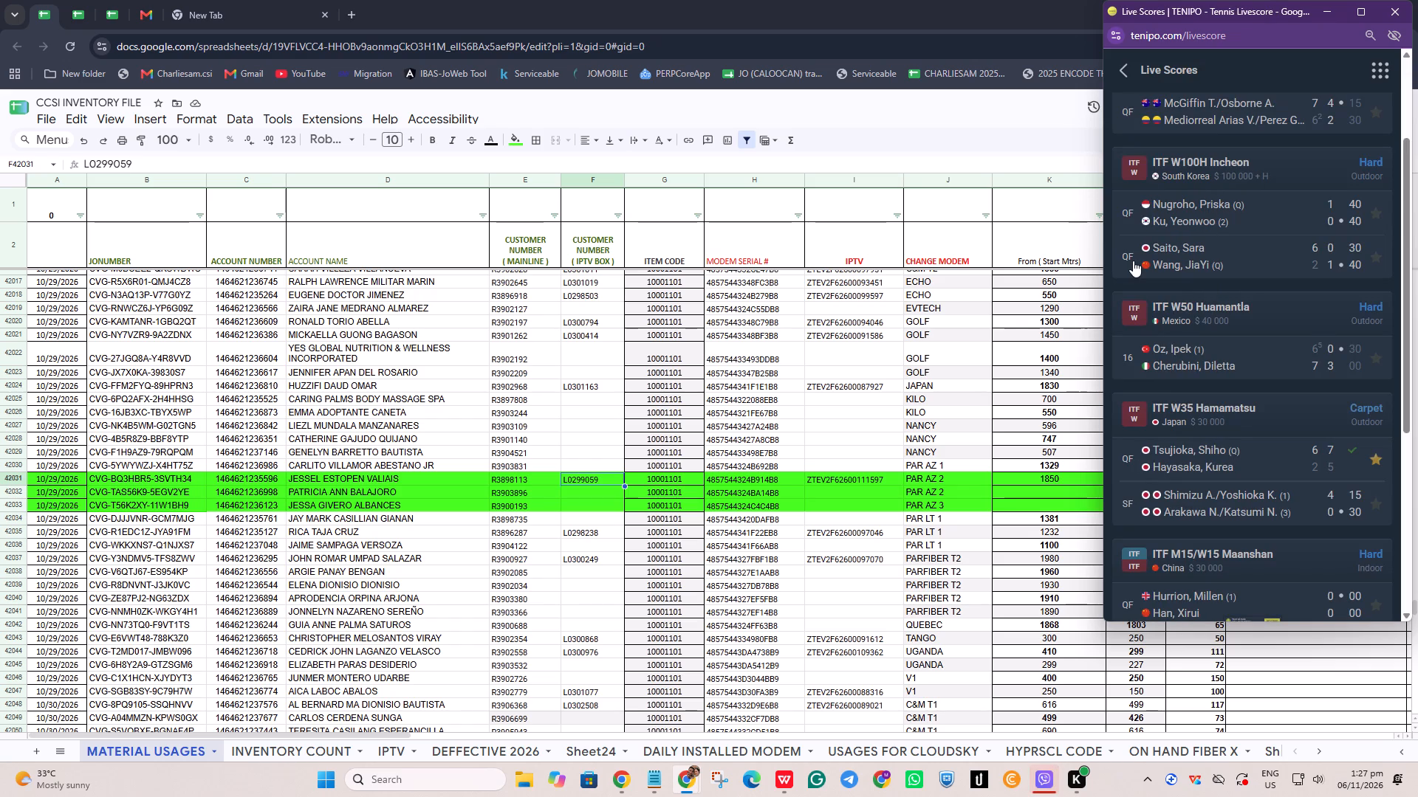
pyautogui.click(1049, 435)
pyautogui.hotkey('alt', 'Tab')
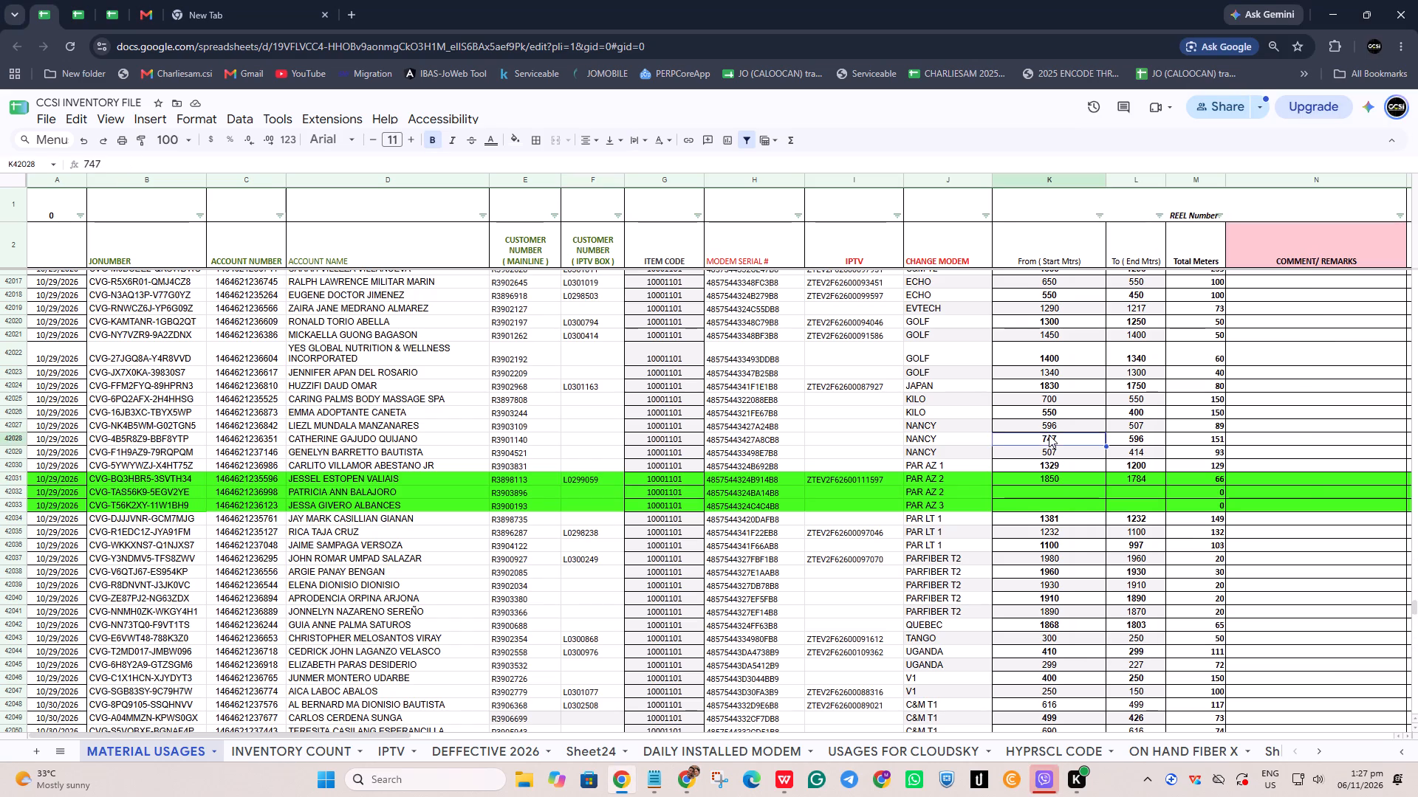
pyautogui.hotkey('alt', 'Tab')
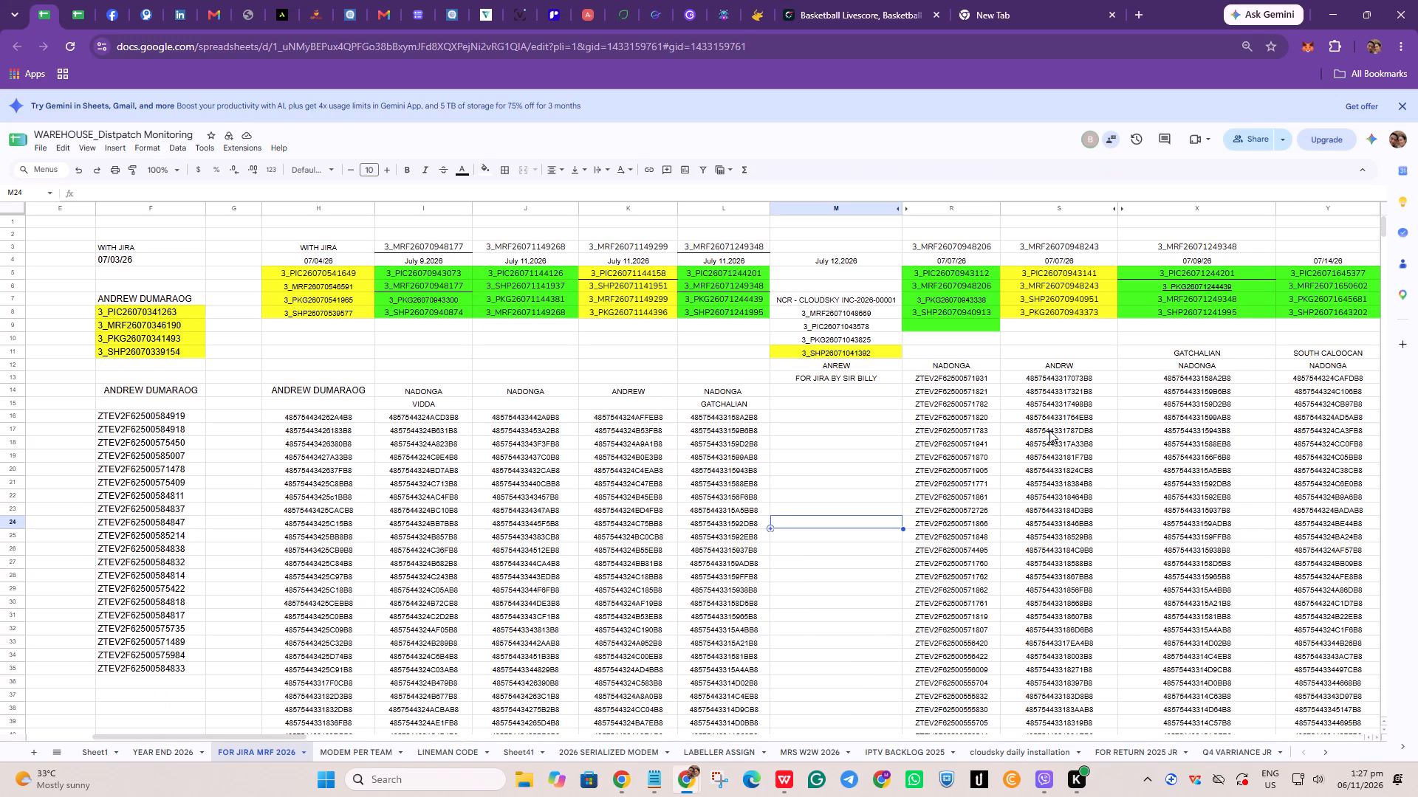
pyautogui.click(892, 0)
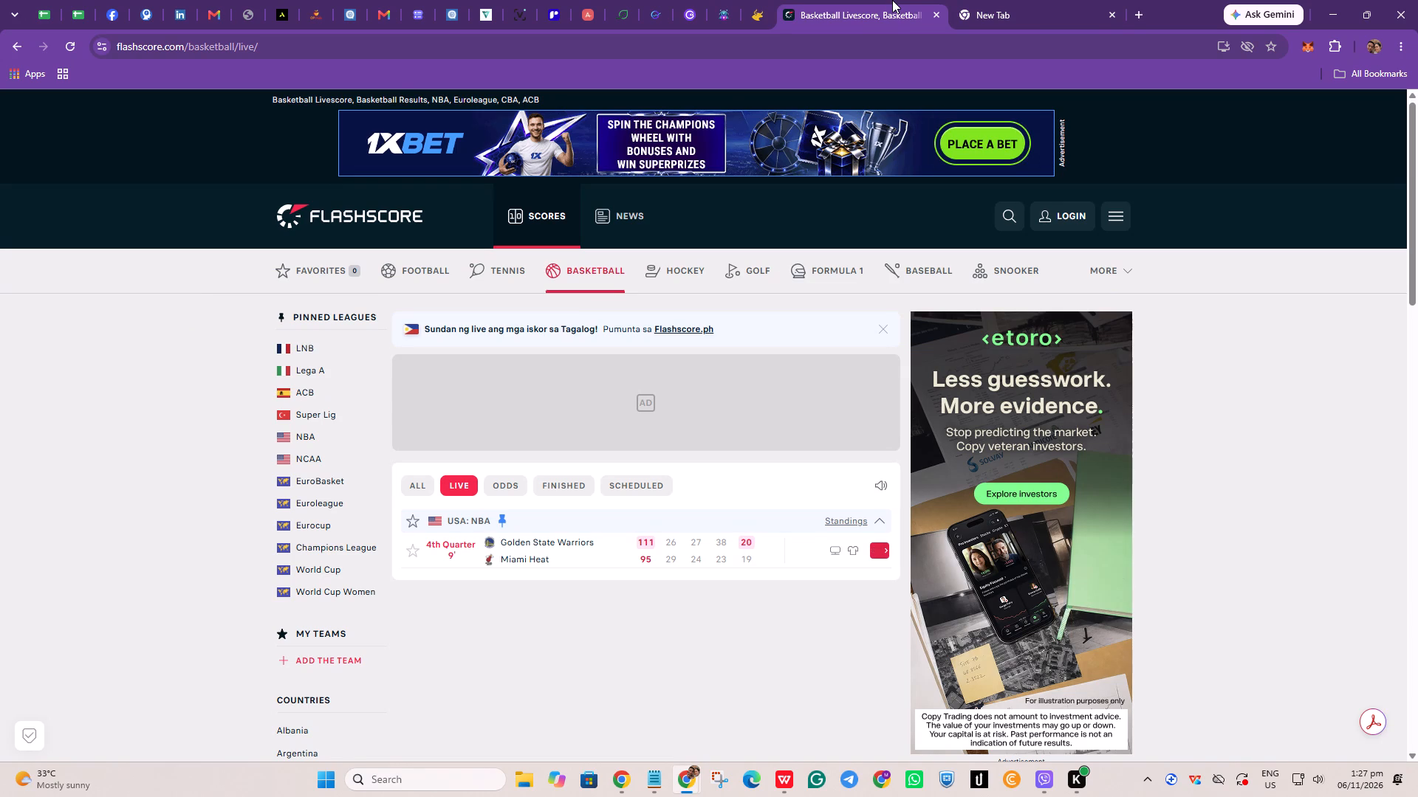
pyautogui.hotkey('alt', 'Tab')
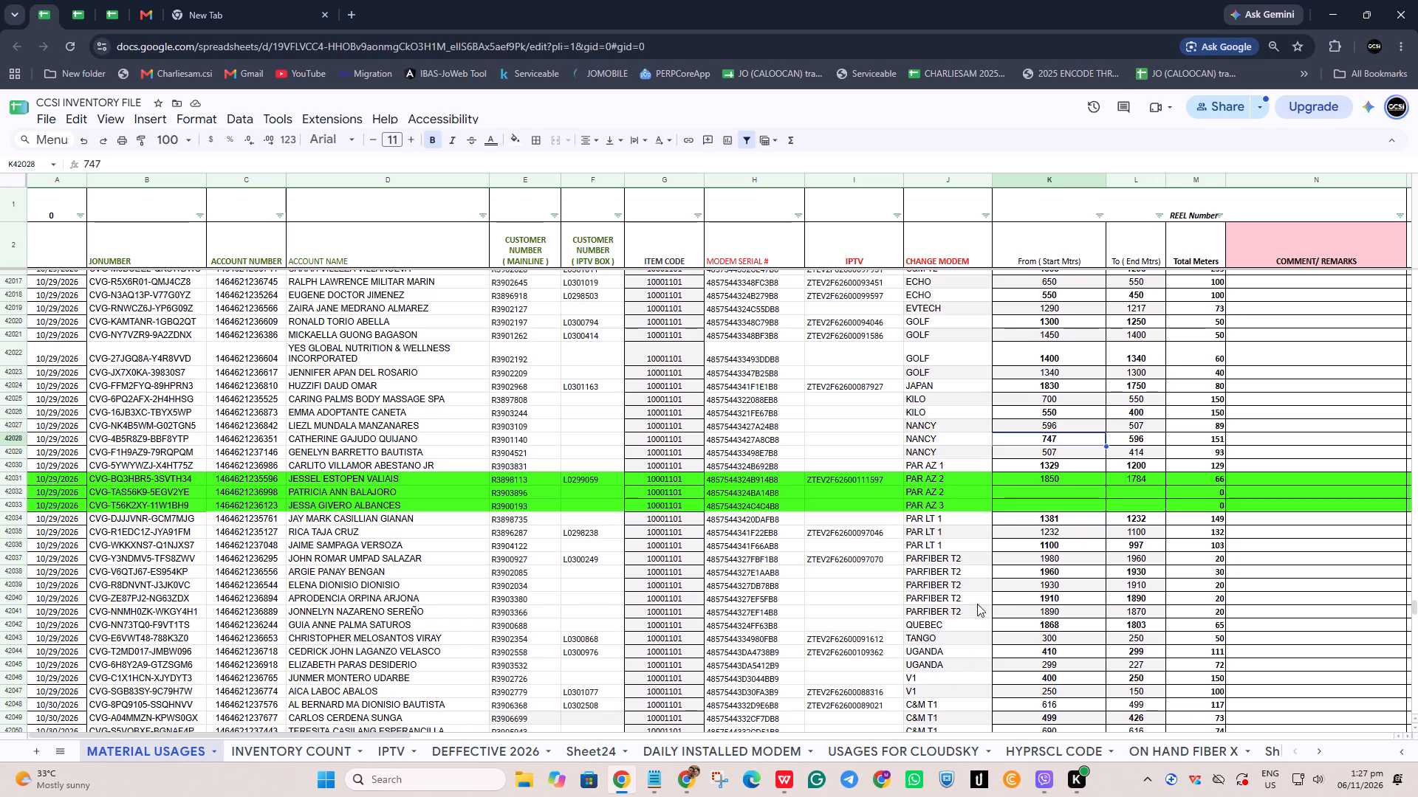
pyautogui.hotkey('alt', 'Tab')
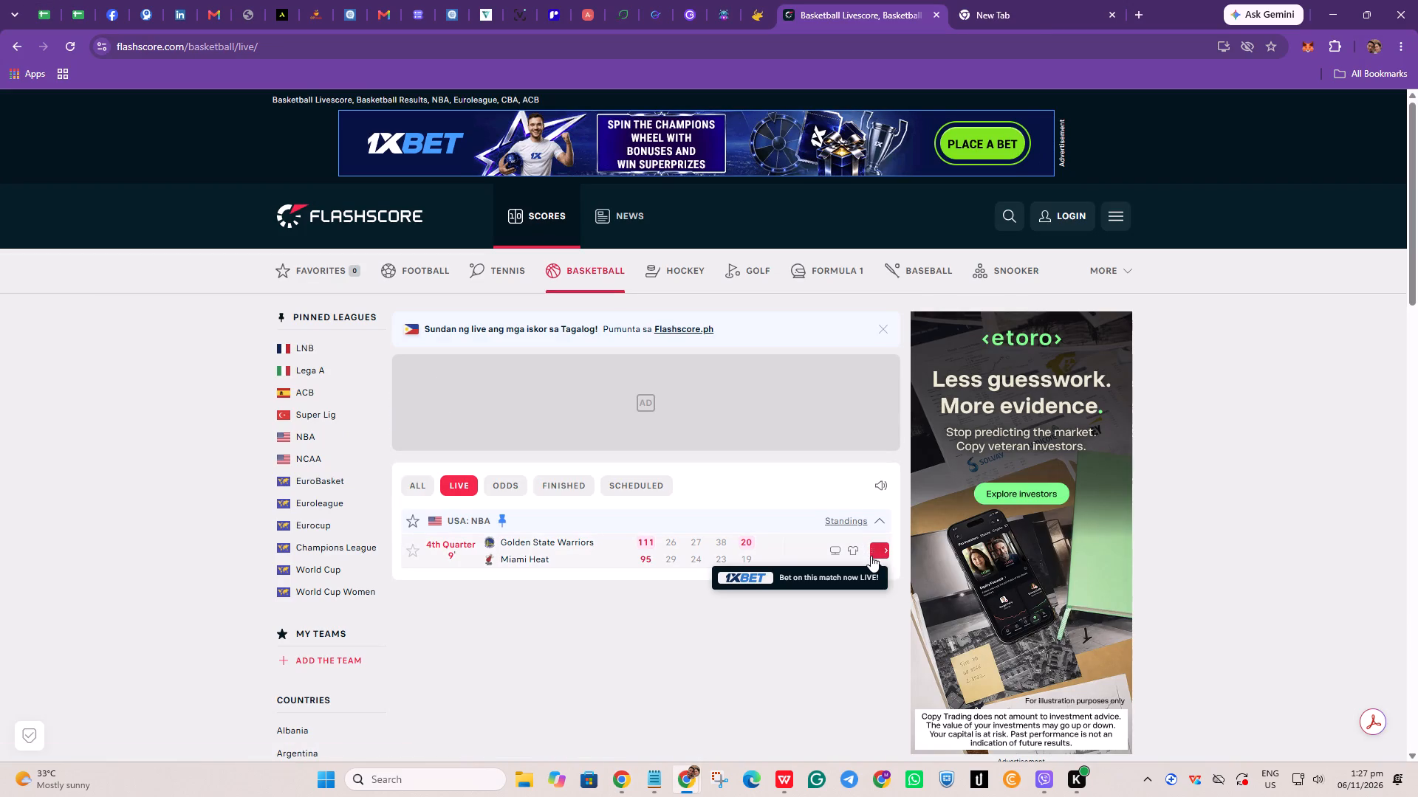
pyautogui.hotkey('alt', 'Tab')
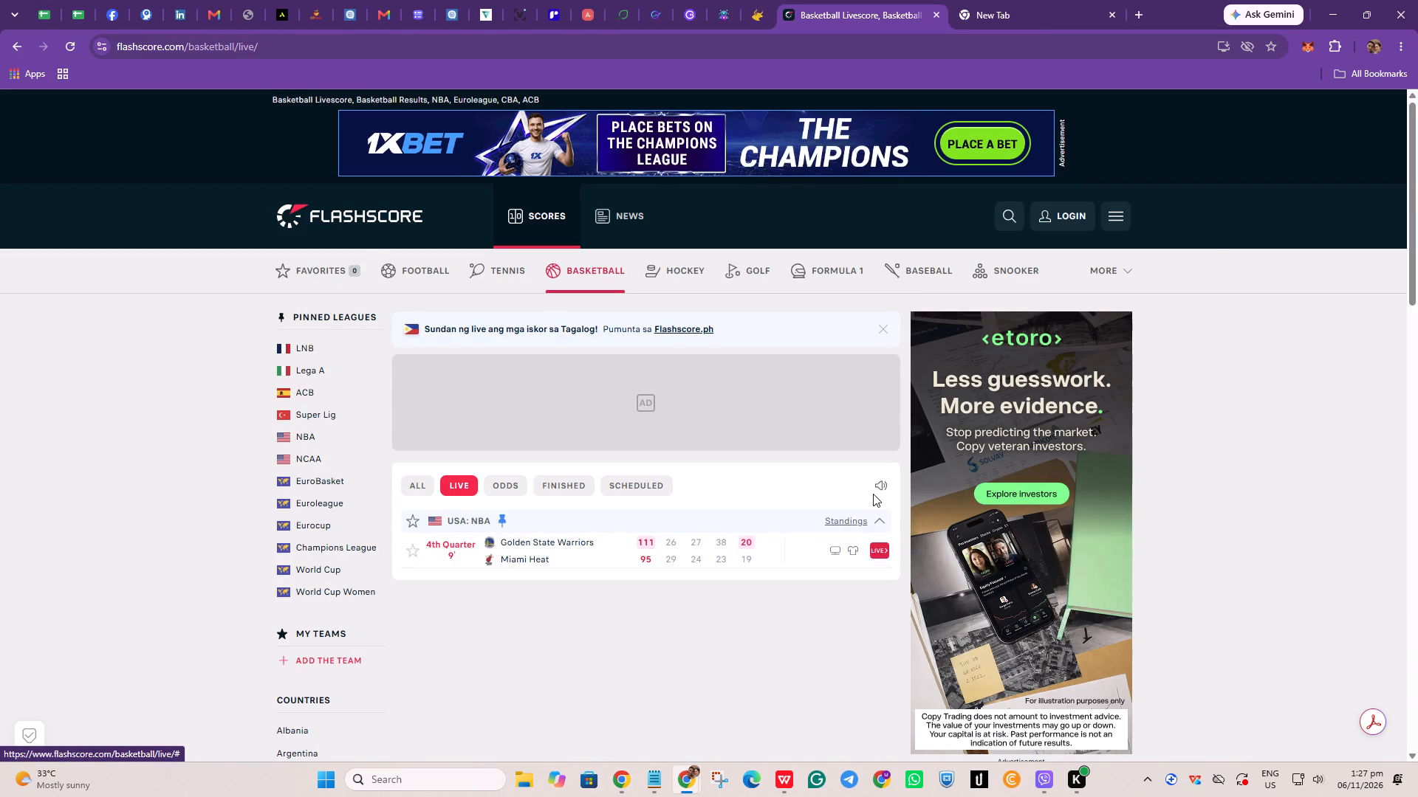
# Return to the inventory sheet and look over highlighted rows 42032 and 42031, ending on row 42031's date cell.
pyautogui.press('Tab')
pyautogui.press('Tab')
pyautogui.press('Tab')
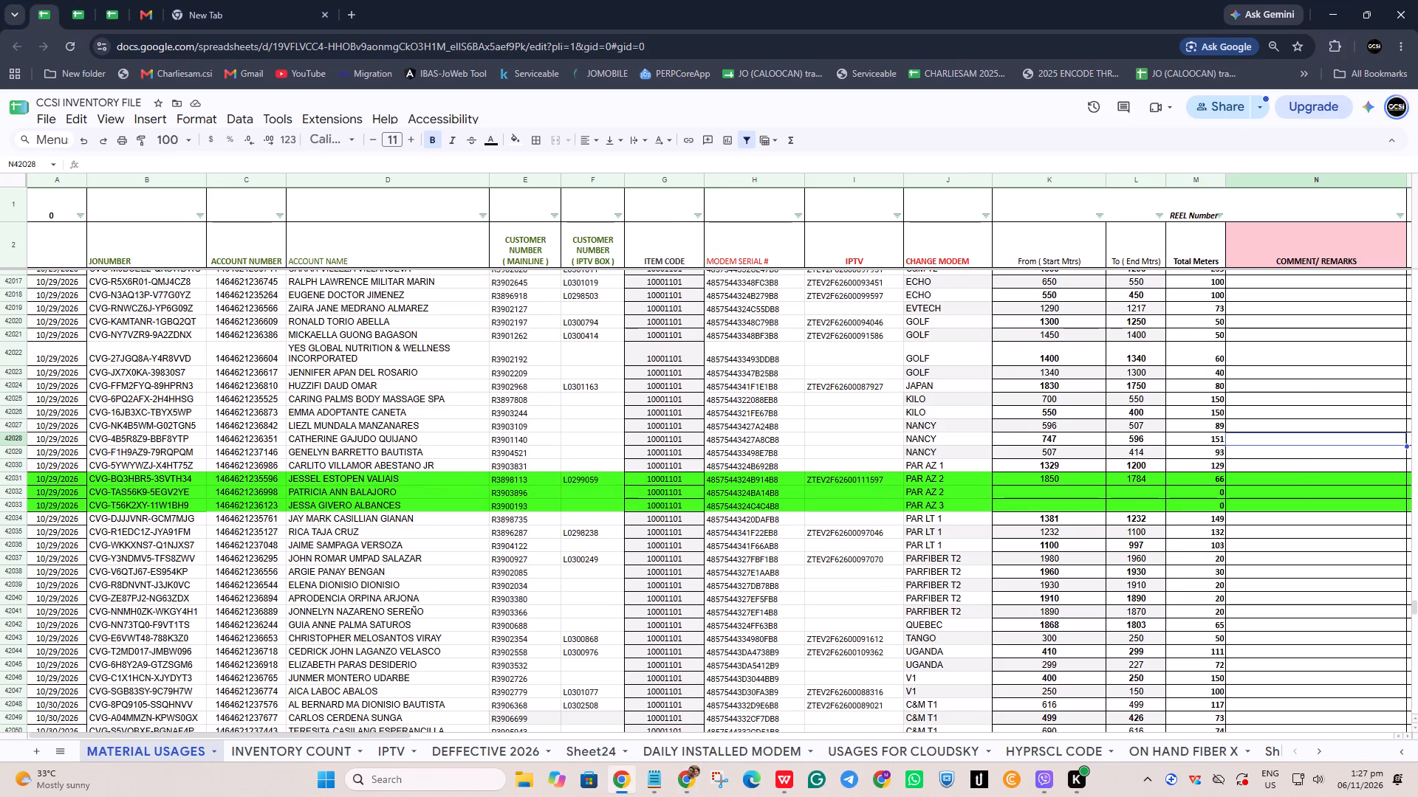
pyautogui.press('Down')
pyautogui.press('Down')
pyautogui.press('Down')
pyautogui.press('Down')
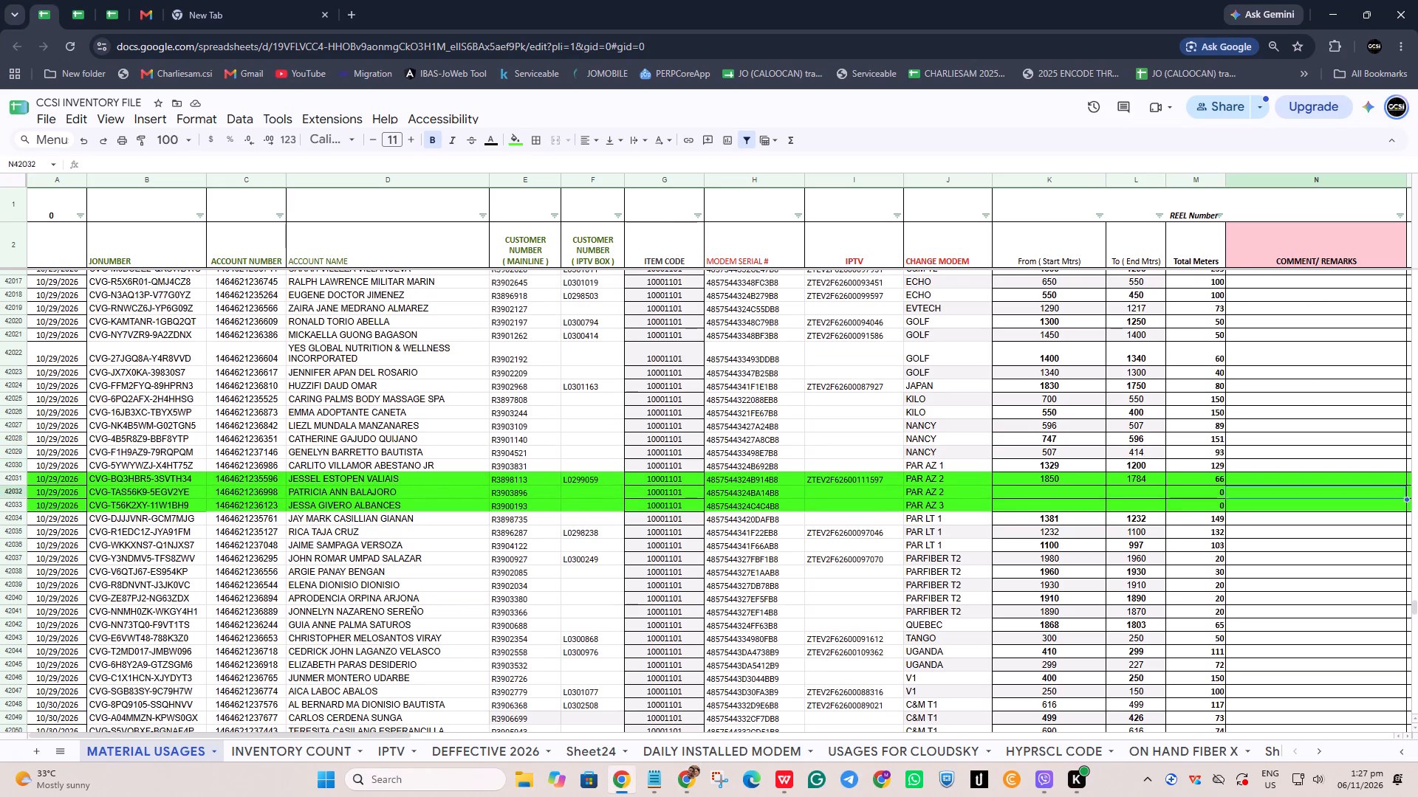
pyautogui.press('Left')
pyautogui.press('Left')
pyautogui.press('Left')
pyautogui.press('Left')
pyautogui.press('Left')
pyautogui.press('Left')
pyautogui.press('Left')
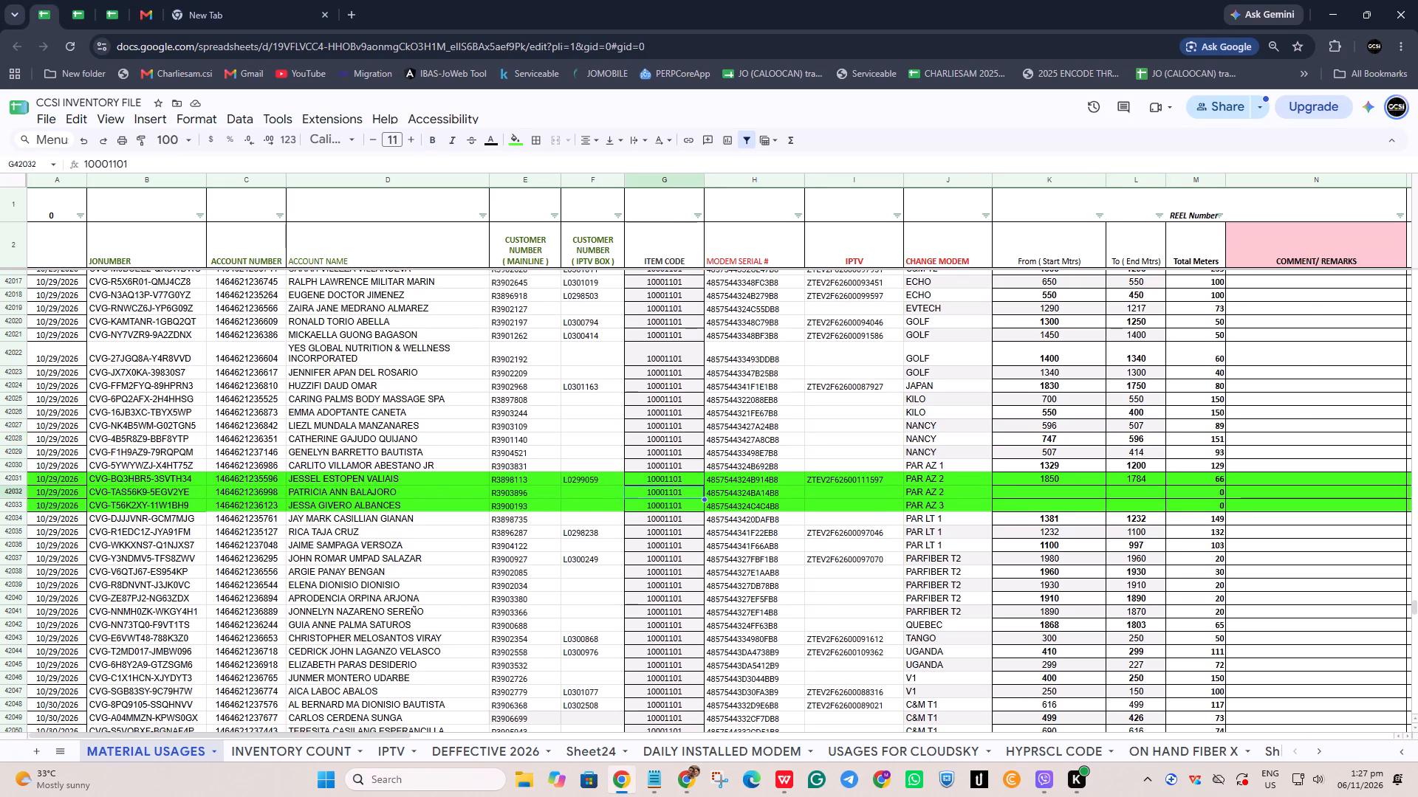
pyautogui.press('Up')
pyautogui.press('Left')
pyautogui.press('Left')
pyautogui.press('Left')
pyautogui.press('Left')
pyautogui.press('Left')
pyautogui.press('Left')
pyautogui.press('Left')
pyautogui.press('Left')
pyautogui.press('Left')
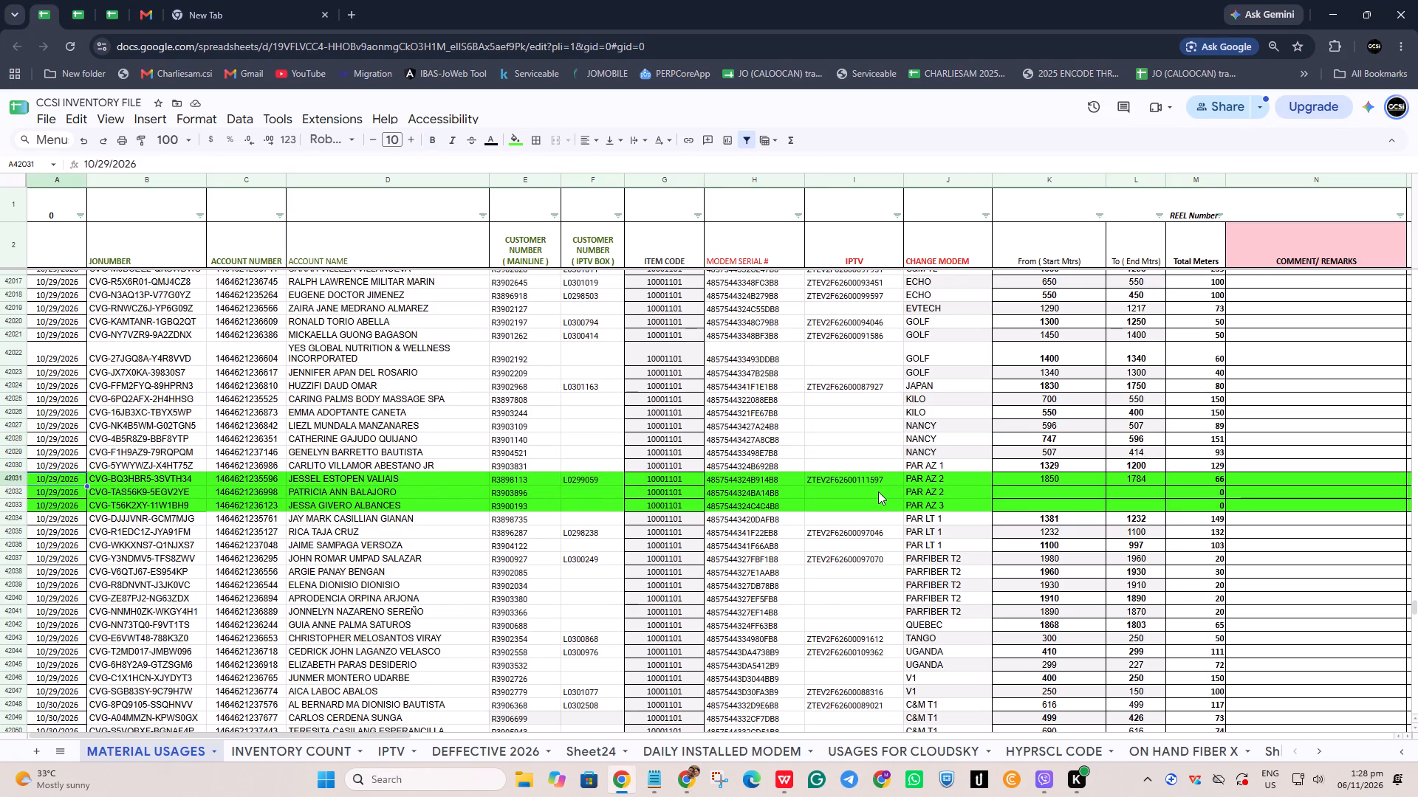
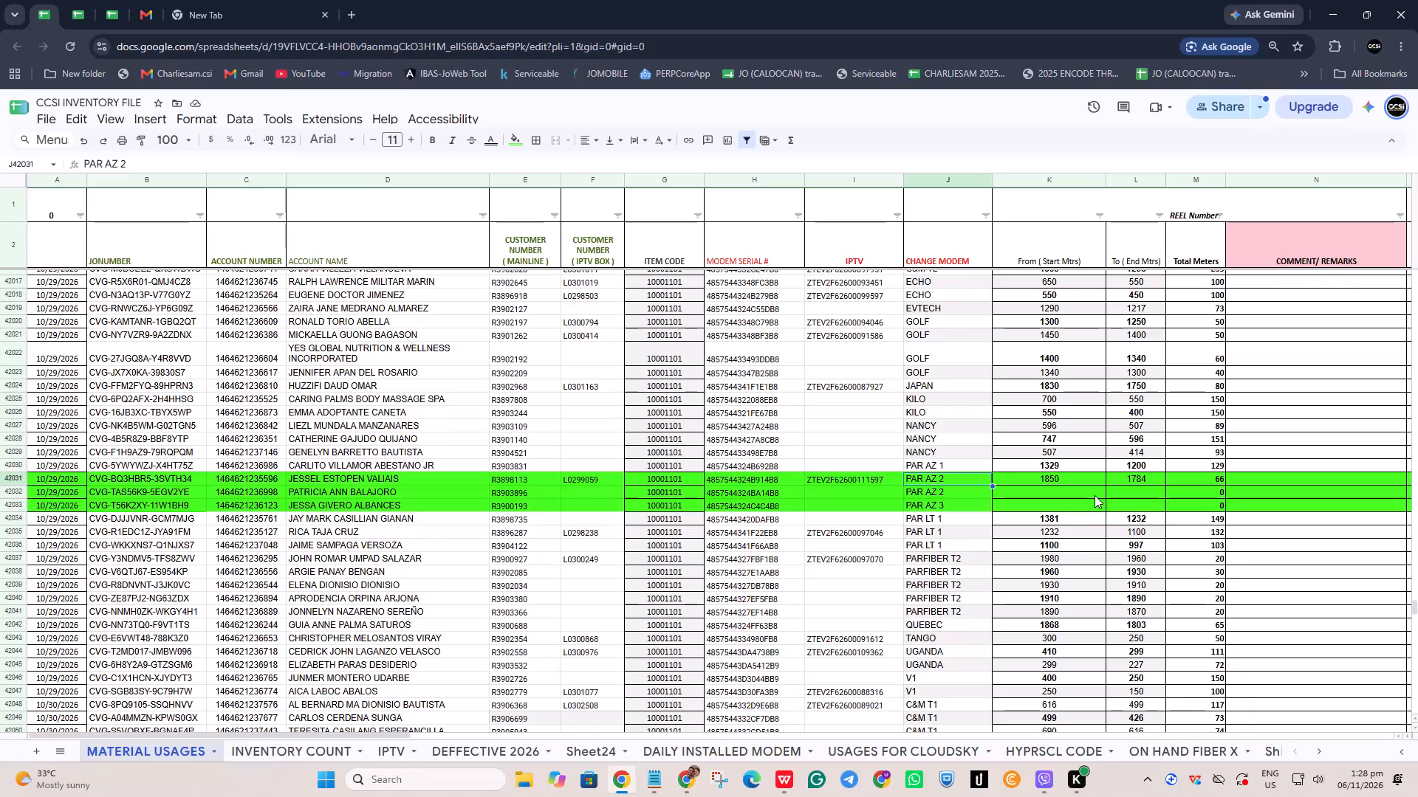
# Review highlighted row 42031 from the start meters to the 1 core value, then back to its job number and account name.
pyautogui.press('Tab')
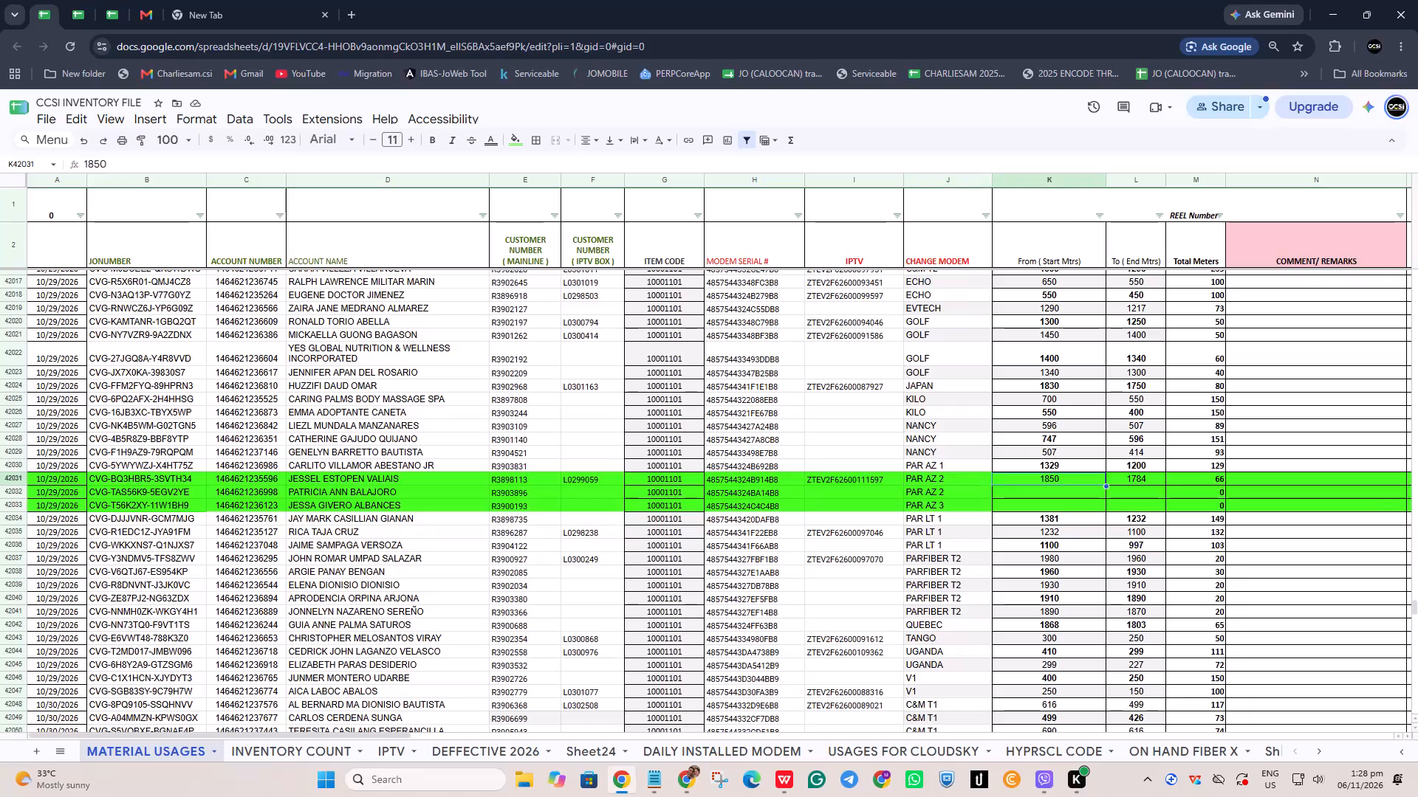
pyautogui.press('Right')
pyautogui.press('Right')
pyautogui.press('Right')
pyautogui.press('Right')
pyautogui.press('Right')
pyautogui.press('Right')
pyautogui.press('Left')
pyautogui.press('Left')
pyautogui.press('Left')
pyautogui.press('Left')
pyautogui.press('Left')
pyautogui.press('Left')
pyautogui.press('Left')
pyautogui.press('Left')
pyautogui.press('Left')
pyautogui.press('Left')
pyautogui.press('Left')
pyautogui.press('Left')
pyautogui.press('Left')
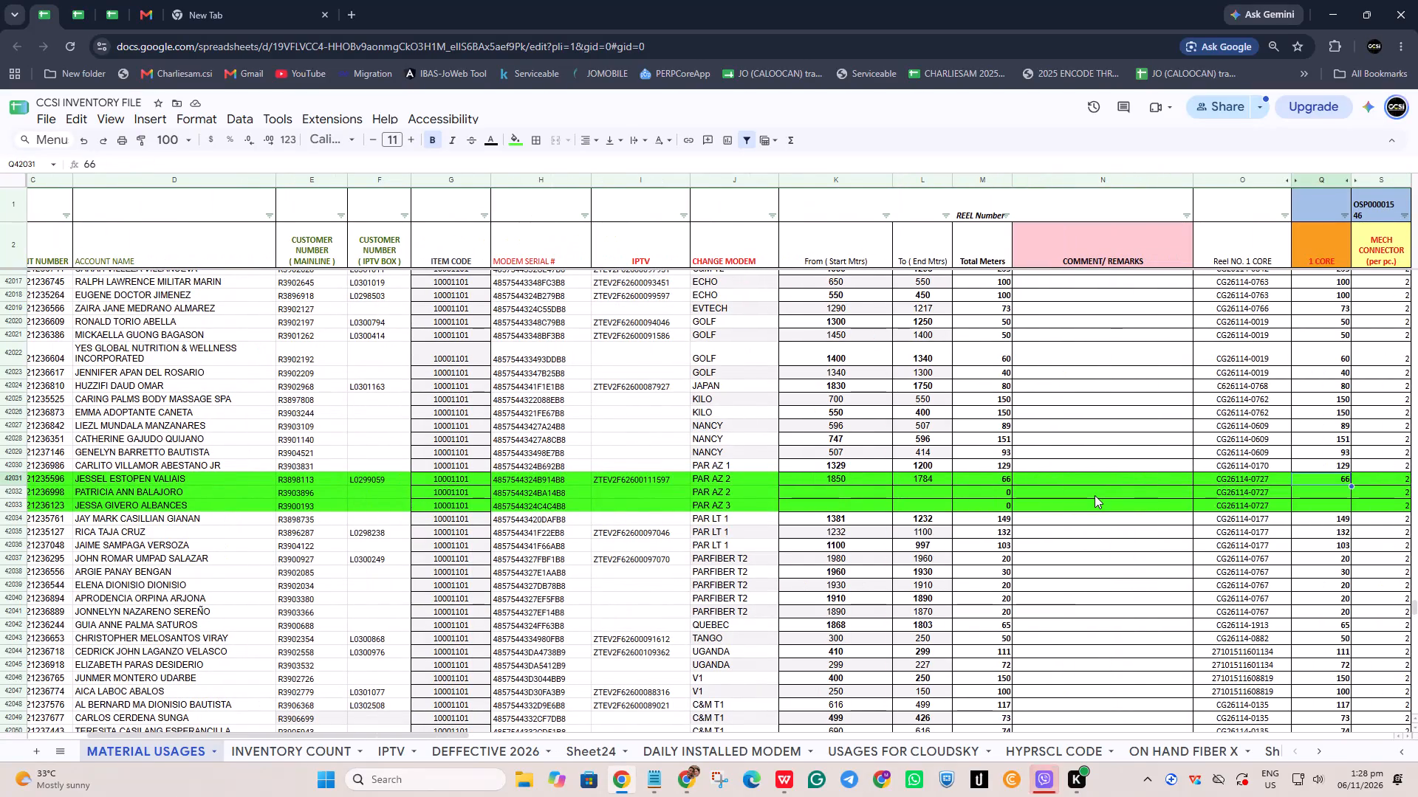
pyautogui.press('Left')
pyautogui.press('Left')
pyautogui.press('Left')
pyautogui.press('Left')
pyautogui.press('Right')
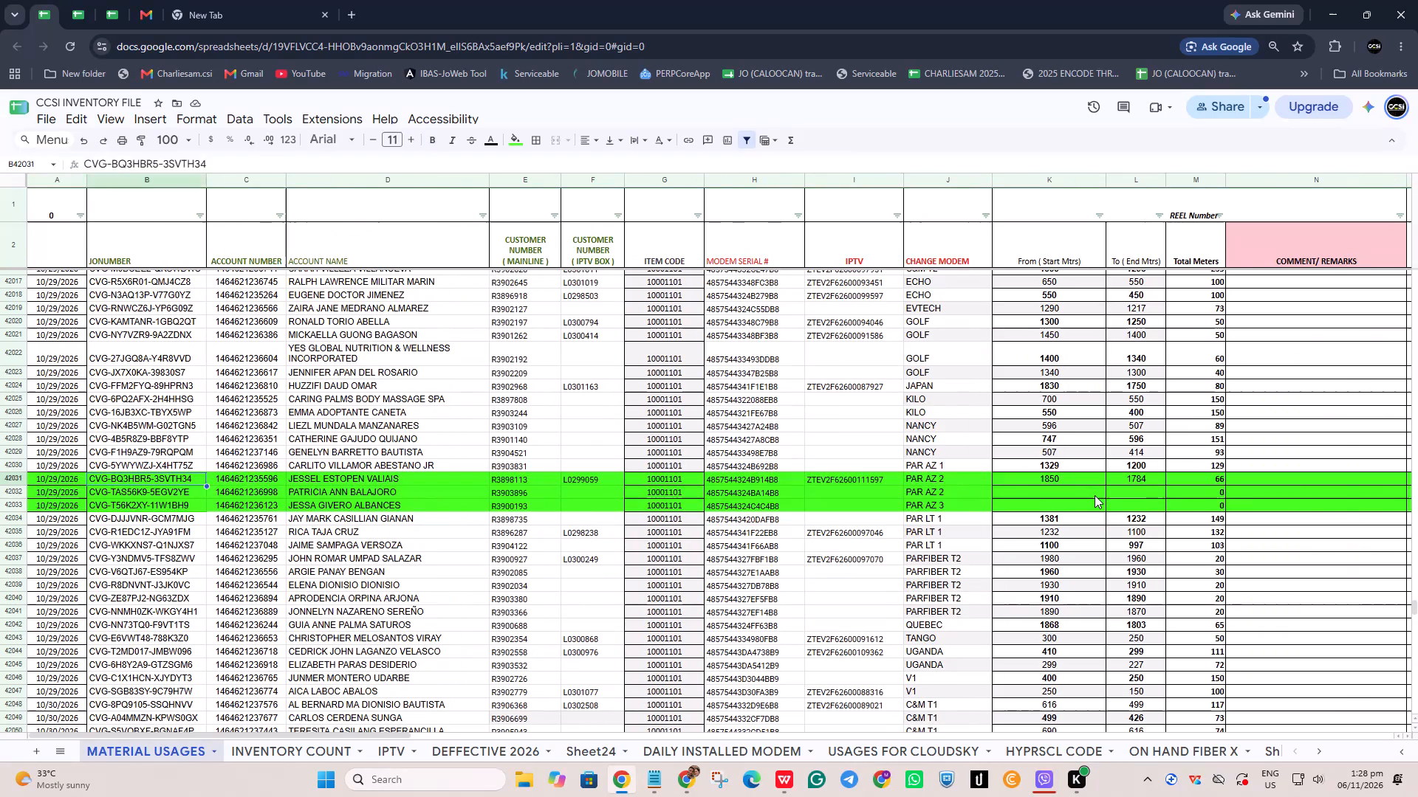
pyautogui.press('Right')
pyautogui.press('Right')
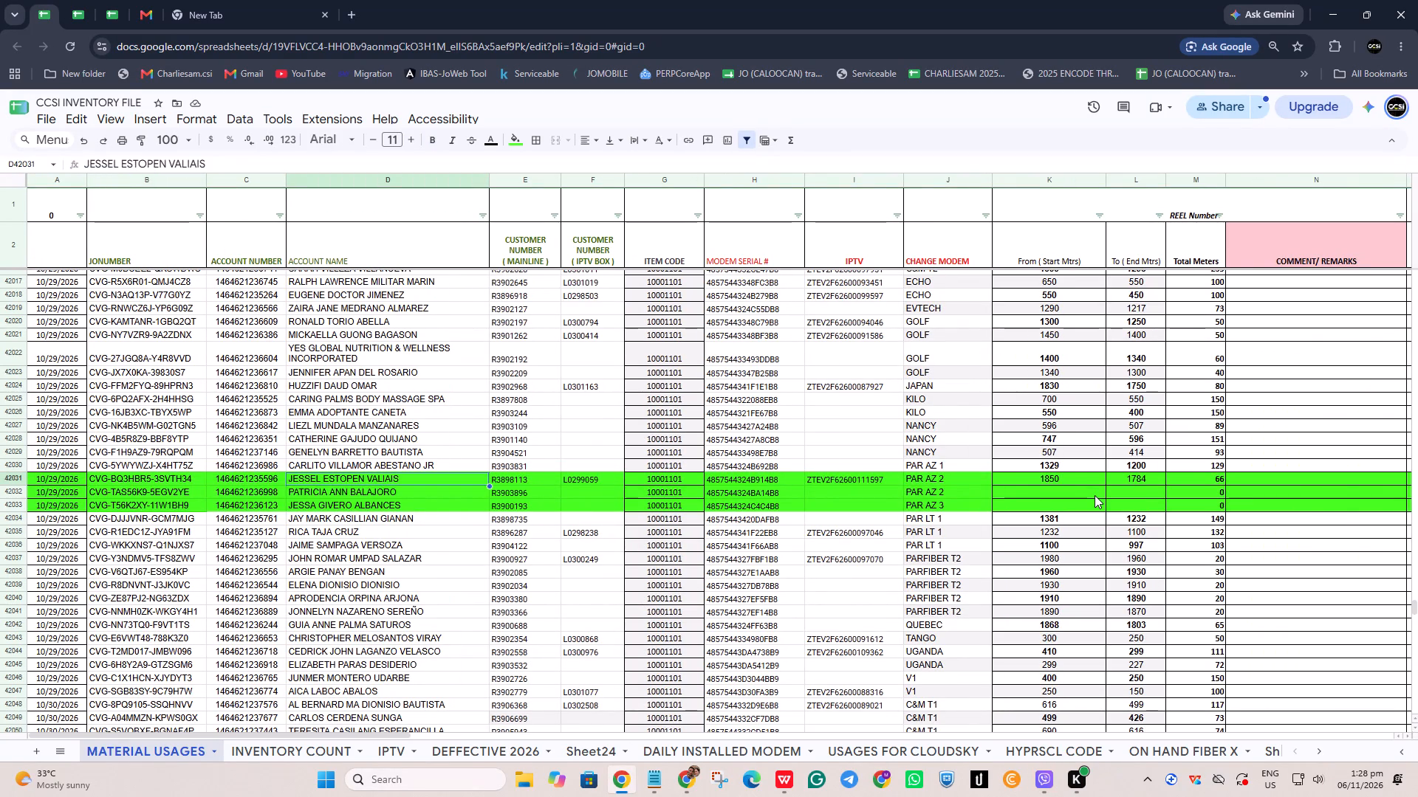
# Fill in highlighted PAR AZ 2 row 42032 with 1782 start meters, 1721 end meters and 61 for 1 core.
pyautogui.press('Down')
pyautogui.press('Tab')
pyautogui.press('Tab')
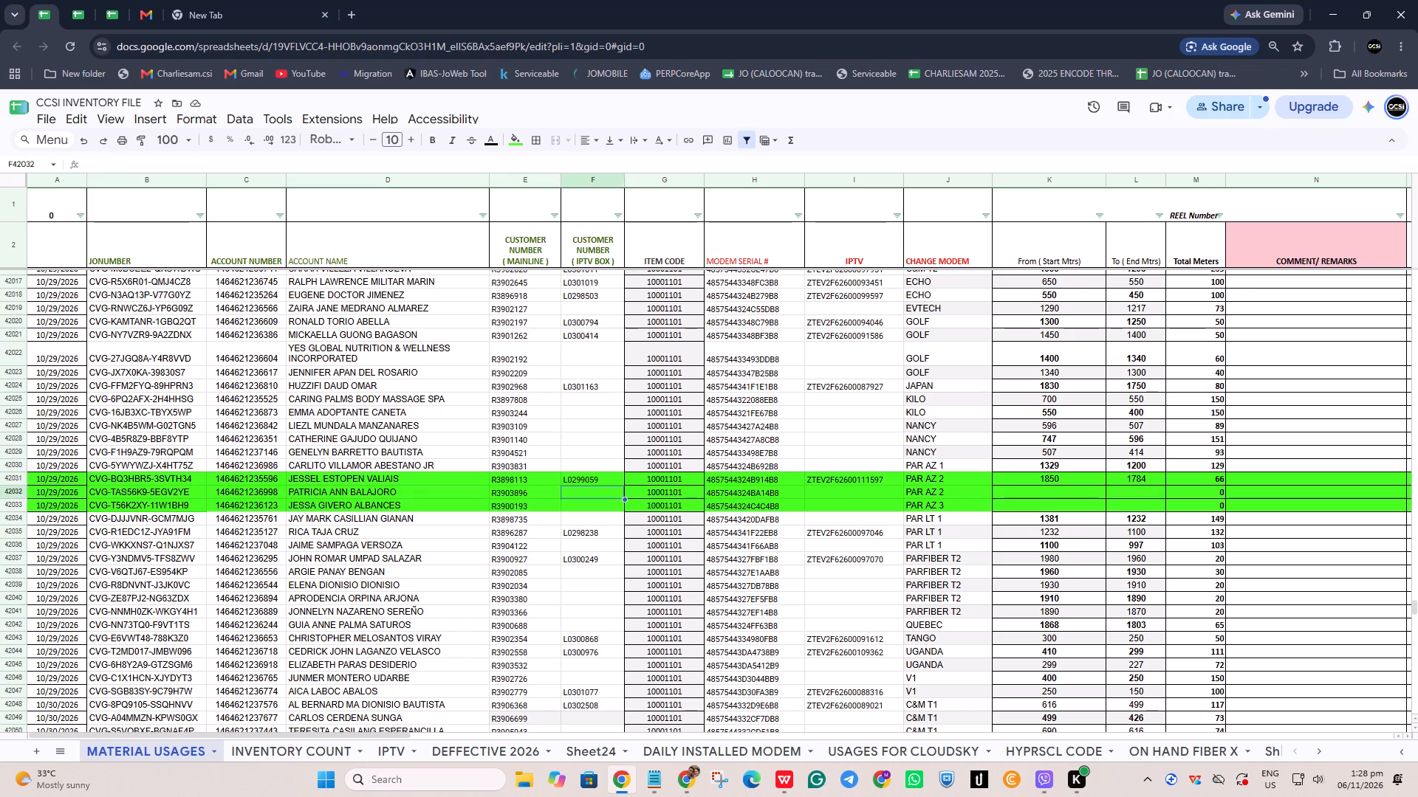
pyautogui.press('Tab')
pyautogui.press('Tab')
pyautogui.press('Tab')
pyautogui.press('Tab')
pyautogui.press('Tab')
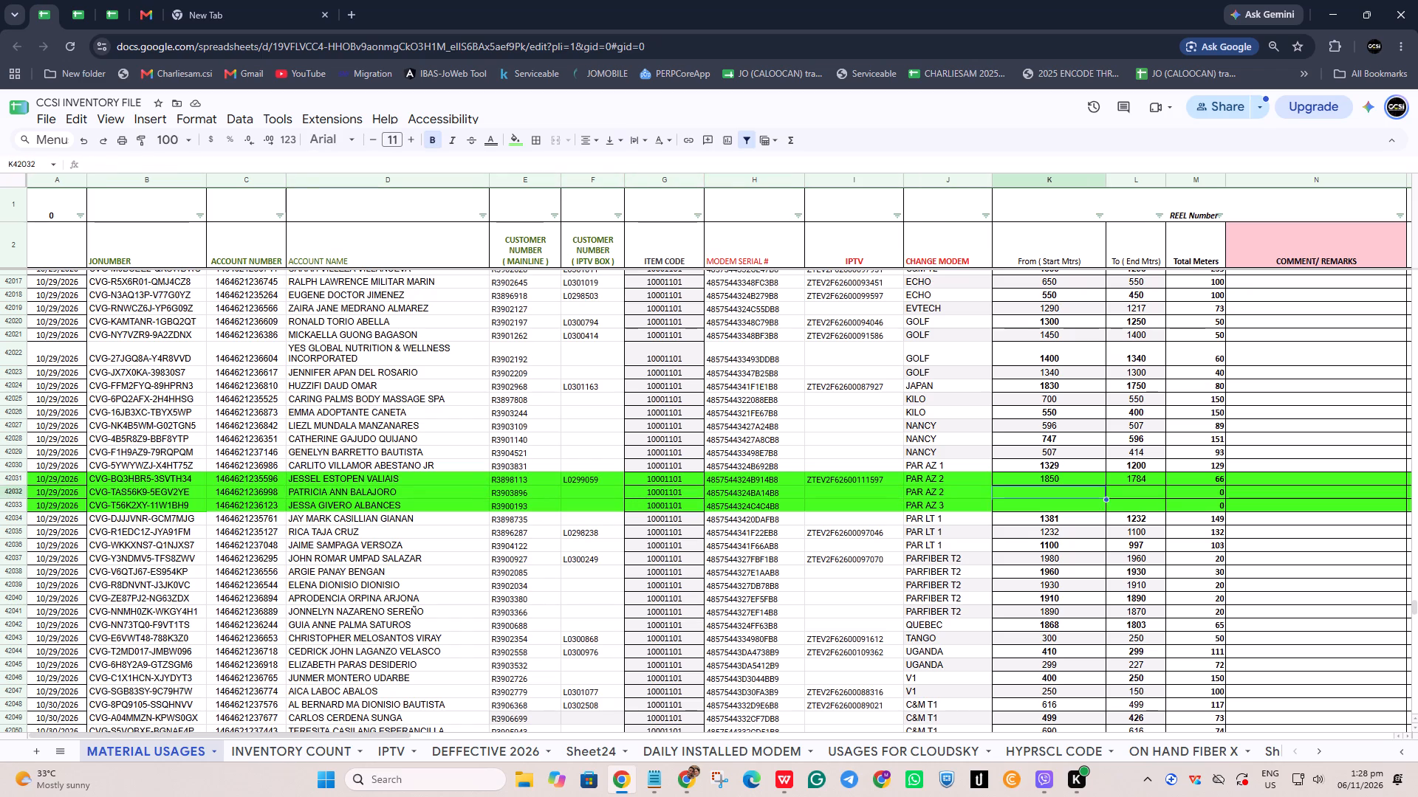
pyautogui.press('1')
pyautogui.write('782')
pyautogui.press('Tab')
pyautogui.write('1721')
pyautogui.press('Tab')
pyautogui.press('Tab')
pyautogui.press('Tab')
pyautogui.press('Tab')
pyautogui.write('61')
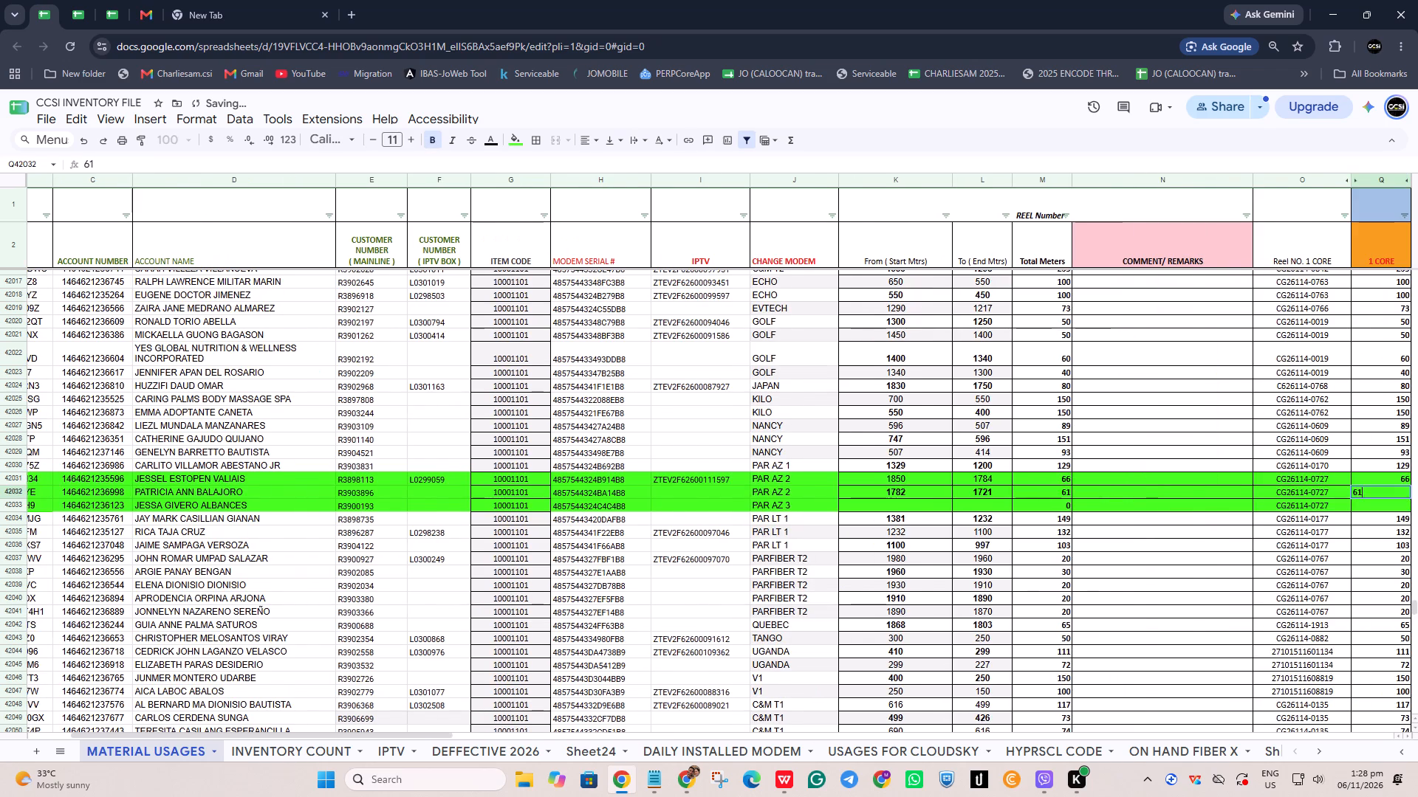
# Enter 1250 as the amount paid for row 42032.
pyautogui.press('Tab')
pyautogui.press('Tab')
pyautogui.press('Tab')
pyautogui.press('Tab')
pyautogui.press('Tab')
pyautogui.press('Tab')
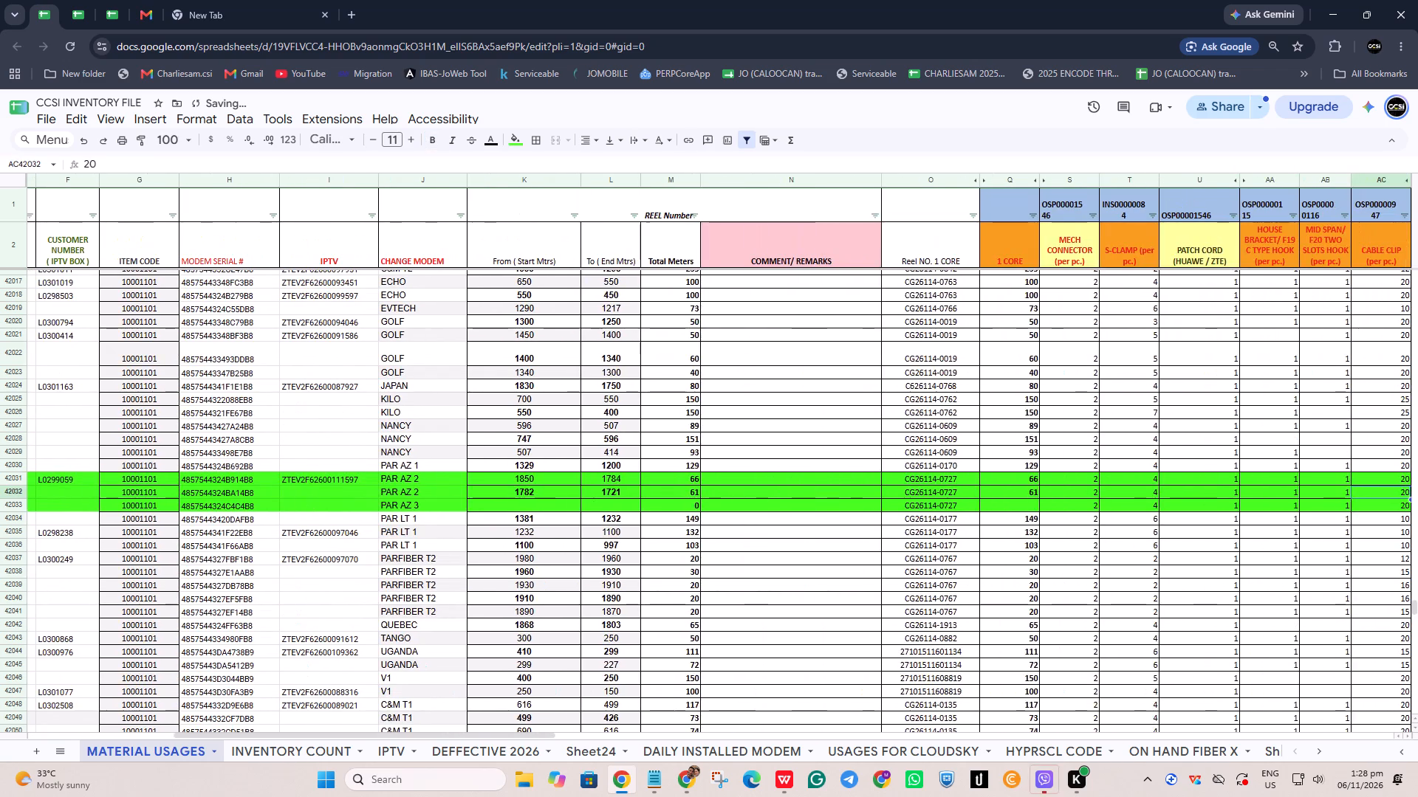
pyautogui.press('Tab')
pyautogui.press('Tab')
pyautogui.press('Tab')
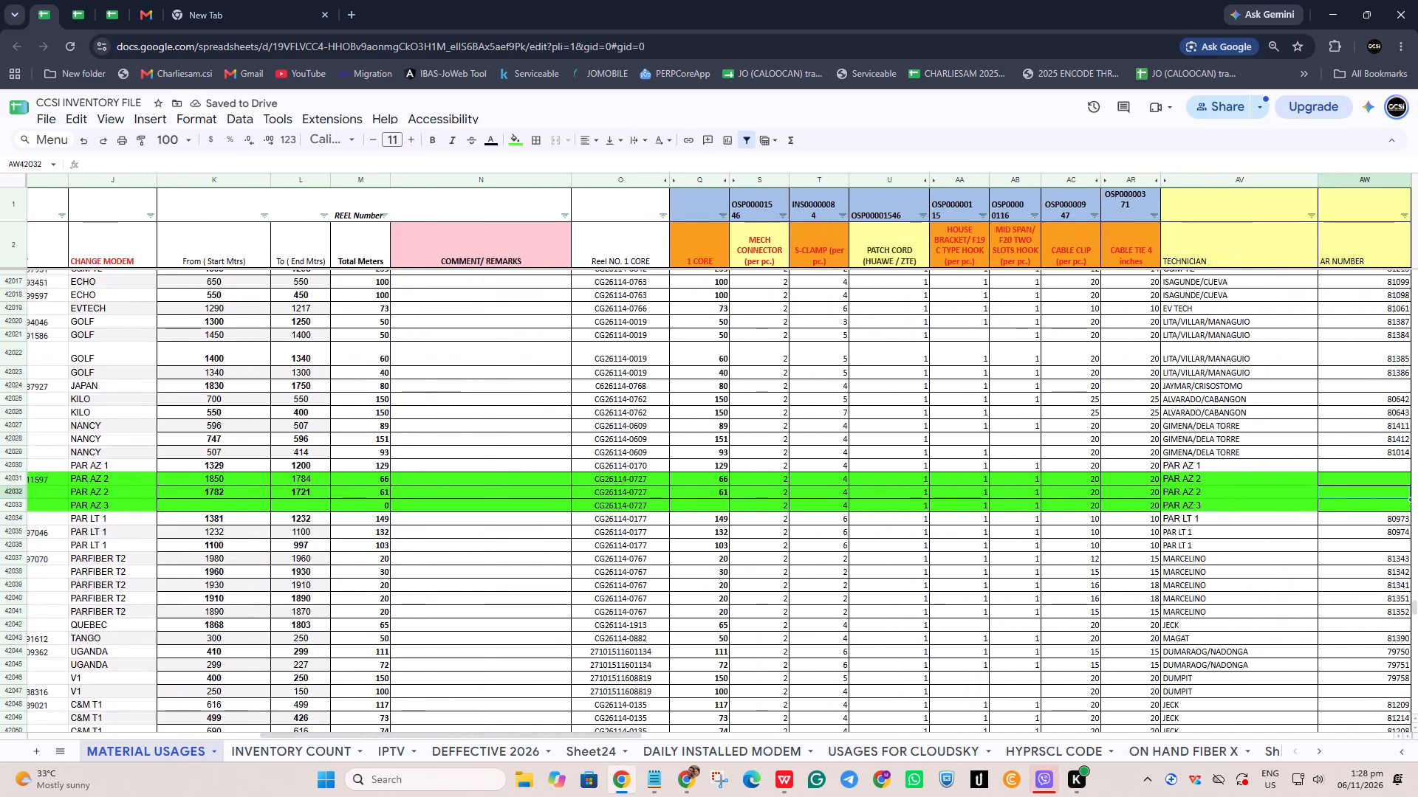
pyautogui.press('Tab')
pyautogui.write('1250')
pyautogui.press('Tab')
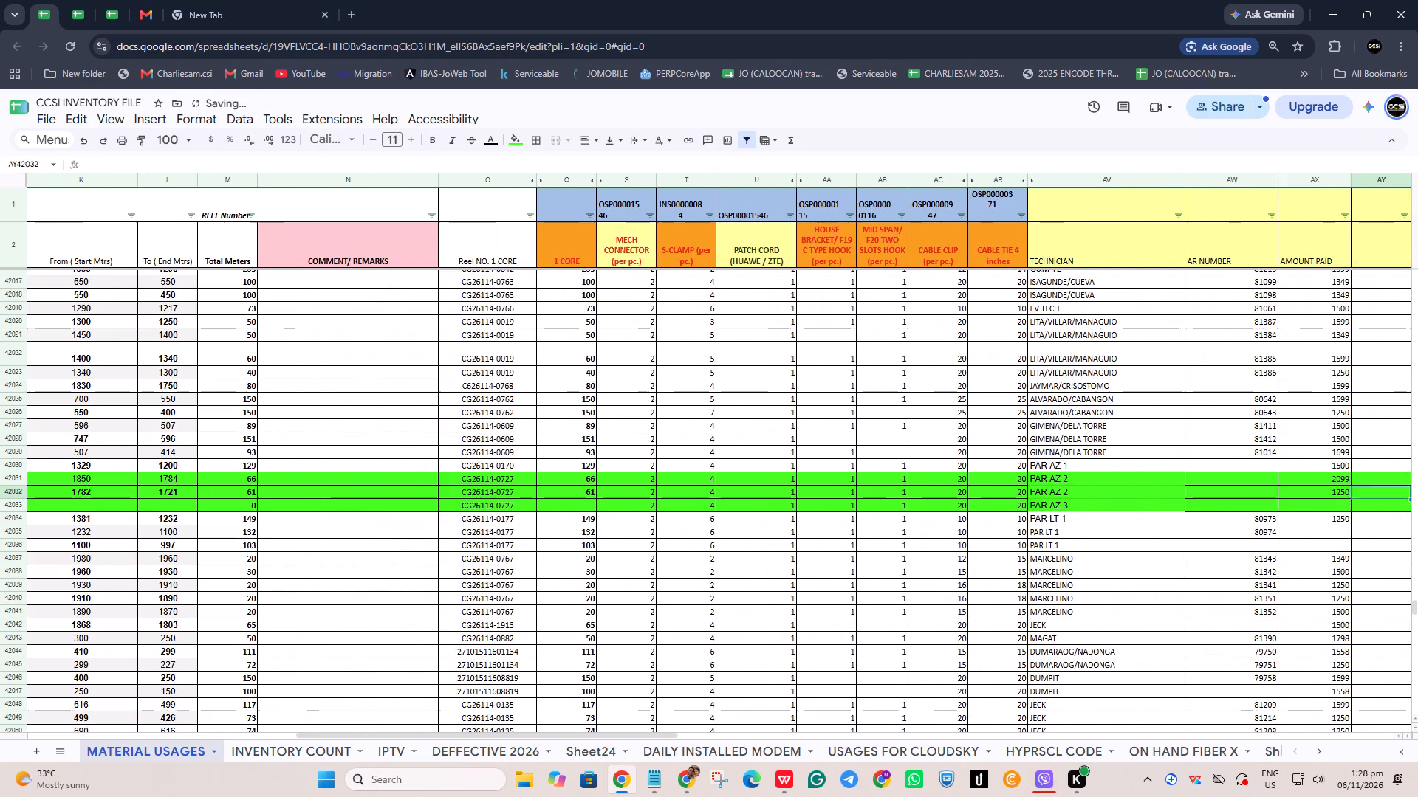
# Fill in highlighted PAR AZ 3 row 42033 with 1870 start meters, 1820 end meters and 50 for 1 core.
pyautogui.press('Left')
pyautogui.press('Left')
pyautogui.press('Left')
pyautogui.press('Left')
pyautogui.press('Left')
pyautogui.press('Left')
pyautogui.press('Left')
pyautogui.press('Left')
pyautogui.press('Left')
pyautogui.press('Left')
pyautogui.press('Left')
pyautogui.press('Left')
pyautogui.press('Left')
pyautogui.press('Left')
pyautogui.press('Left')
pyautogui.press('Left')
pyautogui.press('Left')
pyautogui.press('Left')
pyautogui.press('Left')
pyautogui.press('Left')
pyautogui.press('Right')
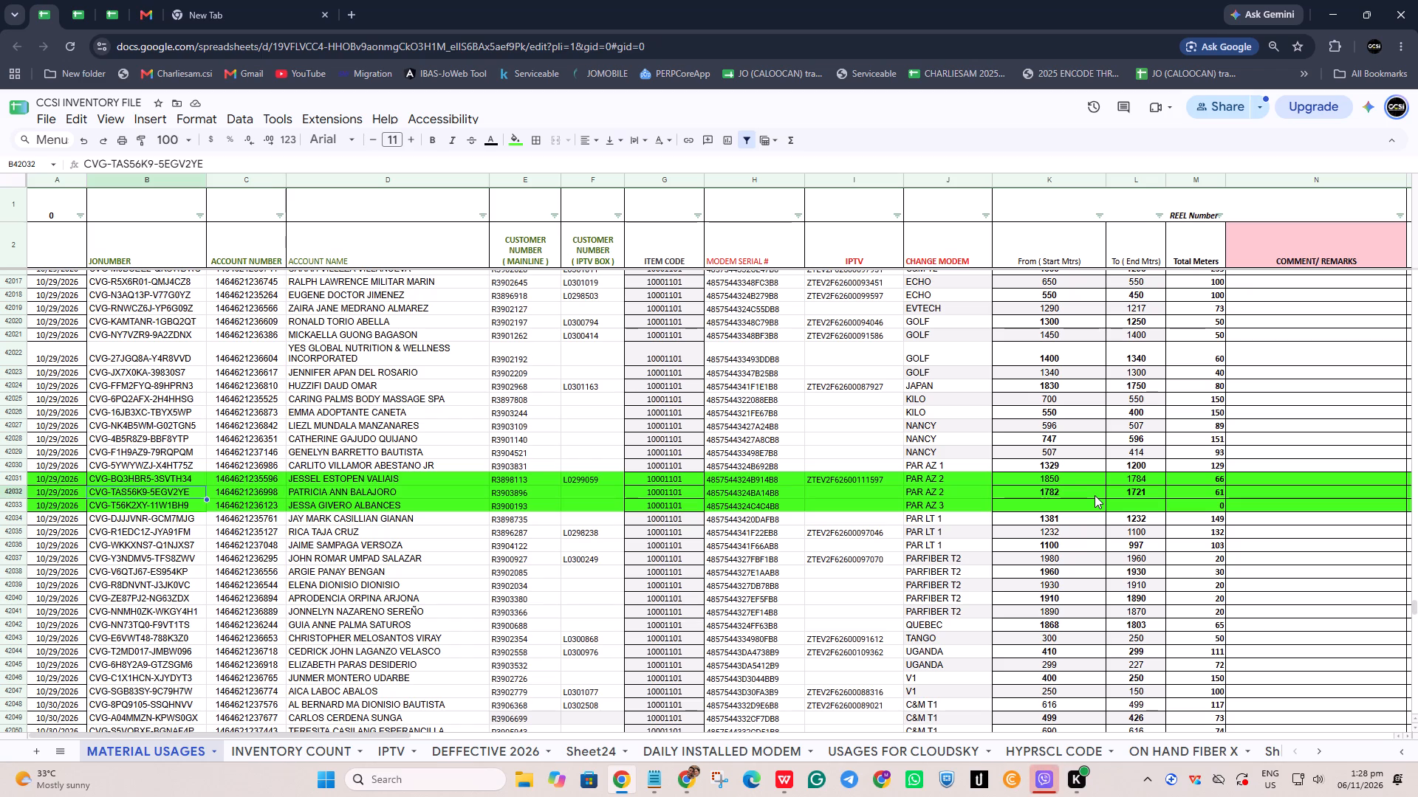
pyautogui.press('Down')
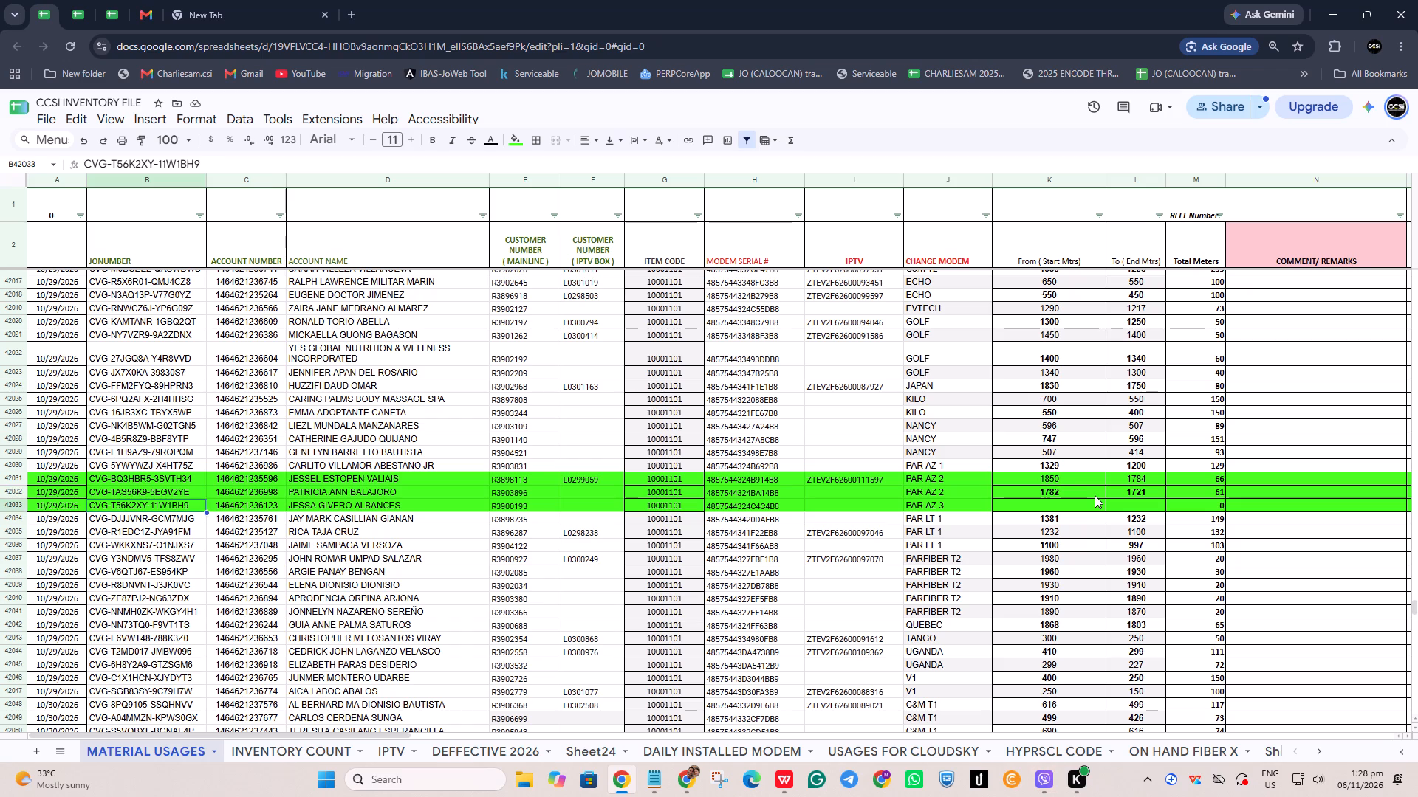
pyautogui.press('Right')
pyautogui.press('Right')
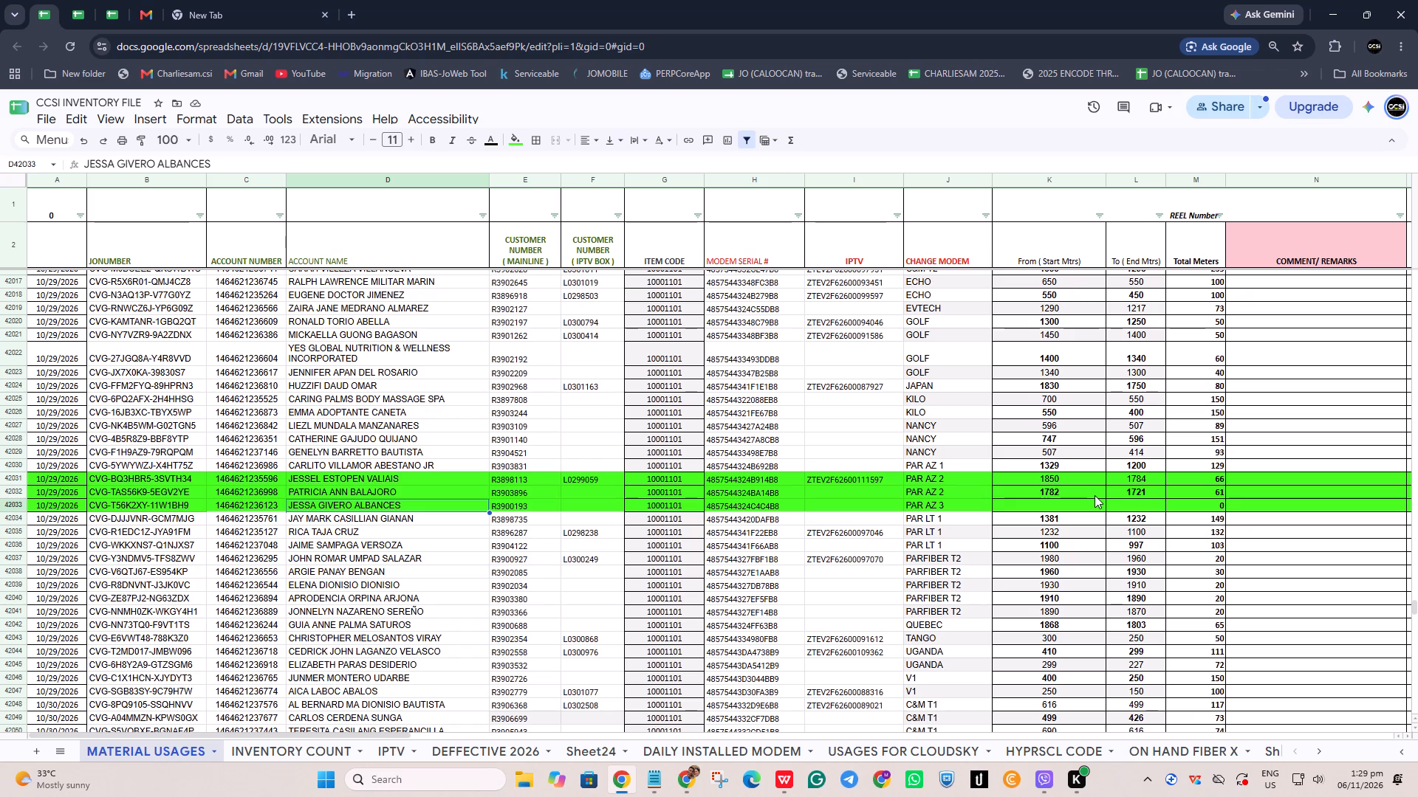
pyautogui.press('Tab')
pyautogui.press('Tab')
pyautogui.press('Tab')
pyautogui.press('Tab')
pyautogui.press('Tab')
pyautogui.press('Tab')
pyautogui.press('Tab')
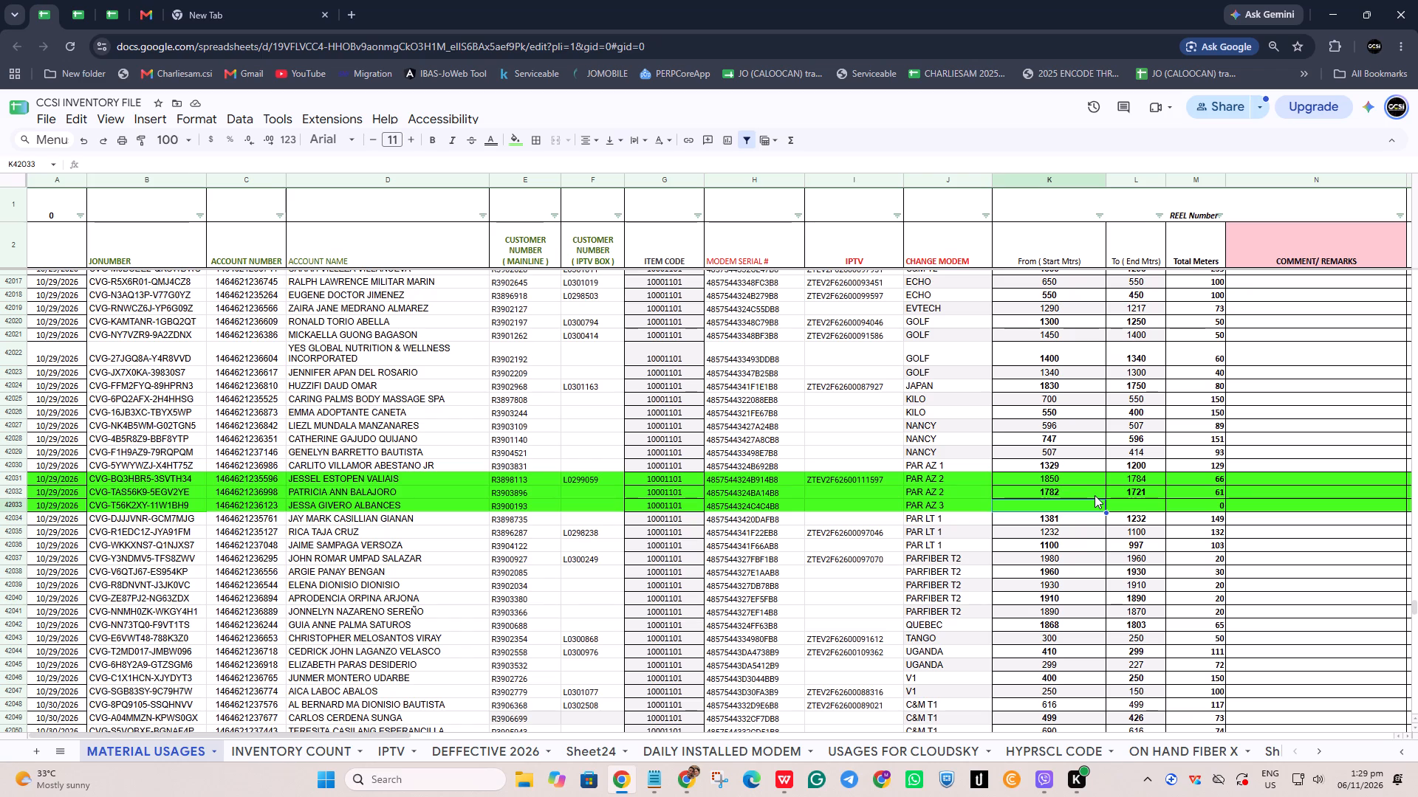
pyautogui.write('1870')
pyautogui.press('Tab')
pyautogui.write('1820')
pyautogui.press('Tab')
pyautogui.press('Tab')
pyautogui.press('Tab')
pyautogui.press('Tab')
pyautogui.write('50')
# Enter 1500 as the amount paid for row 42033.
pyautogui.press('Tab')
pyautogui.press('Tab')
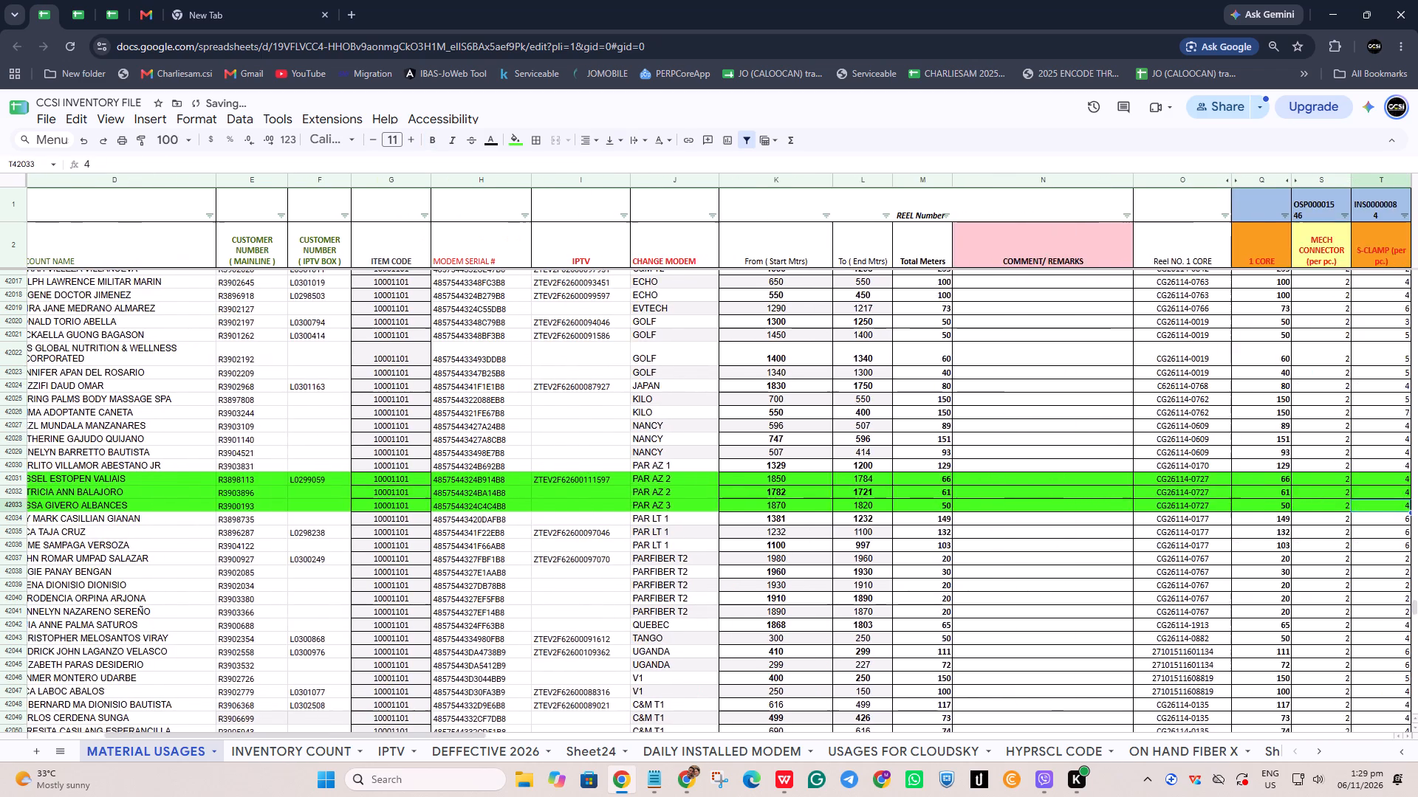
pyautogui.press('Tab')
pyautogui.press('Tab')
pyautogui.press('Tab')
pyautogui.press('Tab')
pyautogui.press('Tab')
pyautogui.press('Tab')
pyautogui.press('Tab')
pyautogui.press('Tab')
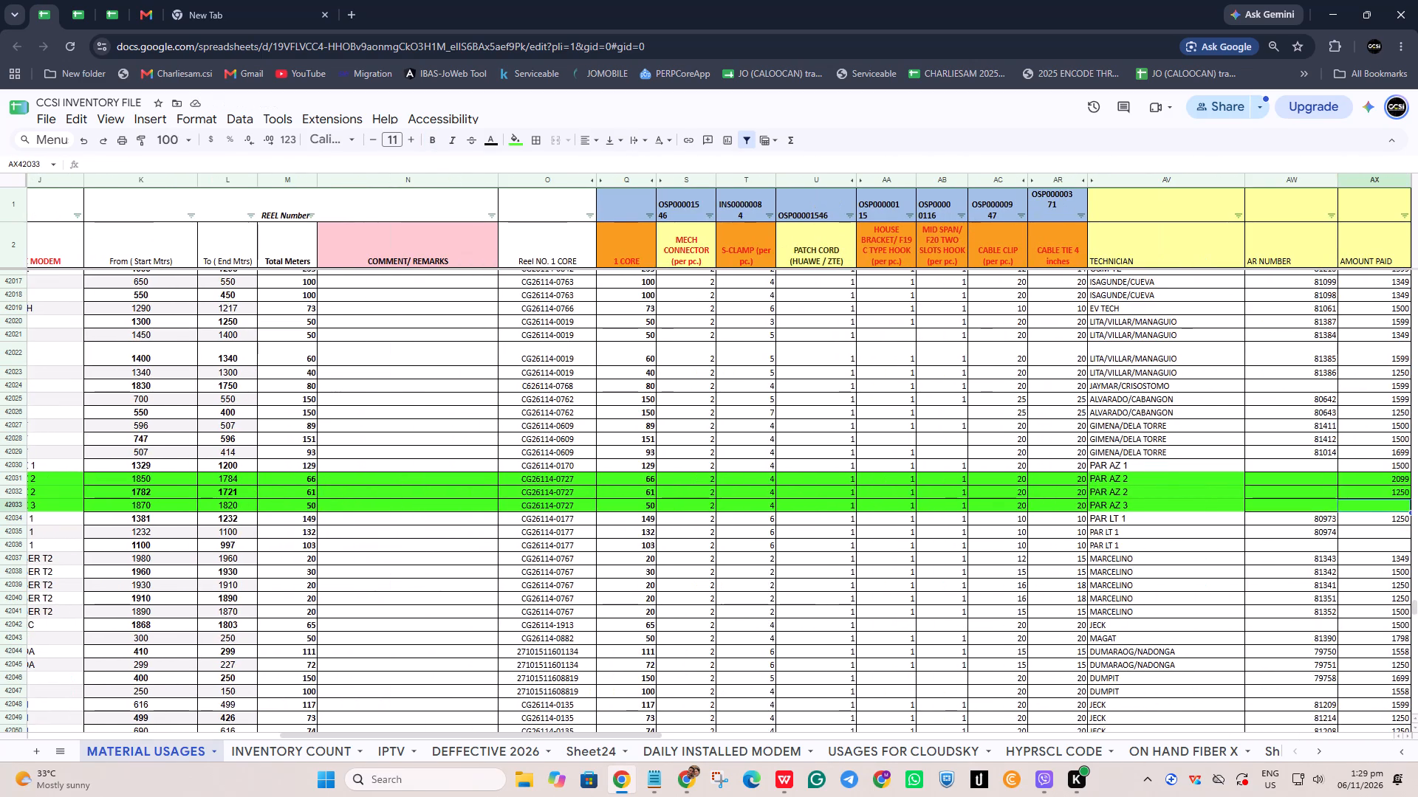
pyautogui.write('1500')
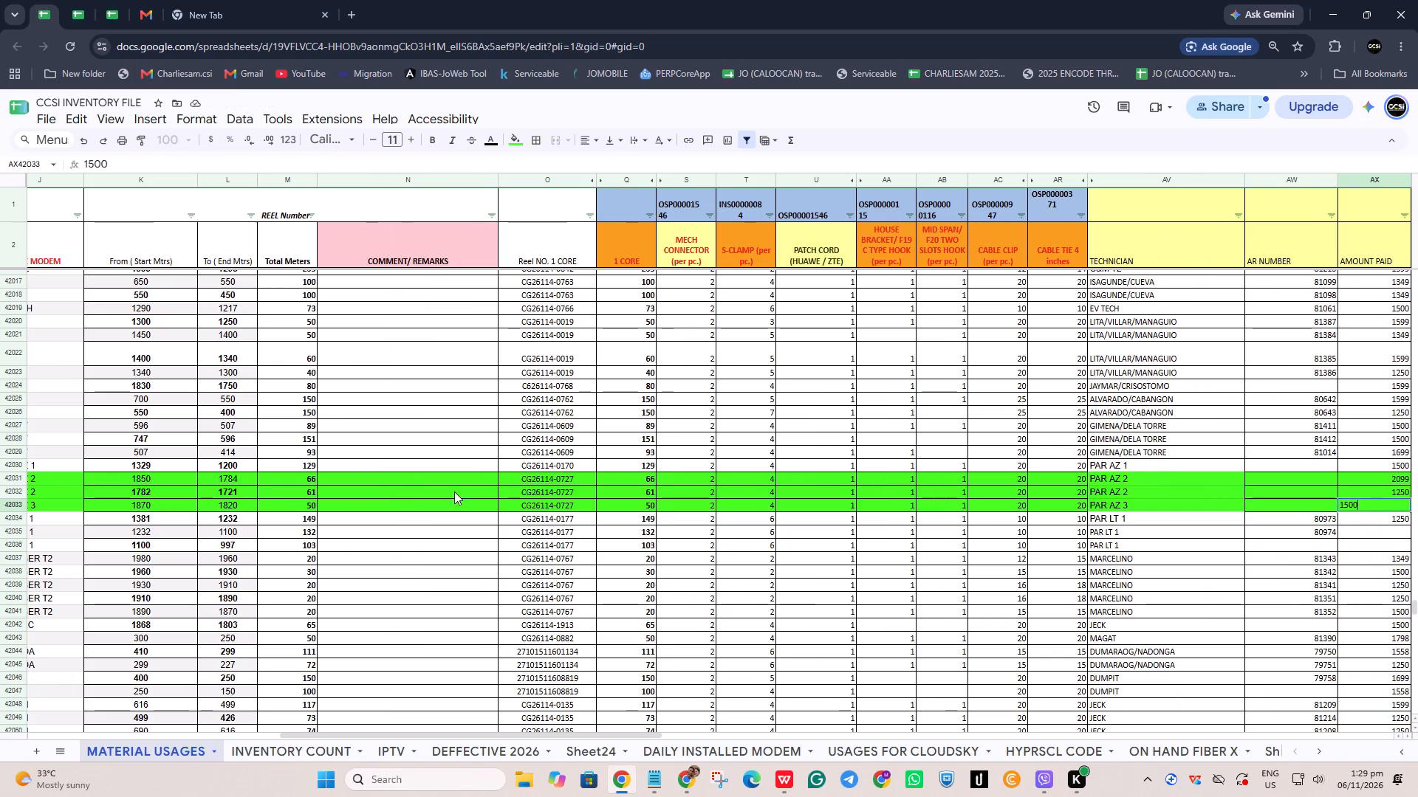
# Change the fill colour of the completed rows 42031 to 42033 from green to white.
pyautogui.moveTo(21, 477); pyautogui.dragTo(13, 503)
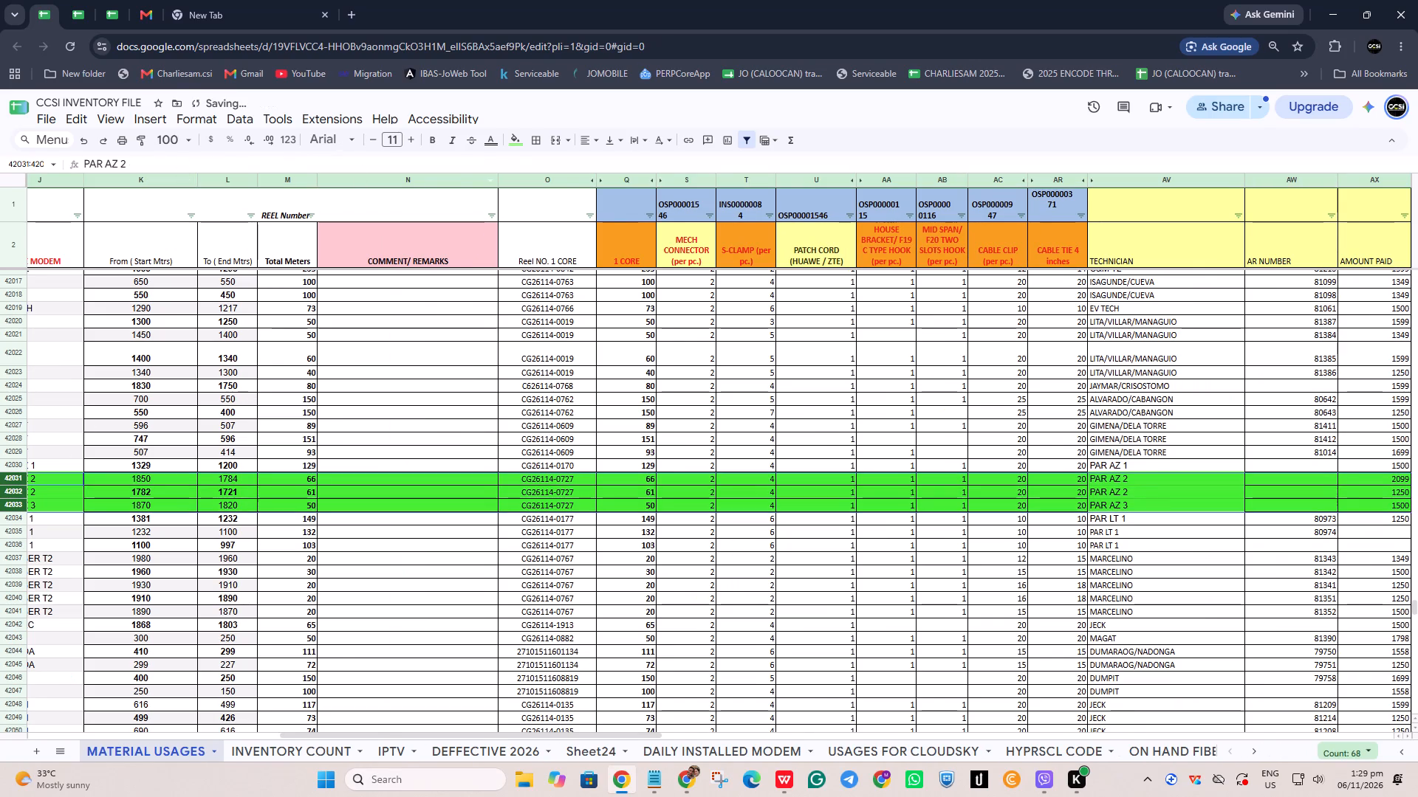
pyautogui.click(513, 139)
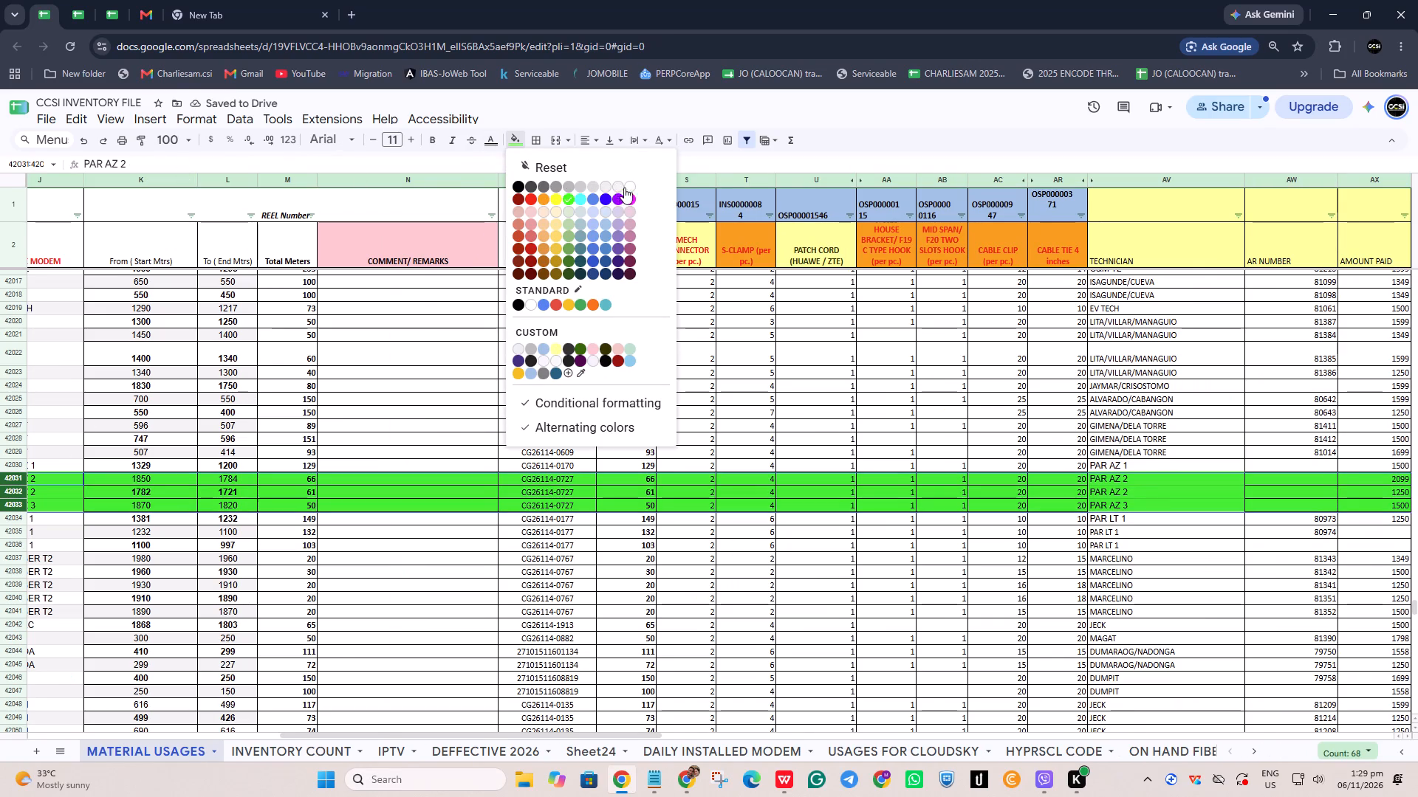
pyautogui.click(626, 187)
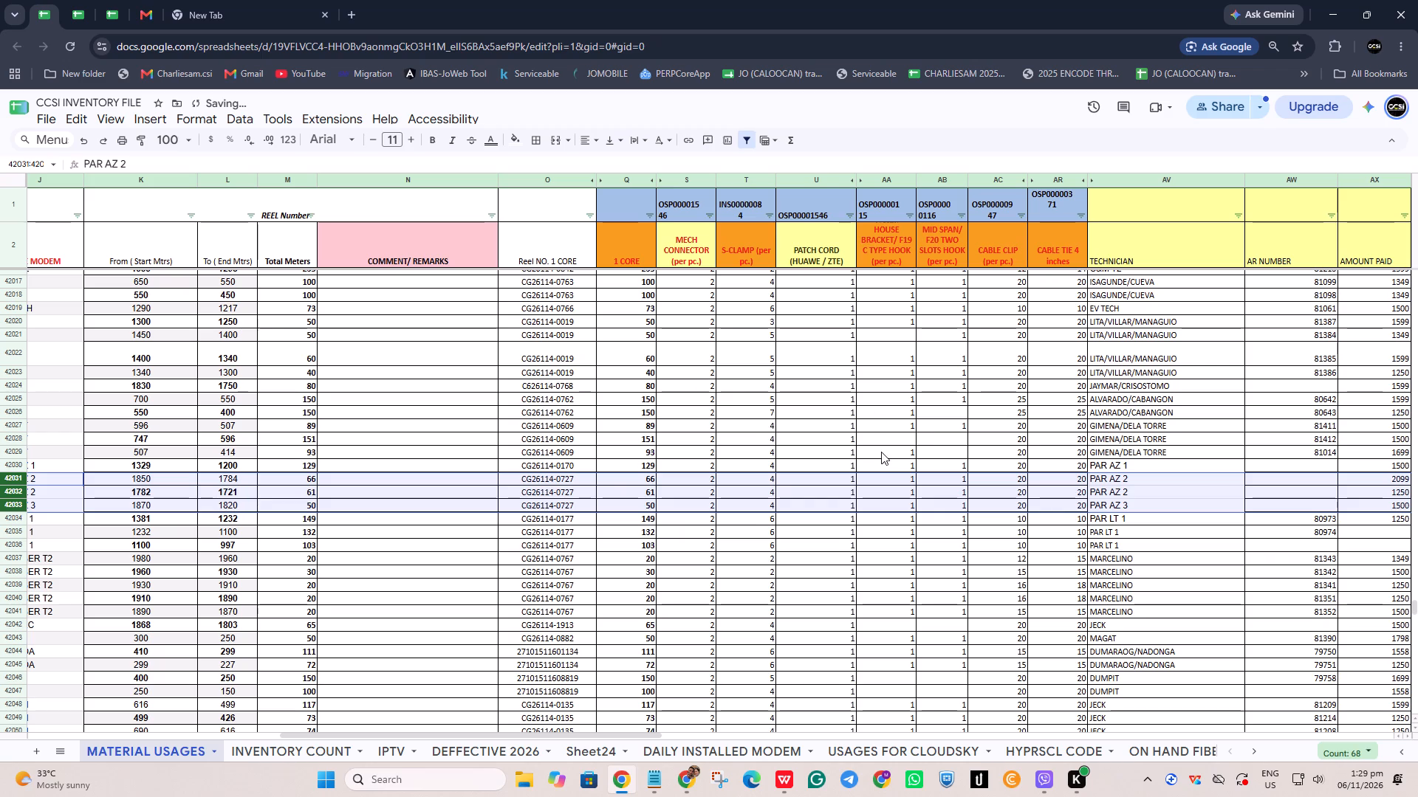
# Look further down the sheet through the 10/30/2026 entries for the next green-highlighted incomplete rows.
pyautogui.click(881, 452)
pyautogui.press('Left')
pyautogui.press('Left')
pyautogui.press('Left')
pyautogui.press('Left')
pyautogui.press('Left')
pyautogui.press('Left')
pyautogui.press('Left')
pyautogui.press('Left')
pyautogui.press('Left')
pyautogui.press('Left')
pyautogui.press('Left')
pyautogui.press('Left')
pyautogui.press('Left')
pyautogui.press('Left')
pyautogui.press('Left')
pyautogui.press('Left')
pyautogui.press('Left')
pyautogui.press('Left')
pyautogui.press('Left')
pyautogui.press('Left')
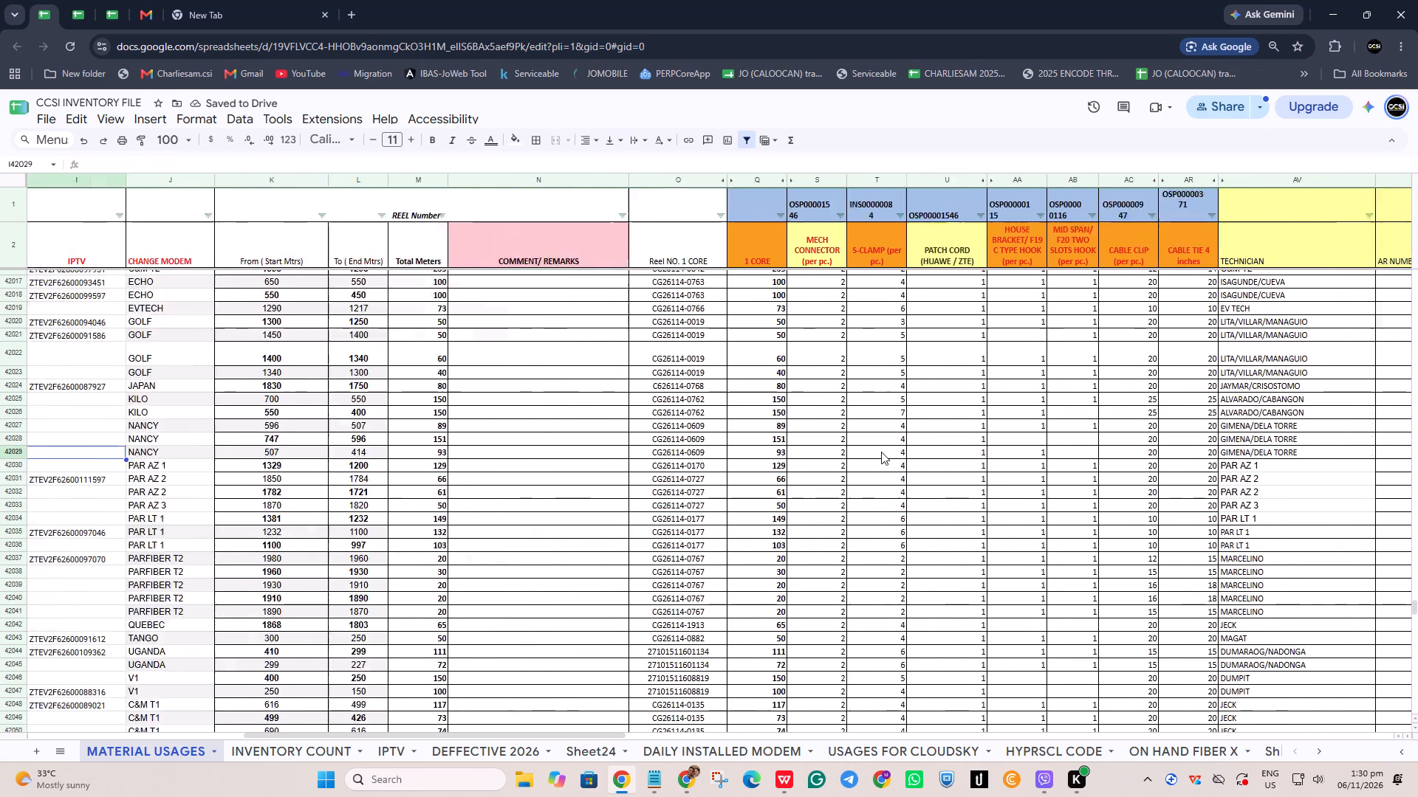
pyautogui.press('Down')
pyautogui.press('Down')
pyautogui.press('Down')
pyautogui.press('Down')
pyautogui.press('Down')
pyautogui.press('Down')
pyautogui.press('Down')
pyautogui.press('Down')
pyautogui.press('Down')
pyautogui.press('Down')
pyautogui.press('Down')
pyautogui.press('Down')
pyautogui.press('Down')
pyautogui.press('Down')
pyautogui.press('Down')
pyautogui.press('Down')
pyautogui.press('Down')
pyautogui.press('Down')
pyautogui.press('Down')
pyautogui.press('Down')
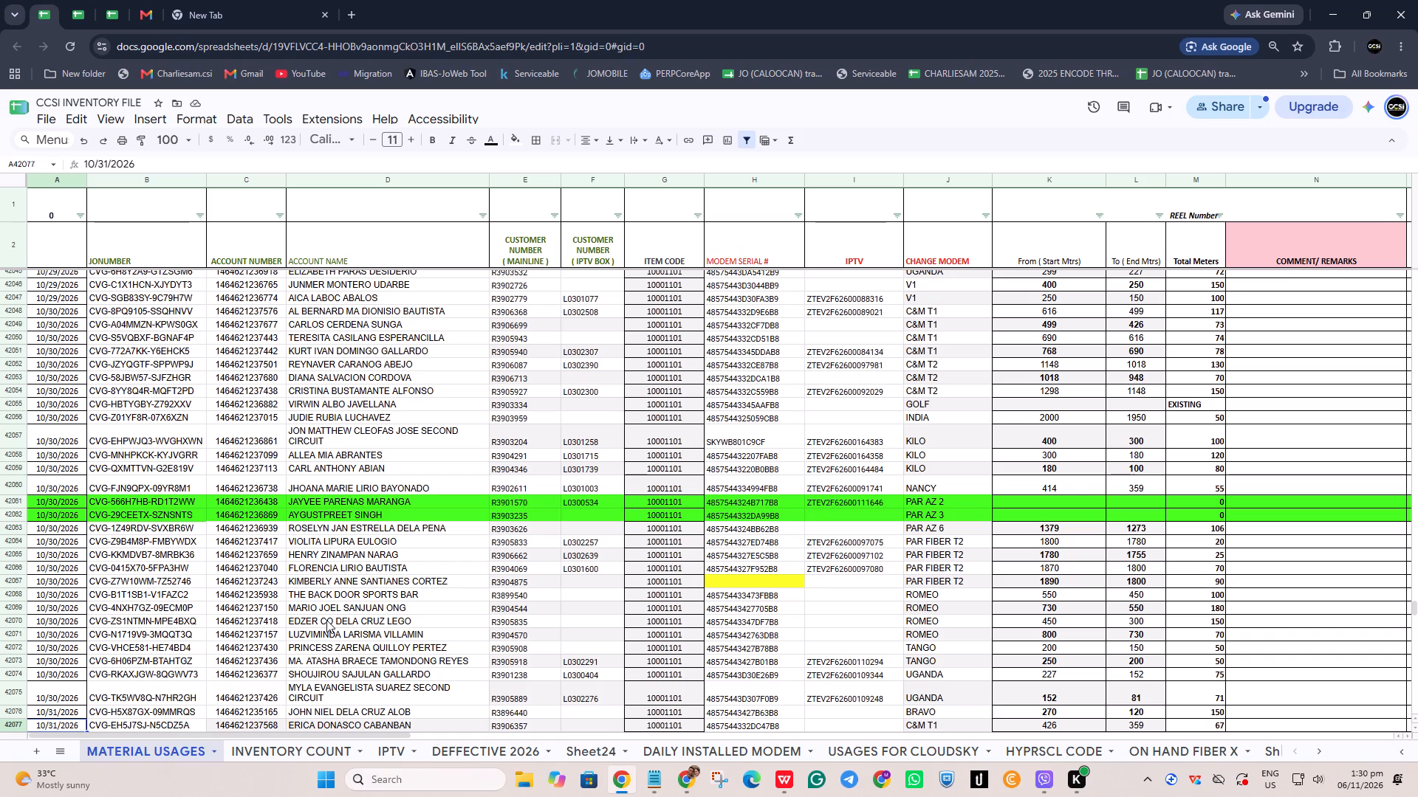
# Switch to the other browser window to check the Flashscore live basketball scores, and return to the inventory sheet.
pyautogui.hotkey('alt', 'Tab')
pyautogui.hotkey('alt', 'Tab')
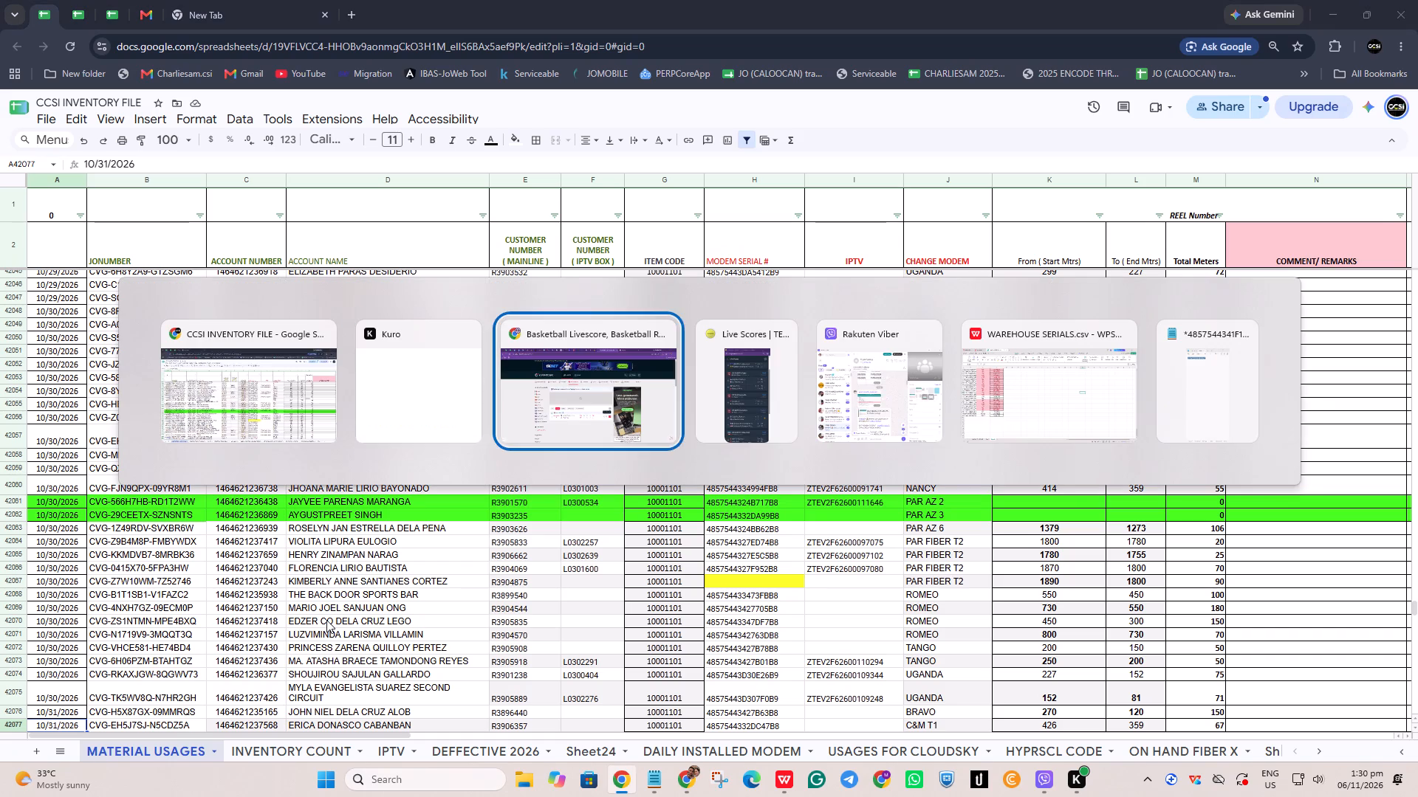
pyautogui.hotkey('alt', 'Tab')
pyautogui.hotkey('alt', 'Tab')
pyautogui.hotkey('alt', 'Tab')
pyautogui.hotkey('alt', 'Tab')
pyautogui.hotkey('alt', 'Tab')
pyautogui.hotkey('alt', 'Tab')
pyautogui.hotkey('alt', 'Tab')
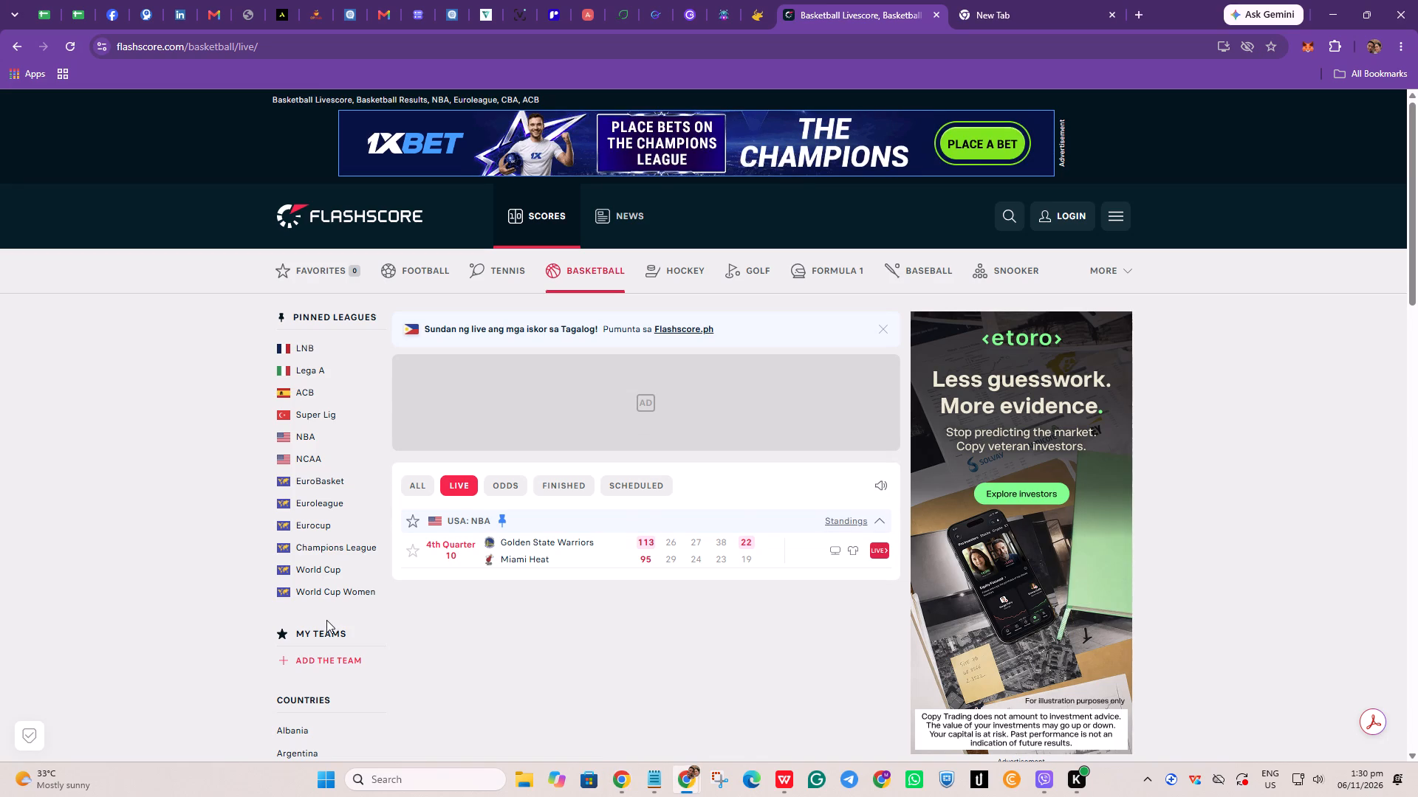
pyautogui.hotkey('alt', 'Tab')
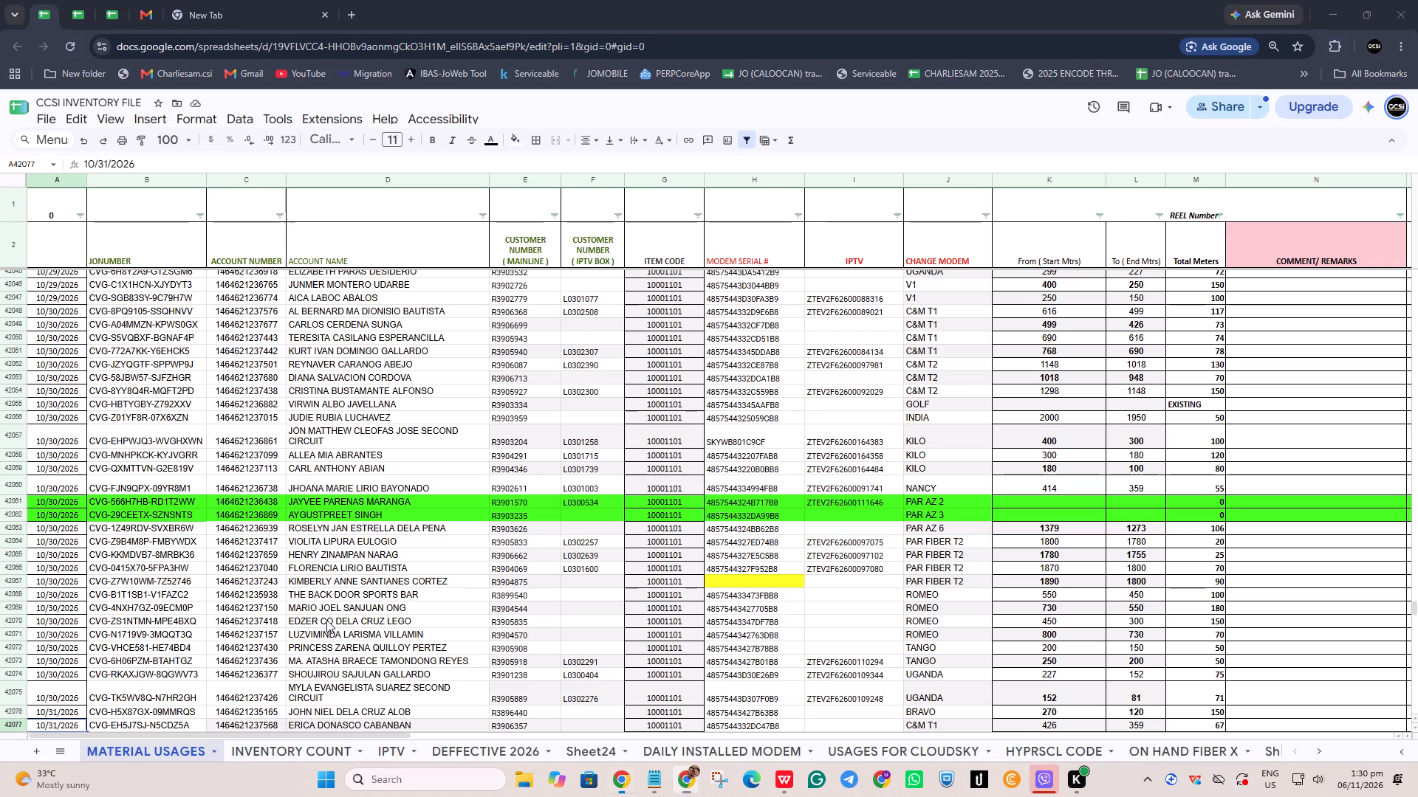
# Switch to the other browser window to check the Flashscore live NBA scores, and return to the inventory sheet.
pyautogui.hotkey('alt', 'Tab')
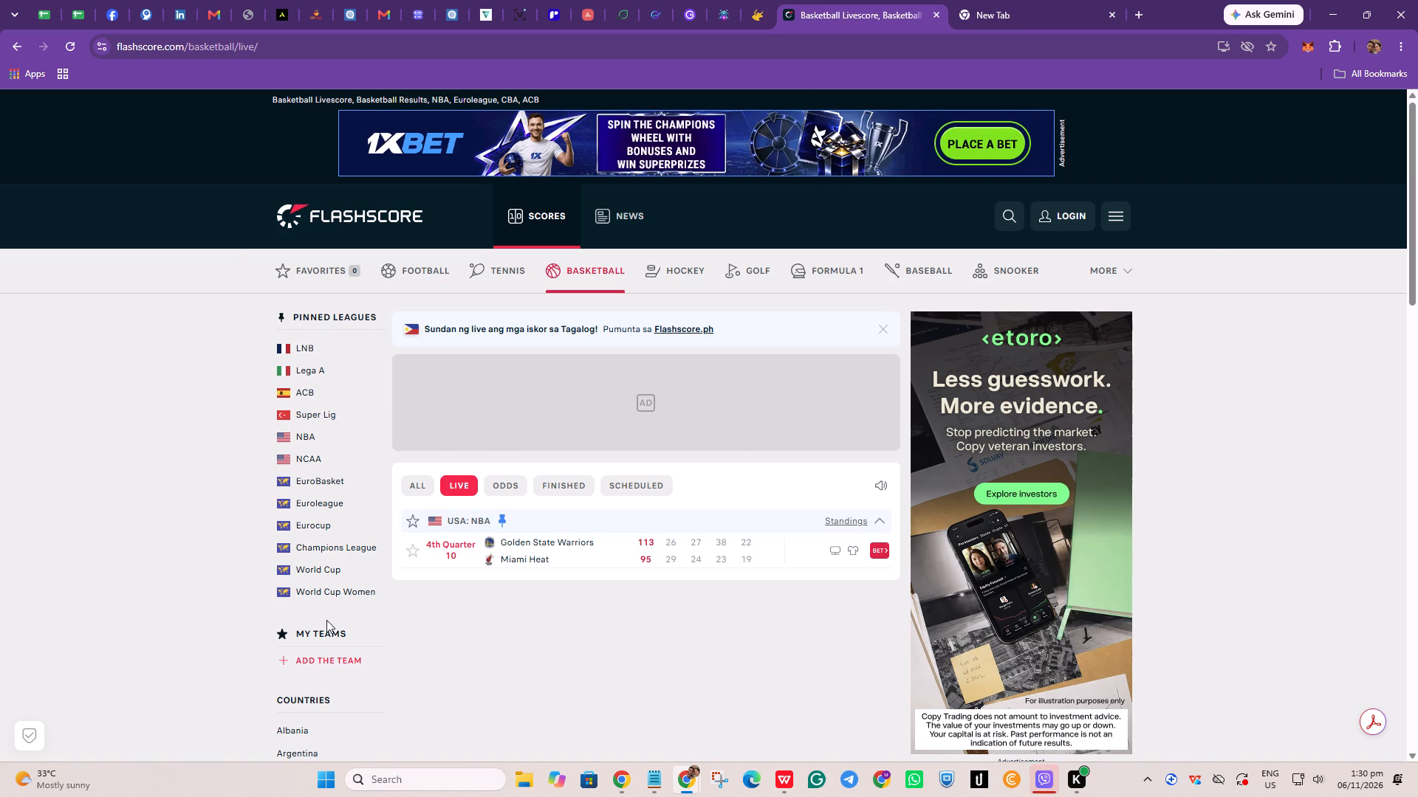
pyautogui.hotkey('alt', 'Tab')
# Review the 10/31/2026 entry in row 42077 across to its meter columns, and return to its date cell.
pyautogui.press('Tab')
pyautogui.press('Tab')
pyautogui.press('Tab')
pyautogui.press('Tab')
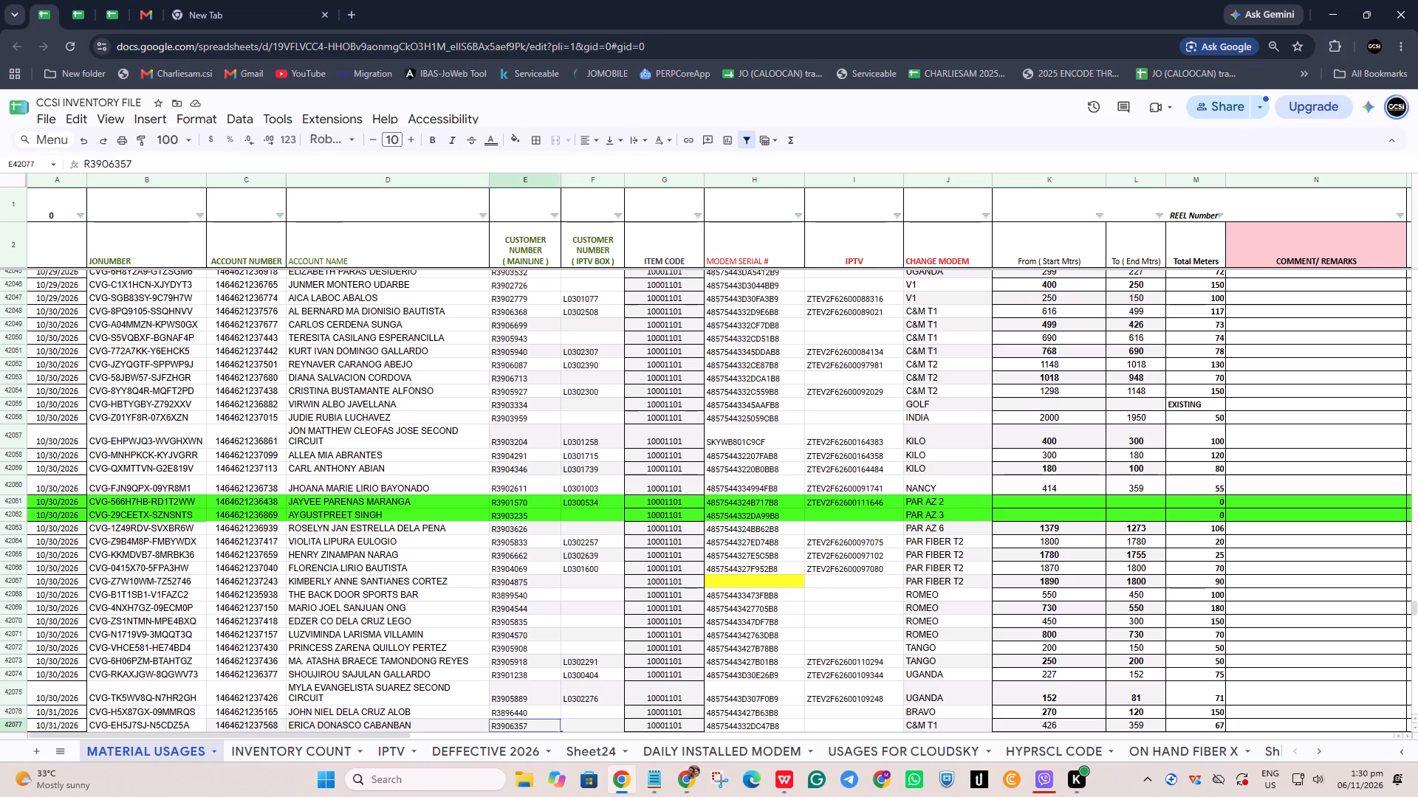
pyautogui.press('Tab')
pyautogui.press('Tab')
pyautogui.press('Tab')
pyautogui.press('Tab')
pyautogui.press('Tab')
pyautogui.press('Tab')
pyautogui.press('Tab')
pyautogui.press('Down')
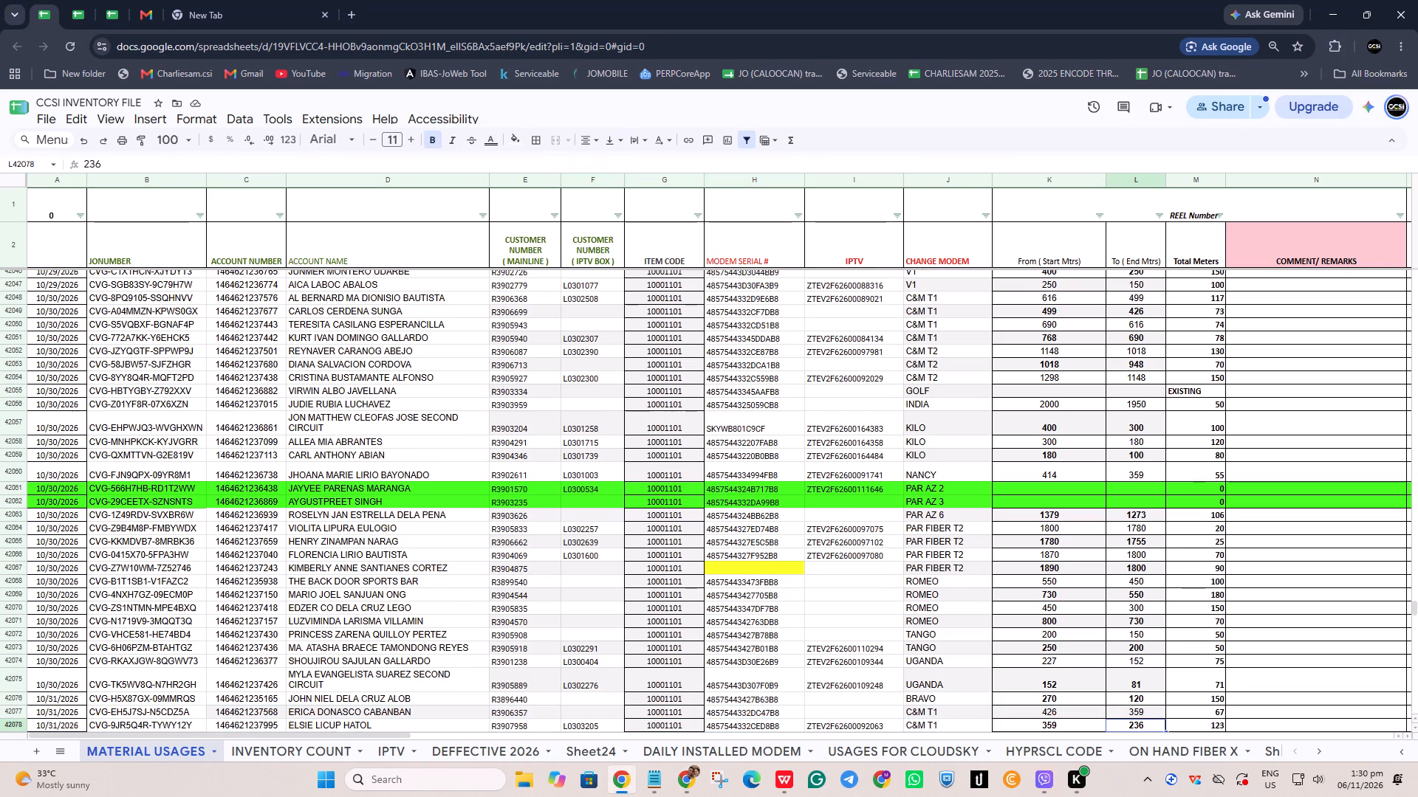
pyautogui.press('Up')
pyautogui.press('Left')
pyautogui.press('Left')
pyautogui.press('Left')
pyautogui.press('Left')
pyautogui.press('Left')
pyautogui.press('Left')
pyautogui.press('Left')
pyautogui.press('Left')
pyautogui.press('Left')
pyautogui.press('Left')
pyautogui.press('Left')
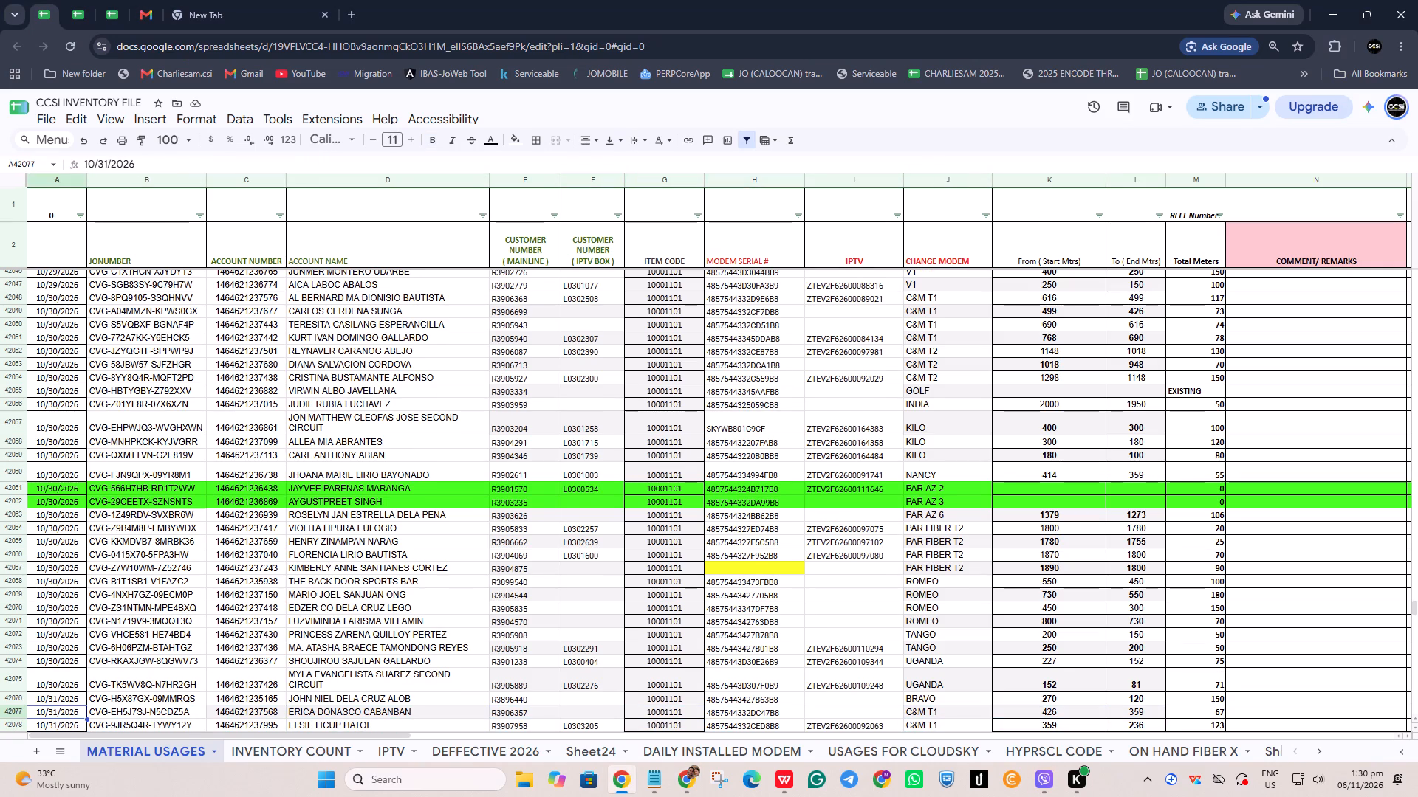
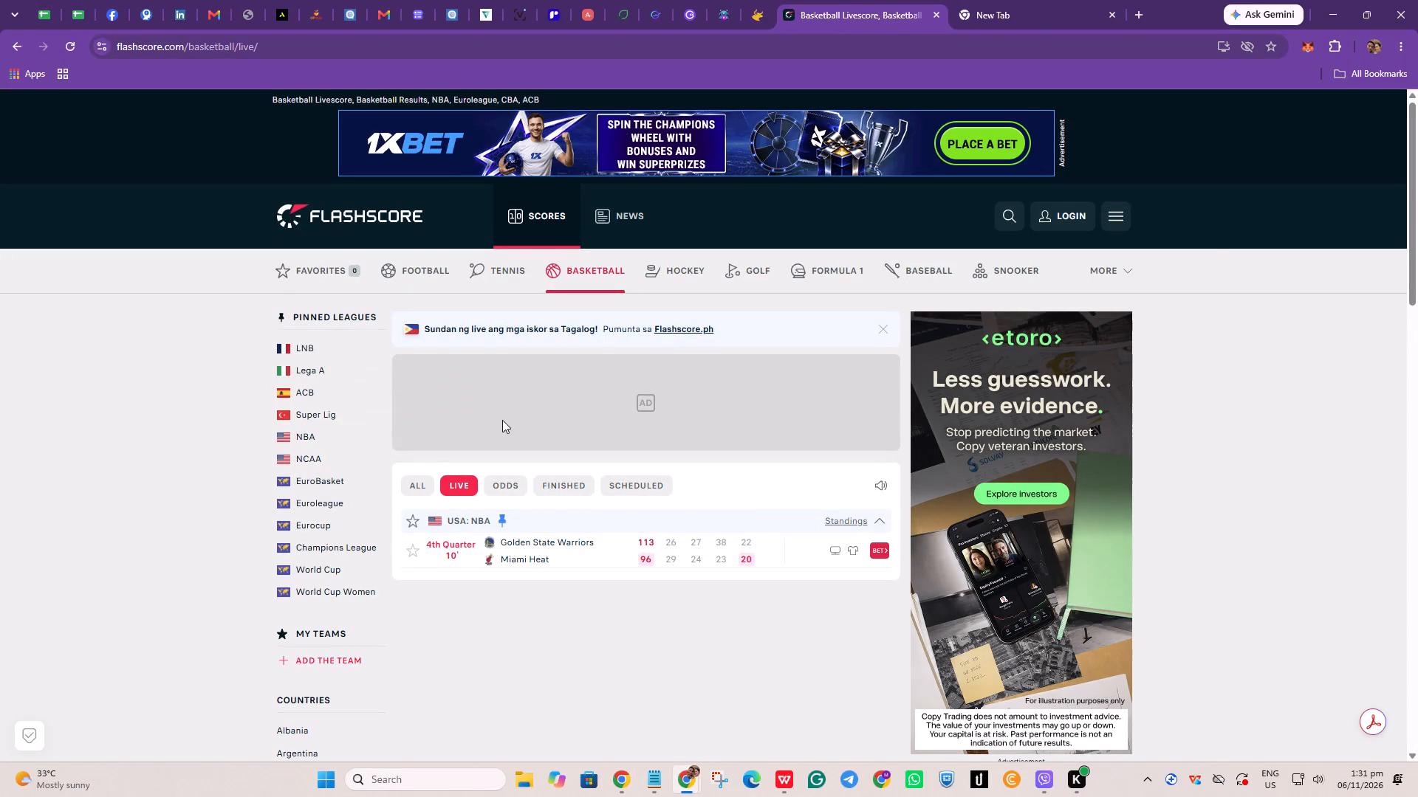
# Switch back from the Flashscore live basketball scores to the CCSI INVENTORY FILE's MATERIAL USAGES sheet.
pyautogui.hotkey('alt', 'Tab')
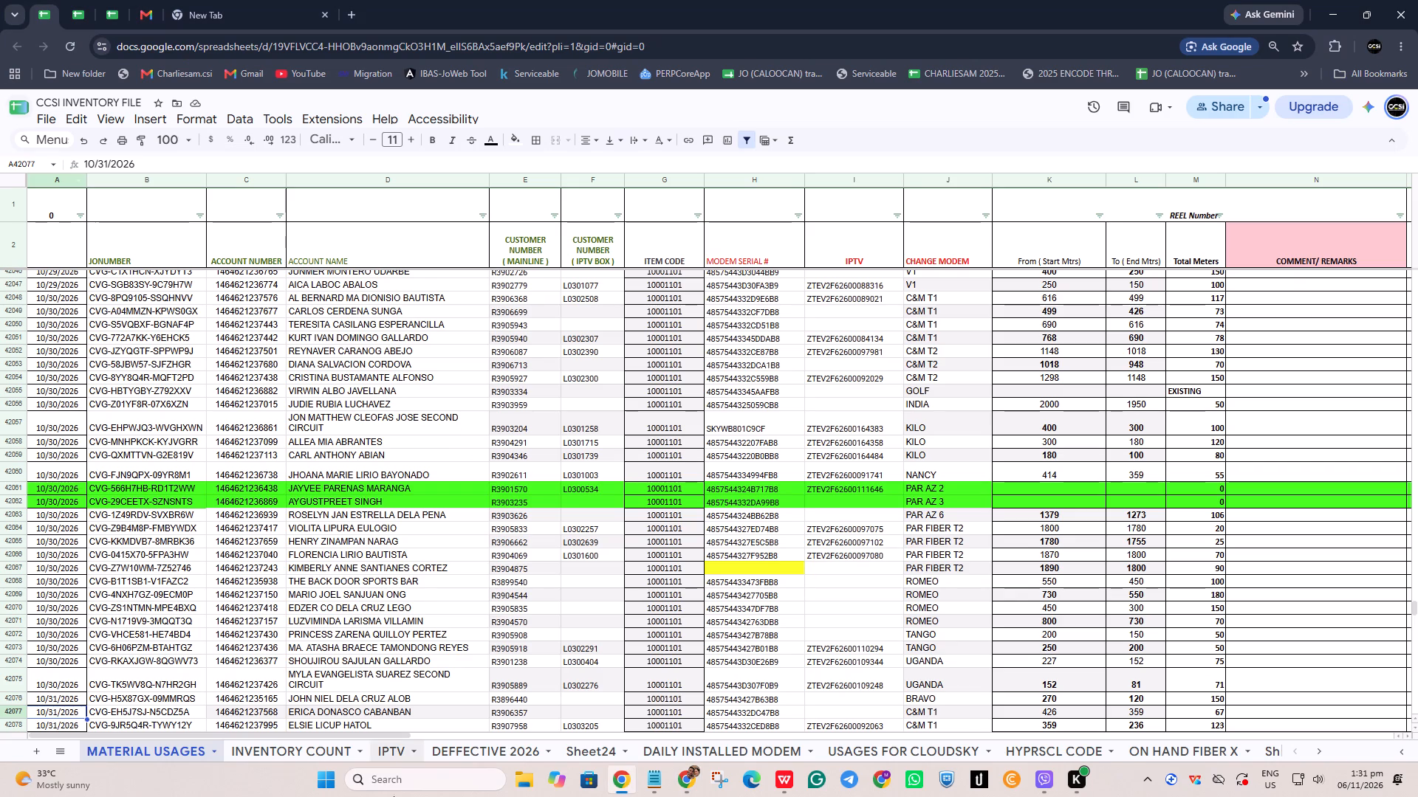
pyautogui.click(617, 793)
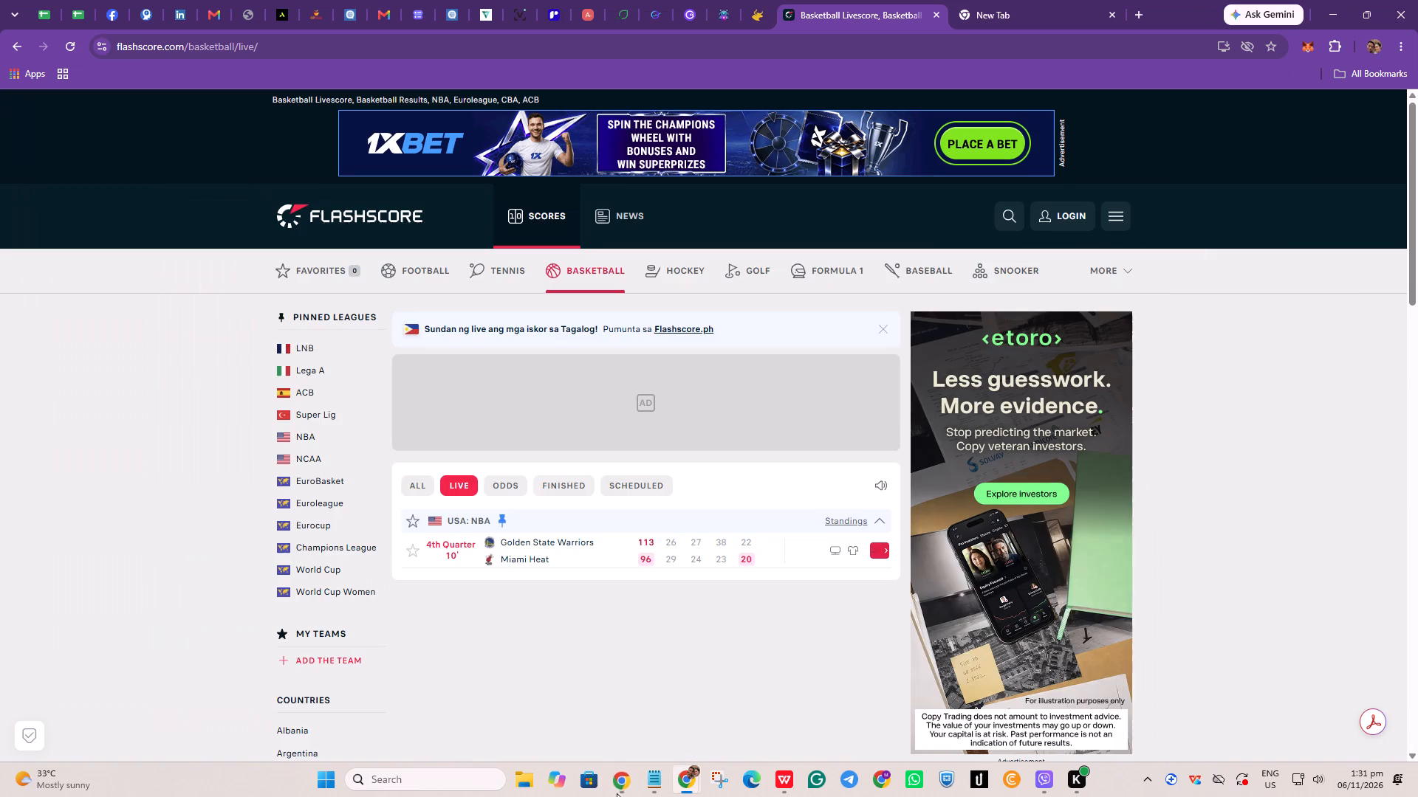
pyautogui.doubleClick(623, 790)
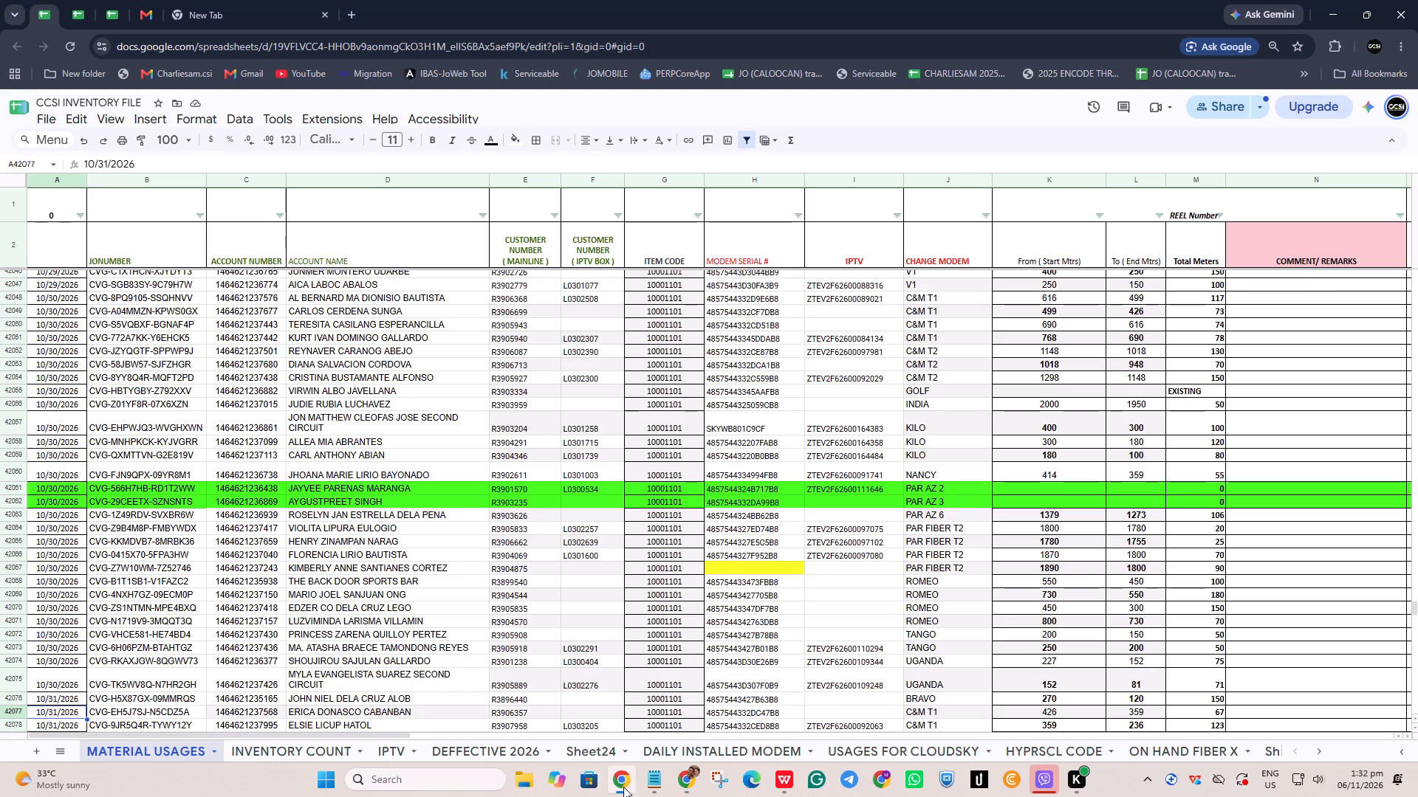
# Review the green PAR AZ 3 entry in row 42062 from its job number across to its empty From (Start Mtrs) cell.
pyautogui.click(1267, 521)
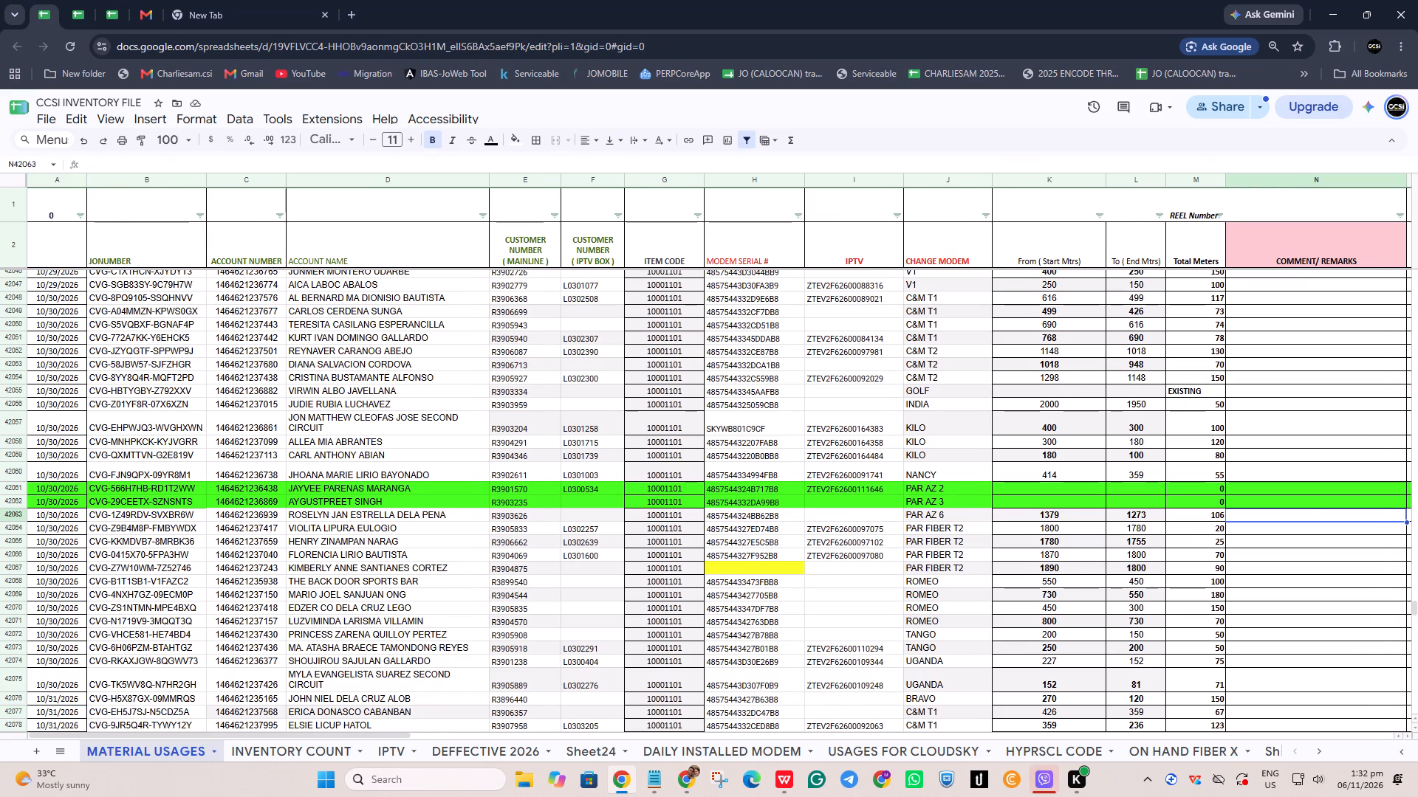
pyautogui.press('Tab')
pyautogui.press('Left')
pyautogui.press('Left')
pyautogui.press('Left')
pyautogui.press('Left')
pyautogui.press('Left')
pyautogui.press('Left')
pyautogui.press('Left')
pyautogui.press('Left')
pyautogui.press('Left')
pyautogui.press('Left')
pyautogui.press('Left')
pyautogui.press('Left')
pyautogui.press('Left')
pyautogui.press('Up')
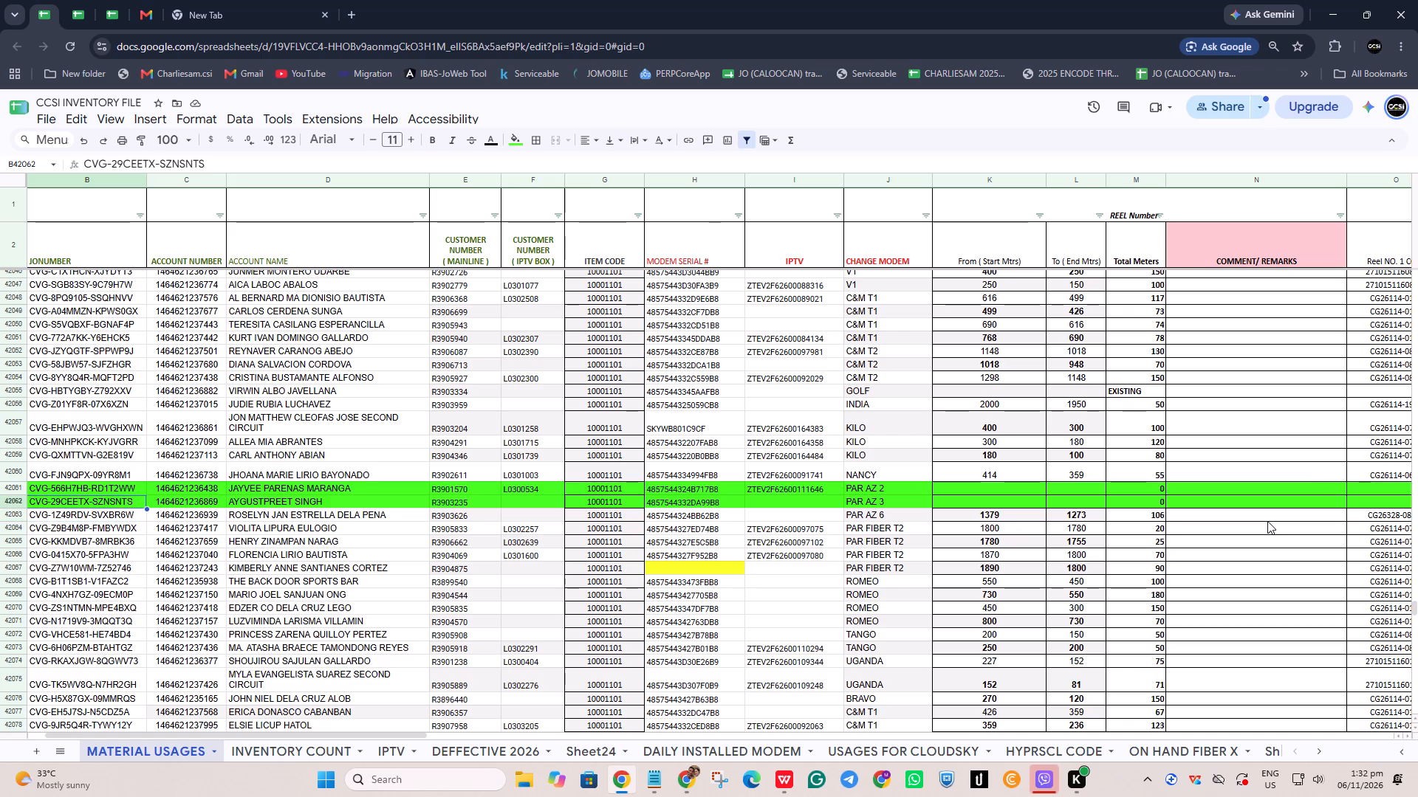
pyautogui.press('Right')
pyautogui.press('Right')
pyautogui.press('Right')
pyautogui.press('Right')
pyautogui.press('Right')
pyautogui.press('Right')
pyautogui.press('Right')
pyautogui.press('Right')
pyautogui.press('Right')
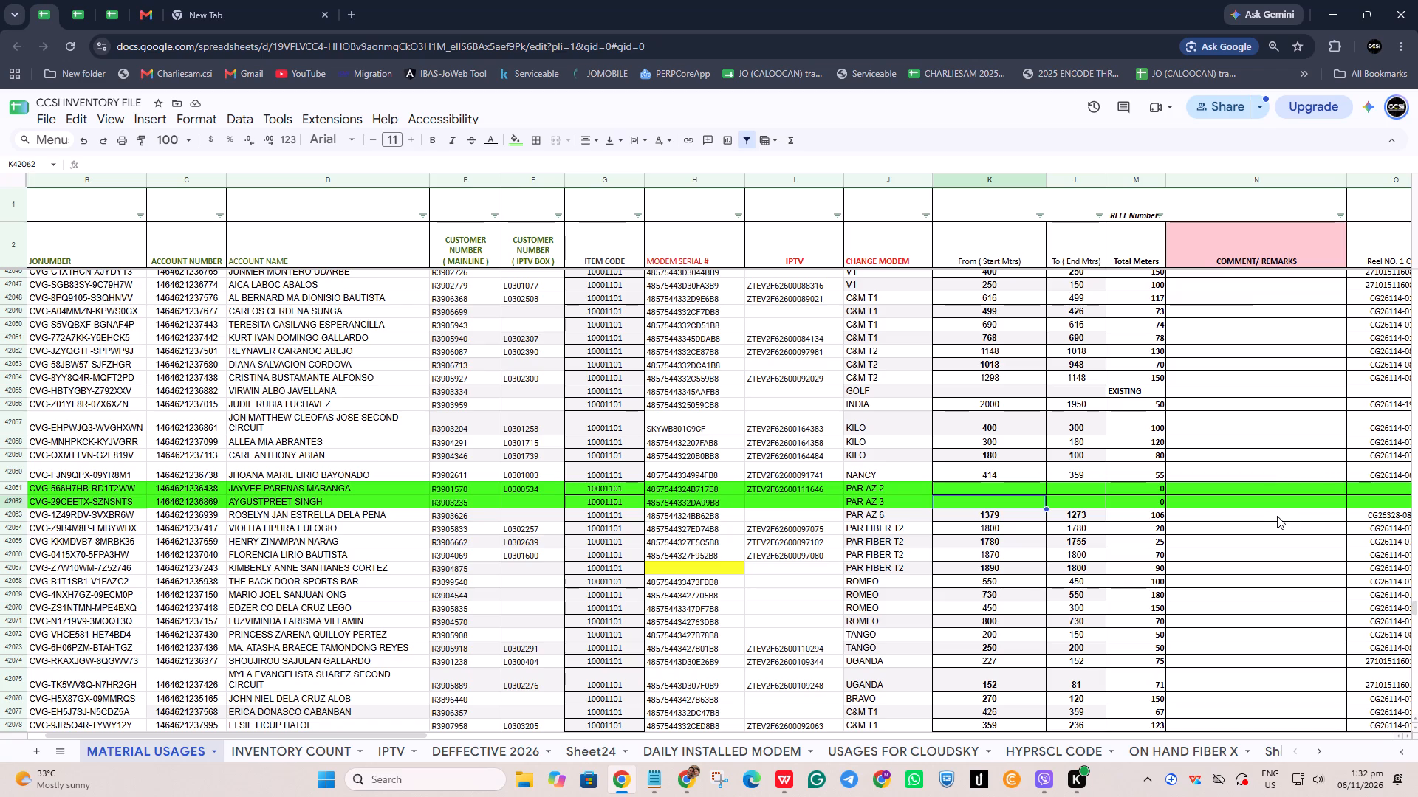
# Review the date, job number and account details of the green PAR AZ 2 entry in row 42061.
pyautogui.click(1265, 598)
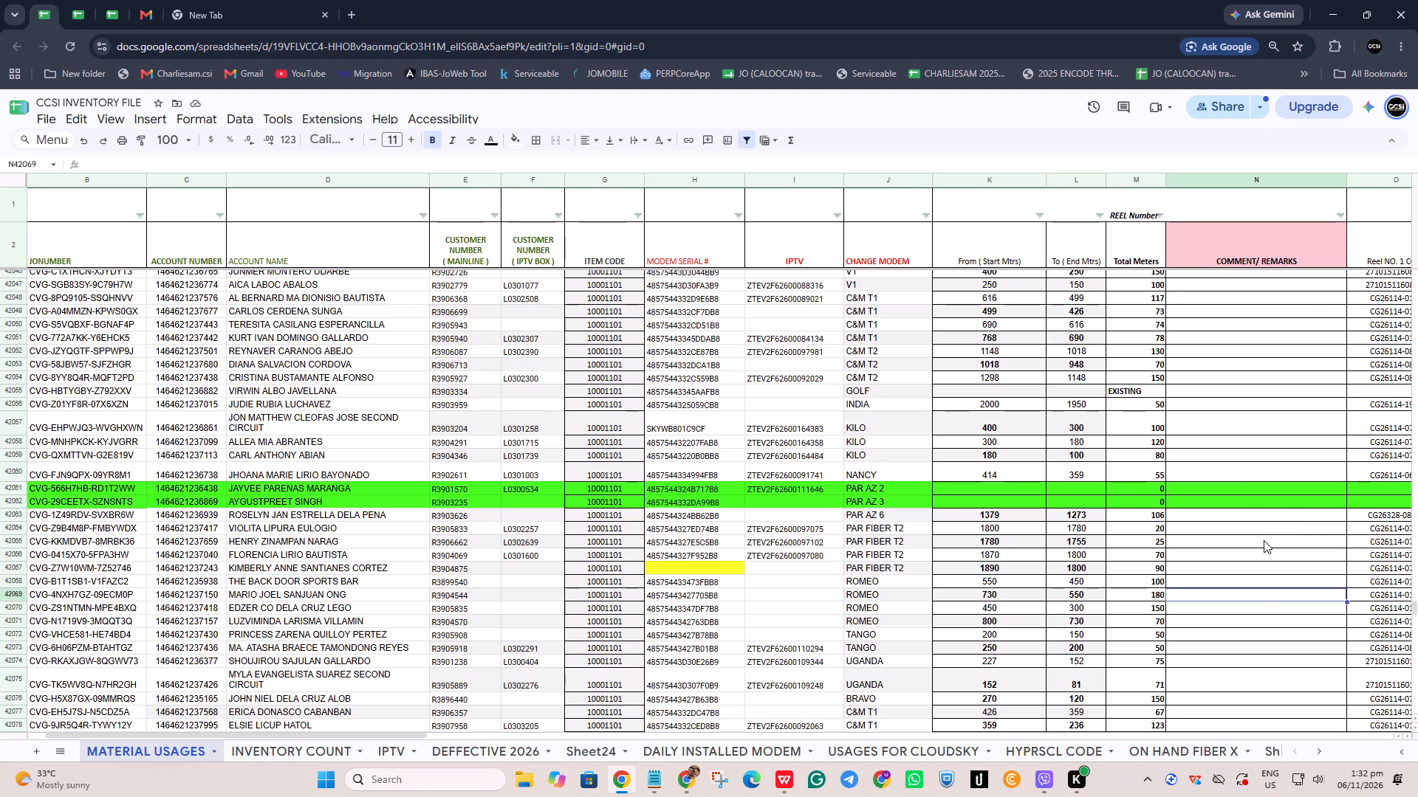
pyautogui.click(1244, 494)
pyautogui.press('Left')
pyautogui.press('Left')
pyautogui.press('Left')
pyautogui.press('Left')
pyautogui.press('Left')
pyautogui.press('Left')
pyautogui.press('Left')
pyautogui.press('Left')
pyautogui.press('Left')
pyautogui.press('Left')
pyautogui.press('Left')
pyautogui.press('Left')
pyautogui.press('Left')
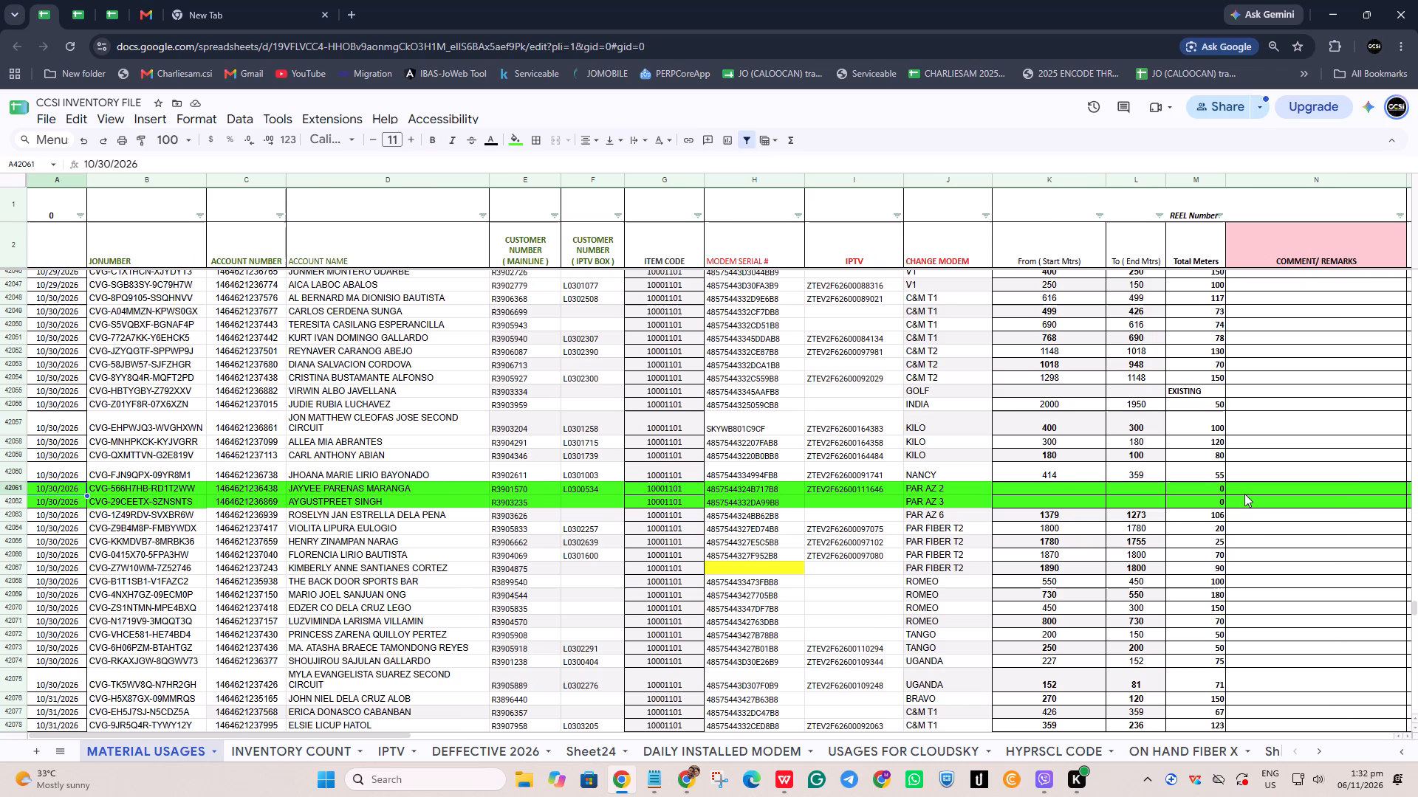
pyautogui.press('Tab')
pyautogui.press('Tab')
pyautogui.press('Tab')
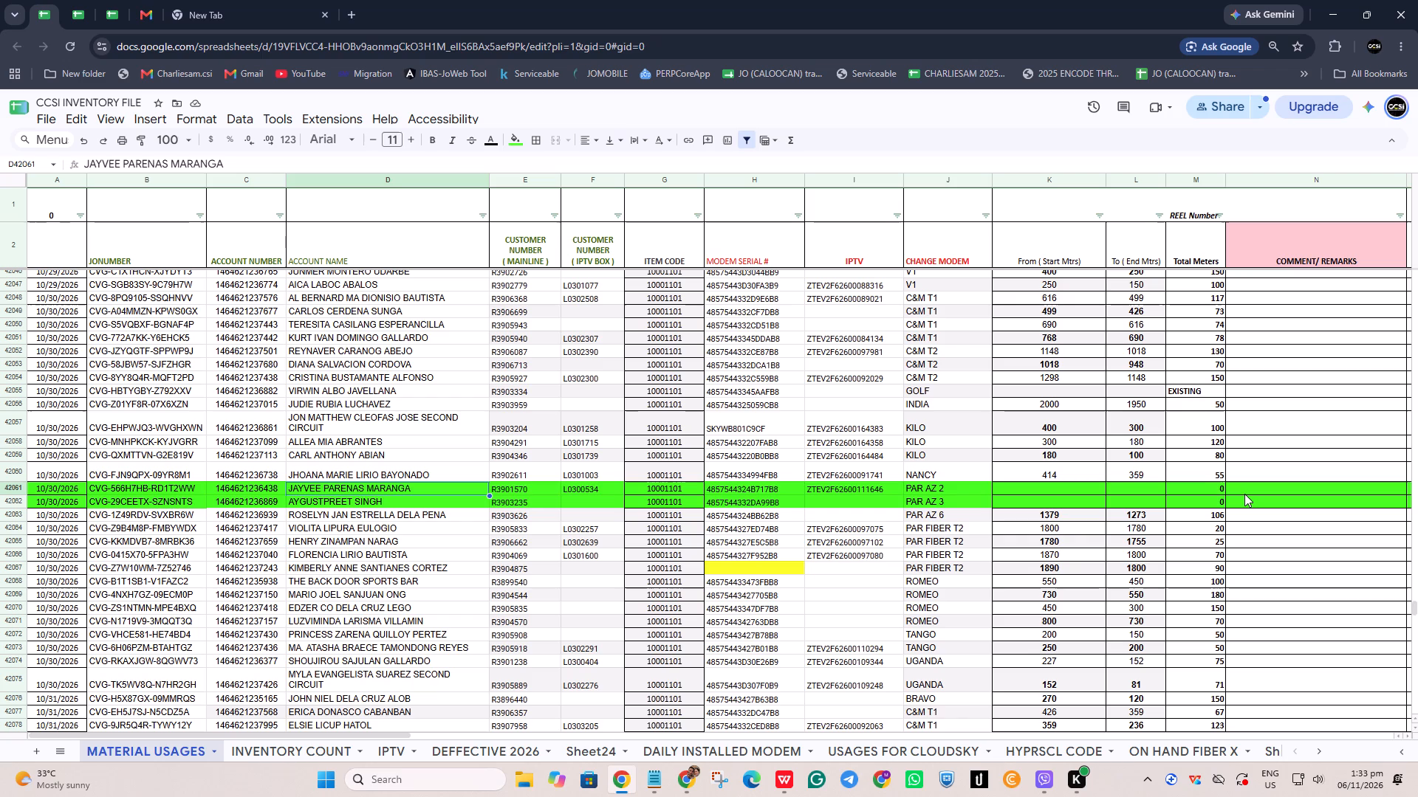
pyautogui.press('Tab')
pyautogui.press('Left')
pyautogui.press('Left')
pyautogui.press('Left')
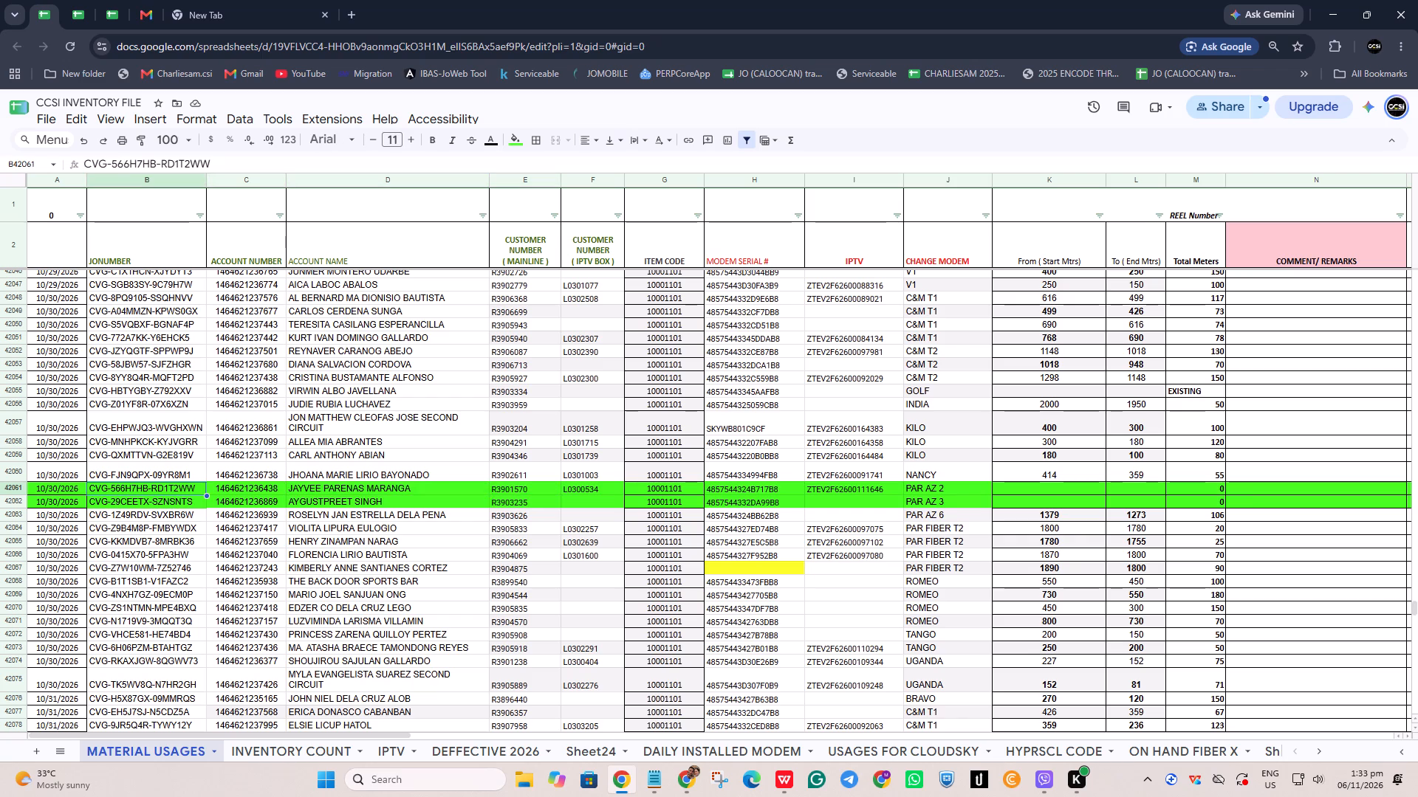
# Enter 1720 as the From (Start Mtrs) and 1544 as the To (End Mtrs) value in row 42061.
pyautogui.press('Right')
pyautogui.press('Right')
pyautogui.press('Right')
pyautogui.press('Right')
pyautogui.press('Right')
pyautogui.press('Right')
pyautogui.press('Right')
pyautogui.press('Right')
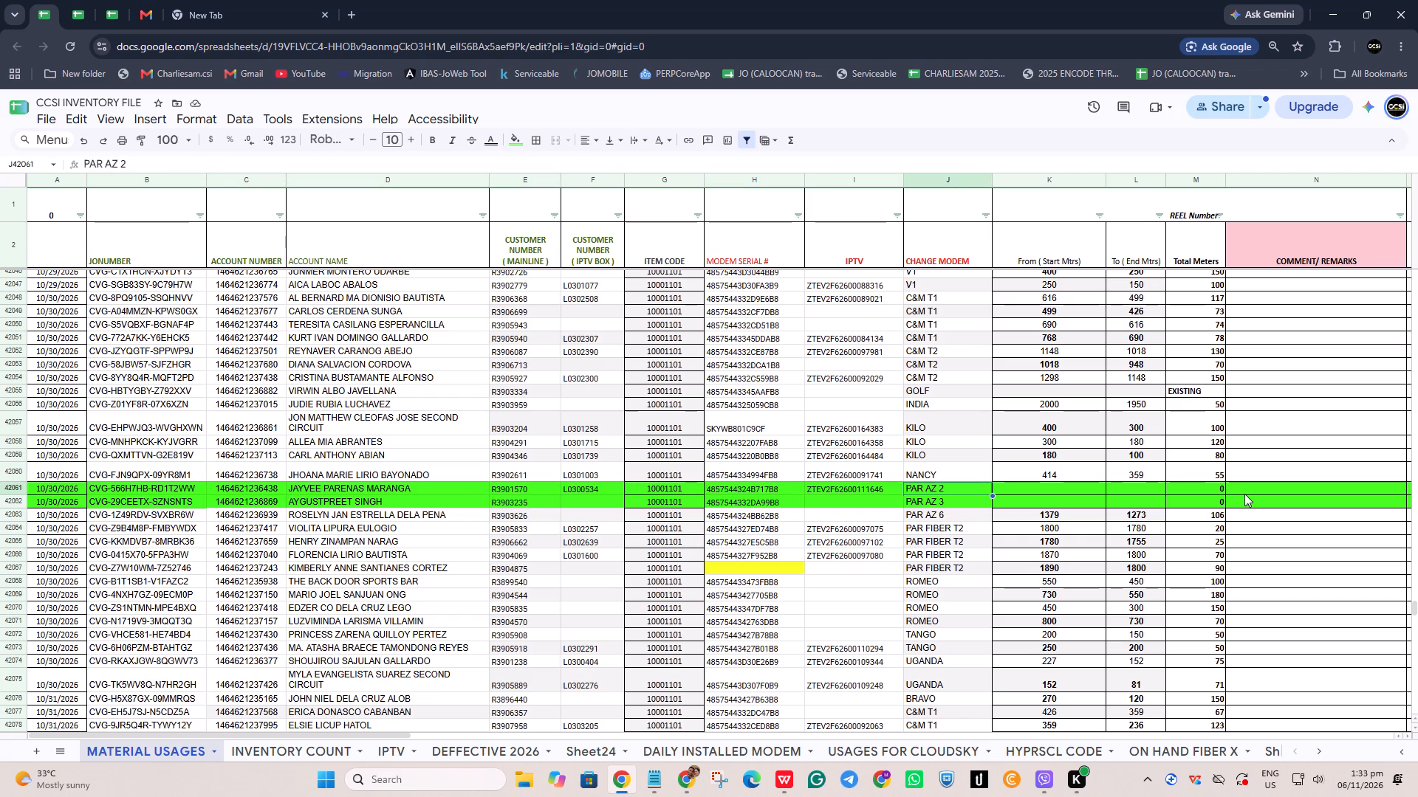
pyautogui.press('Right')
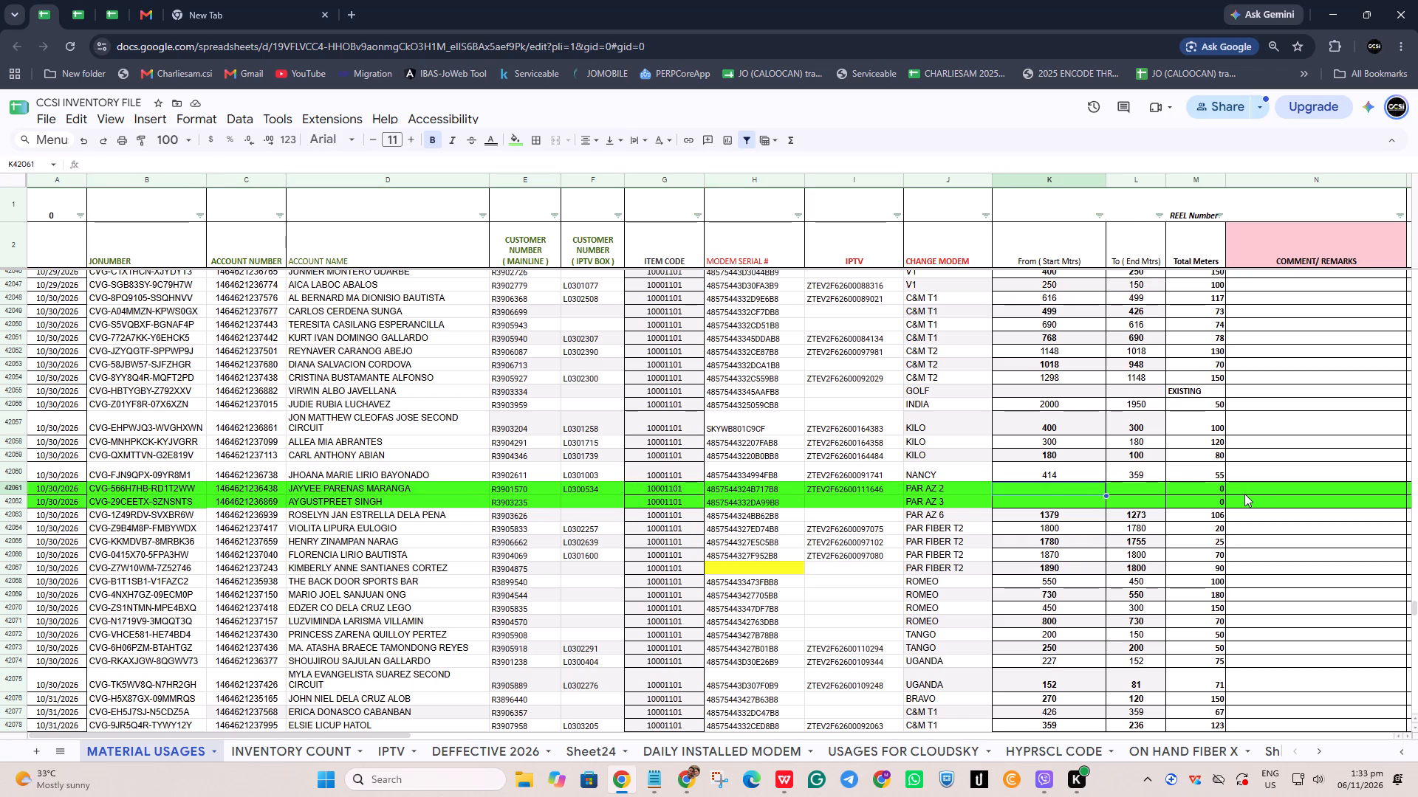
pyautogui.press('1')
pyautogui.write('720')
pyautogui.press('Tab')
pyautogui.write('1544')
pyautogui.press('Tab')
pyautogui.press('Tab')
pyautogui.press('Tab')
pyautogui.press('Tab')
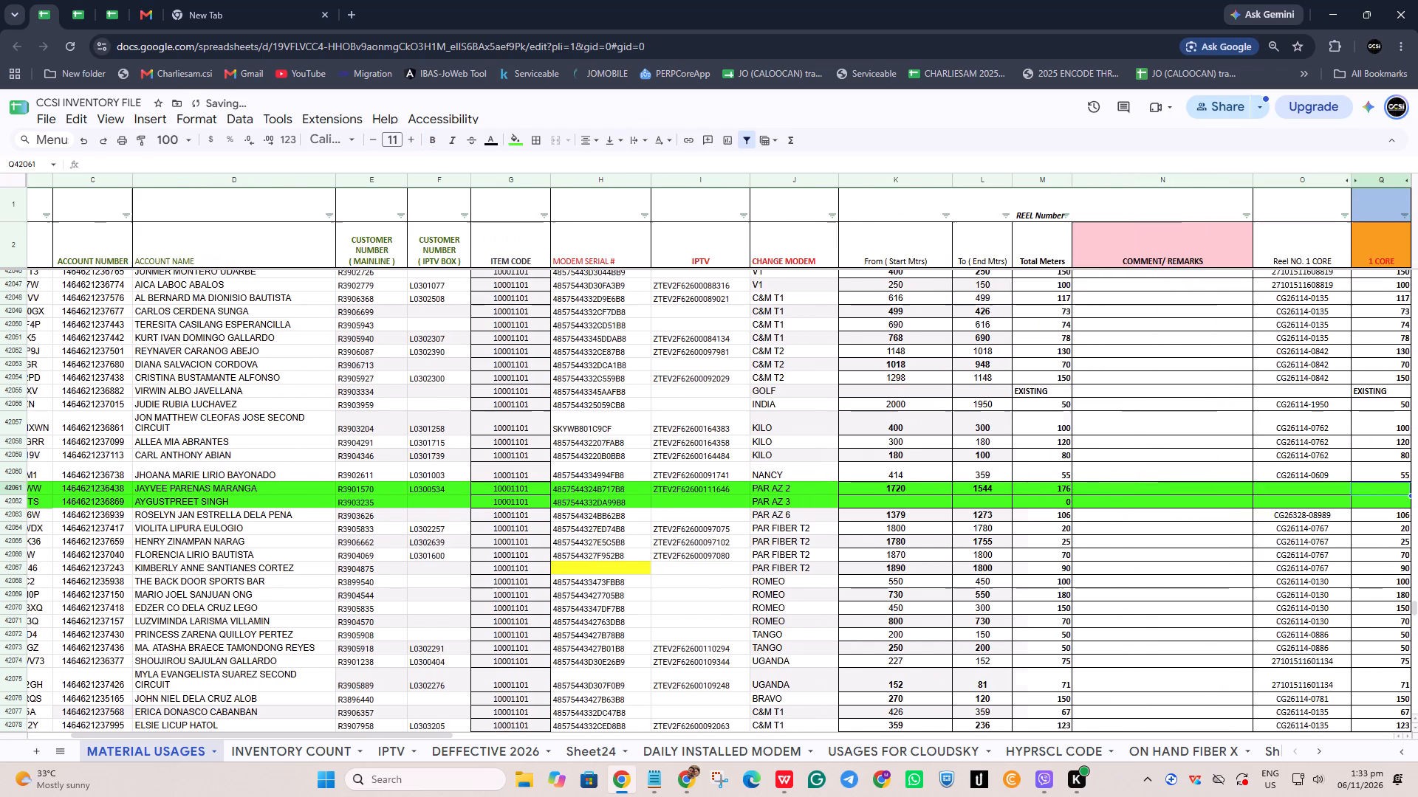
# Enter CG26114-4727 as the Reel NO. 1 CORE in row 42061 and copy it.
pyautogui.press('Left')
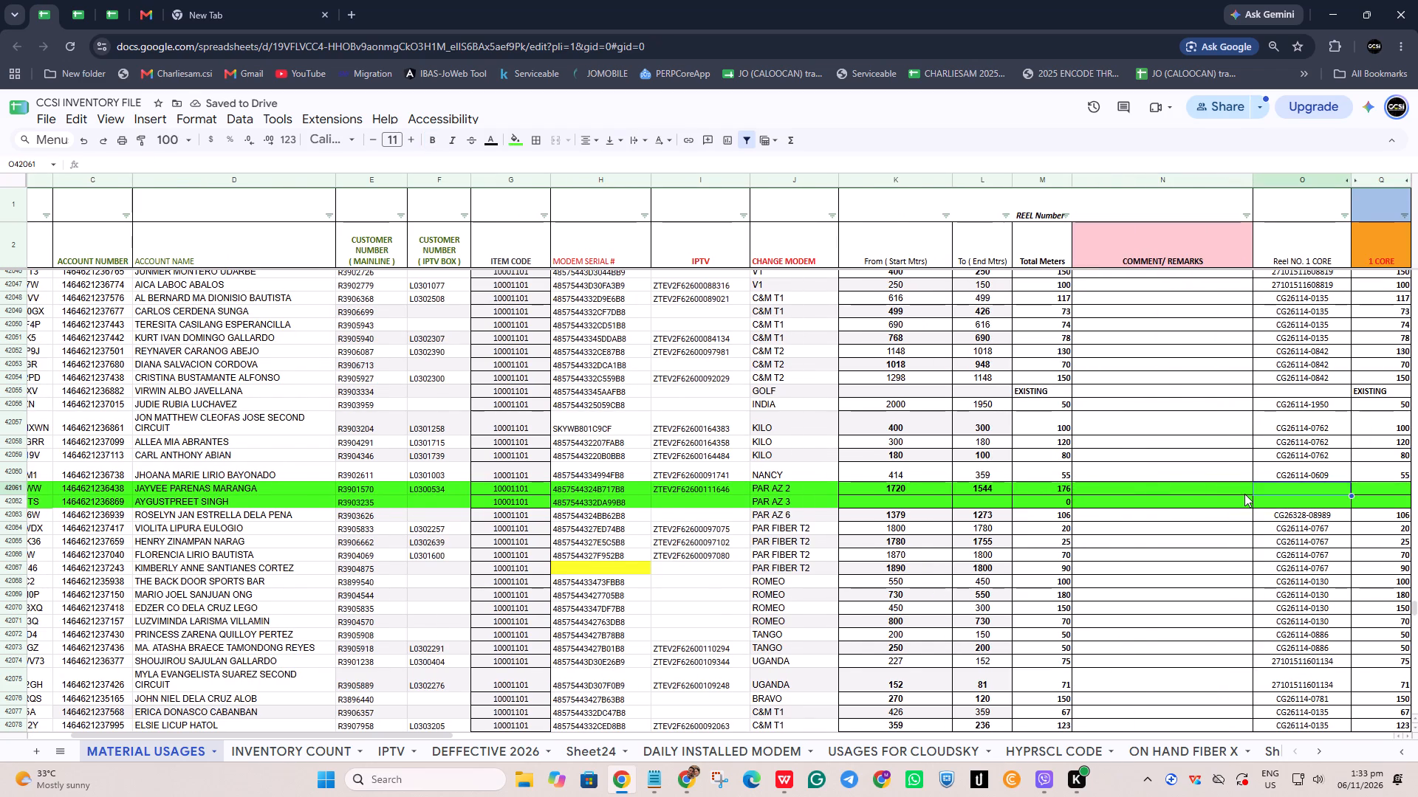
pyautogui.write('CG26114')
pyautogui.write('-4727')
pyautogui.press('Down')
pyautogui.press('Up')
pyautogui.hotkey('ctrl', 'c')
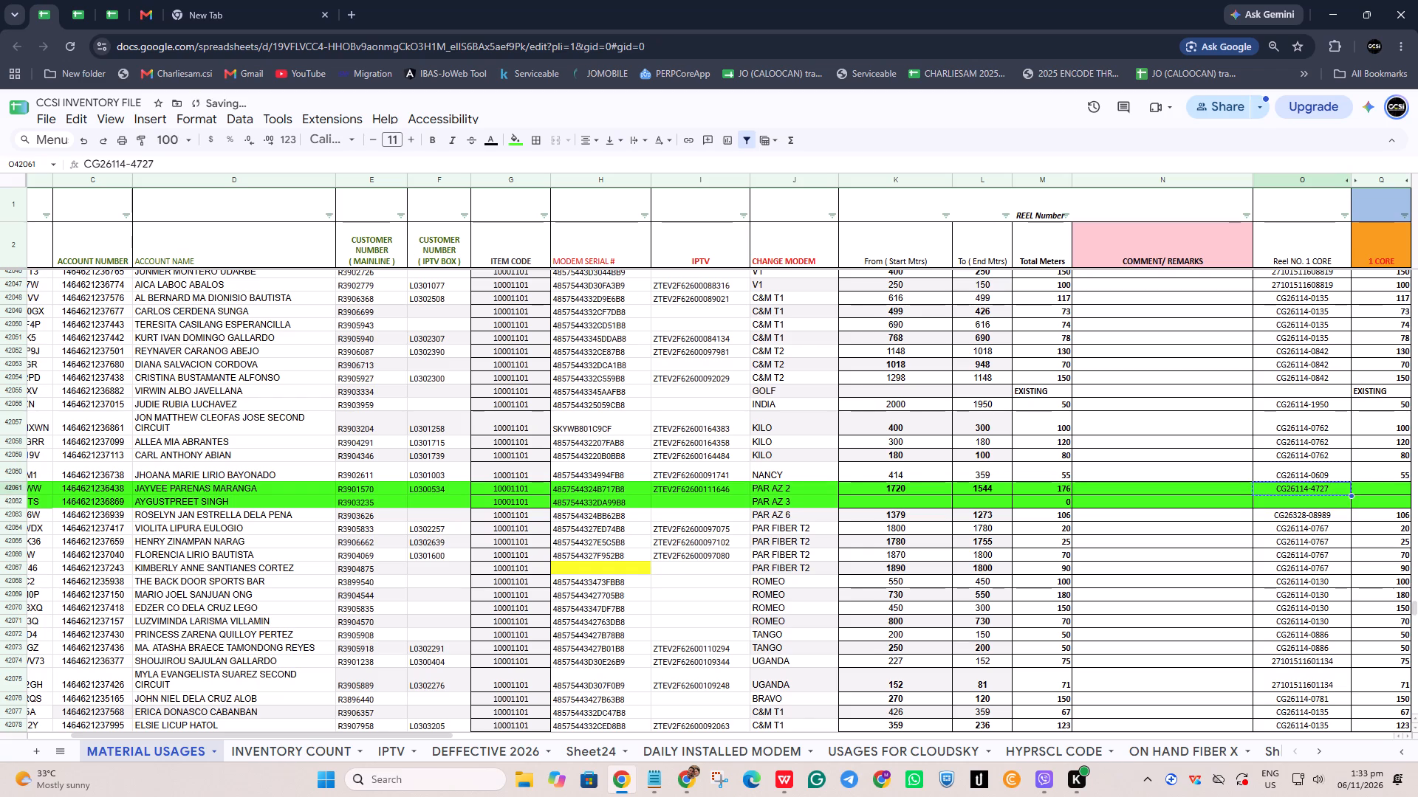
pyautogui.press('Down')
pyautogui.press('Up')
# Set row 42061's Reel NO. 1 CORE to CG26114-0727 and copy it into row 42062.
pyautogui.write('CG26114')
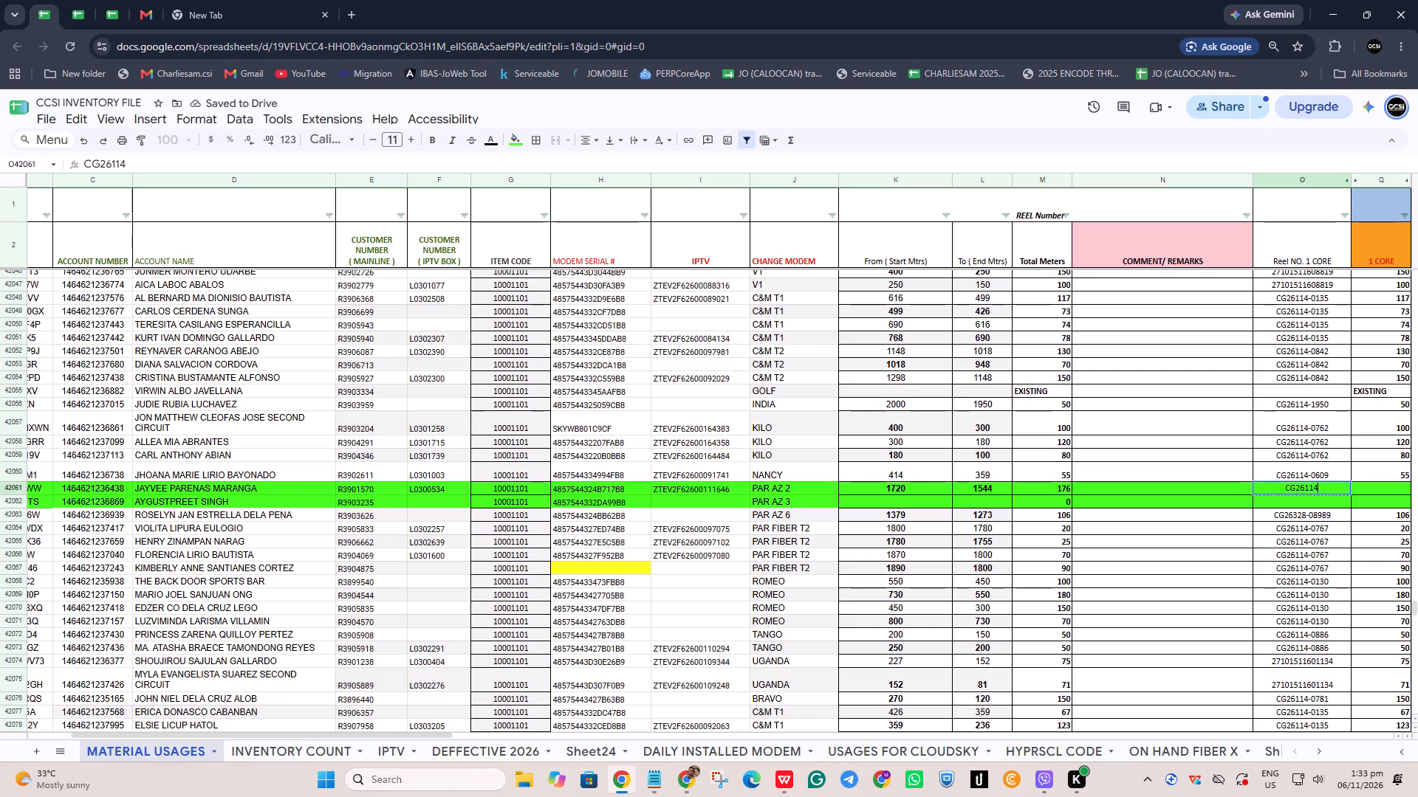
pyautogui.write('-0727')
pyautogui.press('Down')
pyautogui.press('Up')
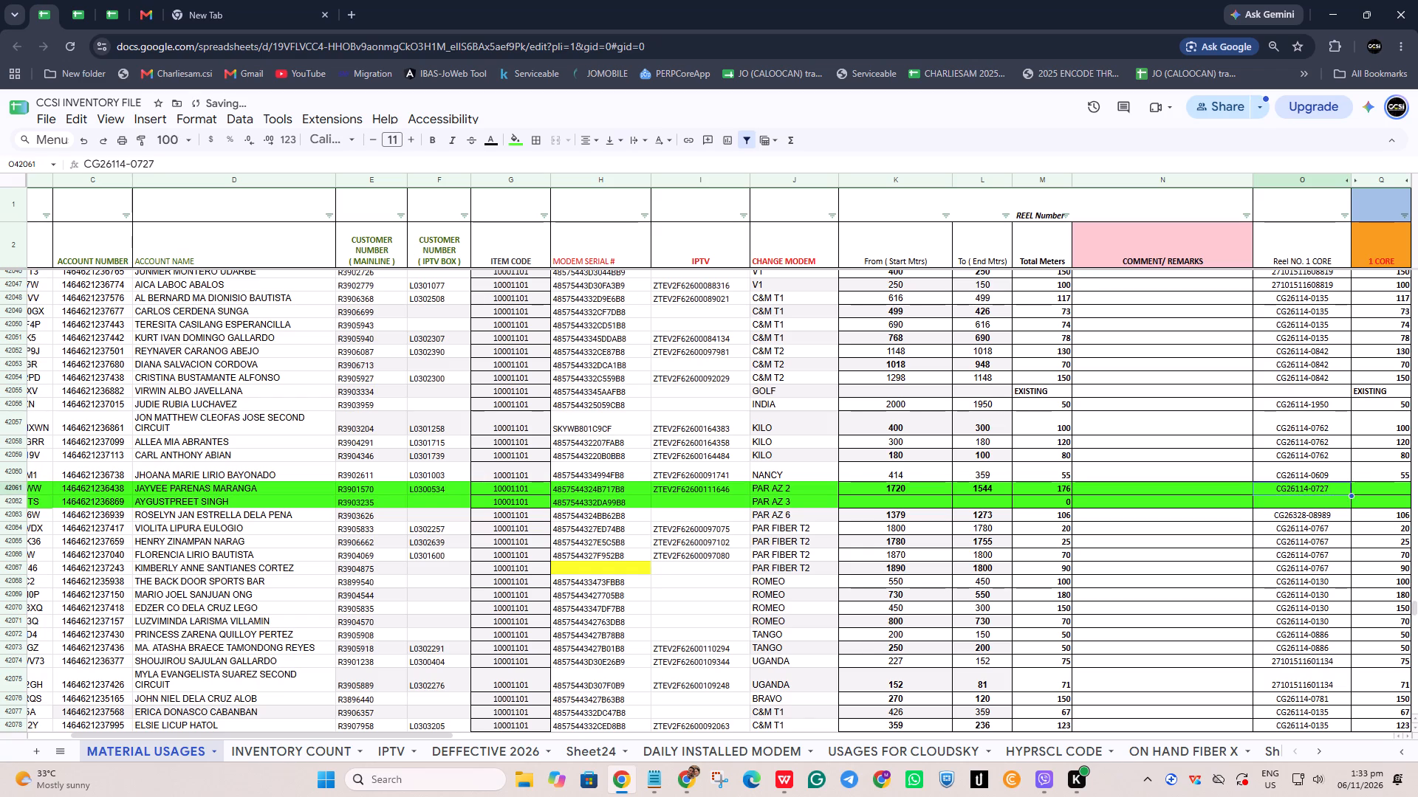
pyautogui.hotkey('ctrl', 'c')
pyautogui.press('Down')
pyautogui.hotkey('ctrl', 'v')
# Enter 176 in the 1 CORE column of row 42061.
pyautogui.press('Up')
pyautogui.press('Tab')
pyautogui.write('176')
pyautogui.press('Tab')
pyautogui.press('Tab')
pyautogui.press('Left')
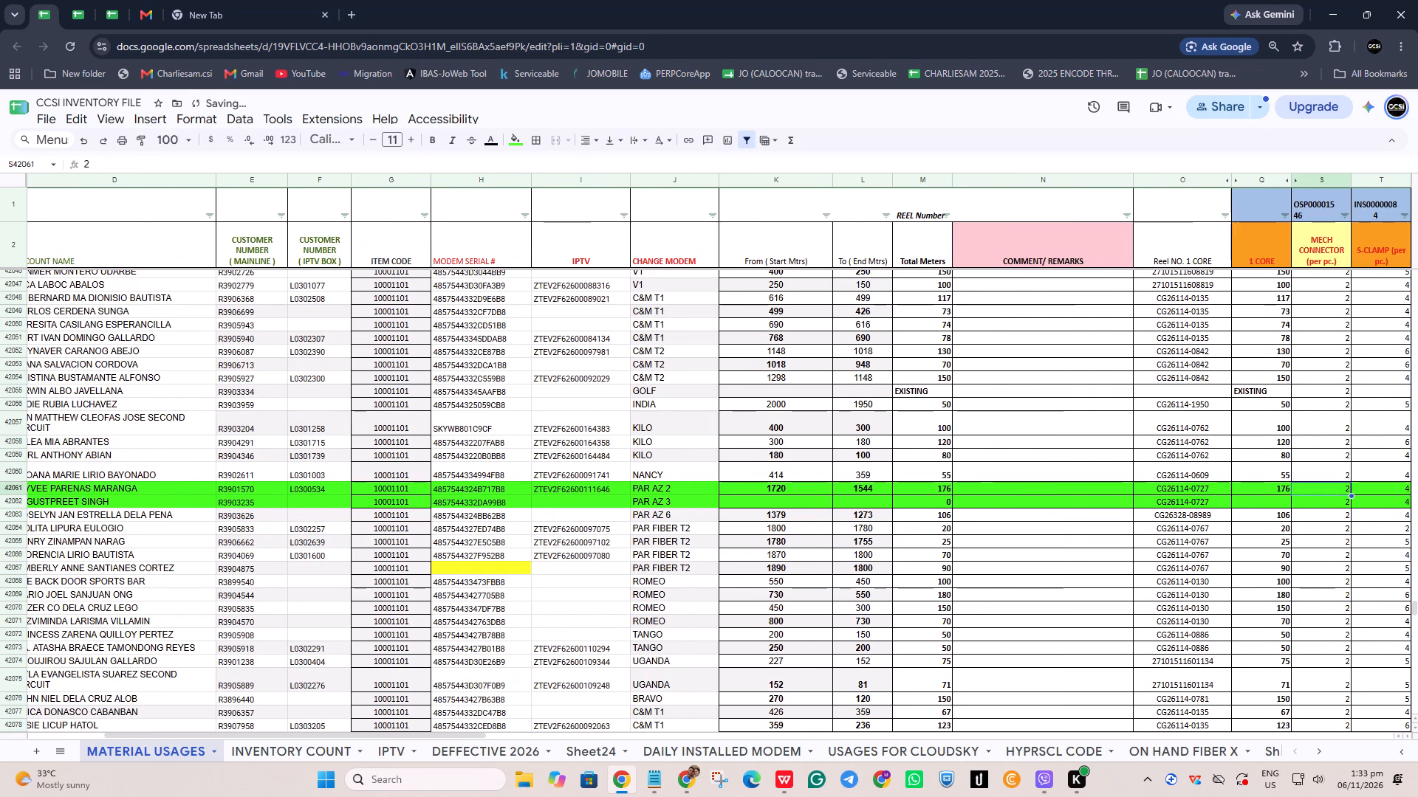
# Enter 1 for both the house bracket hook and the mid span hook in row 42061.
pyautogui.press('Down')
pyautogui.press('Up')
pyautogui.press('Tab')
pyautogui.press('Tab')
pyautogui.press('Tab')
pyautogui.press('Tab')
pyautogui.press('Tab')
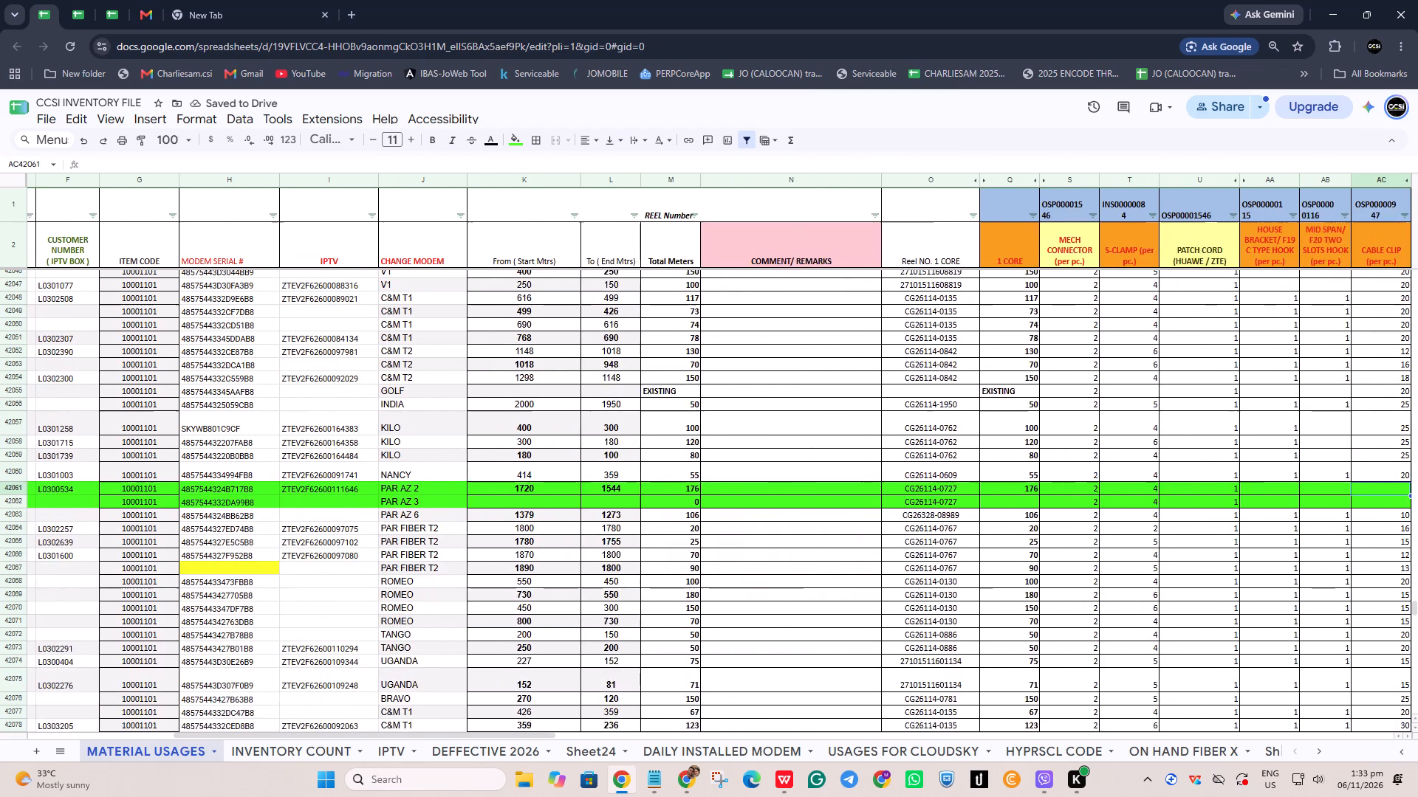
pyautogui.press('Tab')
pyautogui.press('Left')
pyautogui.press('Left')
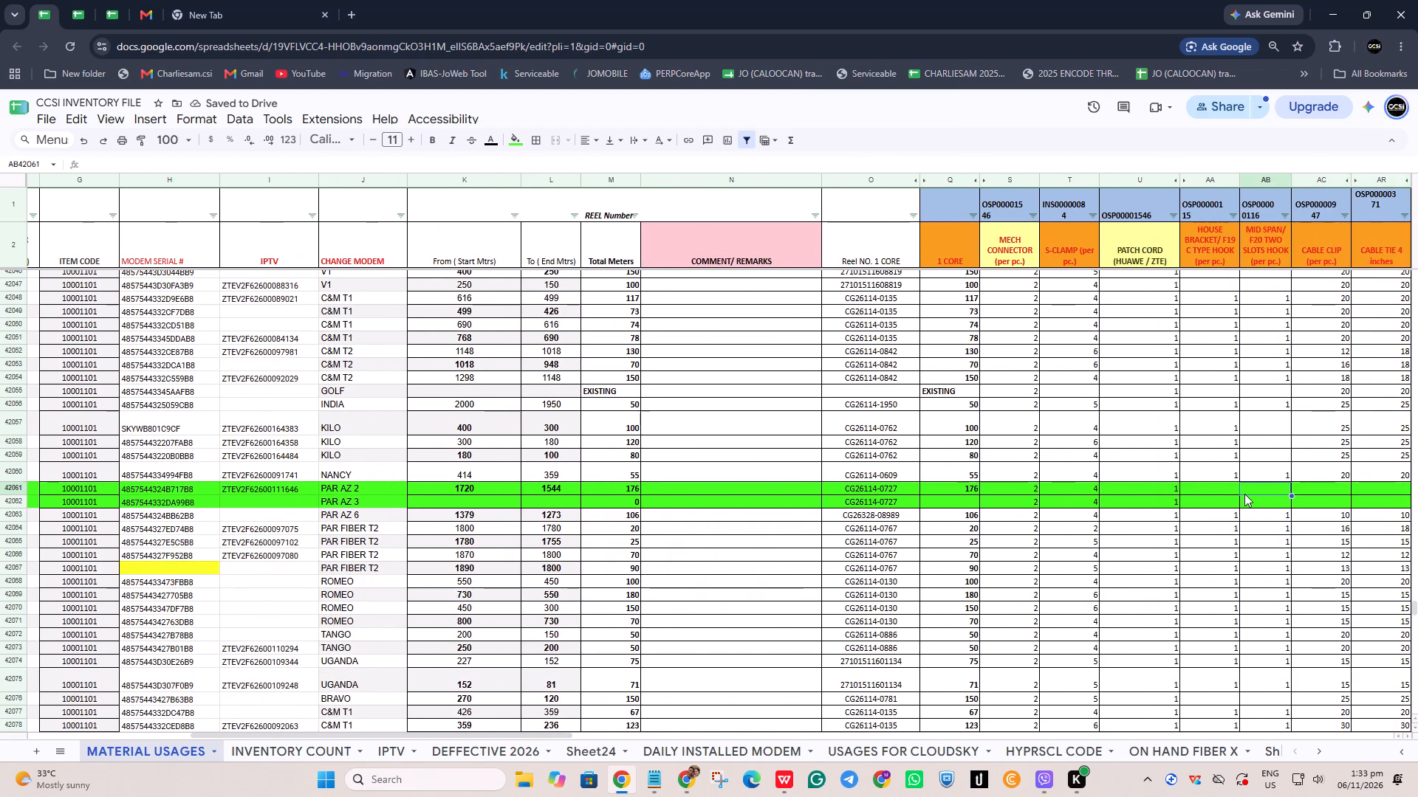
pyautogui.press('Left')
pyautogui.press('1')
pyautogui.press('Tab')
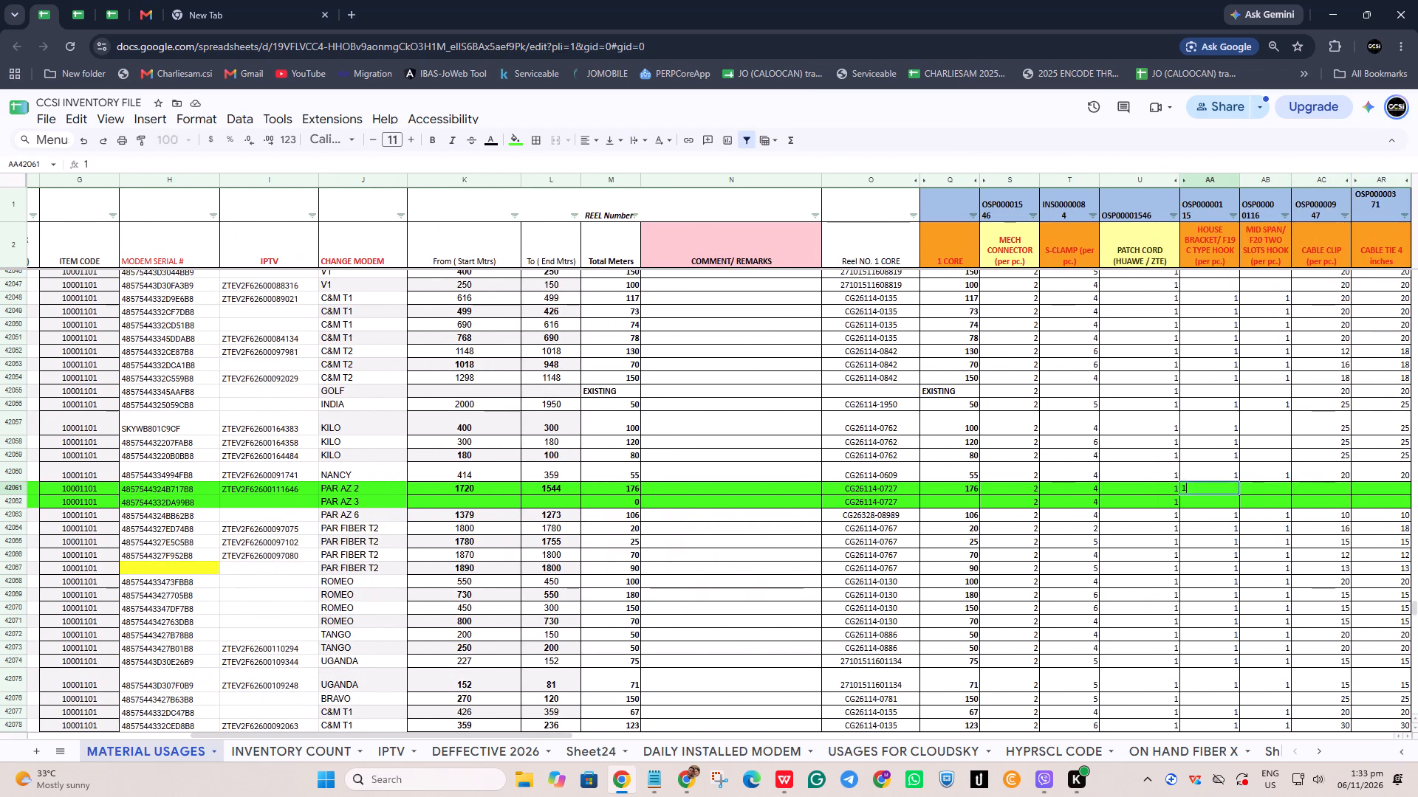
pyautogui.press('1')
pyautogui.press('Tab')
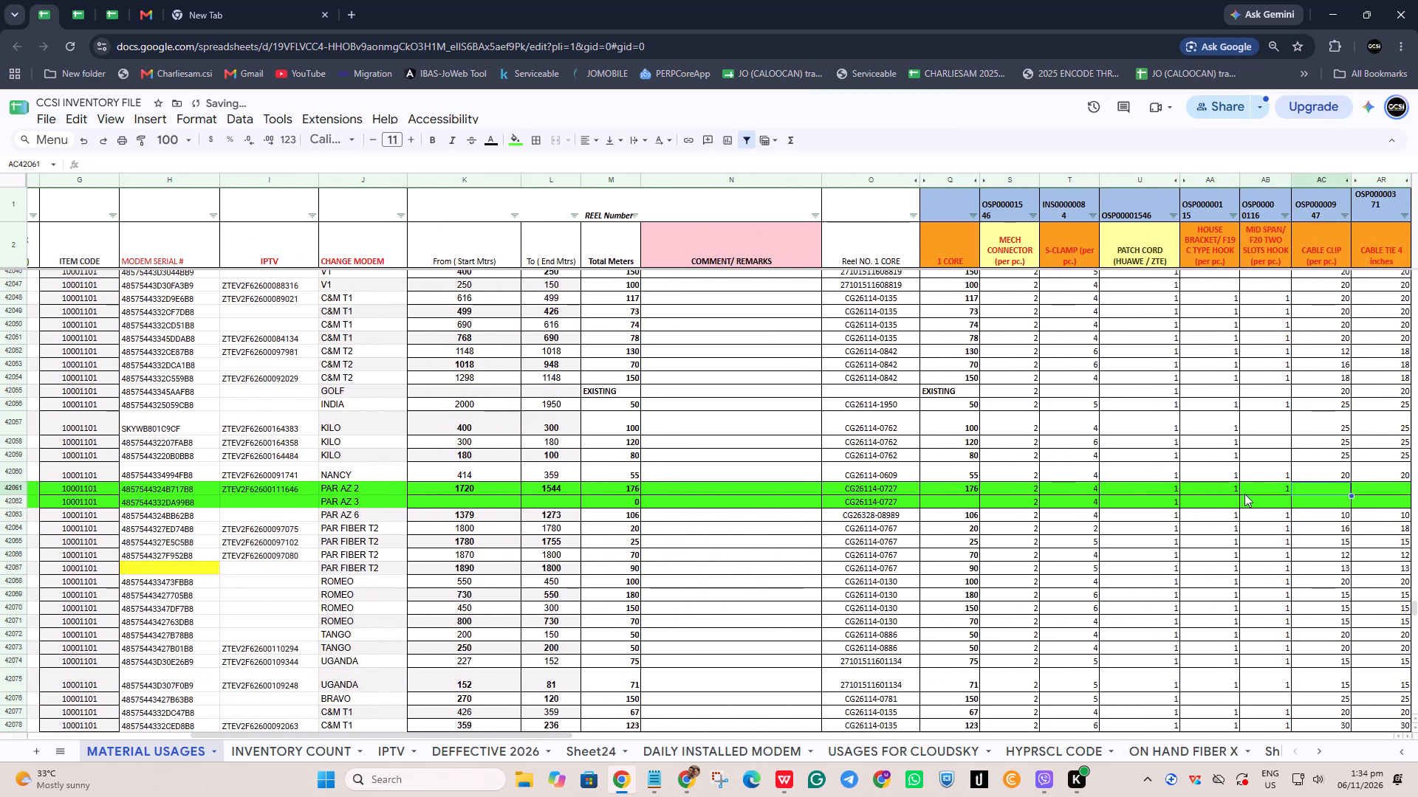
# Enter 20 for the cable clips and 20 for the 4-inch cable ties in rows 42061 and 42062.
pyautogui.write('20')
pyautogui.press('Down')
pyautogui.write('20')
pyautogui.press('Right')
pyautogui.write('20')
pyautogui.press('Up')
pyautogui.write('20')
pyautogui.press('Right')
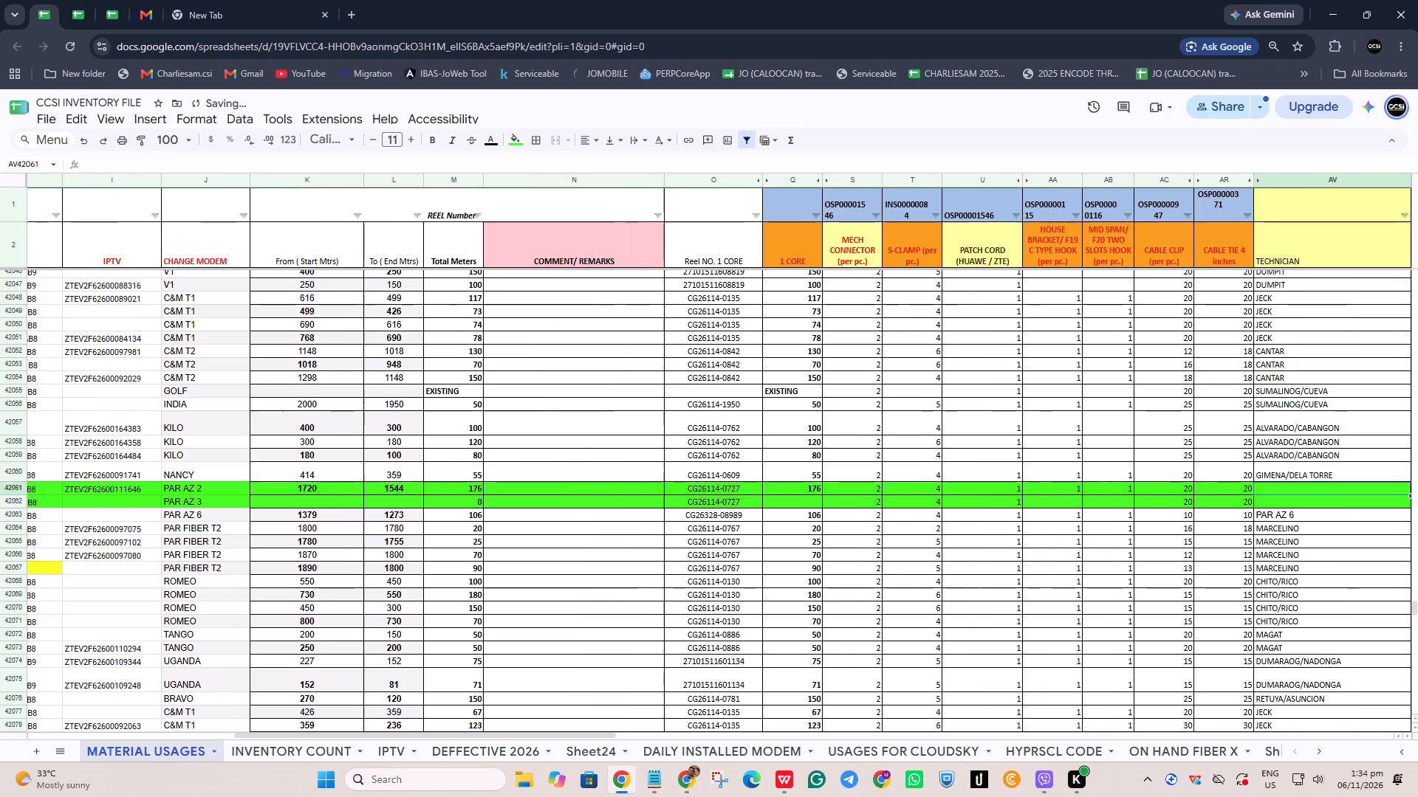
# Set the cable clips and the 4-inch cable ties to 10 in both rows 42061 and 42062.
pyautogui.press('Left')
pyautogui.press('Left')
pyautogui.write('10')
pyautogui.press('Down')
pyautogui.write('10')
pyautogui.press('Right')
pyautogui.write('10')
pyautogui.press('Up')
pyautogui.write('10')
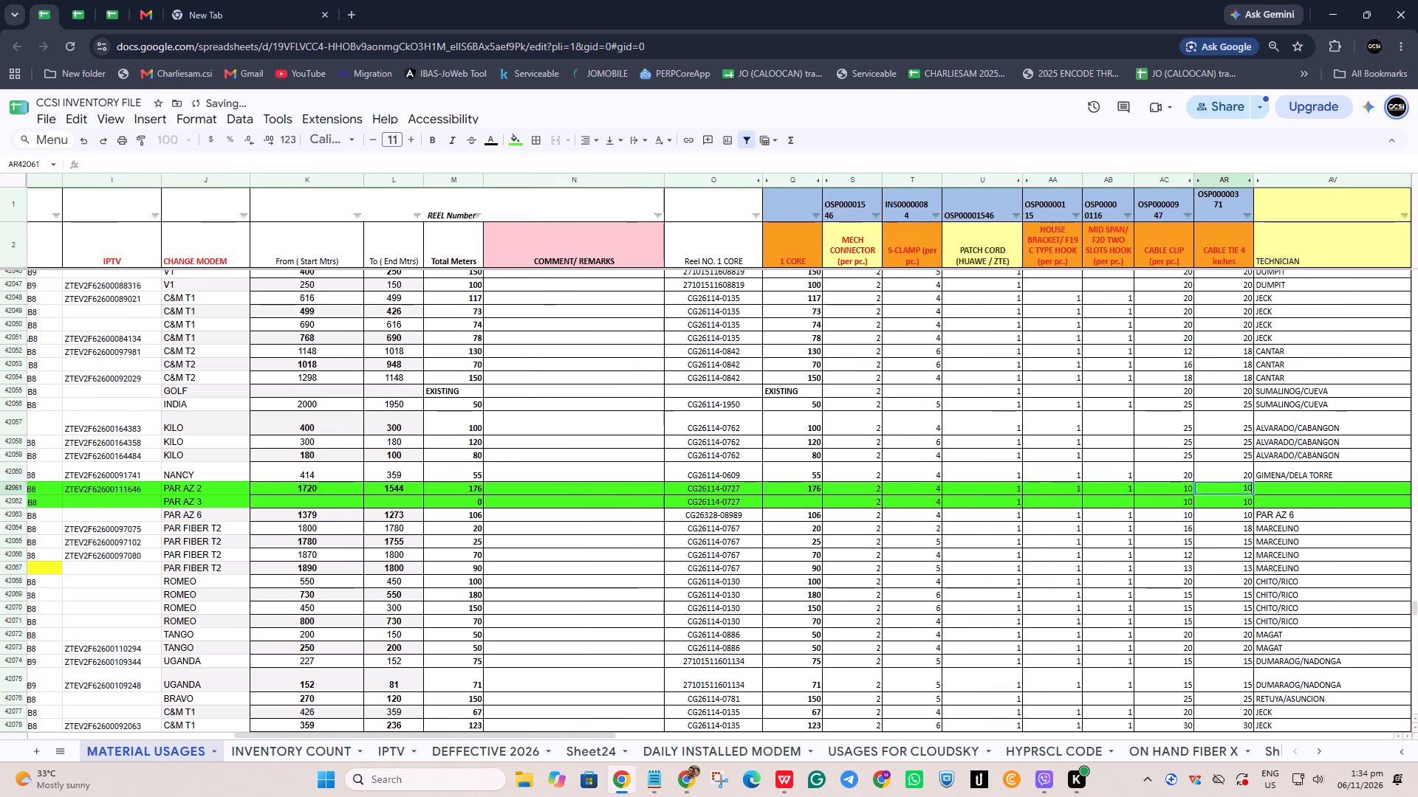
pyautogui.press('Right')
# Review row 42061 back across to its date, and check the account and job numbers of rows 42061 and 42062.
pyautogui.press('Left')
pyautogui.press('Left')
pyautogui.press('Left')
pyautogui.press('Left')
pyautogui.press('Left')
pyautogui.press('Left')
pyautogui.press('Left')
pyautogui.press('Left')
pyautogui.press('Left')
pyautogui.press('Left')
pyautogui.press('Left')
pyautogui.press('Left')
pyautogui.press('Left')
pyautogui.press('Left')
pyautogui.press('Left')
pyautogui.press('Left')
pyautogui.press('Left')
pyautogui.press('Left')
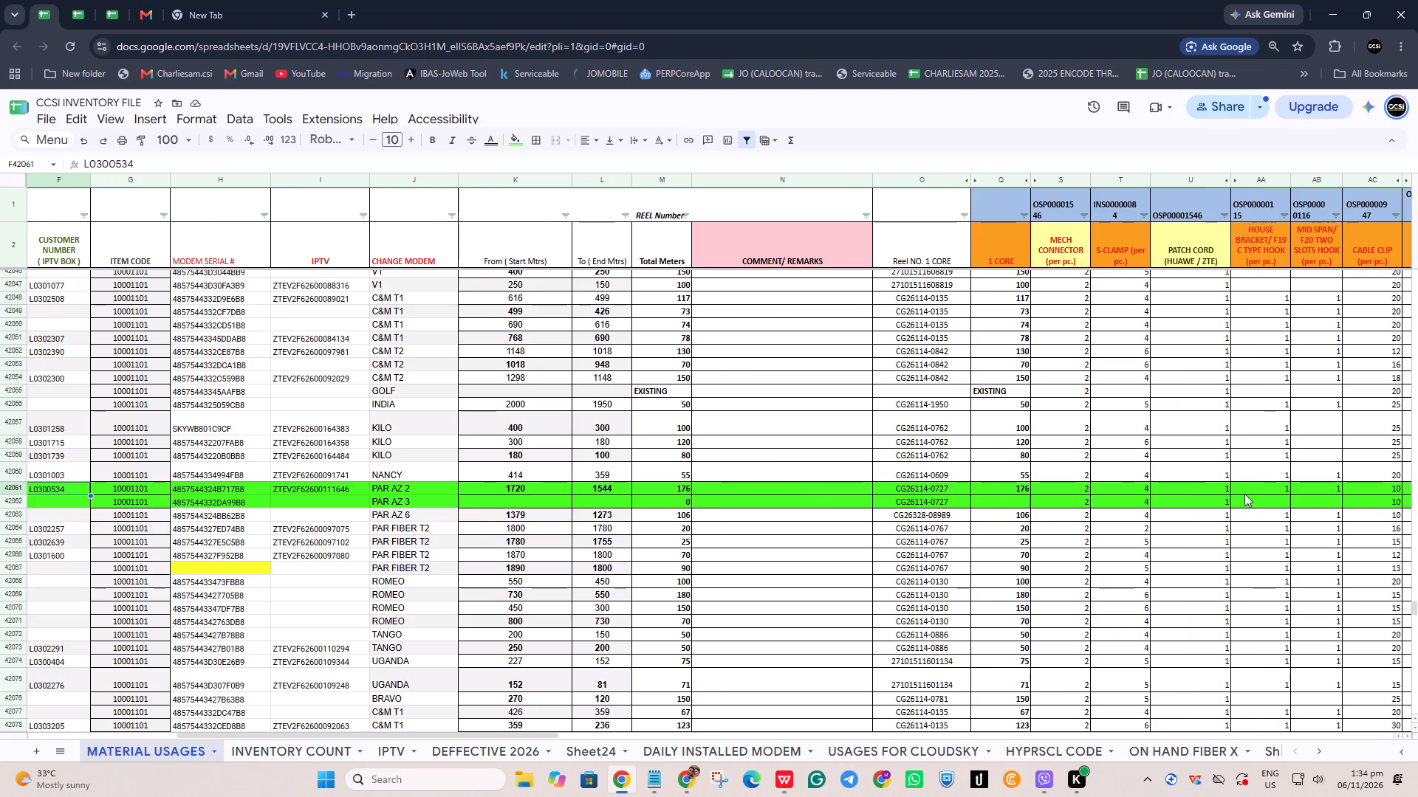
pyautogui.press('Left')
pyautogui.press('Left')
pyautogui.press('Left')
pyautogui.press('Left')
pyautogui.press('Left')
pyautogui.press('Left')
pyautogui.press('Left')
pyautogui.press('Left')
pyautogui.press('Left')
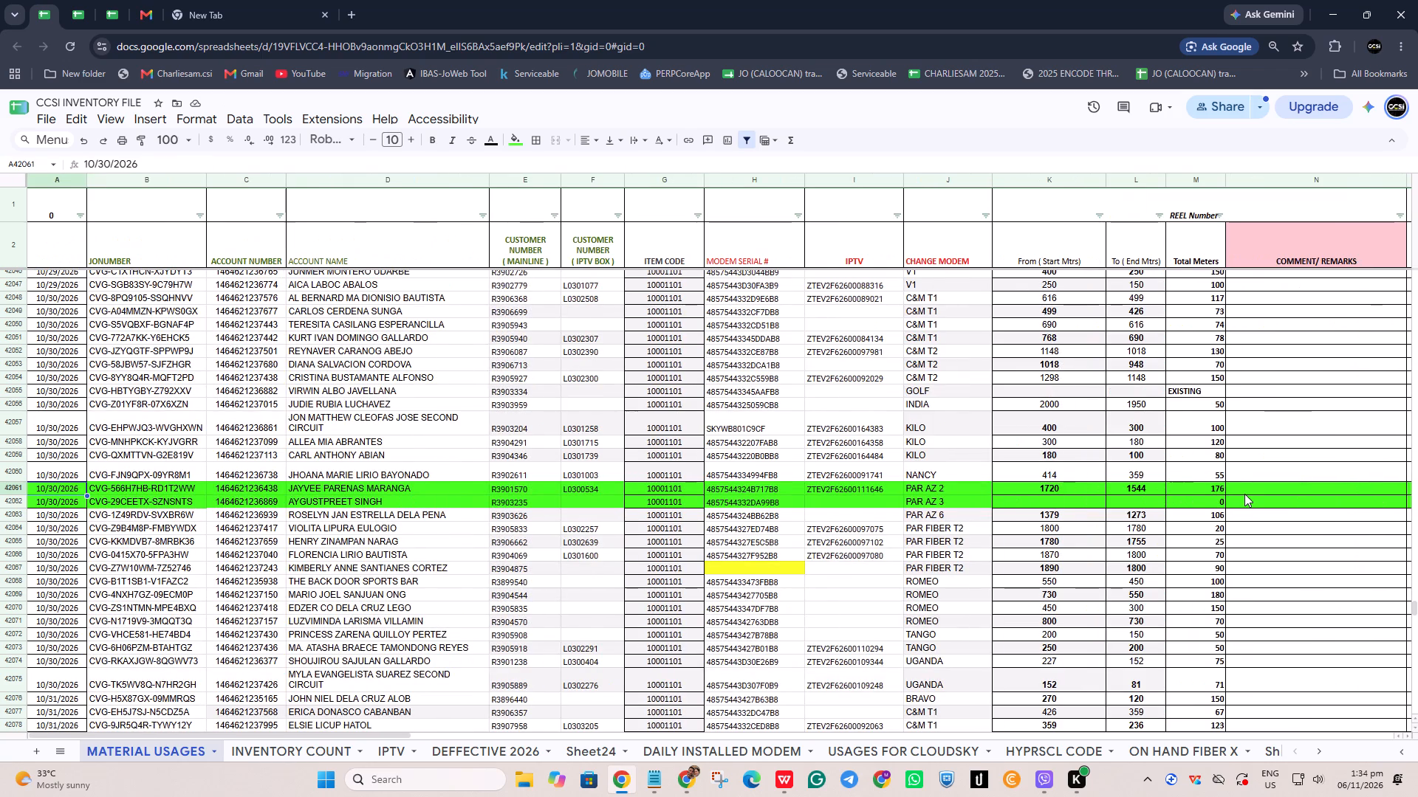
pyautogui.press('Right')
pyautogui.press('Right')
pyautogui.hotkey('shift', 'Down')
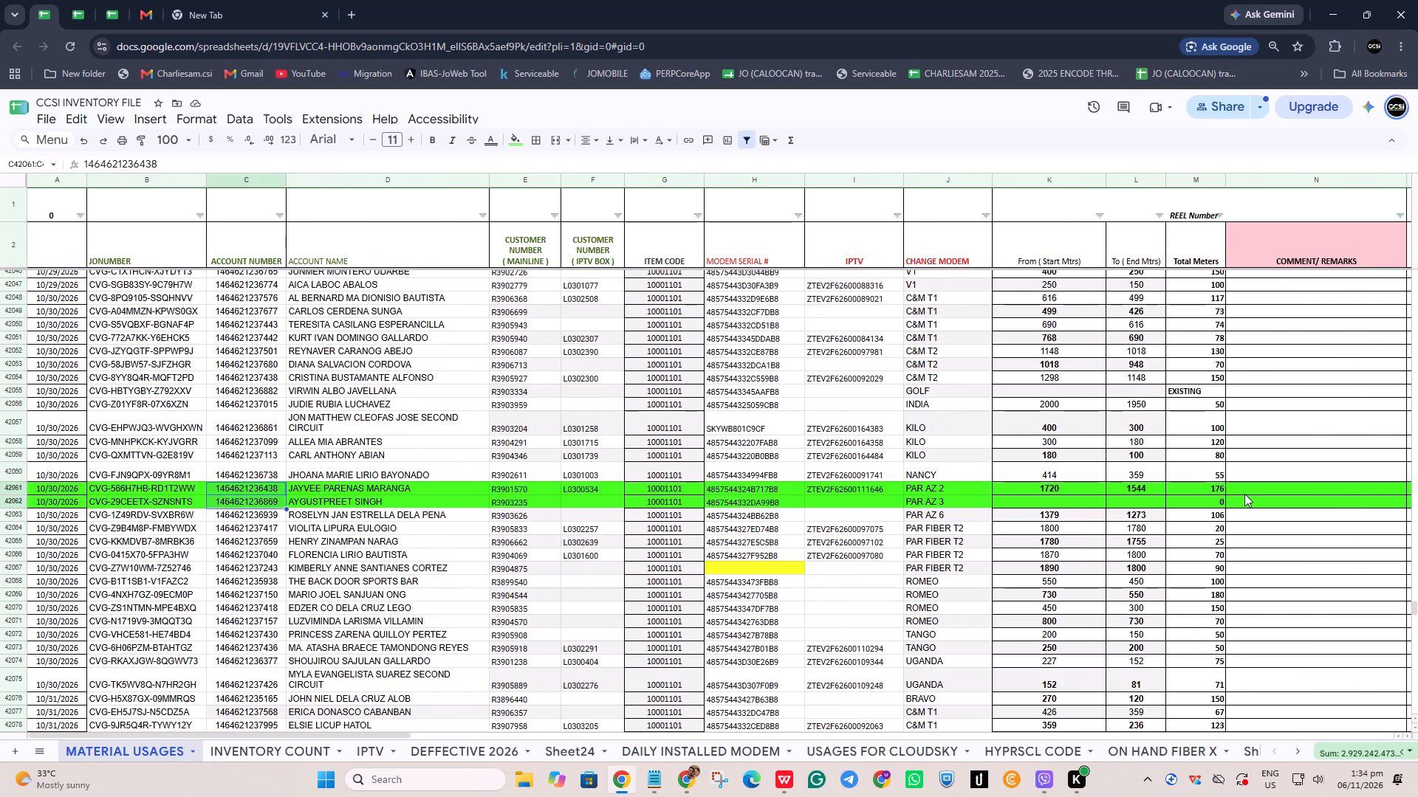
pyautogui.press('Right')
pyautogui.press('Left')
pyautogui.press('Left')
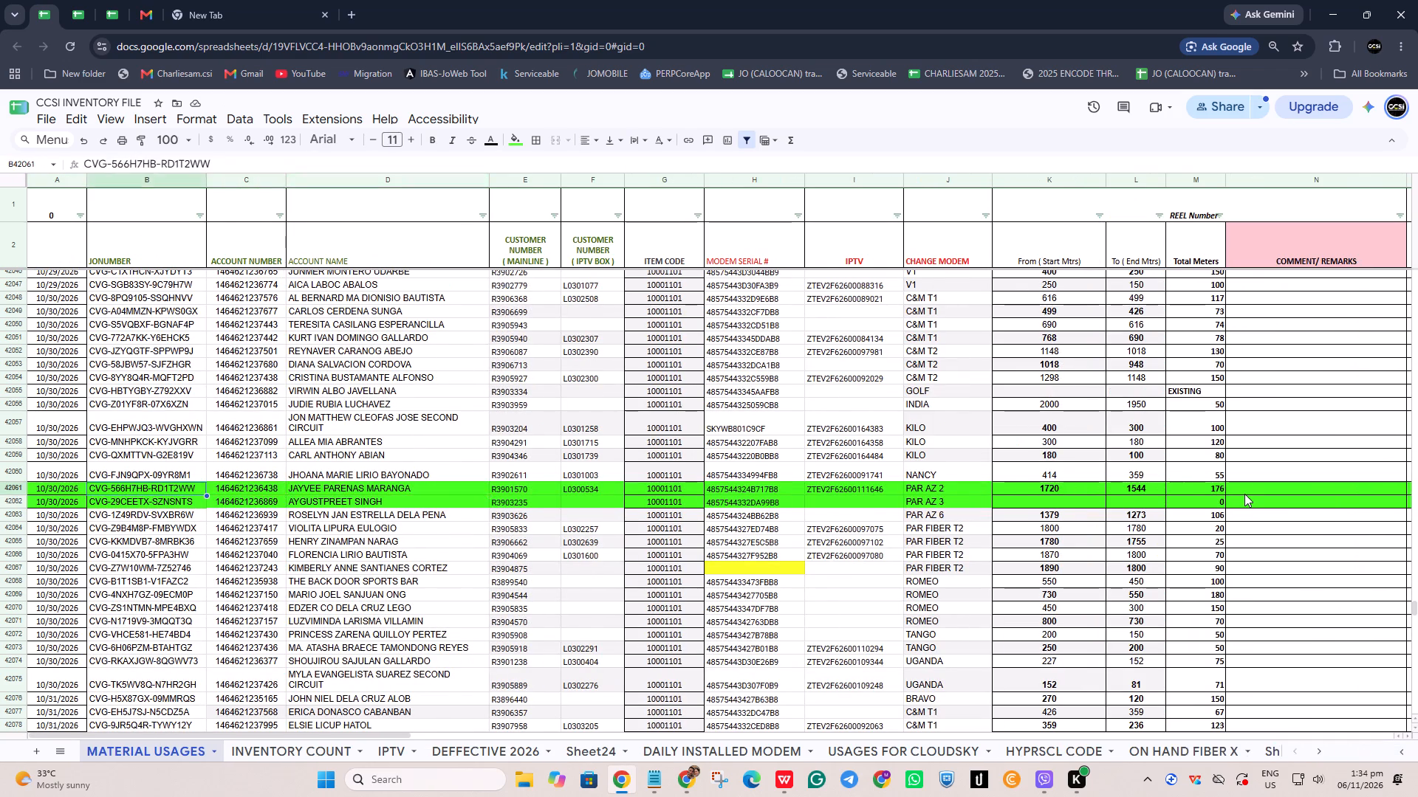
# Copy PAR AZ 2 and PAR AZ 3 from the Change Modem column into the Technician column of rows 42061 and 42062.
pyautogui.press('Right')
pyautogui.press('Right')
pyautogui.press('Right')
pyautogui.press('Right')
pyautogui.press('Right')
pyautogui.press('Right')
pyautogui.press('Right')
pyautogui.press('Right')
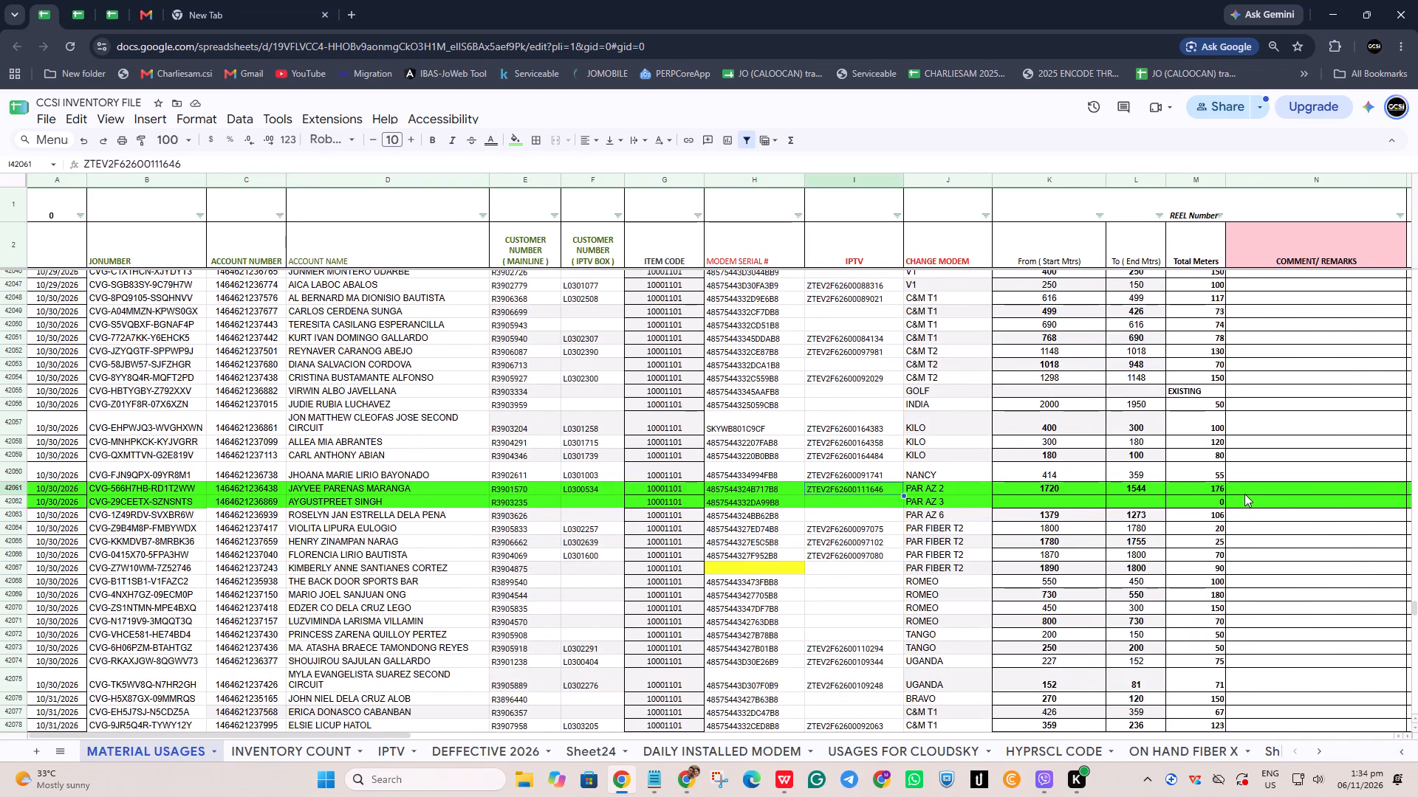
pyautogui.hotkey('shift', 'Down')
pyautogui.hotkey('ctrl', 'c')
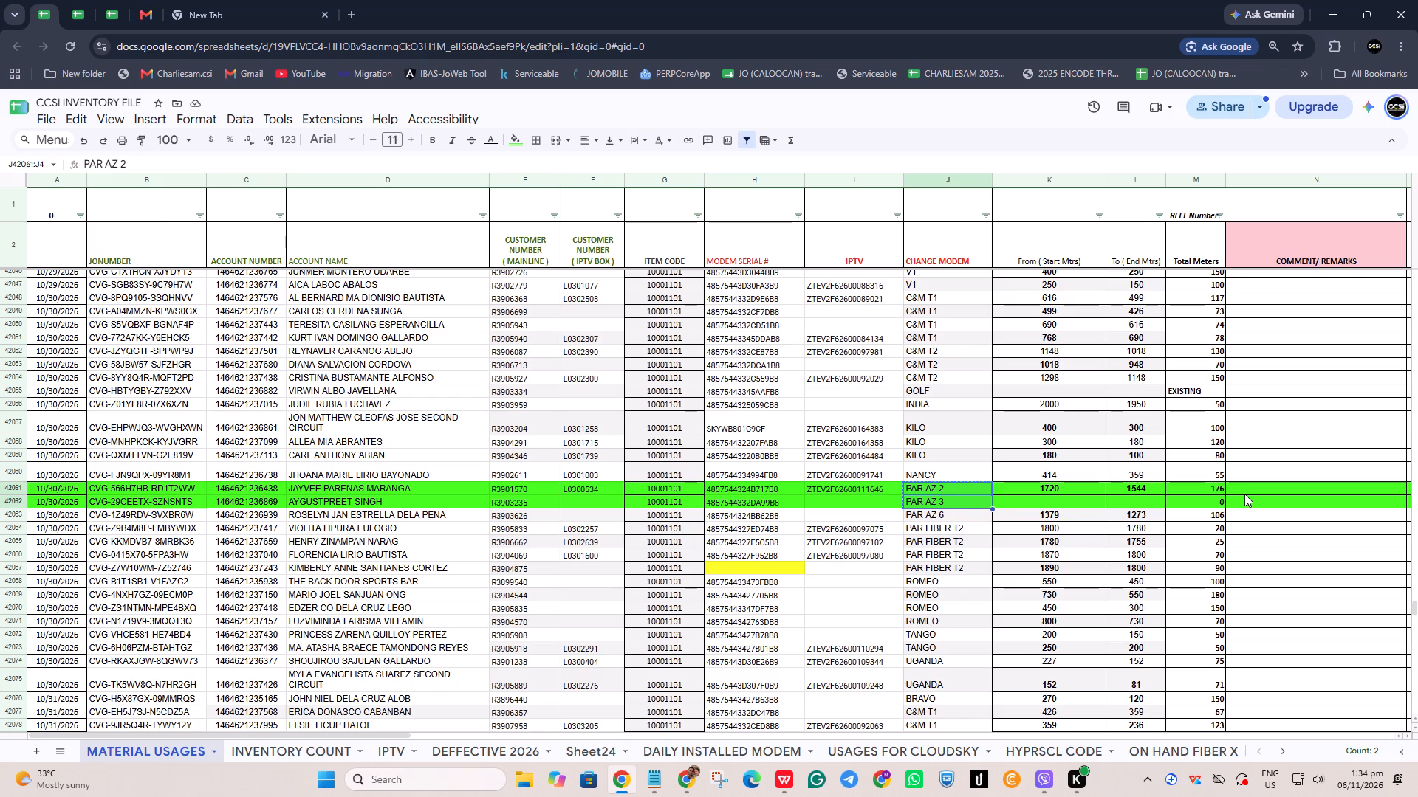
pyautogui.press('Right')
pyautogui.press('Right')
pyautogui.press('Right')
pyautogui.press('Right')
pyautogui.press('Right')
pyautogui.press('Right')
pyautogui.press('Right')
pyautogui.press('Right')
pyautogui.press('Right')
pyautogui.press('Right')
pyautogui.press('Right')
pyautogui.press('Right')
pyautogui.press('Right')
pyautogui.press('Left')
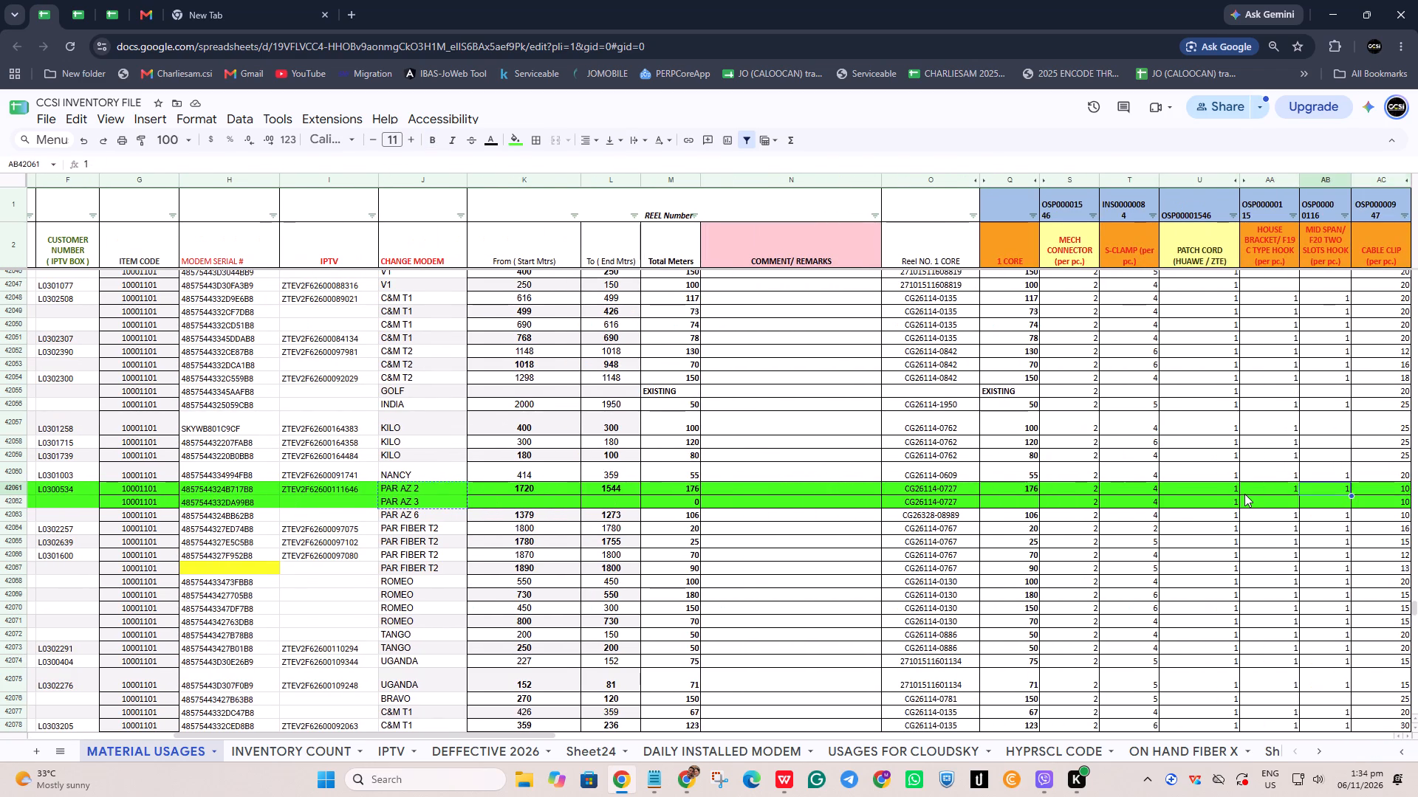
pyautogui.press('Right')
pyautogui.press('Right')
pyautogui.press('Right')
pyautogui.press('Right')
pyautogui.press('Right')
pyautogui.press('Right')
pyautogui.press('Right')
pyautogui.press('Right')
pyautogui.press('Right')
pyautogui.press('Right')
pyautogui.press('Right')
pyautogui.press('Right')
pyautogui.press('Right')
pyautogui.press('Left')
pyautogui.press('Left')
pyautogui.press('Left')
pyautogui.press('Left')
pyautogui.press('Left')
pyautogui.press('Left')
pyautogui.press('Left')
pyautogui.press('Left')
pyautogui.press('Left')
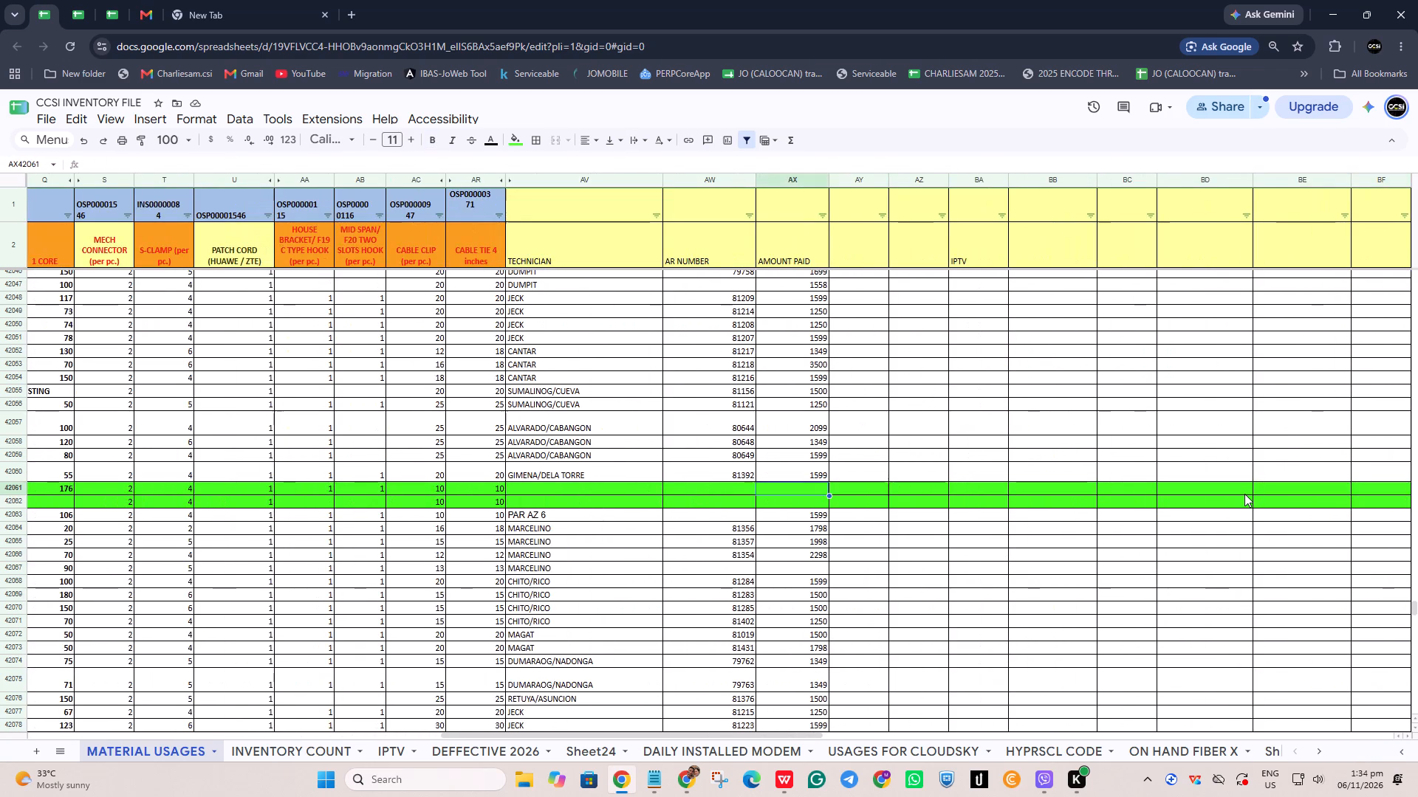
pyautogui.press('Left')
pyautogui.hotkey('ctrl', 'v')
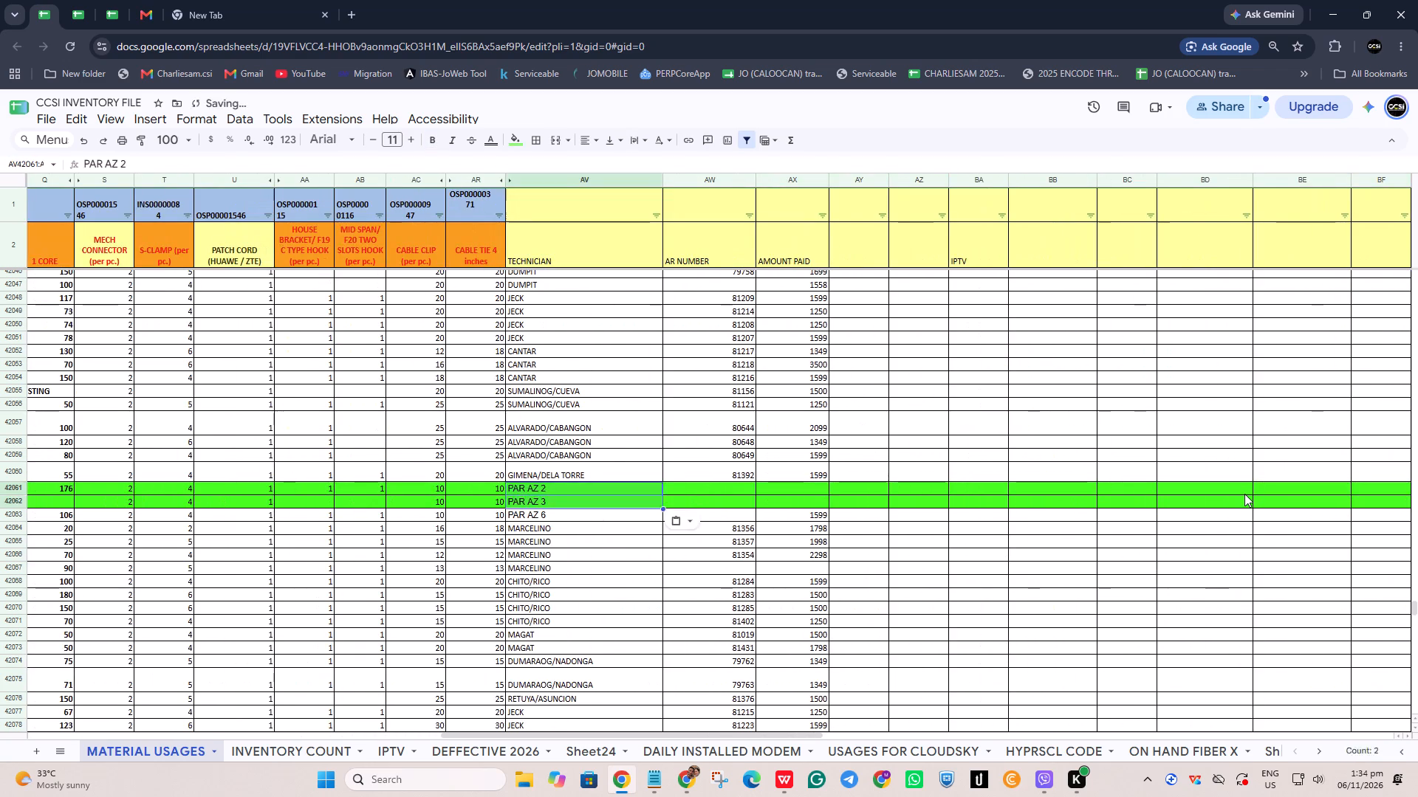
# Enter 1349 as the amount paid in row 42061.
pyautogui.press('Left')
pyautogui.press('Left')
pyautogui.press('Left')
pyautogui.press('Left')
pyautogui.press('Left')
pyautogui.press('Left')
pyautogui.press('Left')
pyautogui.press('Left')
pyautogui.press('Left')
pyautogui.press('Left')
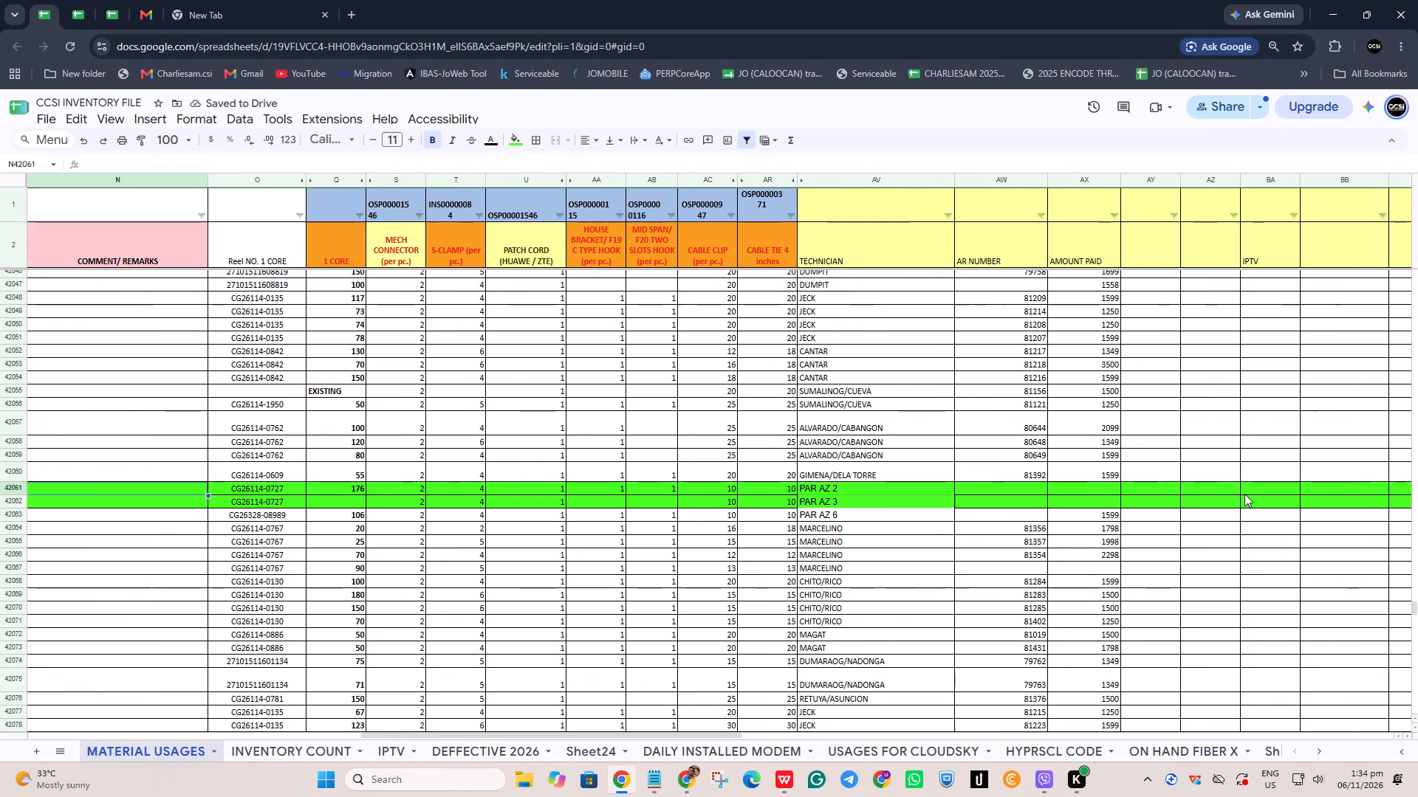
pyautogui.press('Right')
pyautogui.press('Right')
pyautogui.press('Right')
pyautogui.press('Right')
pyautogui.press('Right')
pyautogui.press('Right')
pyautogui.press('Right')
pyautogui.press('Right')
pyautogui.press('Right')
pyautogui.press('Right')
pyautogui.press('Right')
pyautogui.press('Right')
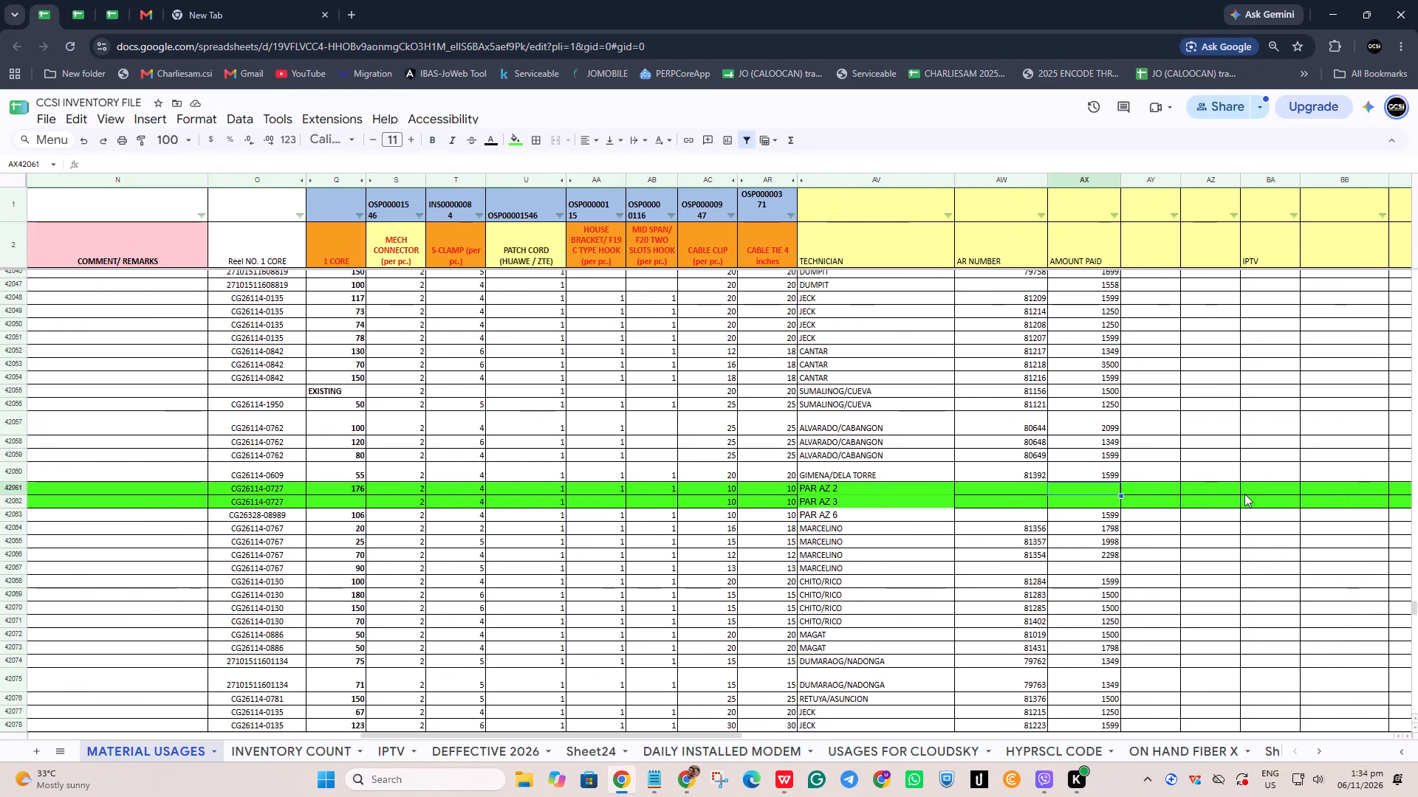
pyautogui.write('1349')
pyautogui.press('Left')
# Review row 42061 back across to its date, and check the account name in row 42062.
pyautogui.press('Left')
pyautogui.press('Left')
pyautogui.press('Left')
pyautogui.press('Left')
pyautogui.press('Left')
pyautogui.press('Left')
pyautogui.press('Left')
pyautogui.press('Left')
pyautogui.press('Left')
pyautogui.press('Left')
pyautogui.press('Left')
pyautogui.press('Left')
pyautogui.press('Left')
pyautogui.press('Left')
pyautogui.press('Left')
pyautogui.press('Left')
pyautogui.press('Left')
pyautogui.press('Left')
pyautogui.press('Left')
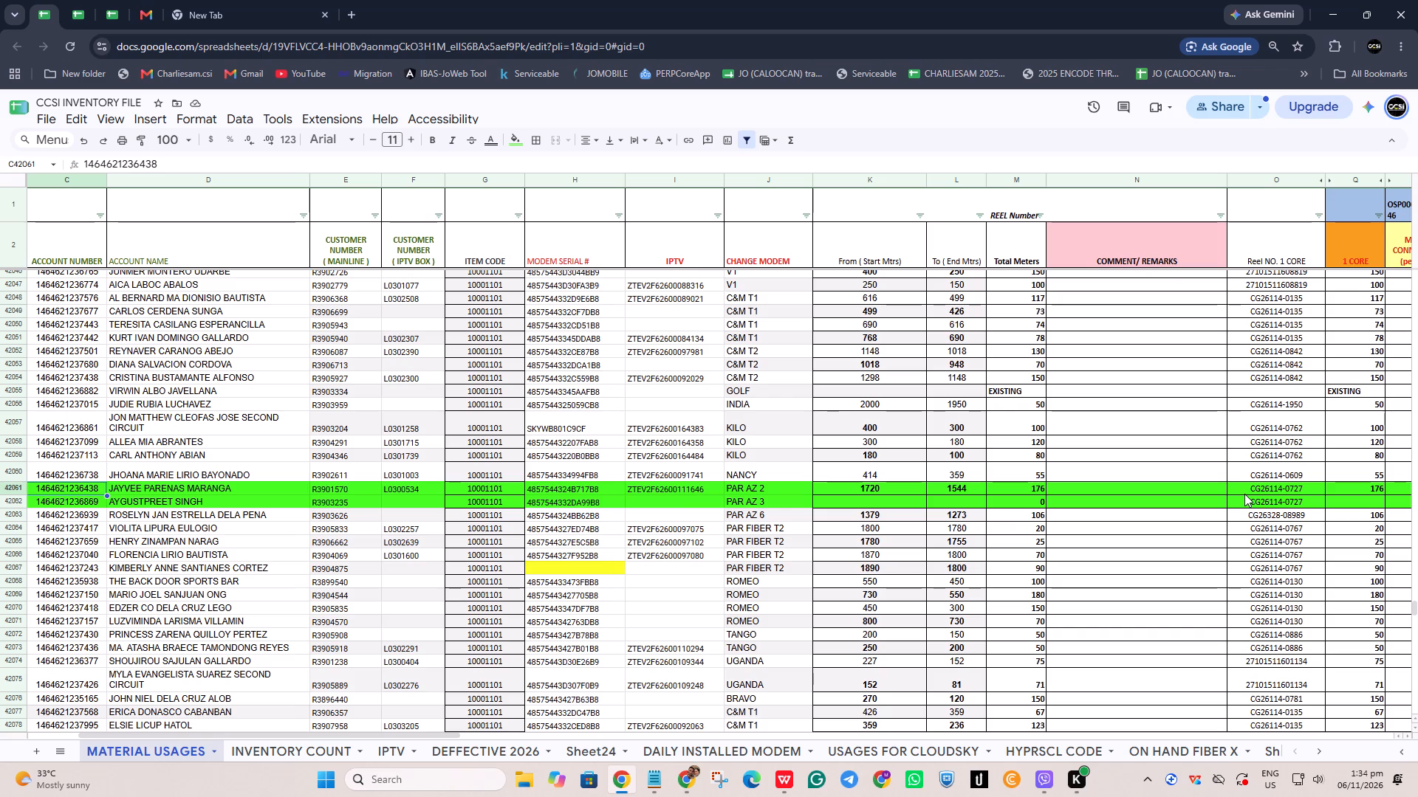
pyautogui.press('Left')
pyautogui.press('Left')
pyautogui.press('Left')
pyautogui.press('Left')
pyautogui.press('Left')
pyautogui.press('Left')
pyautogui.press('Left')
pyautogui.press('Left')
pyautogui.press('Left')
pyautogui.press('Left')
pyautogui.press('Left')
pyautogui.press('Left')
pyautogui.press('Left')
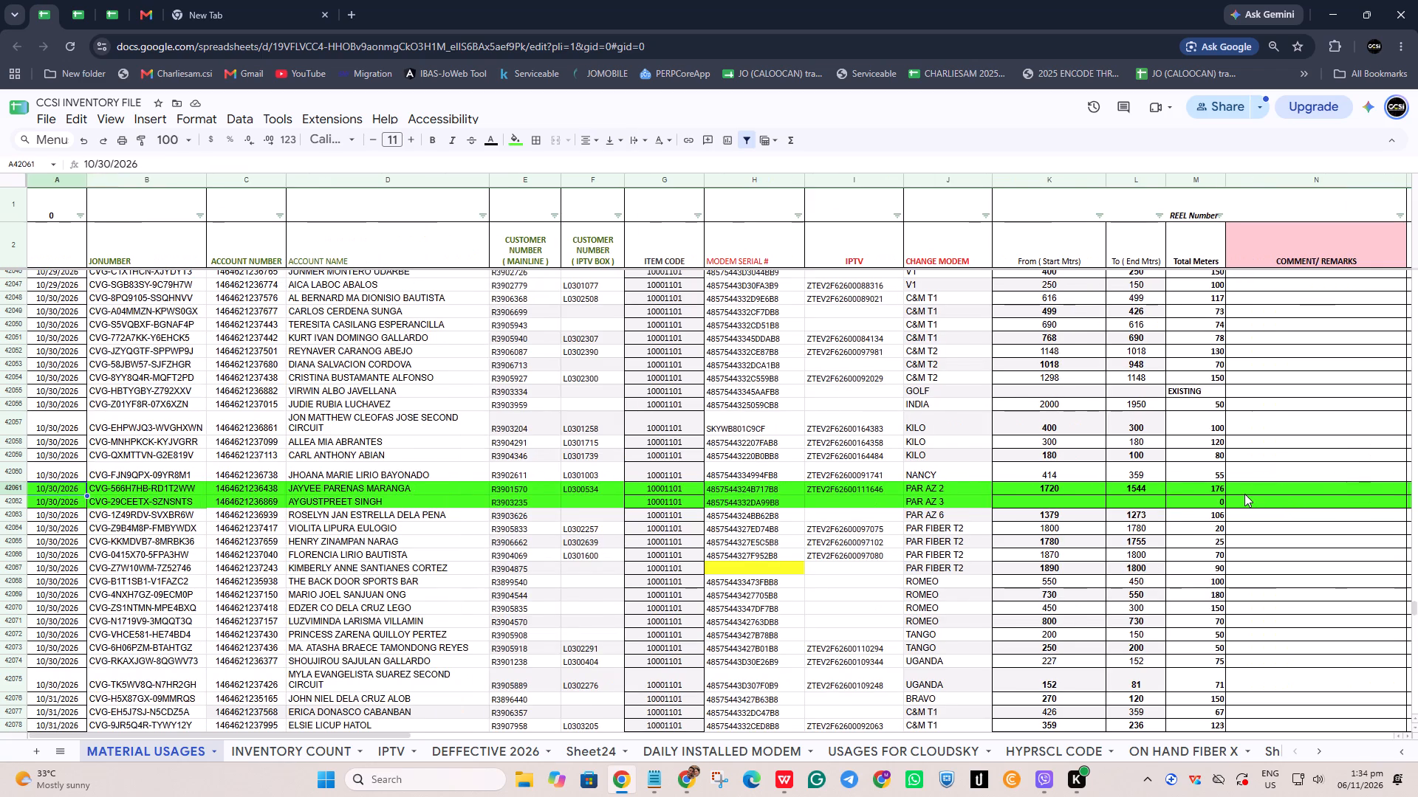
pyautogui.press('Right')
pyautogui.press('Right')
pyautogui.press('Right')
pyautogui.press('Down')
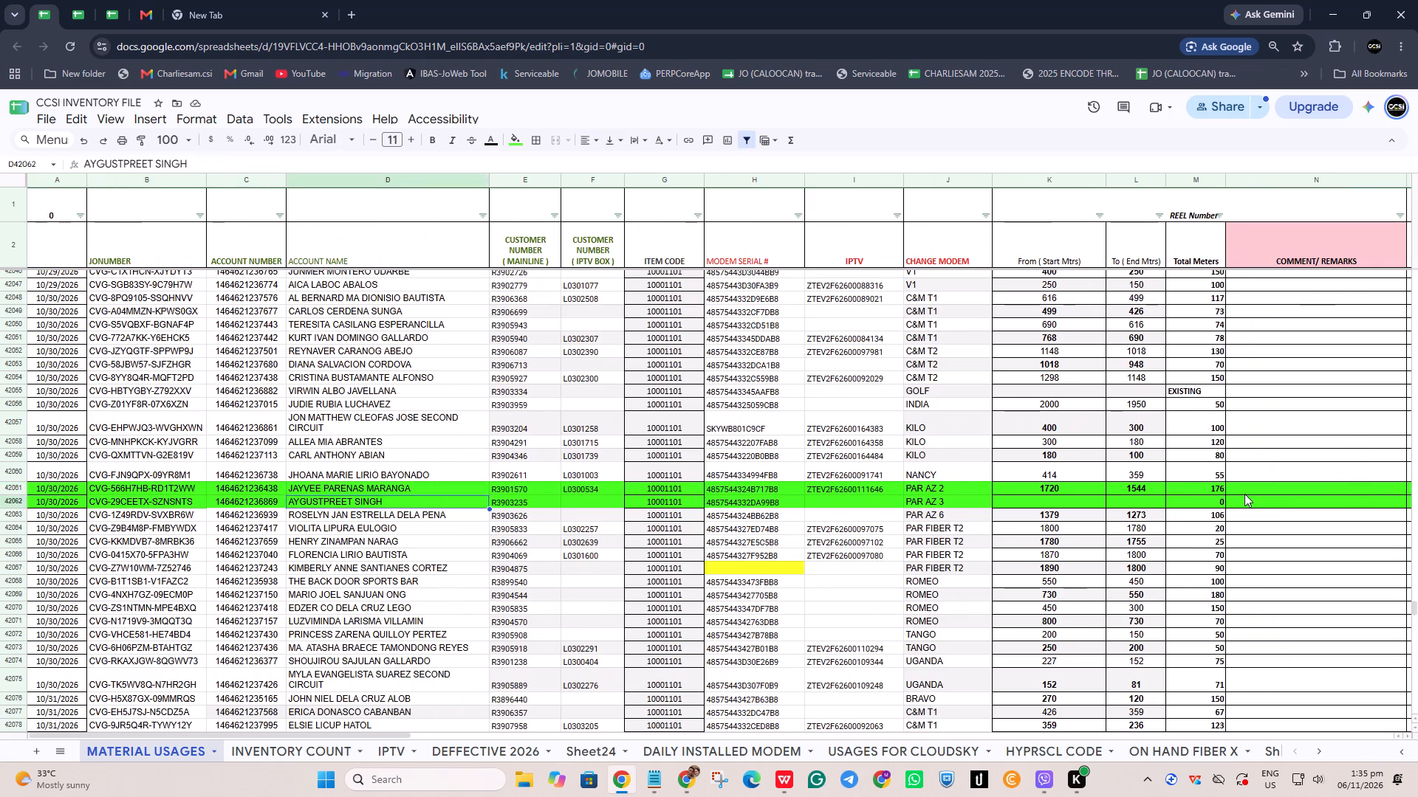
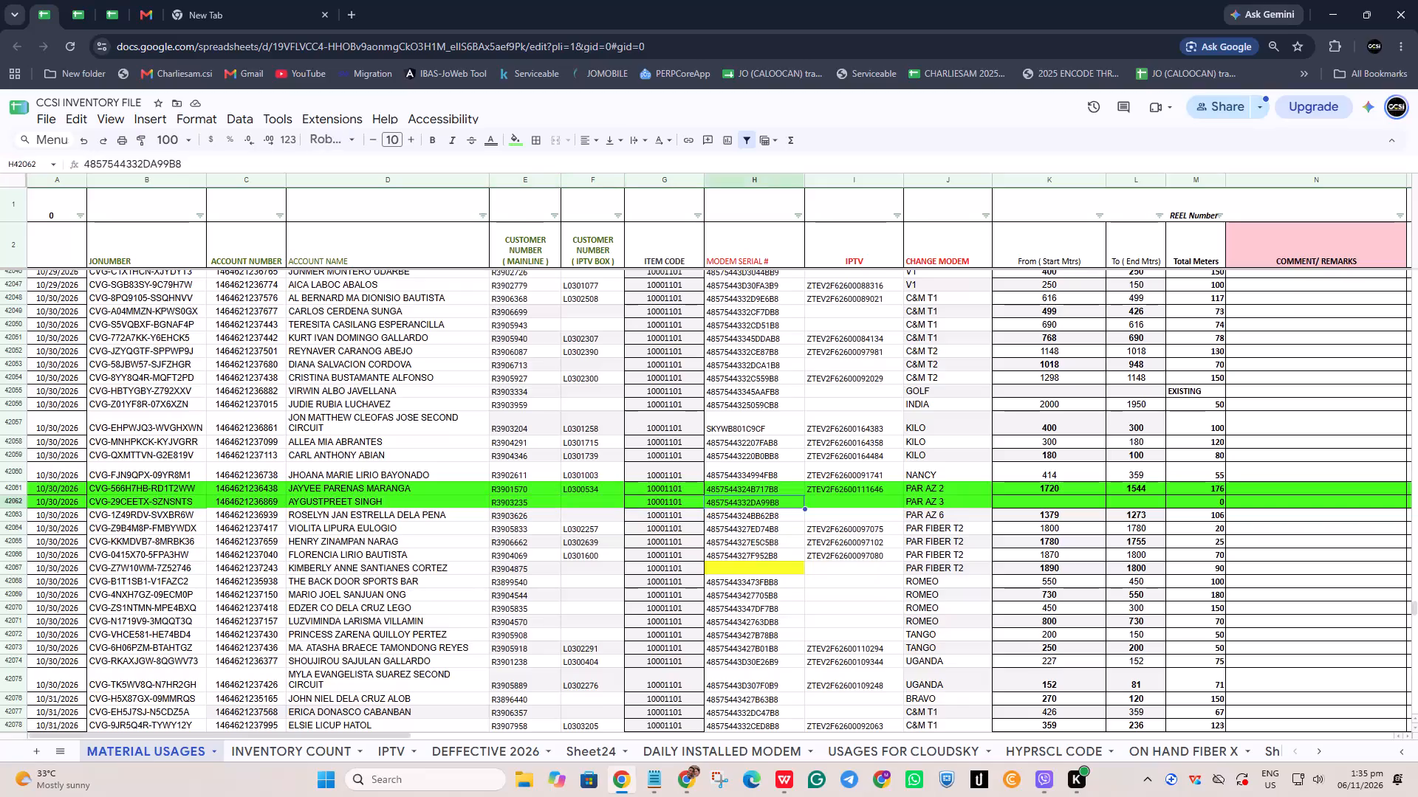
# Enter 1544 as the From (Start Mtrs) value for the PAR AZ 3 entry in row 42062.
pyautogui.press('Tab')
pyautogui.press('Tab')
pyautogui.press('Tab')
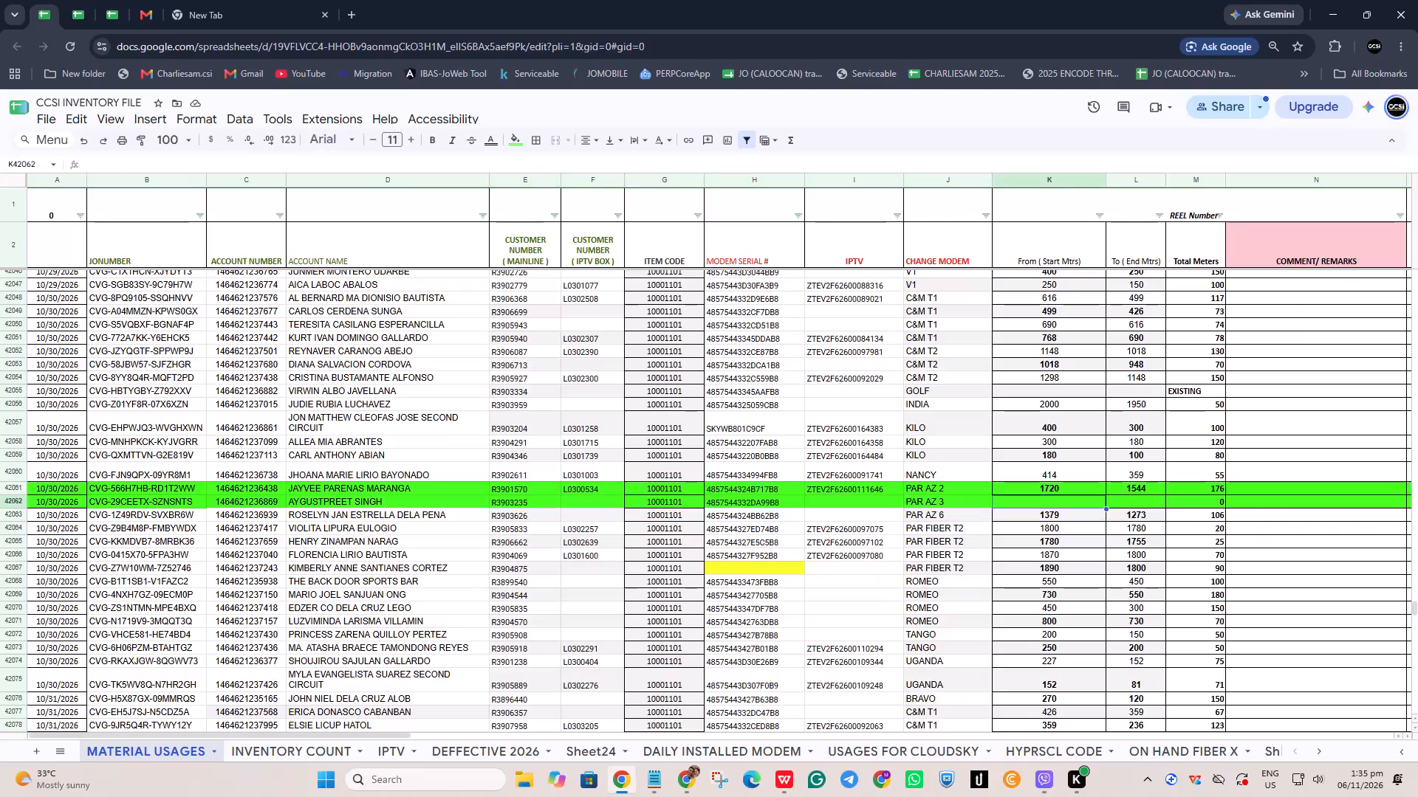
pyautogui.press('1')
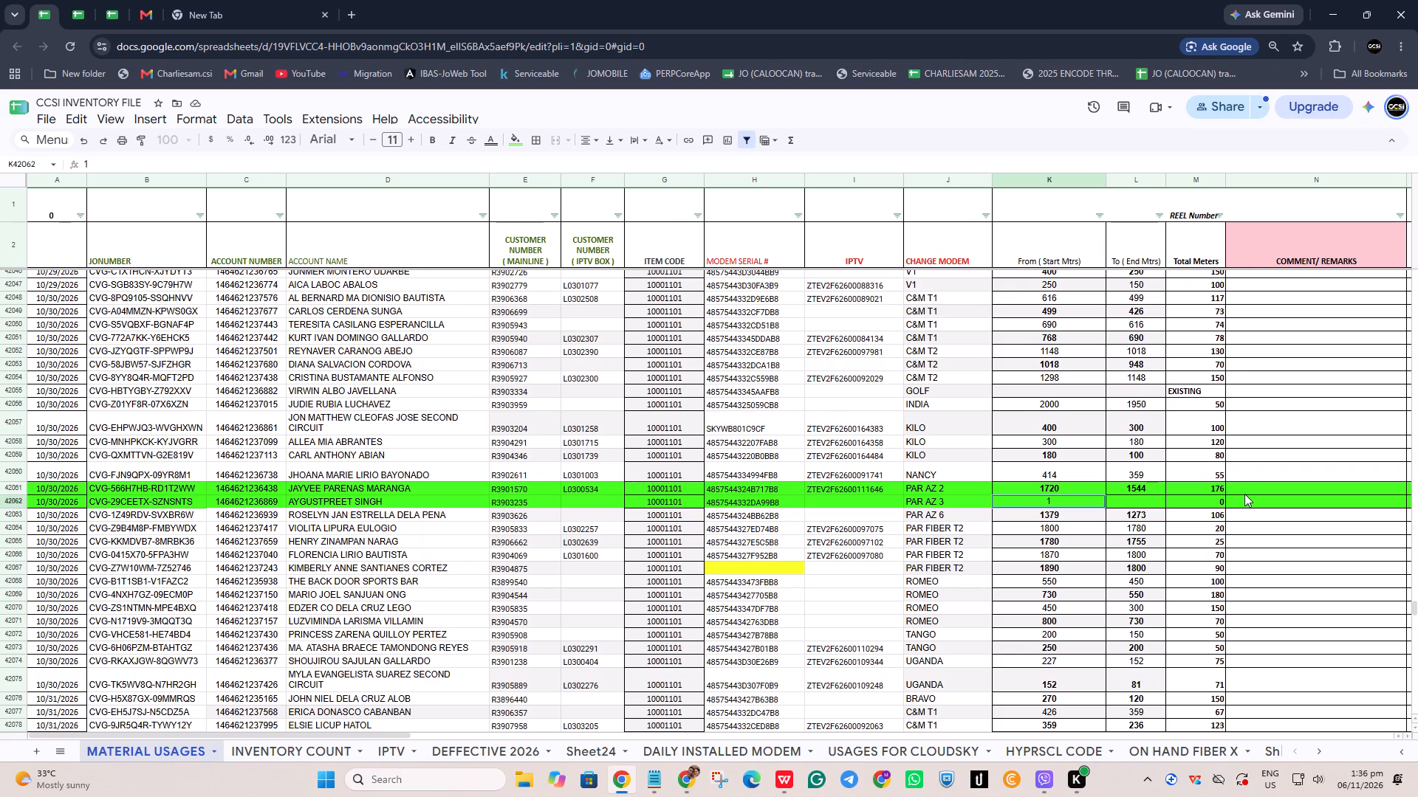
pyautogui.press('Left')
pyautogui.press('Tab')
pyautogui.write('1544')
pyautogui.press('Tab')
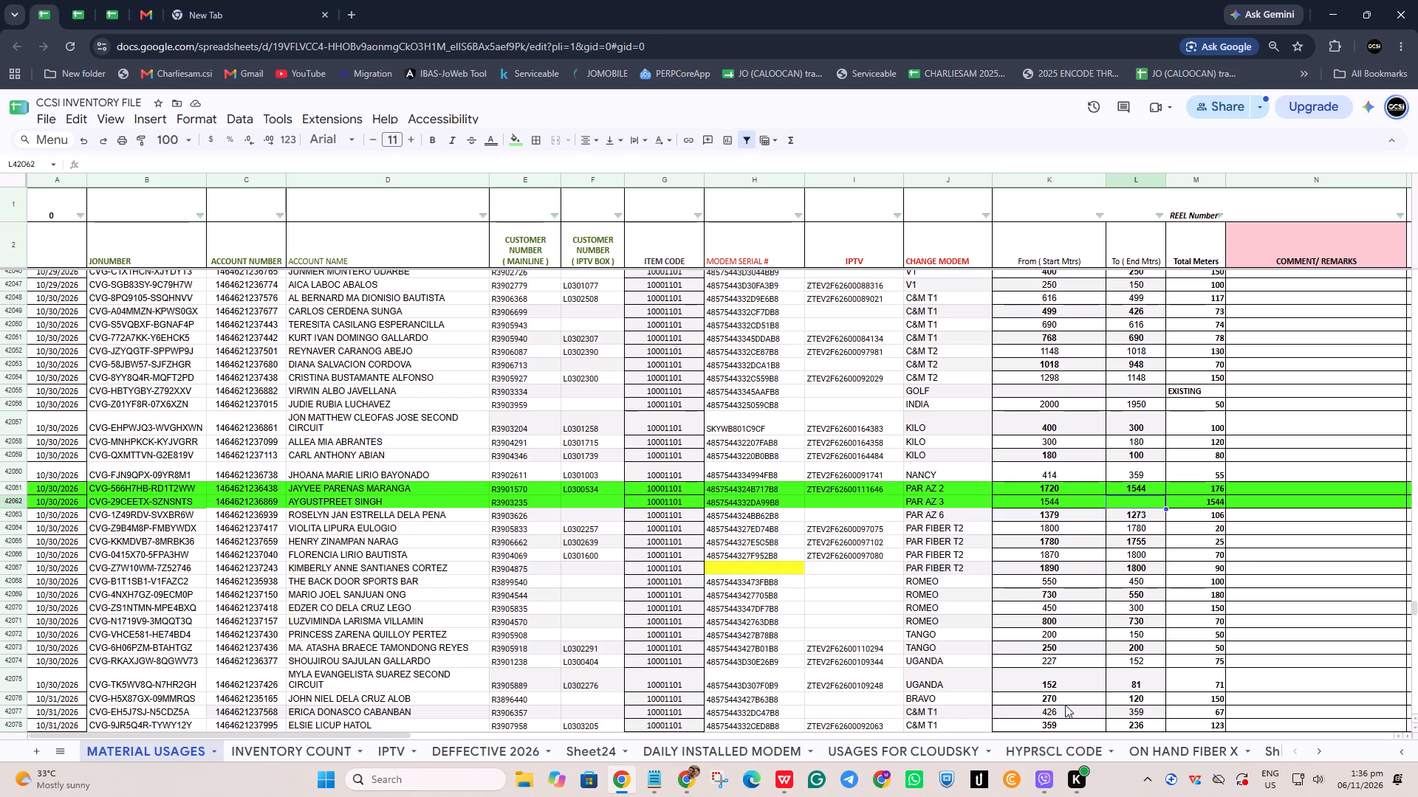
# Switch to Calculator and subtract 40 from 1544 to work out the end meter reading.
pyautogui.click(479, 774)
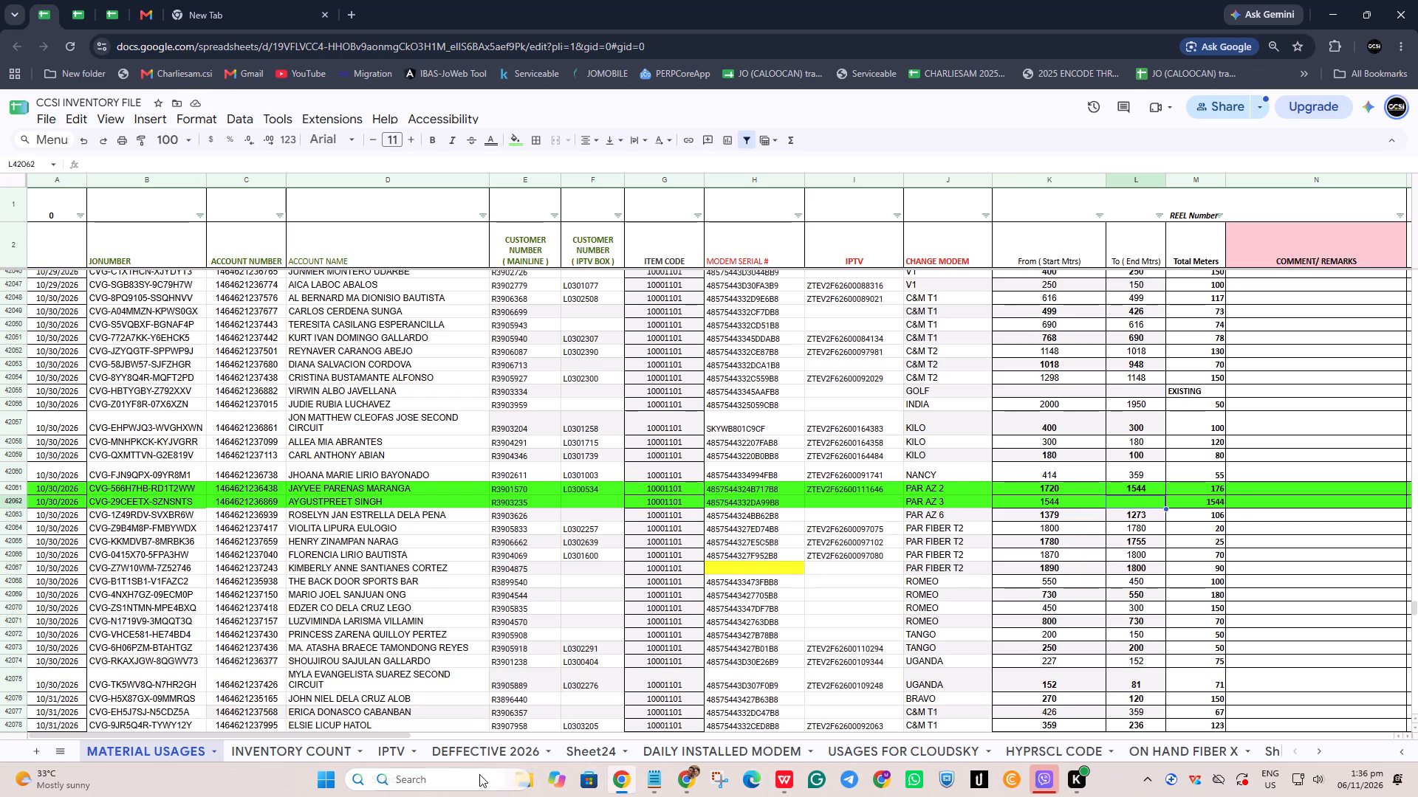
pyautogui.click(451, 190)
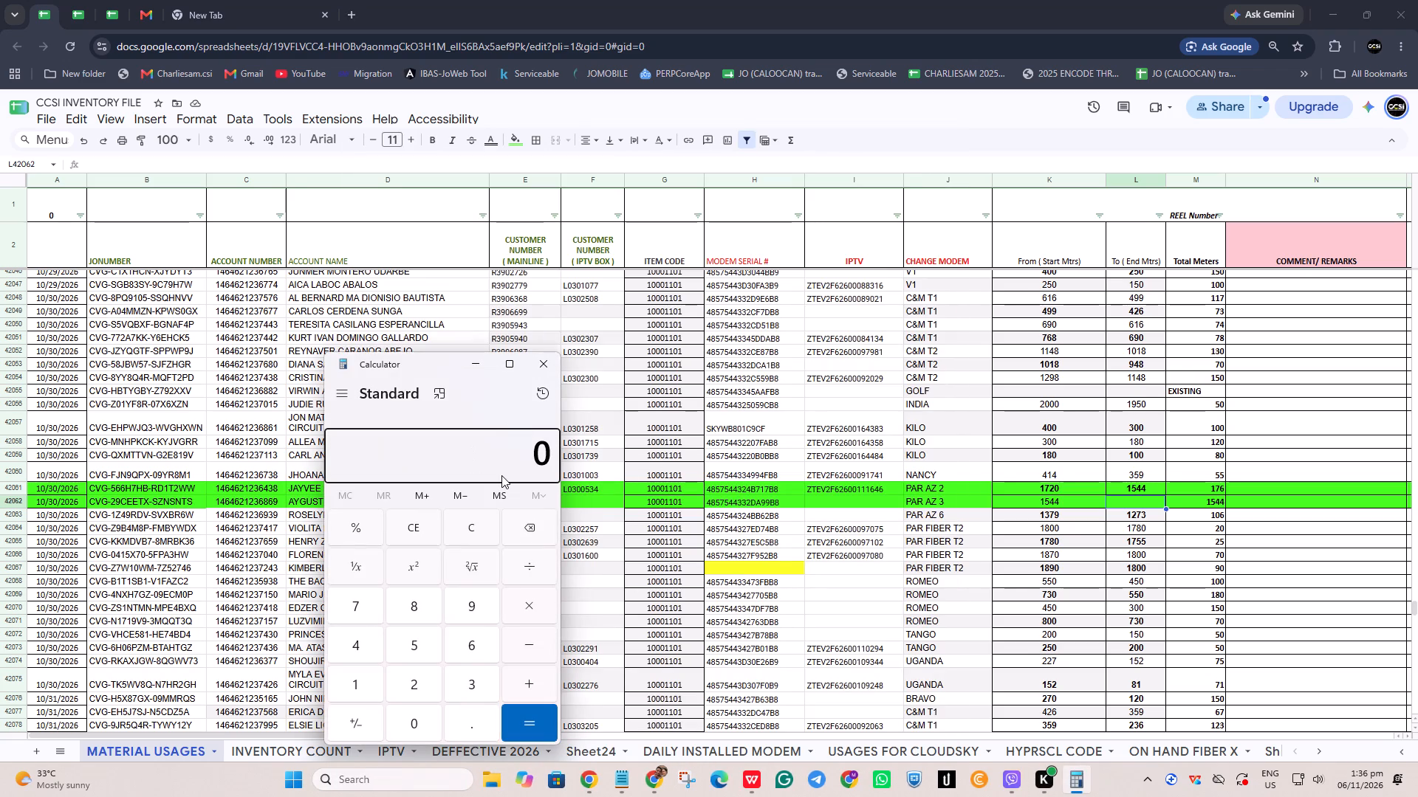
pyautogui.write('1544')
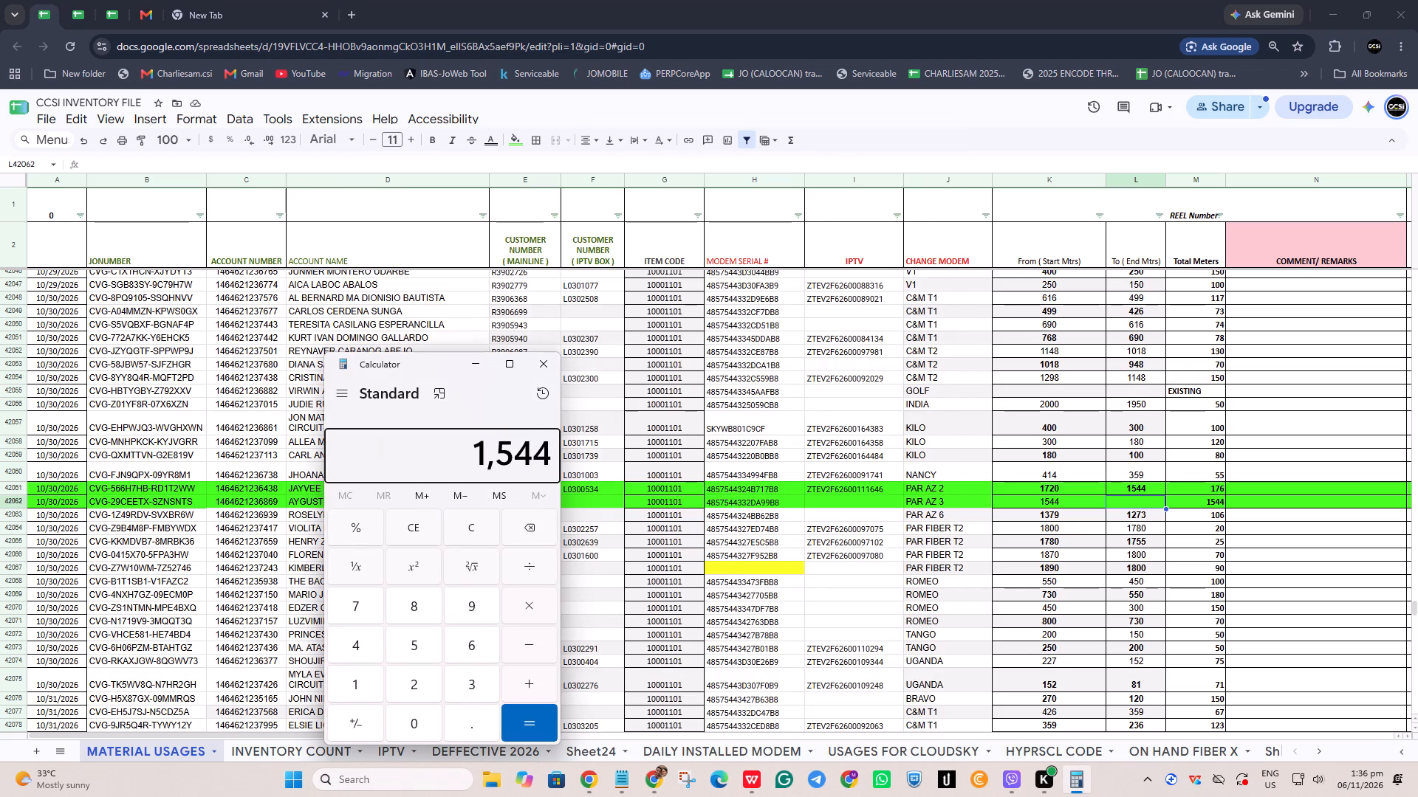
pyautogui.press('-')
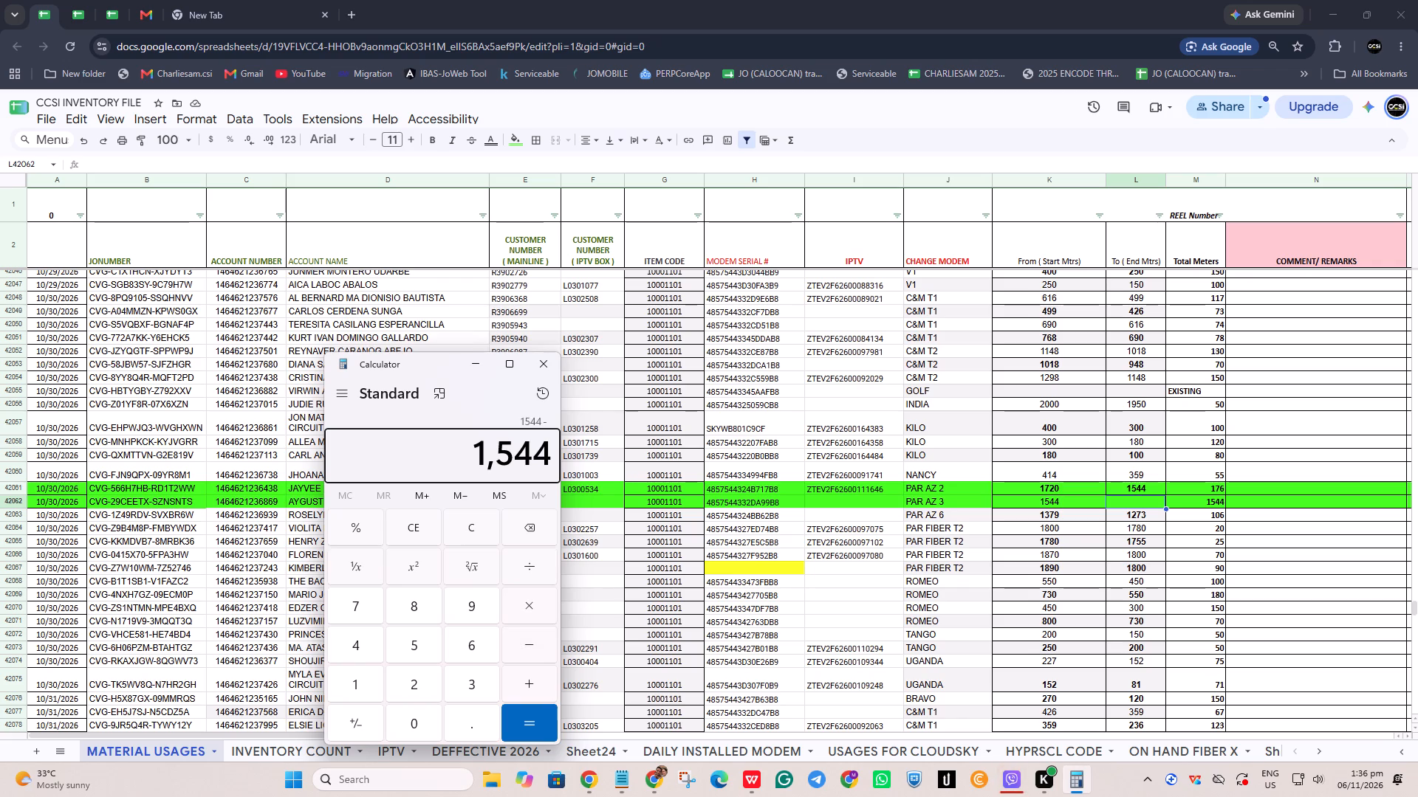
pyautogui.write('40')
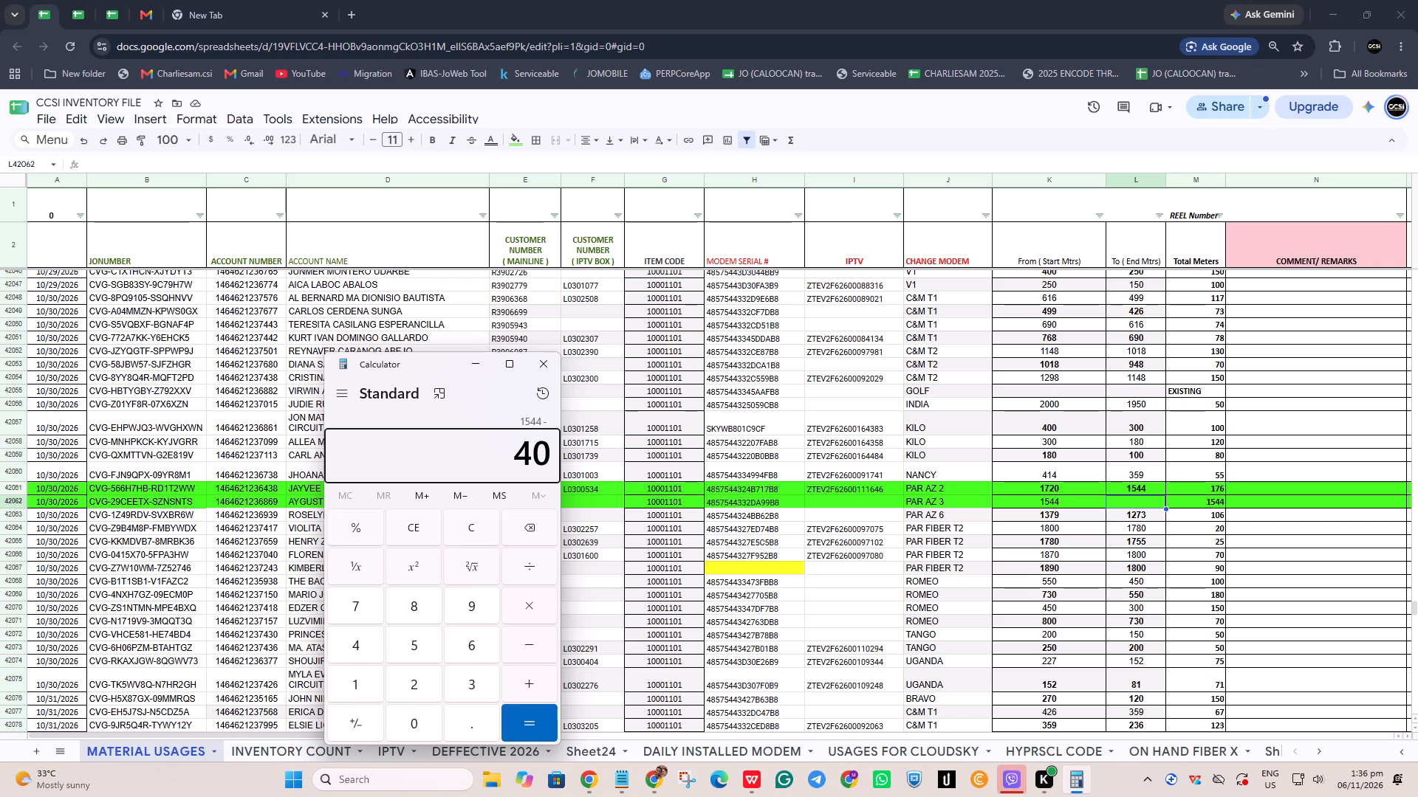
pyautogui.press('Return')
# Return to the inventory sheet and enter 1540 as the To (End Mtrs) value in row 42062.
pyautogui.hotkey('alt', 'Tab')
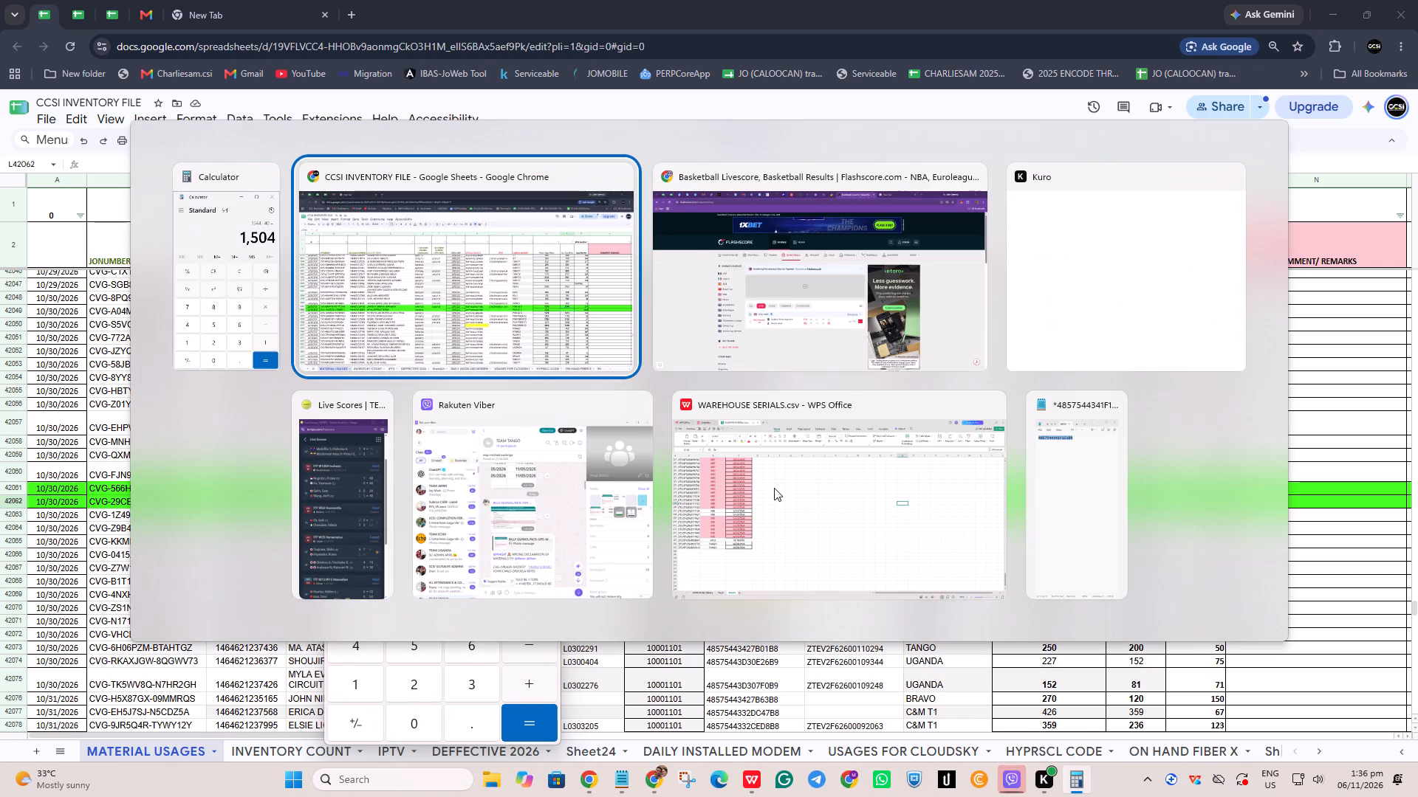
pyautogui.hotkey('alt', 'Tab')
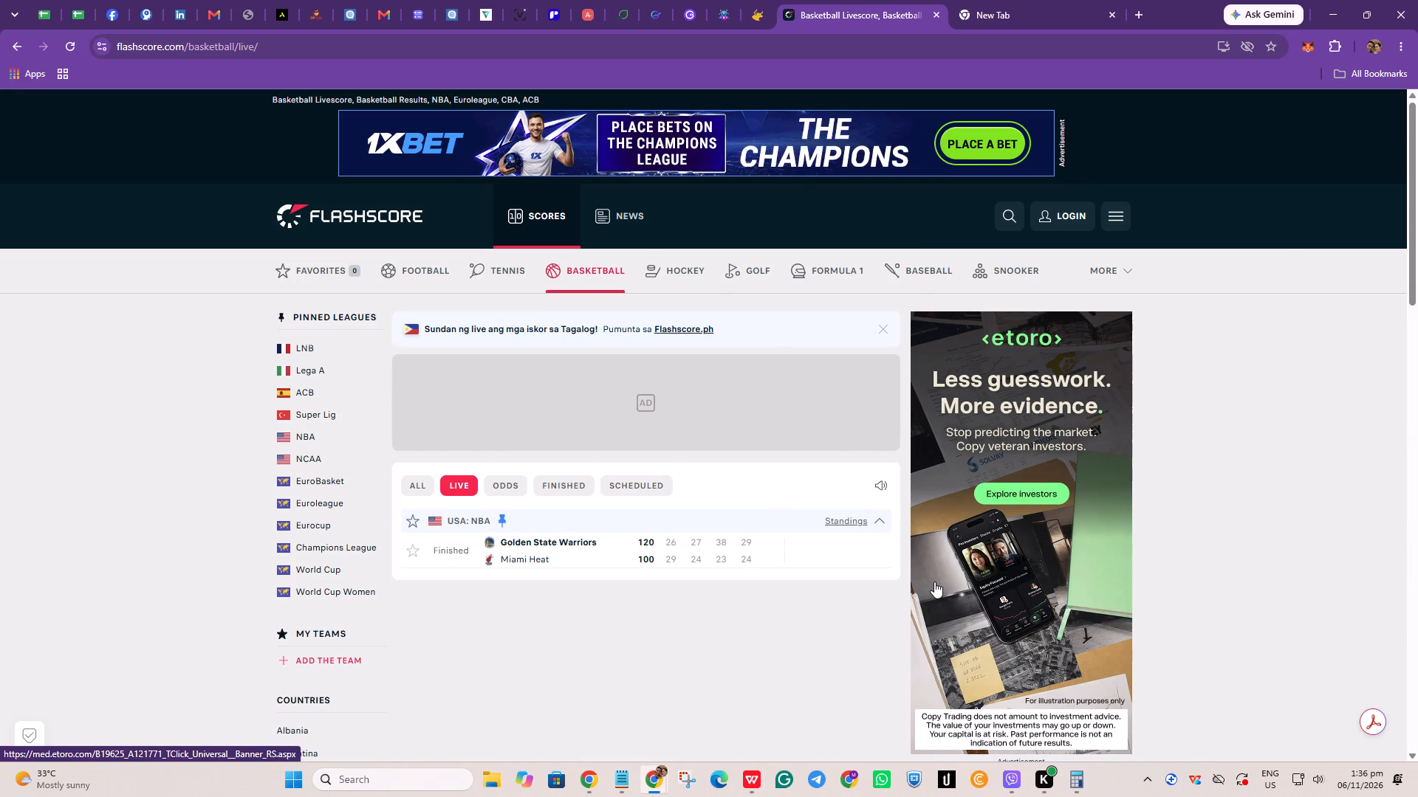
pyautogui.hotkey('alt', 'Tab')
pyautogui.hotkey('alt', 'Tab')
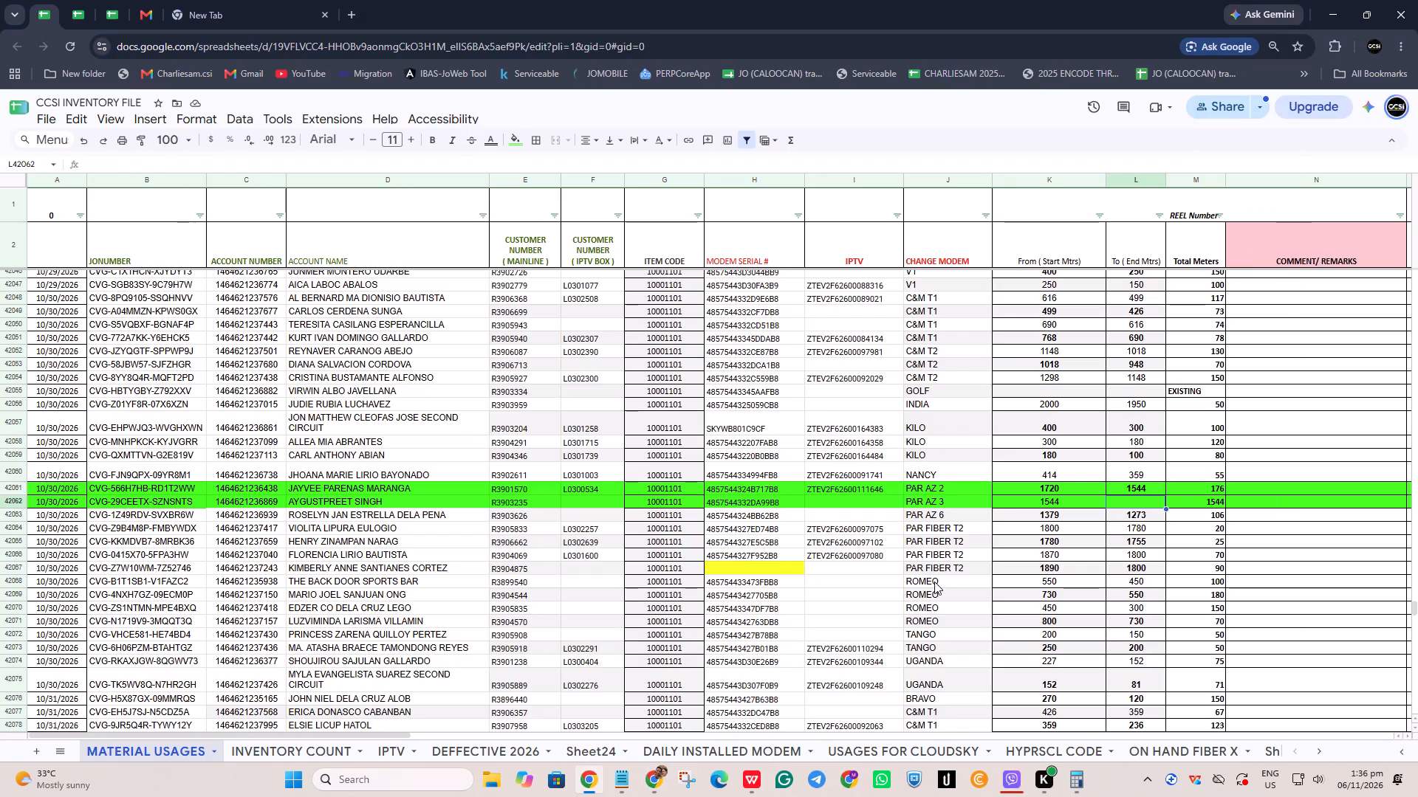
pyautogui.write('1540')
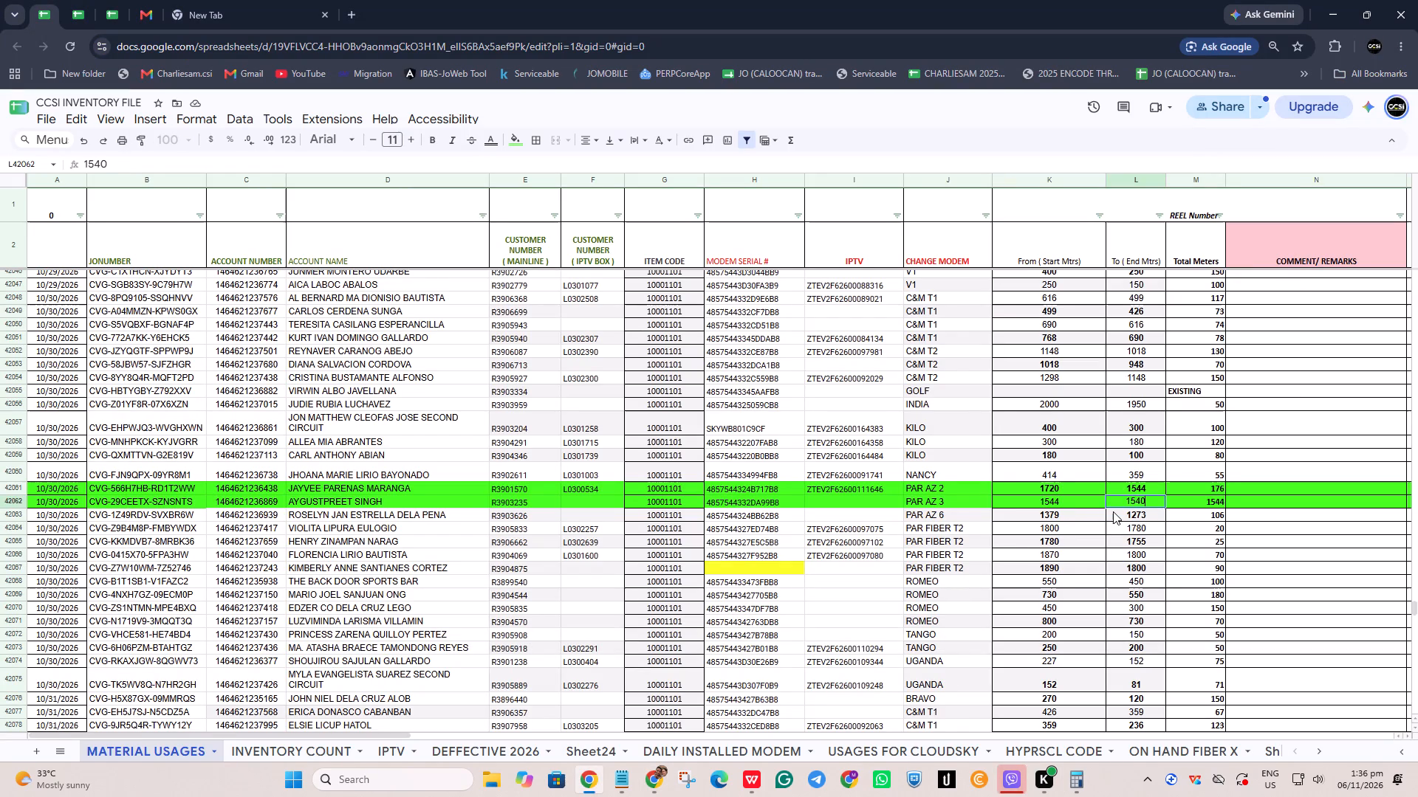
# Recheck the Calculator result and set the To (End Mtrs) value in row 42062 to 1504.
pyautogui.hotkey('alt', 'Tab')
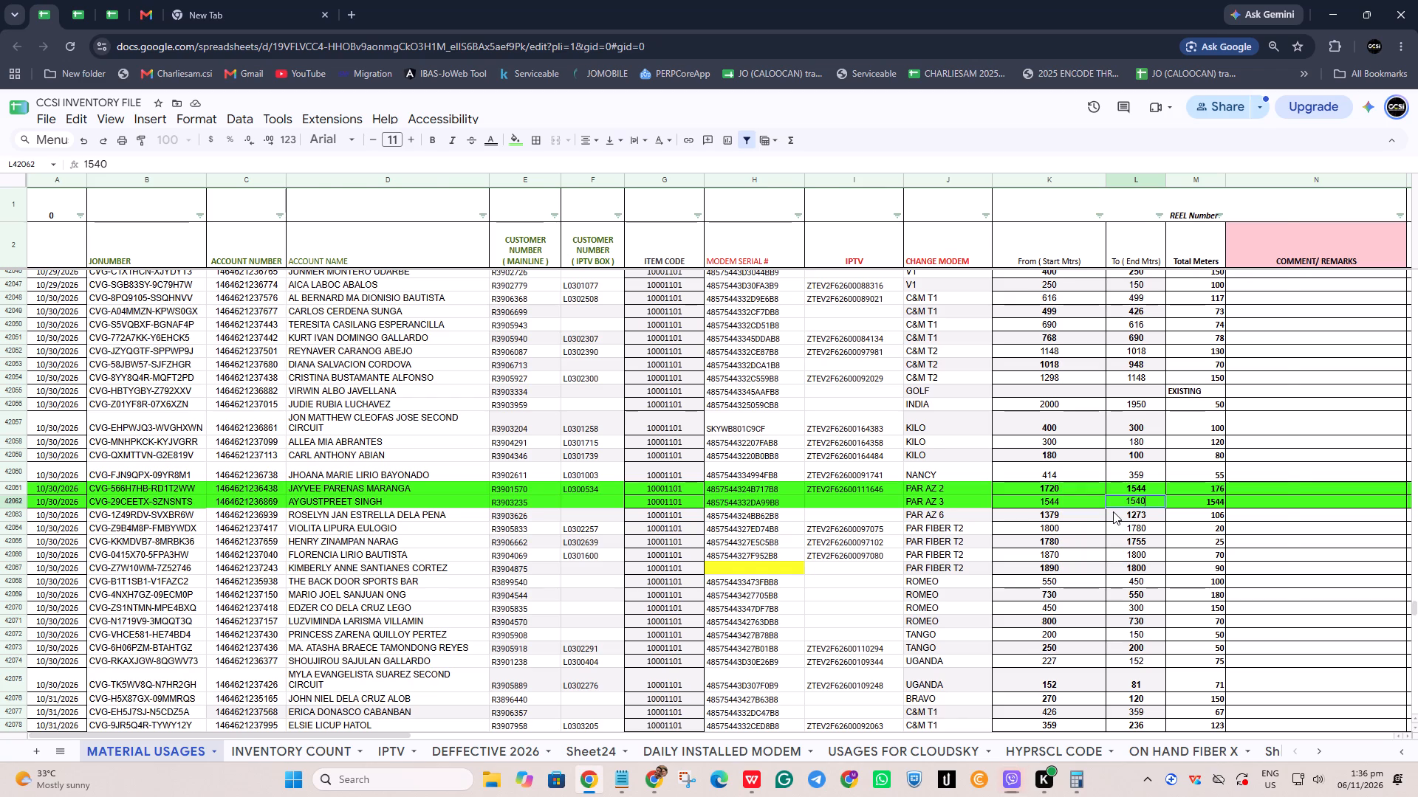
pyautogui.hotkey('alt', 'Tab')
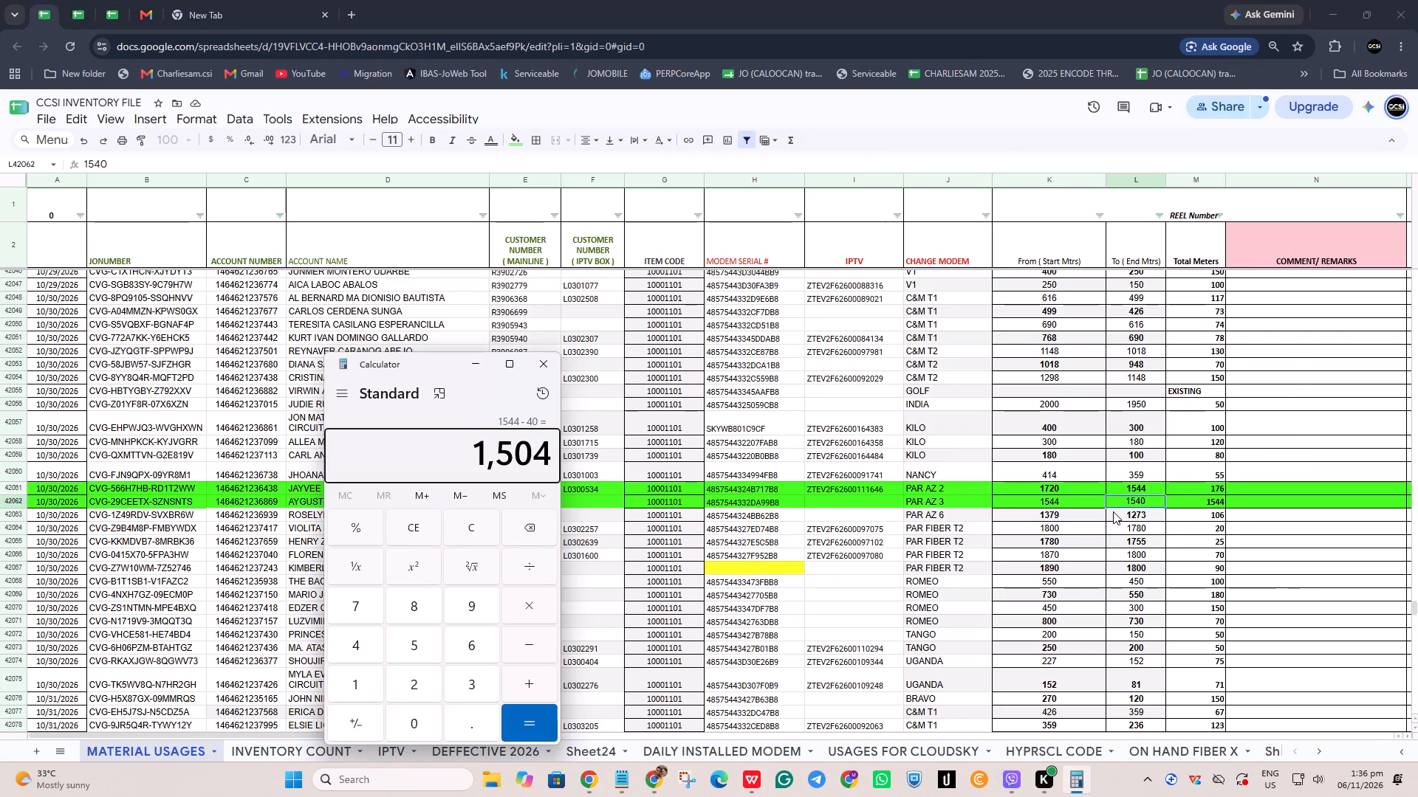
pyautogui.press('Tab')
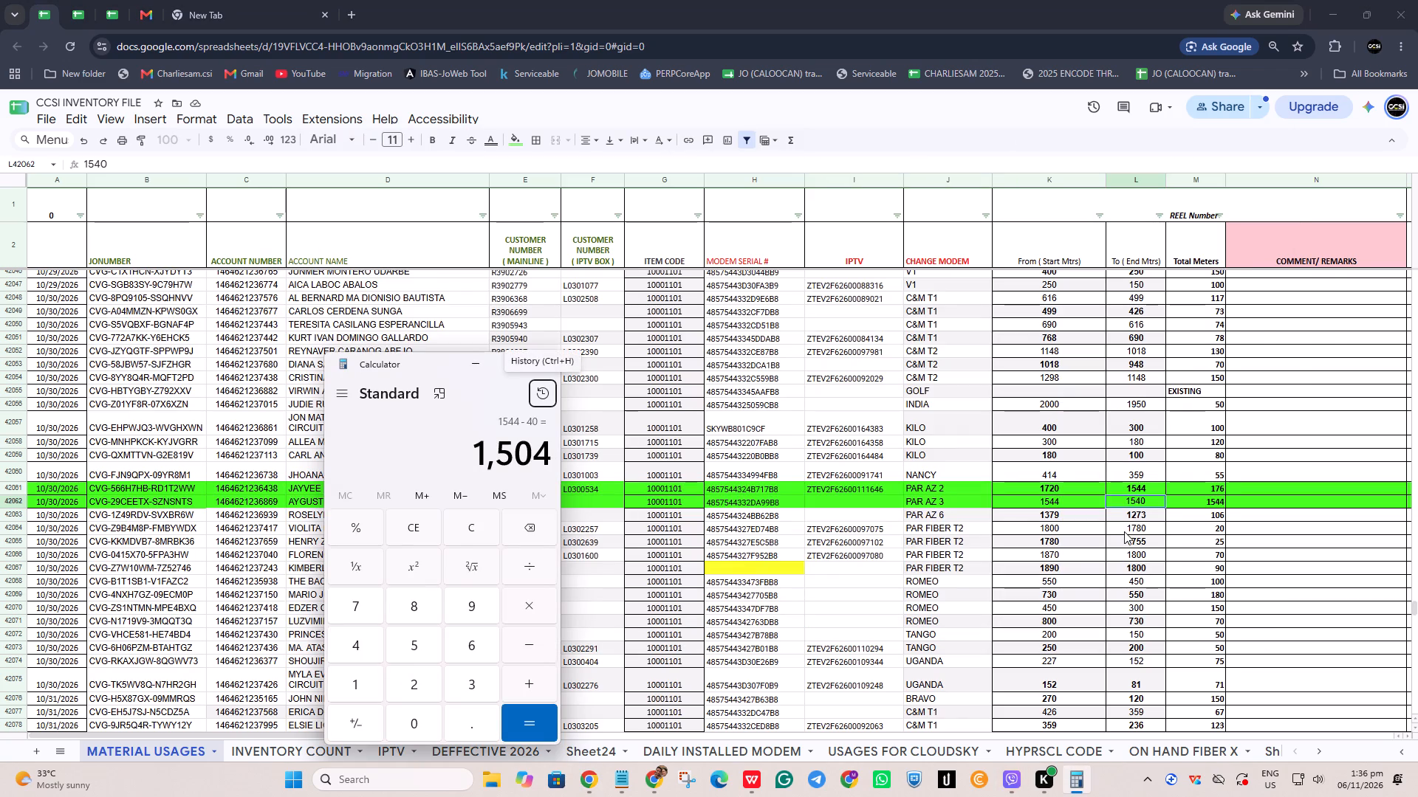
pyautogui.click(1103, 503)
pyautogui.press('Tab')
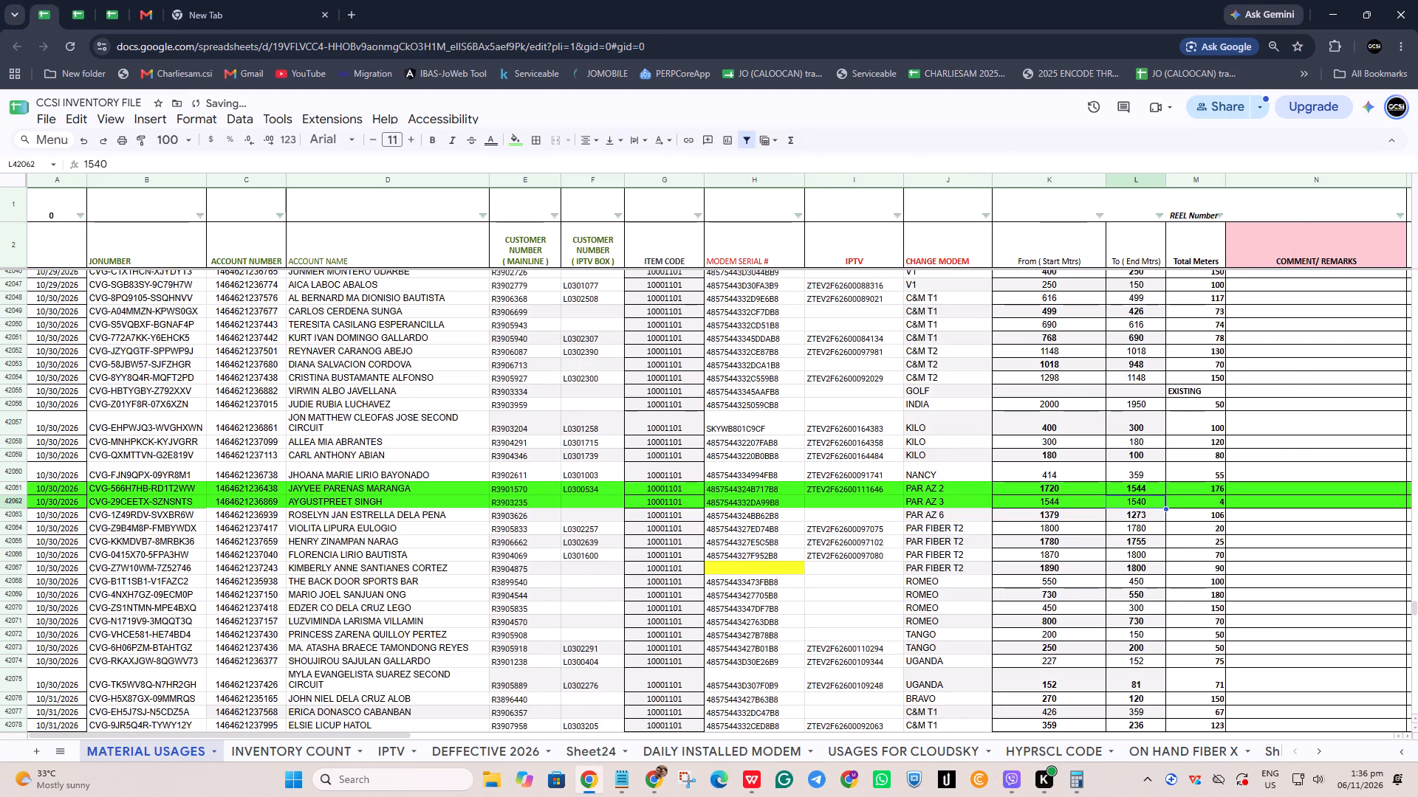
pyautogui.write('1504')
pyautogui.press('Tab')
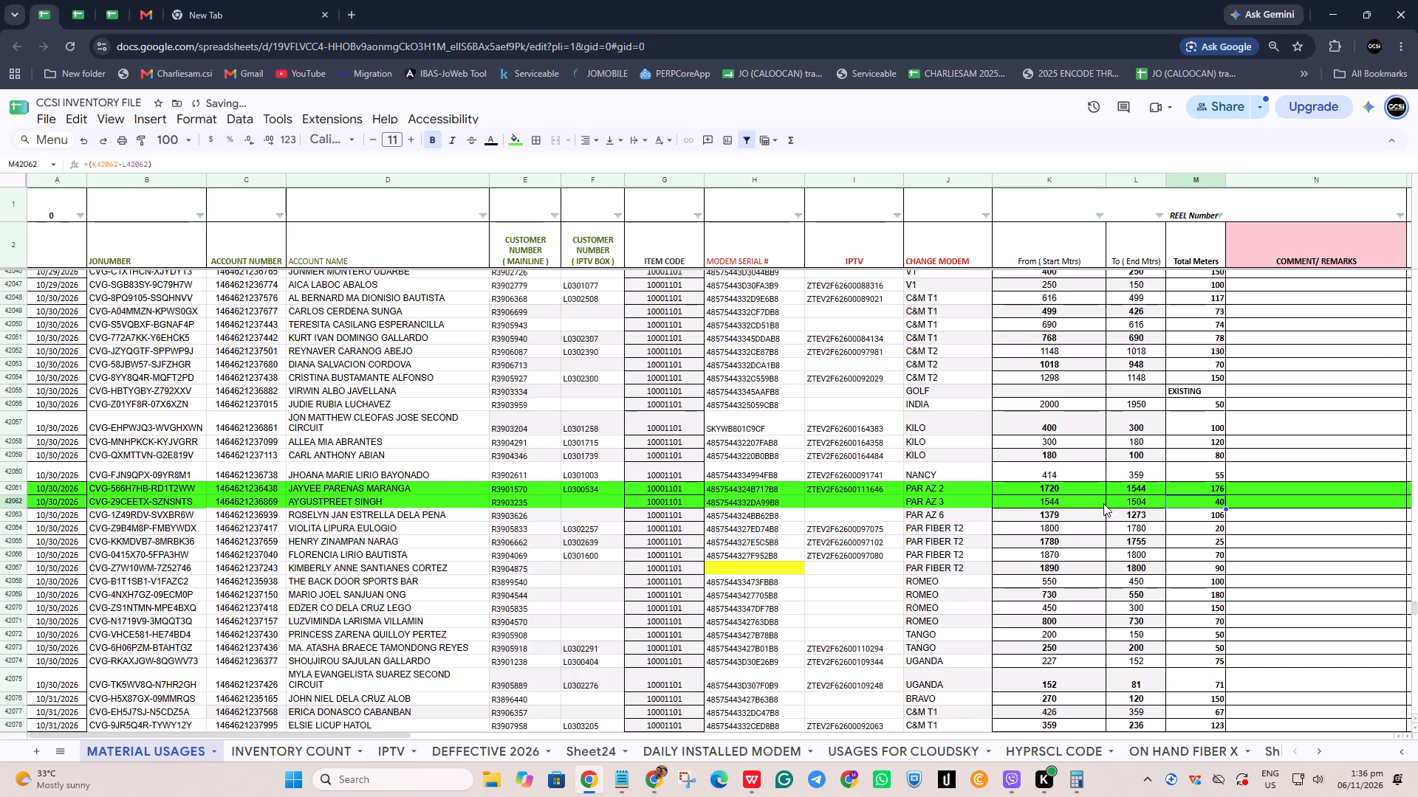
# Enter 40 in the 1 CORE column of row 42062.
pyautogui.press('Tab')
pyautogui.press('Tab')
pyautogui.press('Tab')
pyautogui.write('40')
pyautogui.press('Tab')
# Enter 1500 as the amount paid in row 42062.
pyautogui.press('Tab')
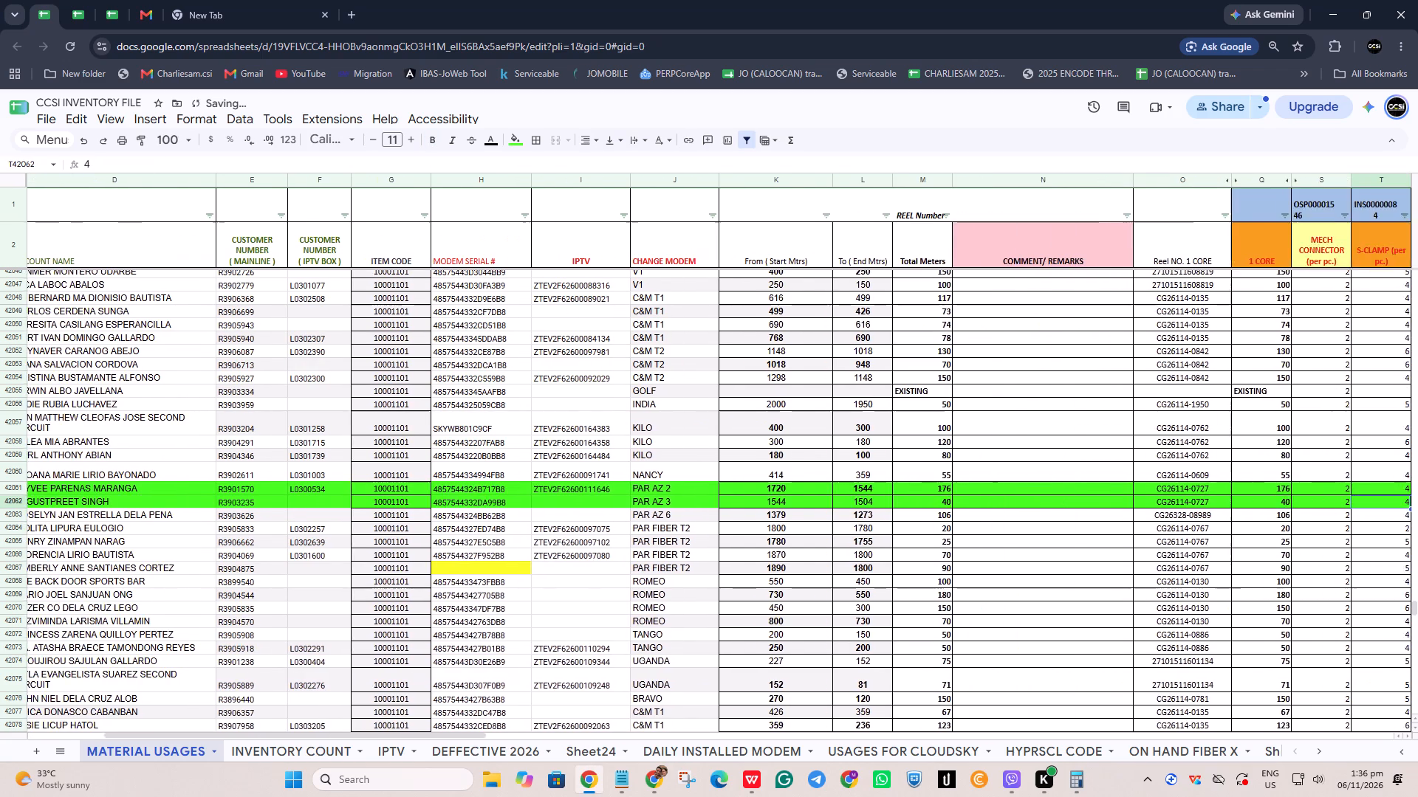
pyautogui.press('Tab')
pyautogui.press('Tab')
pyautogui.press('Tab')
pyautogui.press('Tab')
pyautogui.press('Tab')
pyautogui.press('Tab')
pyautogui.press('Tab')
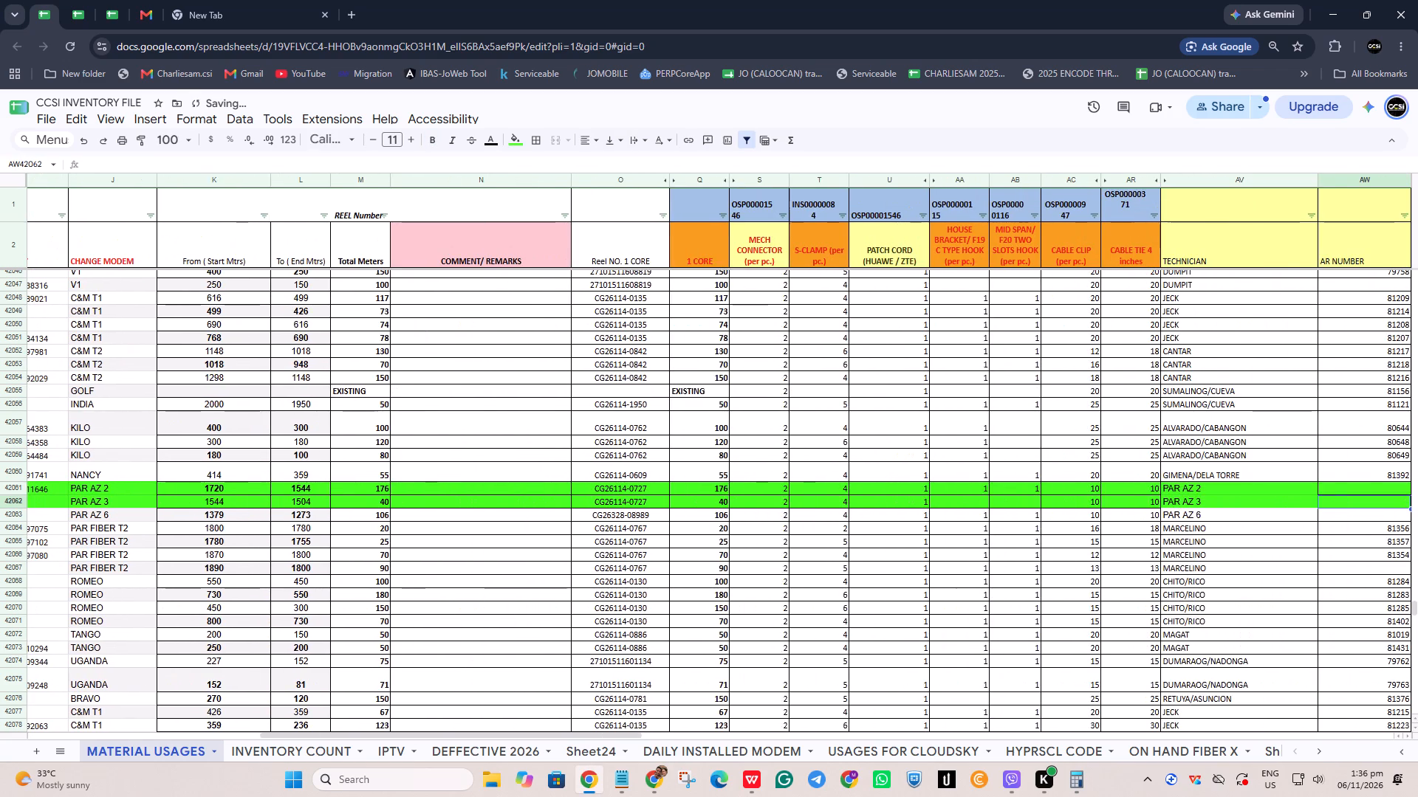
pyautogui.press('Tab')
pyautogui.write('1500')
pyautogui.press('Tab')
# Review row 42062 from the amount paid back through the technician and material quantities to the mech connector column.
pyautogui.press('Left')
pyautogui.press('Left')
pyautogui.press('Left')
pyautogui.press('Left')
pyautogui.press('Left')
pyautogui.press('Left')
pyautogui.press('Left')
pyautogui.press('Left')
pyautogui.press('Left')
pyautogui.press('Left')
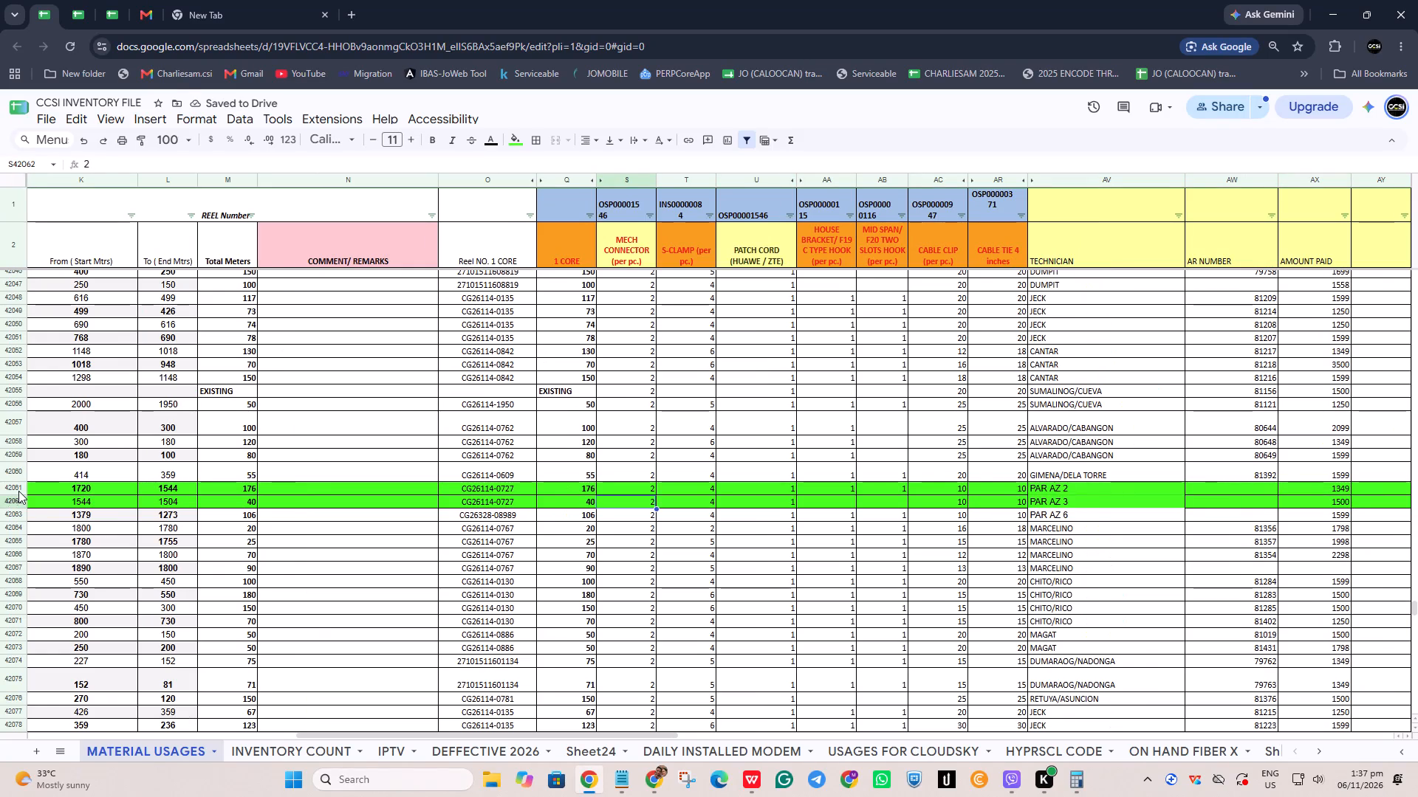
# Apply the green fill colour to the whole of rows 42061 and 42062.
pyautogui.moveTo(18, 491); pyautogui.dragTo(18, 502)
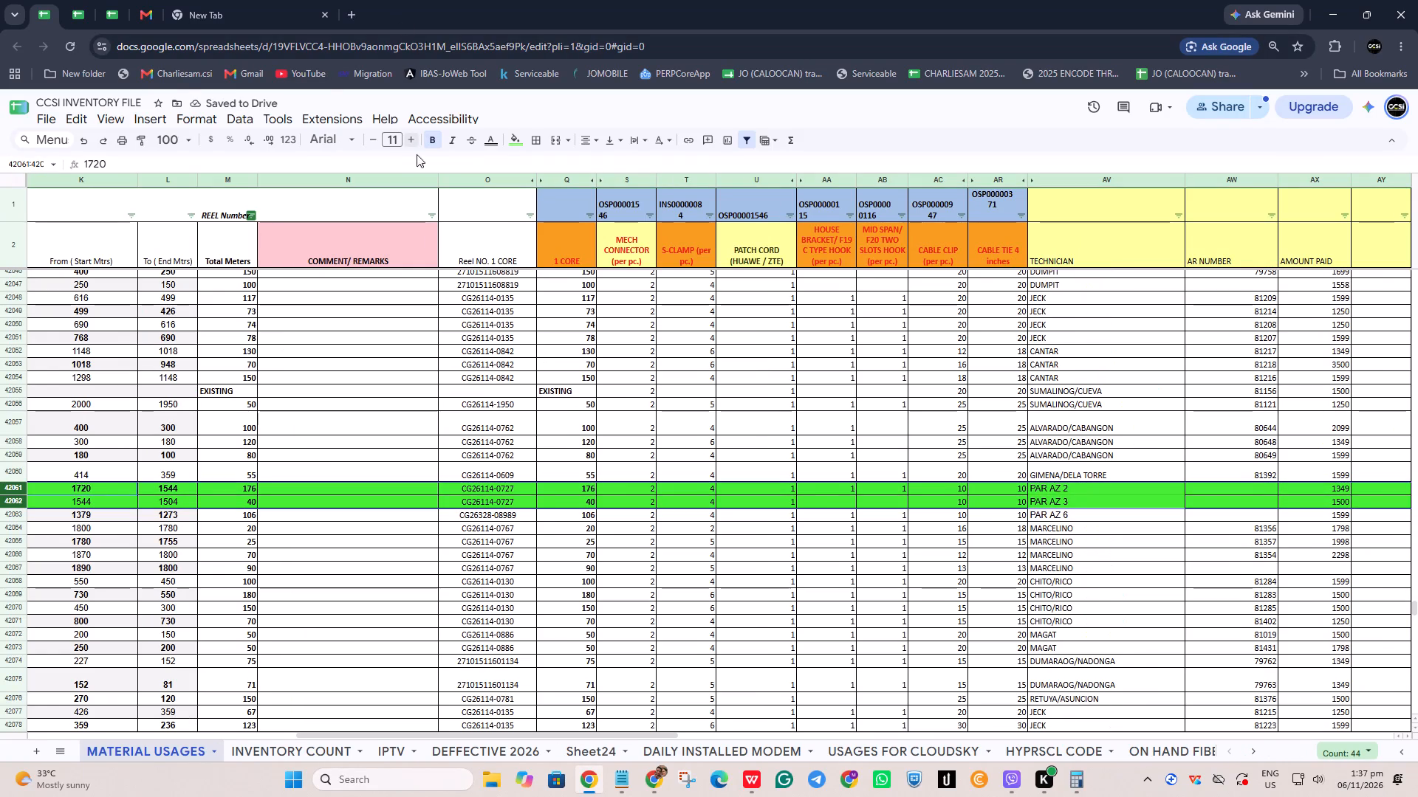
pyautogui.click(513, 138)
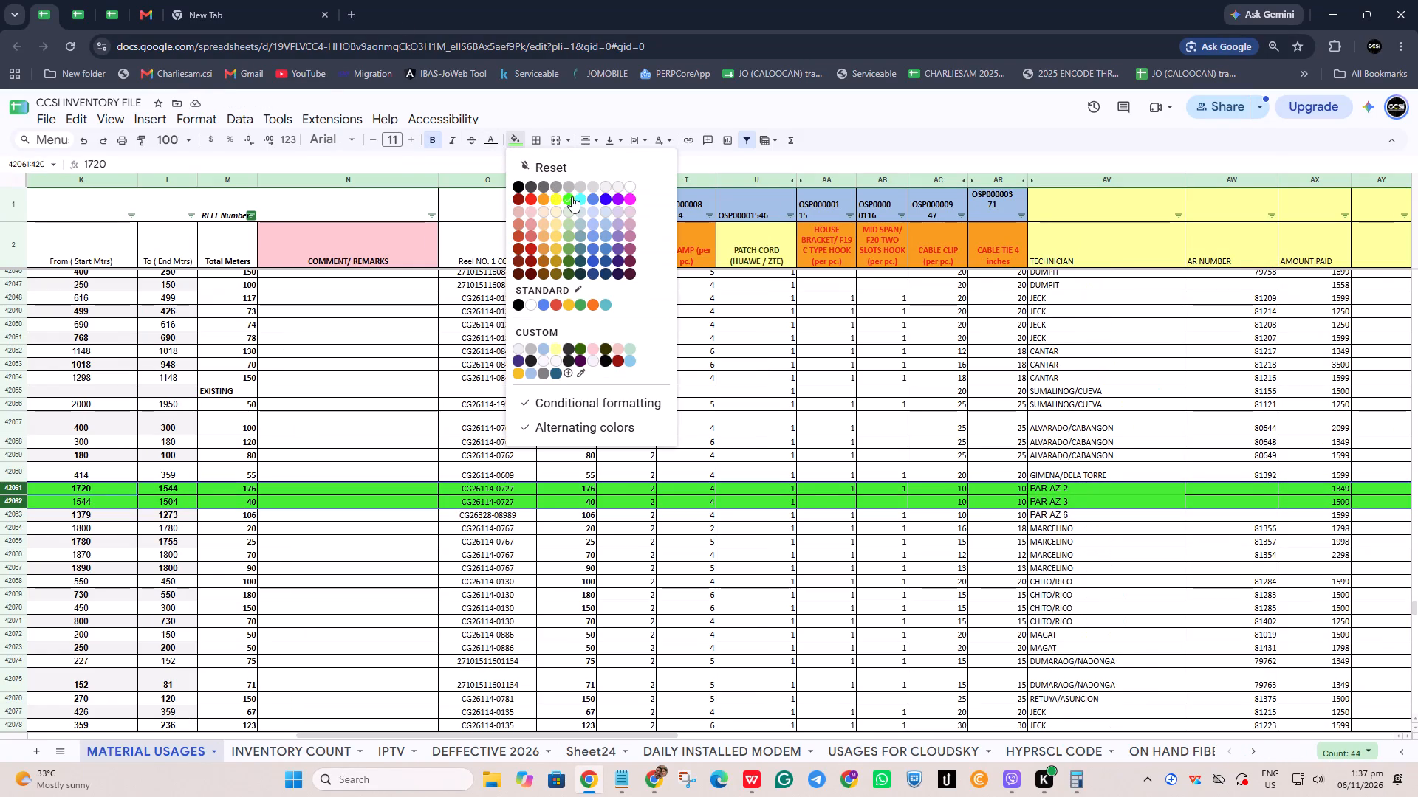
pyautogui.click(572, 196)
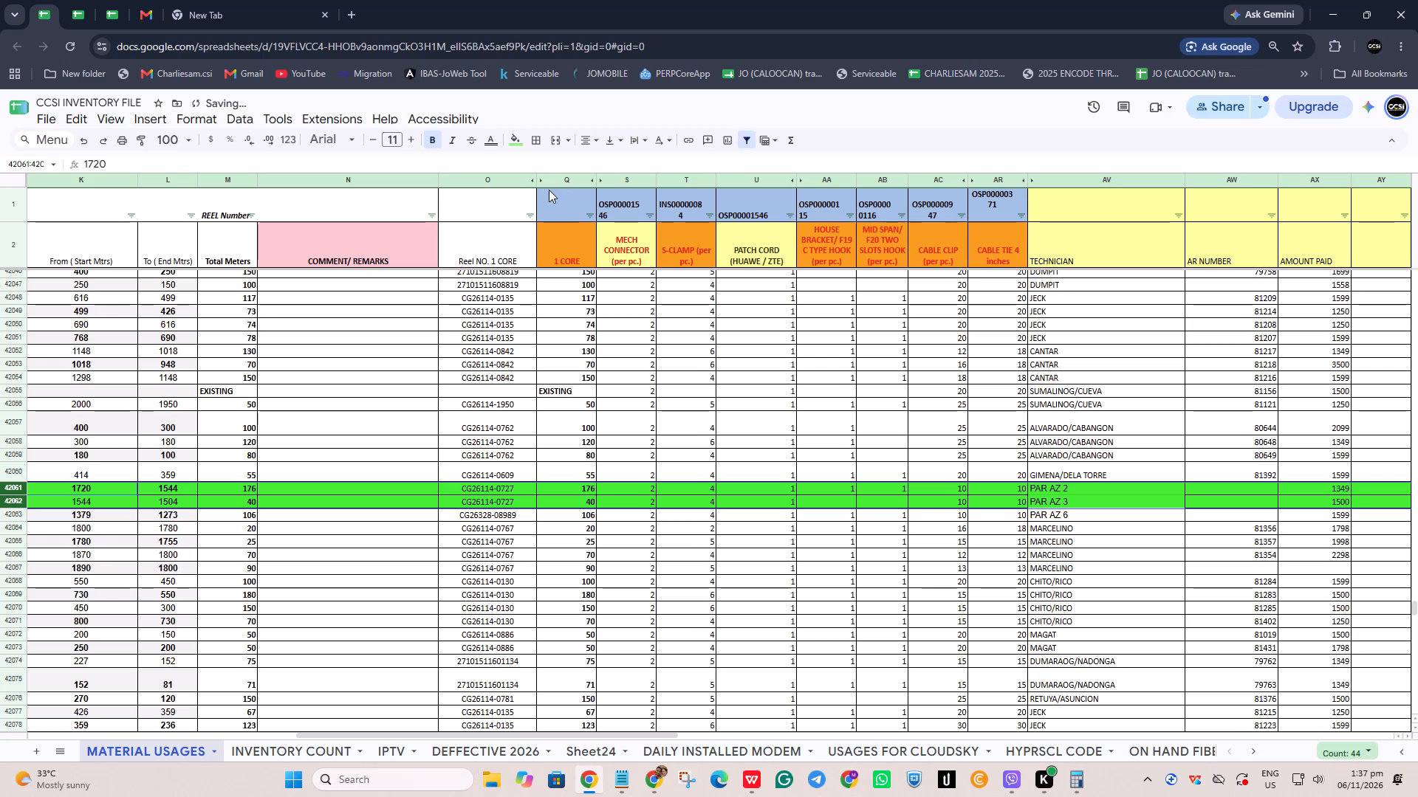
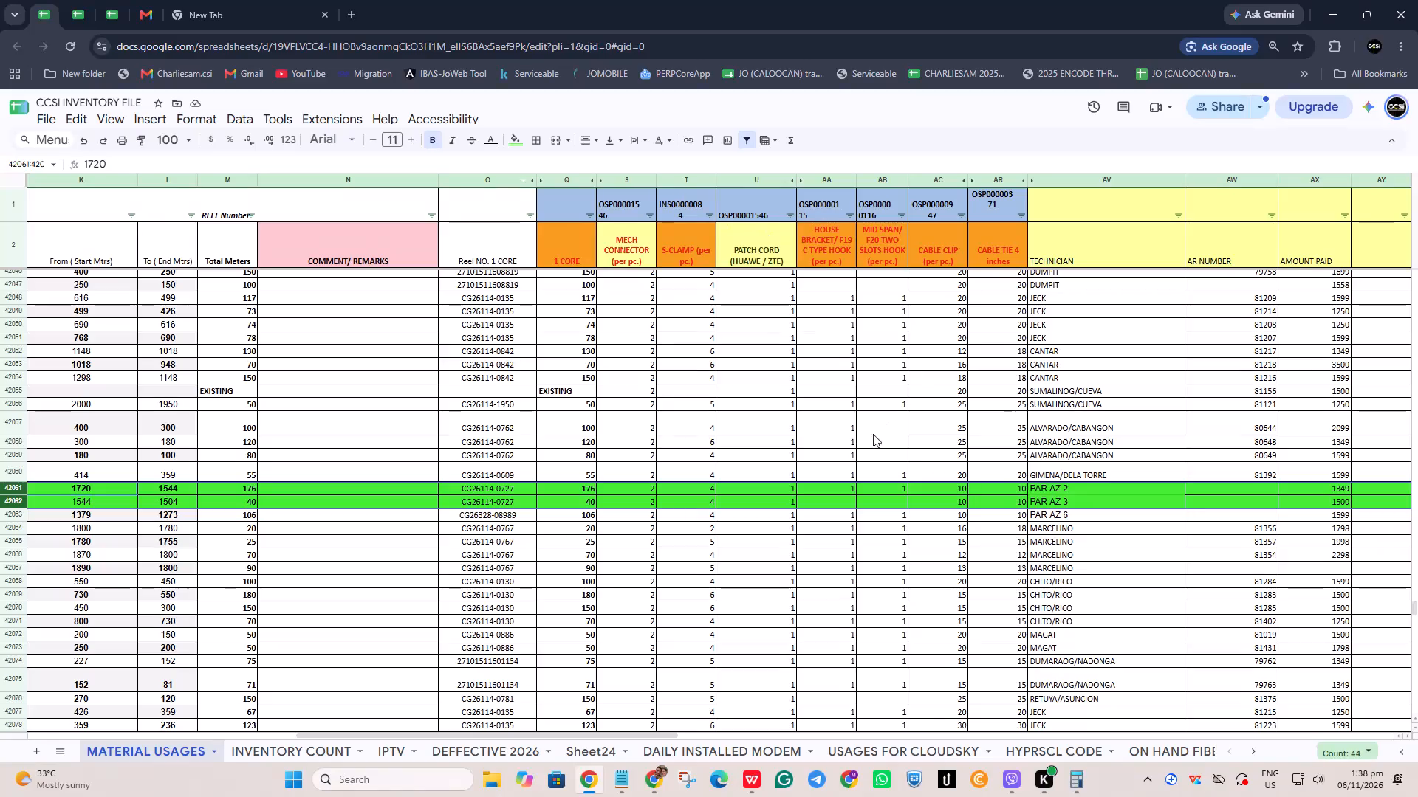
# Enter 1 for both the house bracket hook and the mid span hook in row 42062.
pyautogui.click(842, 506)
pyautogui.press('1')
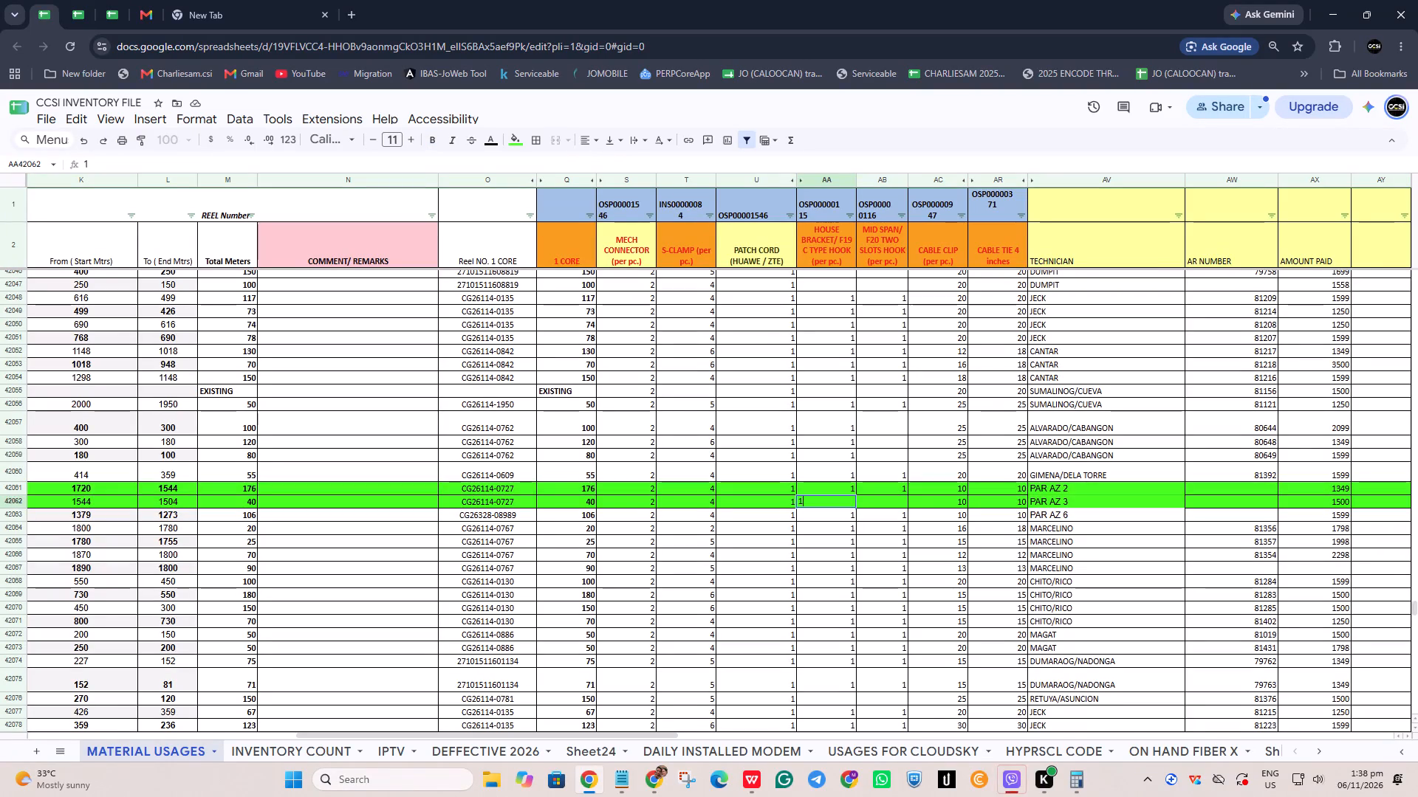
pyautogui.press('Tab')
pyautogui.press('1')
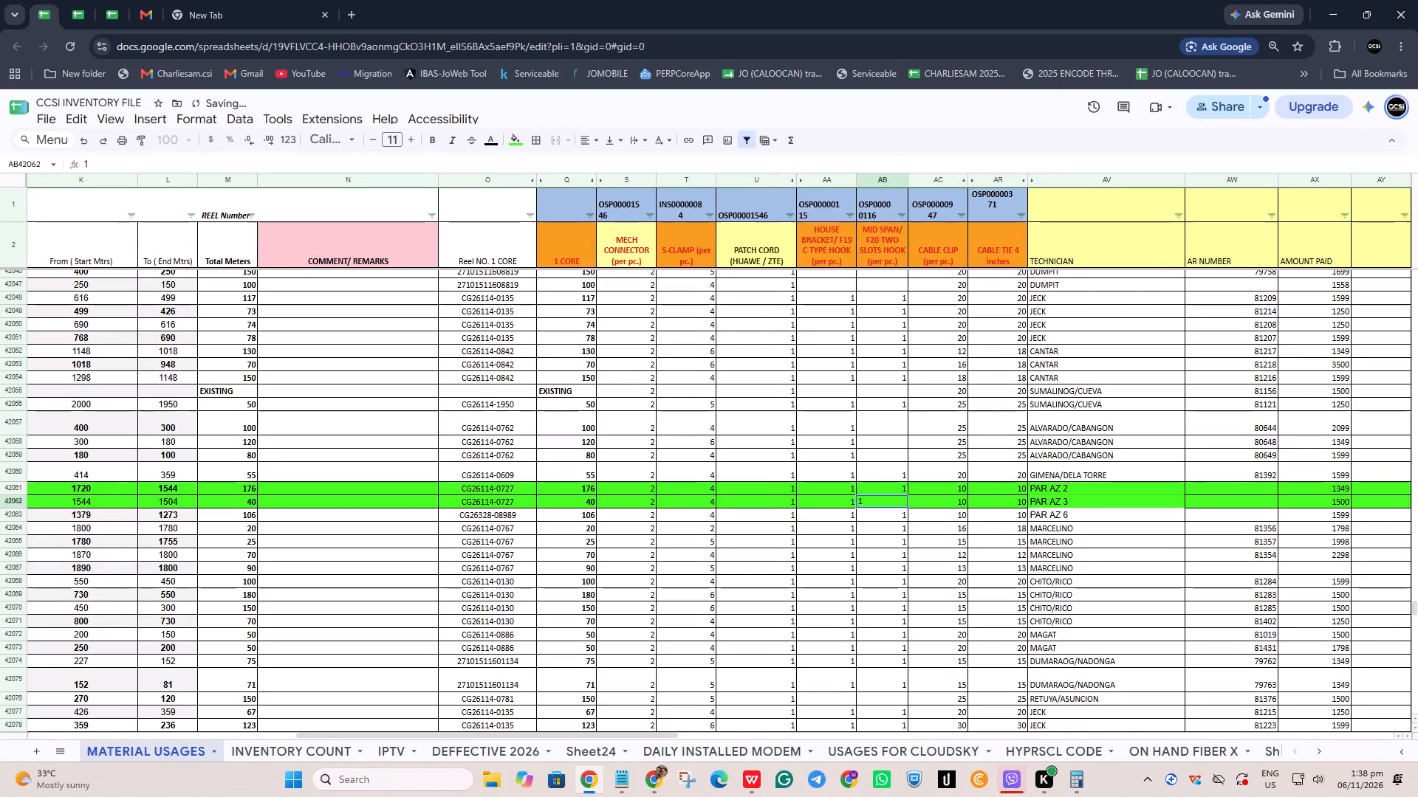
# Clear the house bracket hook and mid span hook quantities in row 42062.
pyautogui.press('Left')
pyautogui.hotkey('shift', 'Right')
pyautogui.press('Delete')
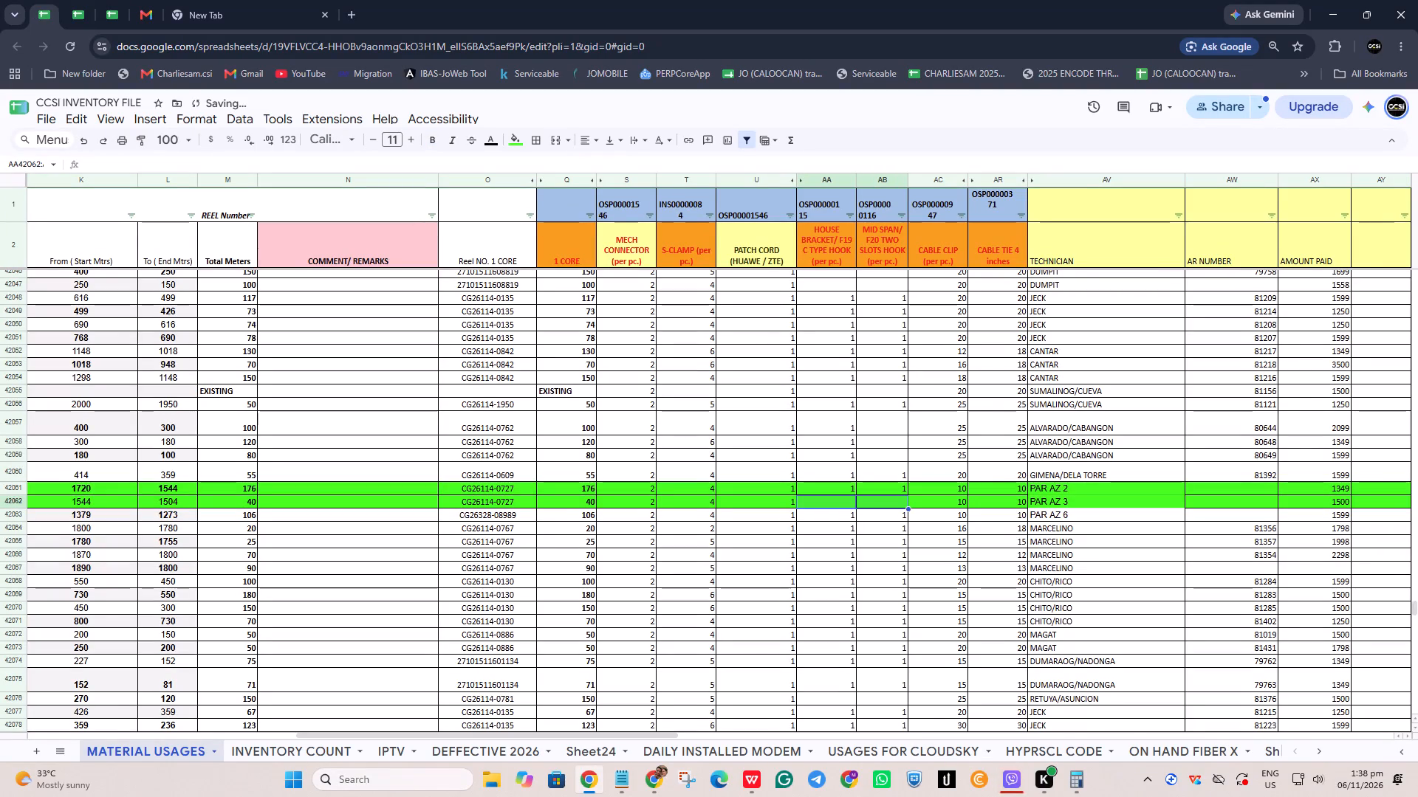
# Change the fill colour of the whole of rows 42061 and 42062 to white.
pyautogui.moveTo(14, 486); pyautogui.dragTo(13, 500)
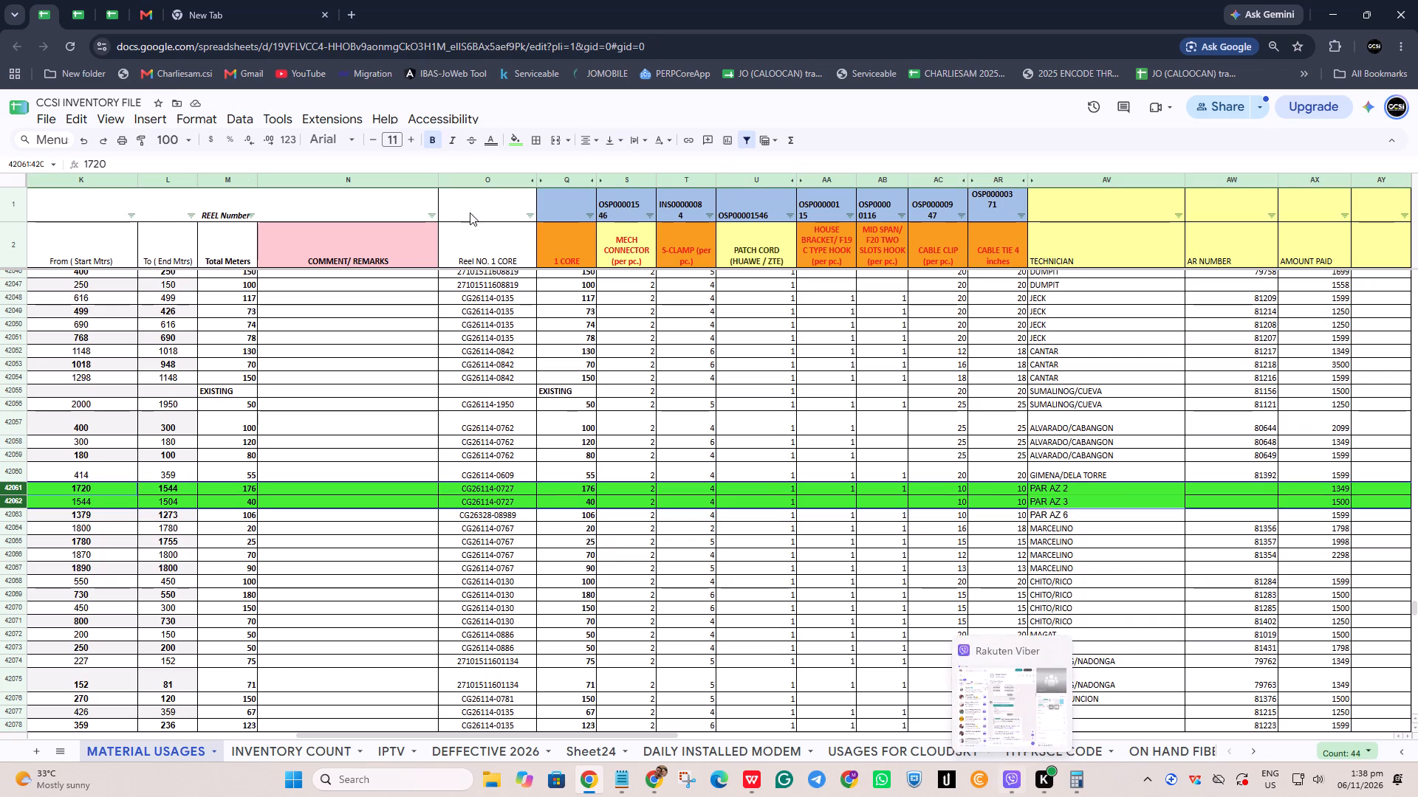
pyautogui.click(510, 139)
pyautogui.click(630, 187)
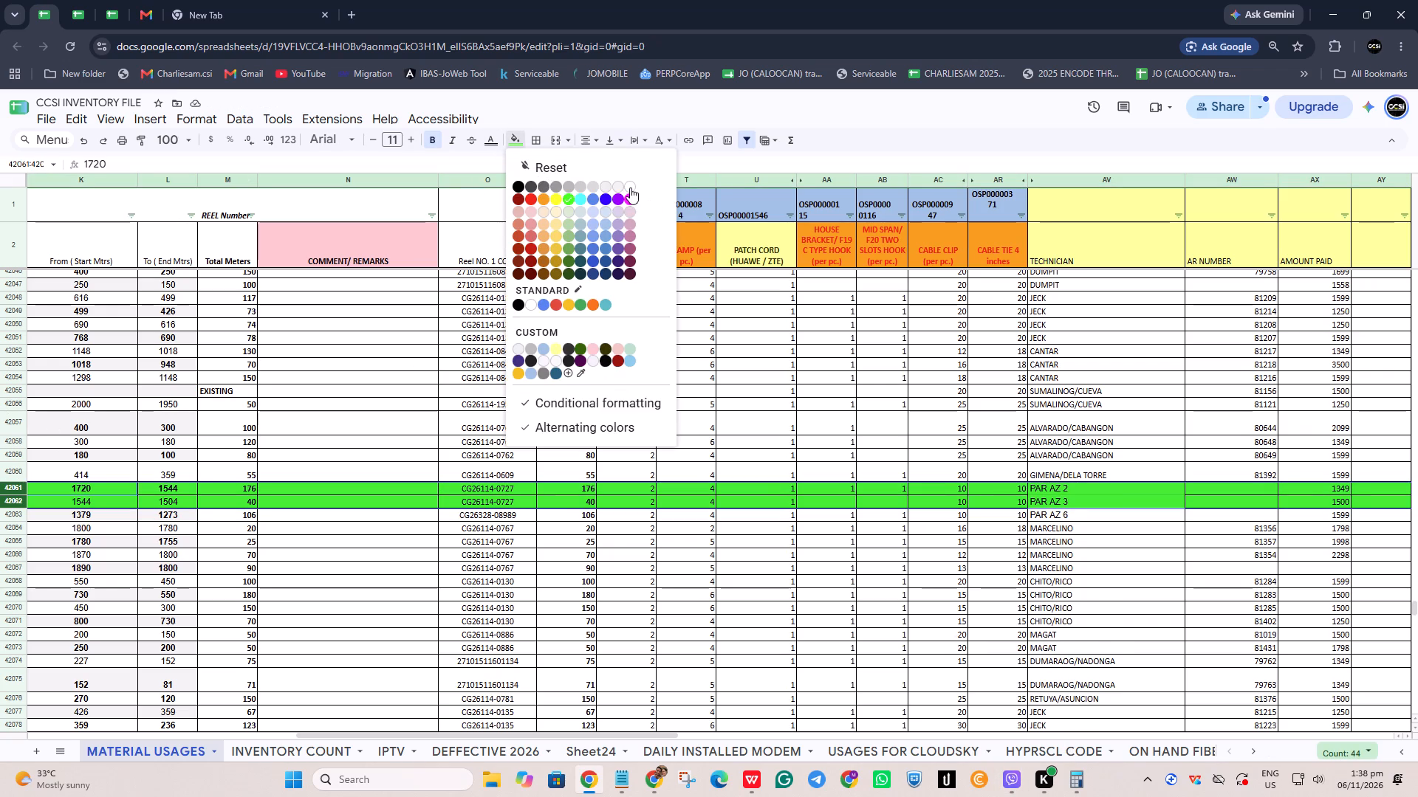
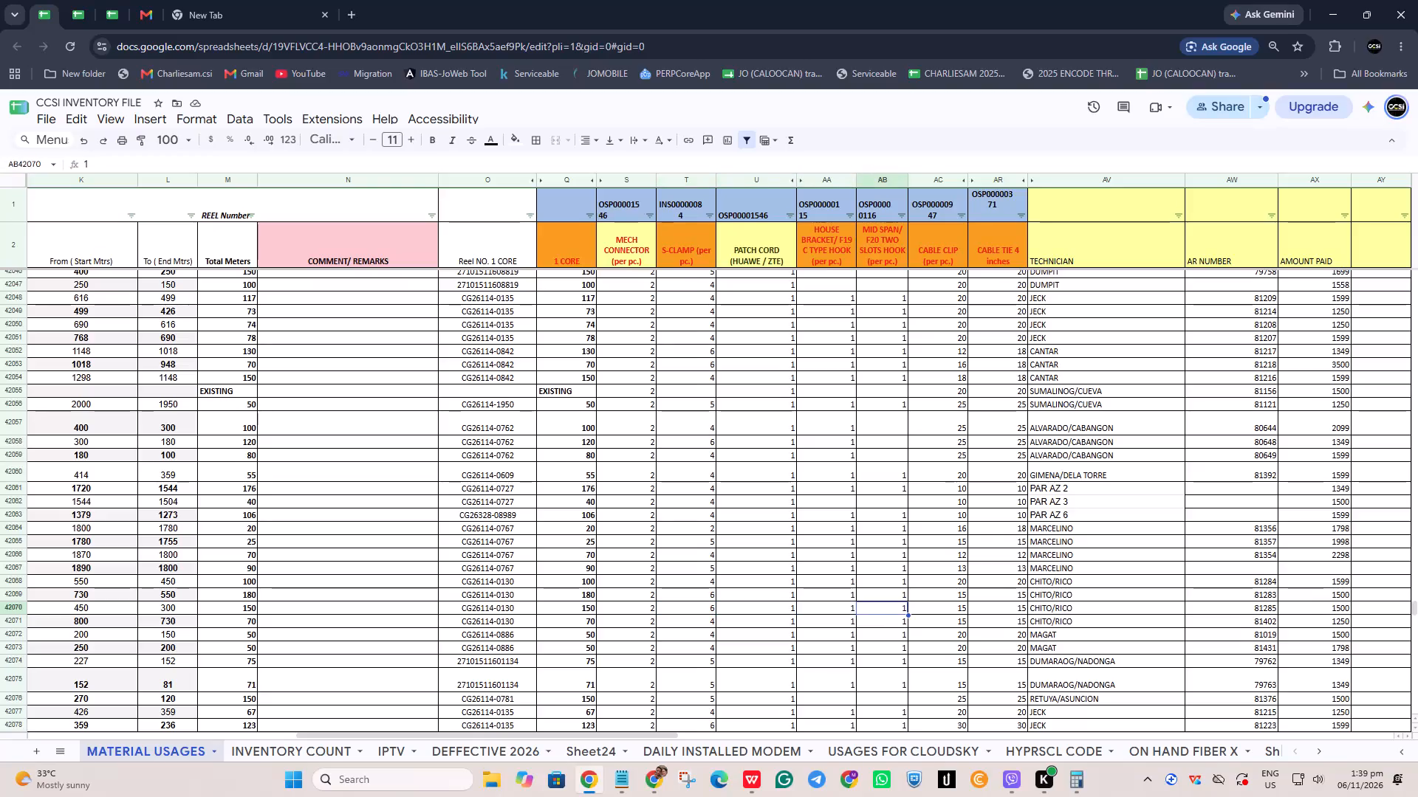
# Review the entries around row 42070 across the material quantities, technician, AR number and amount paid columns, and back through the customer columns.
pyautogui.press('Tab')
pyautogui.press('Tab')
pyautogui.press('Tab')
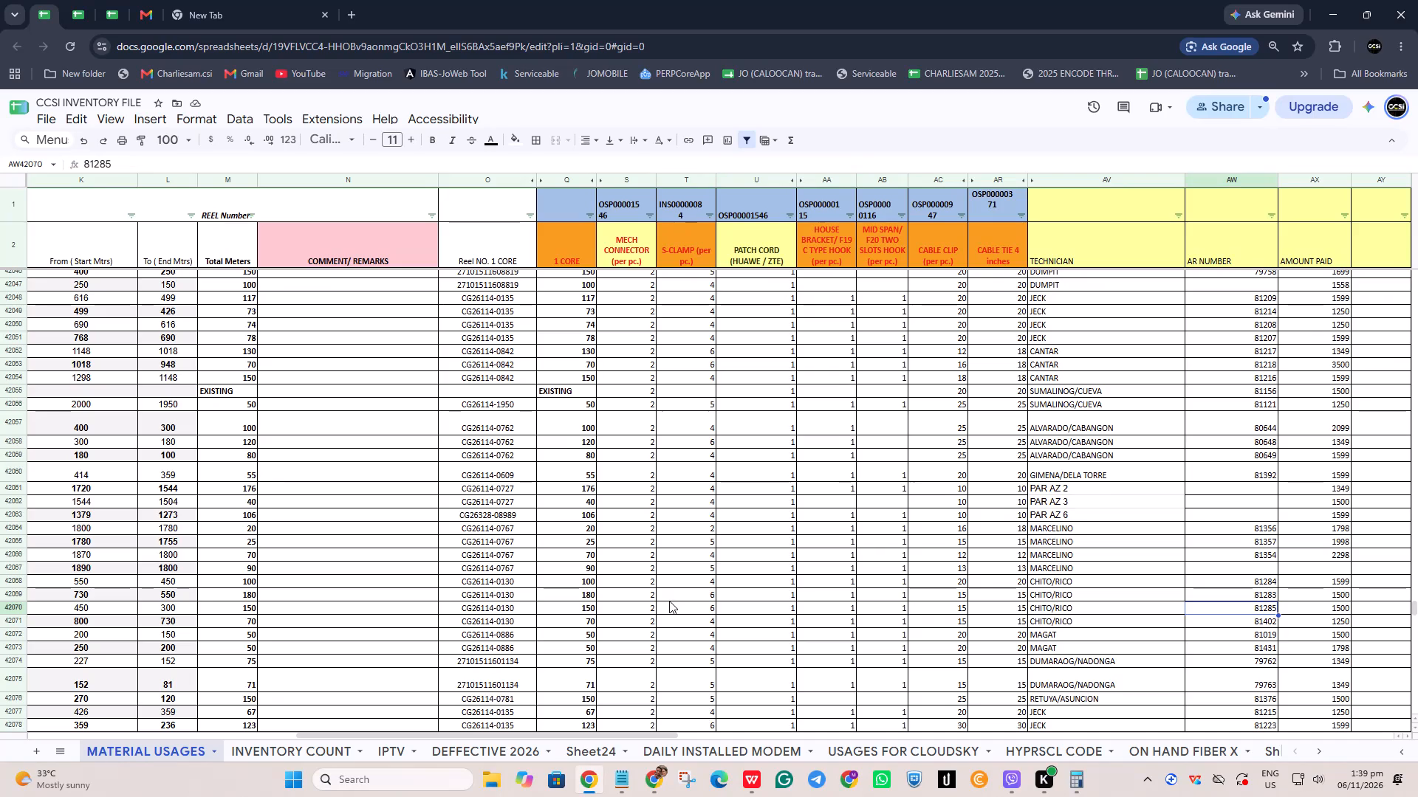
pyautogui.press('Tab')
pyautogui.press('Tab')
pyautogui.press('Tab')
pyautogui.press('Tab')
pyautogui.press('Tab')
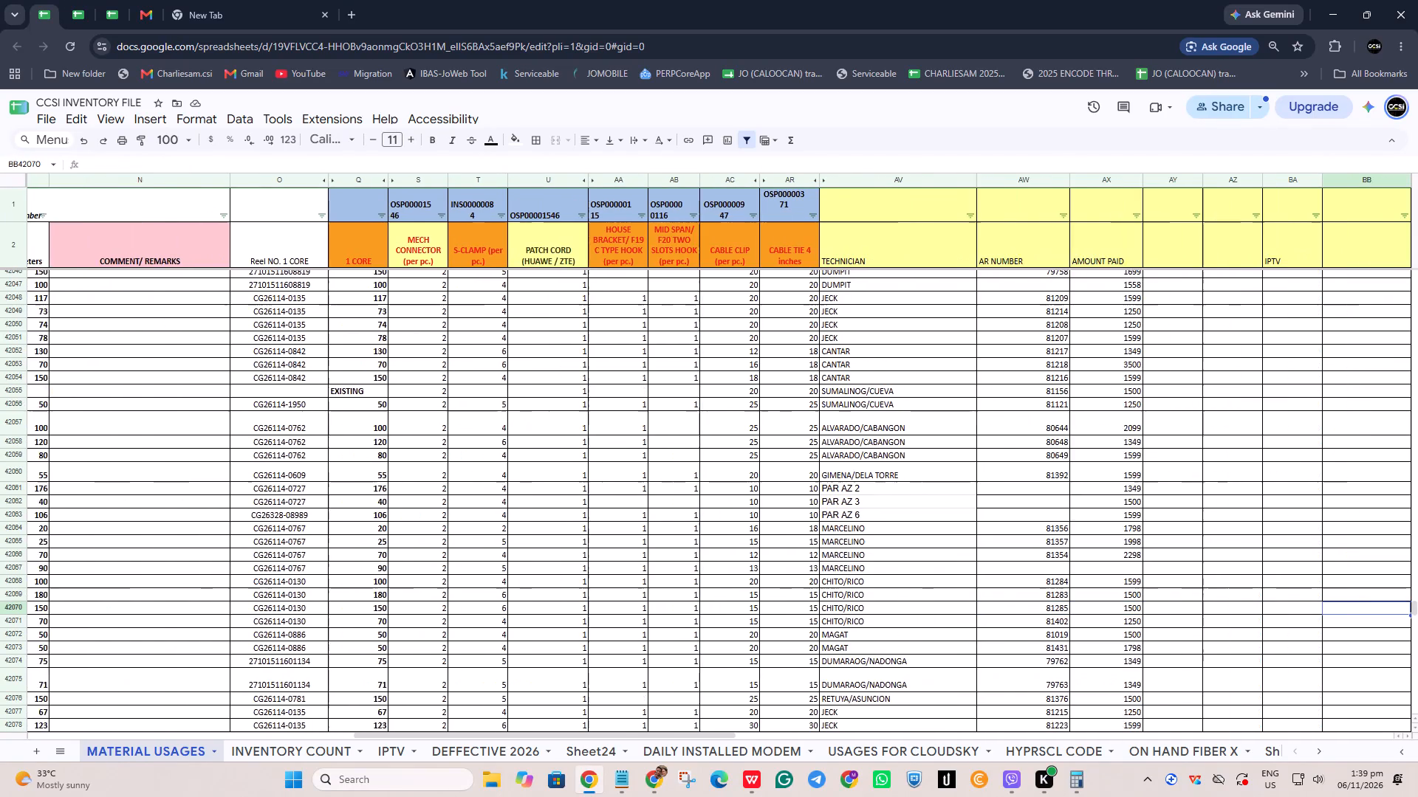
pyautogui.press('Tab')
pyautogui.press('Tab')
pyautogui.press('Tab')
pyautogui.press('Tab')
pyautogui.press('Left')
pyautogui.press('Left')
pyautogui.press('Left')
pyautogui.press('Left')
pyautogui.press('Left')
pyautogui.press('Left')
pyautogui.press('Left')
pyautogui.press('Left')
pyautogui.press('Left')
pyautogui.press('Left')
pyautogui.press('Left')
pyautogui.press('Left')
pyautogui.press('Left')
pyautogui.press('Left')
pyautogui.press('Left')
pyautogui.press('Left')
pyautogui.press('Left')
pyautogui.press('Left')
pyautogui.press('Left')
pyautogui.press('Left')
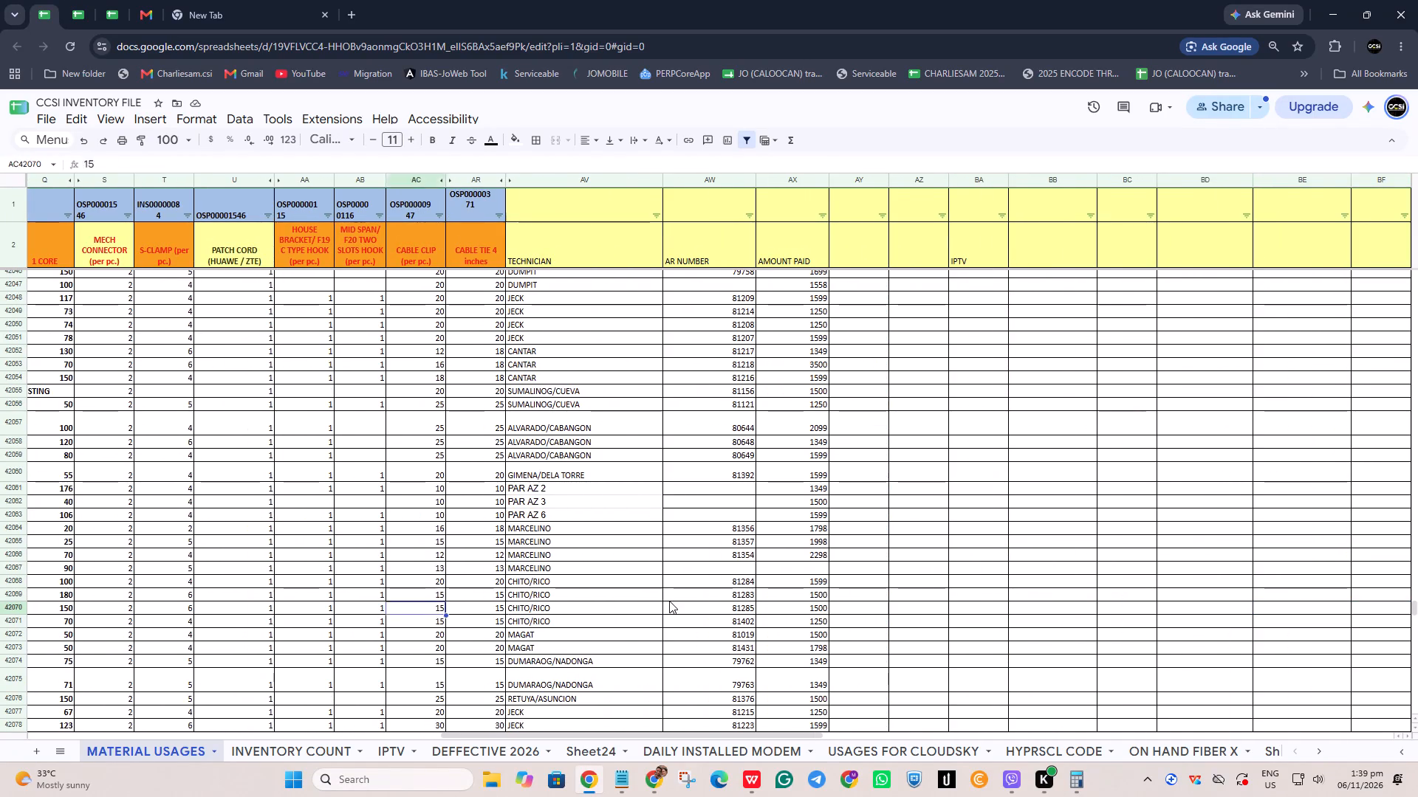
pyautogui.press('Right')
pyautogui.press('Right')
pyautogui.press('Right')
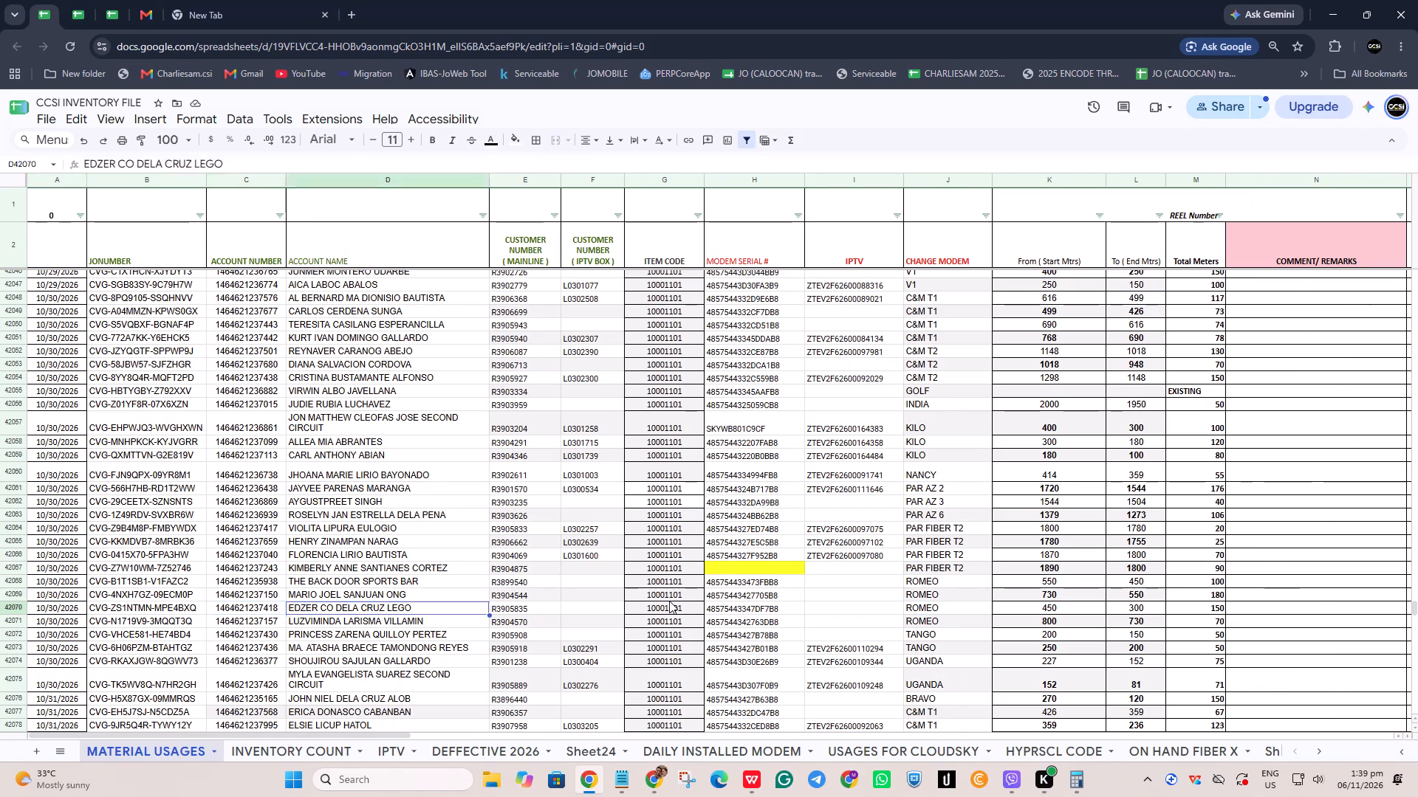
pyautogui.press('Right')
pyautogui.press('Right')
pyautogui.press('Right')
pyautogui.press('Right')
pyautogui.press('Down')
pyautogui.press('Down')
pyautogui.press('Right')
pyautogui.press('Right')
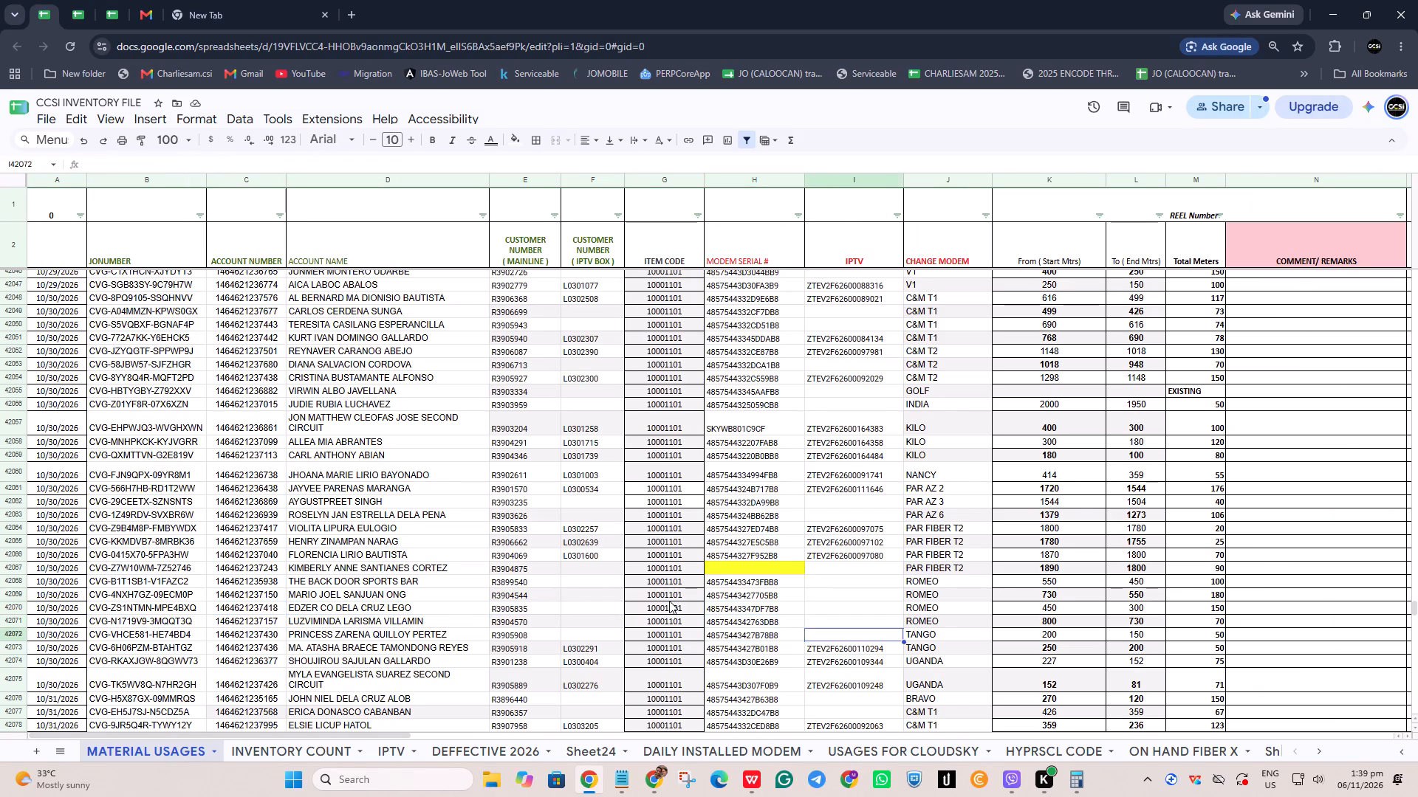
# Look through the remaining 10/30/2026 and 10/31/2026 entries down to the black divider row 42103.
pyautogui.press('Left')
pyautogui.press('Left')
pyautogui.press('Left')
pyautogui.press('Left')
pyautogui.press('Left')
pyautogui.press('Left')
pyautogui.press('Left')
pyautogui.press('Down')
pyautogui.press('Down')
pyautogui.press('Down')
pyautogui.press('Down')
pyautogui.press('Down')
pyautogui.press('Down')
pyautogui.press('Down')
pyautogui.press('Down')
pyautogui.press('Down')
pyautogui.press('Down')
pyautogui.press('Down')
pyautogui.press('Down')
pyautogui.press('Down')
pyautogui.press('Down')
pyautogui.press('Down')
pyautogui.press('Down')
pyautogui.press('Down')
pyautogui.press('Down')
pyautogui.press('Down')
pyautogui.press('Down')
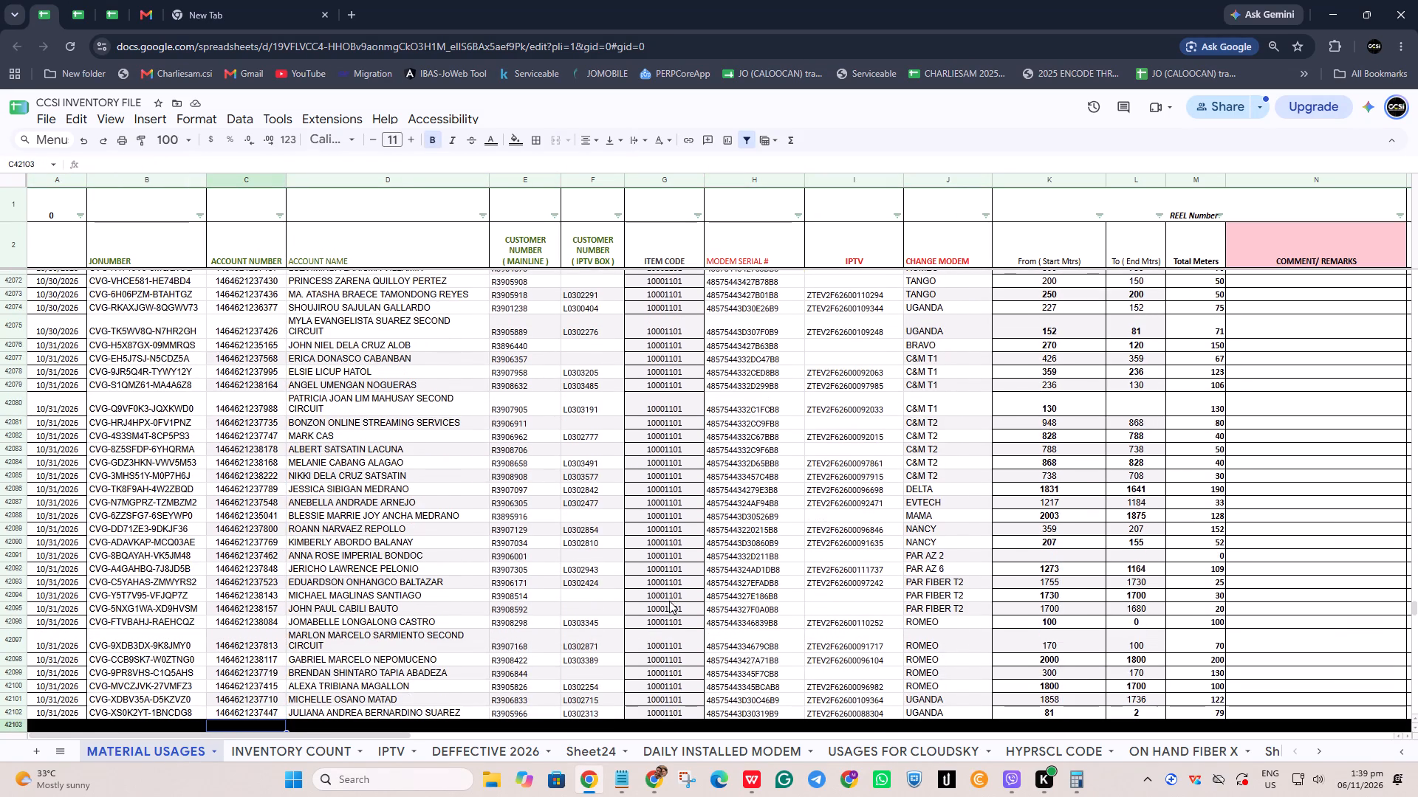
# Check the Total Meters column for the 10/31/2026 entries from row 42101 up to row 42089.
pyautogui.press('Right')
pyautogui.press('Right')
pyautogui.press('Right')
pyautogui.press('Right')
pyautogui.press('Right')
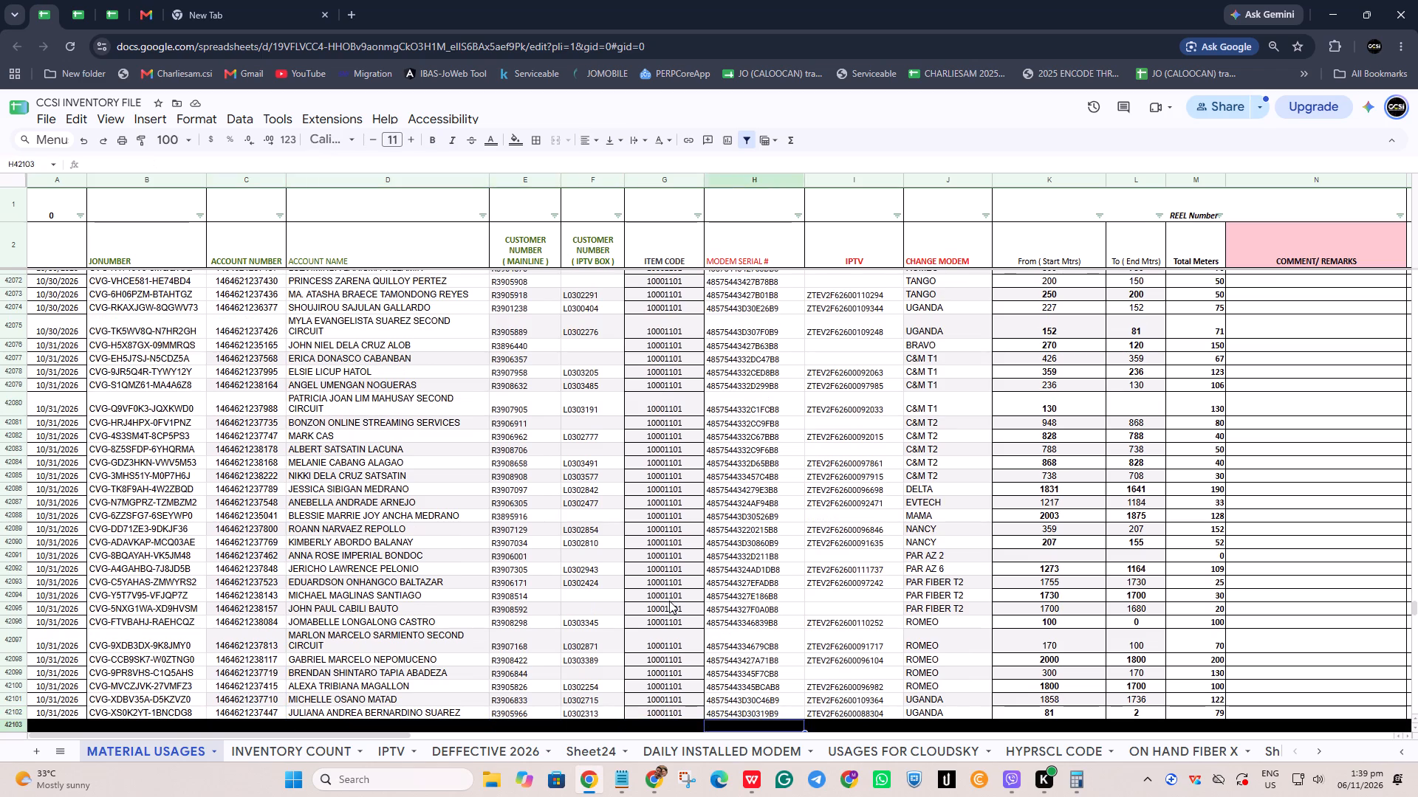
pyautogui.press('Right')
pyautogui.press('Right')
pyautogui.press('Right')
pyautogui.press('Right')
pyautogui.press('Up')
pyautogui.press('Up')
pyautogui.press('Right')
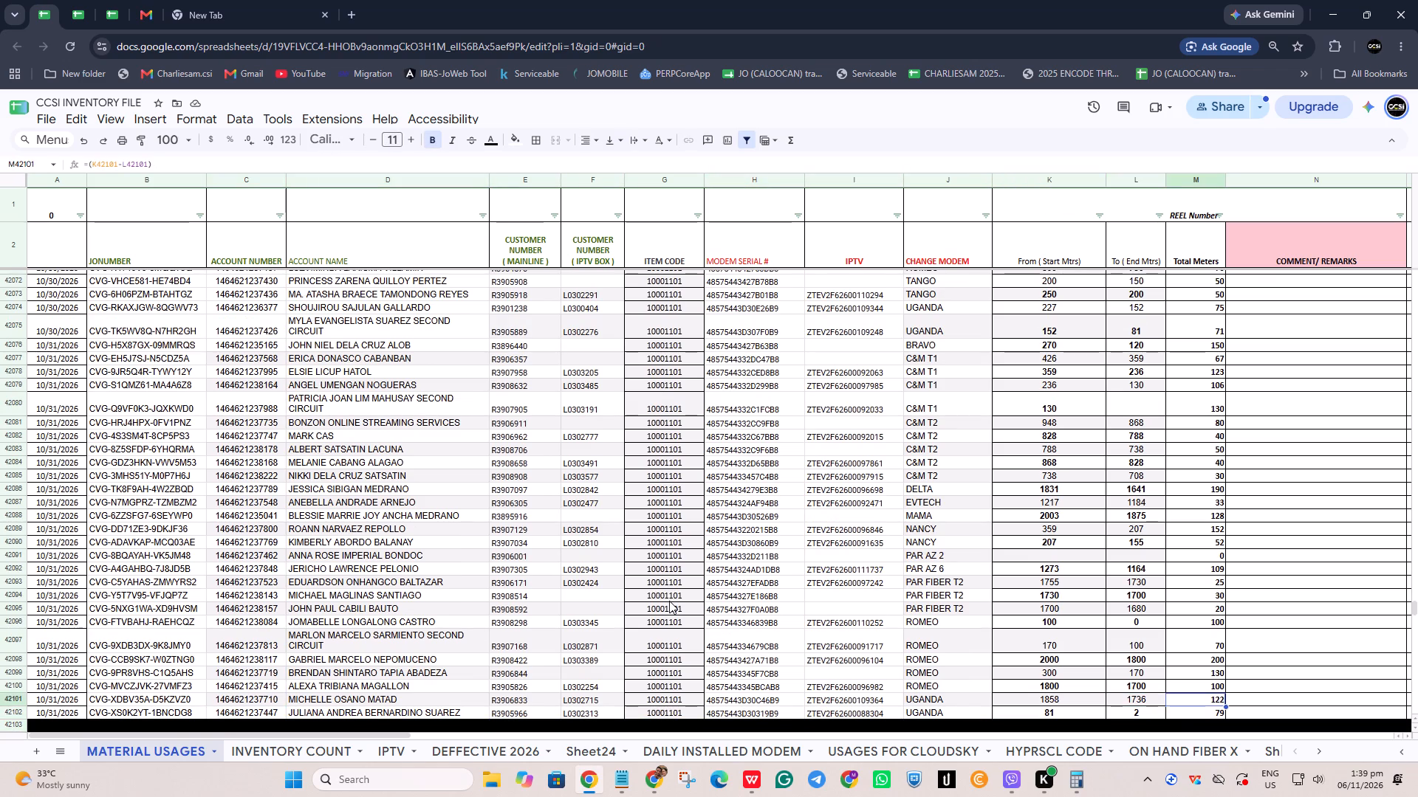
pyautogui.press('Up')
pyautogui.press('Up')
pyautogui.press('Up')
pyautogui.press('Up')
pyautogui.press('Up')
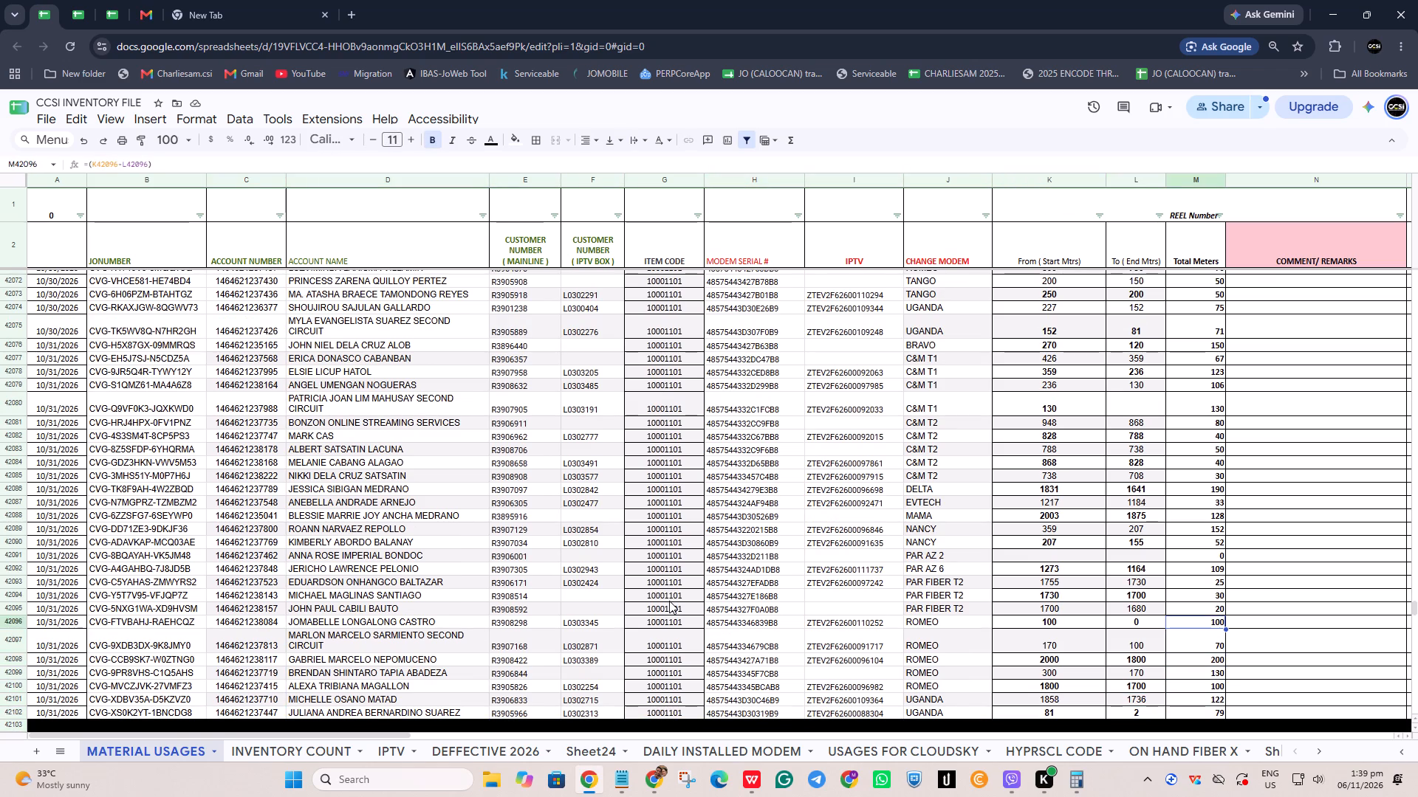
pyautogui.press('Up')
pyautogui.press('Up')
pyautogui.press('Up')
pyautogui.press('Up')
pyautogui.press('Up')
pyautogui.press('Up')
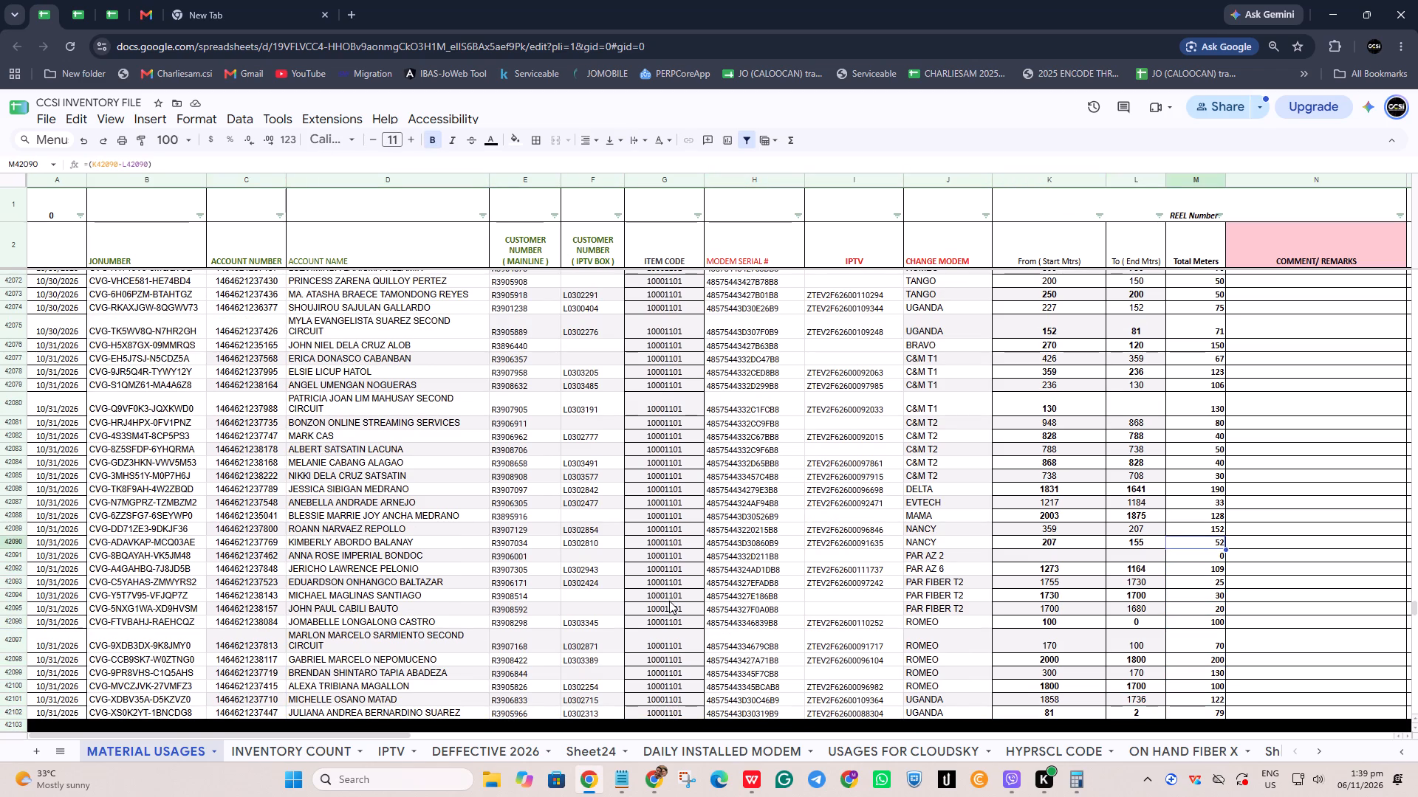
pyautogui.press('Up')
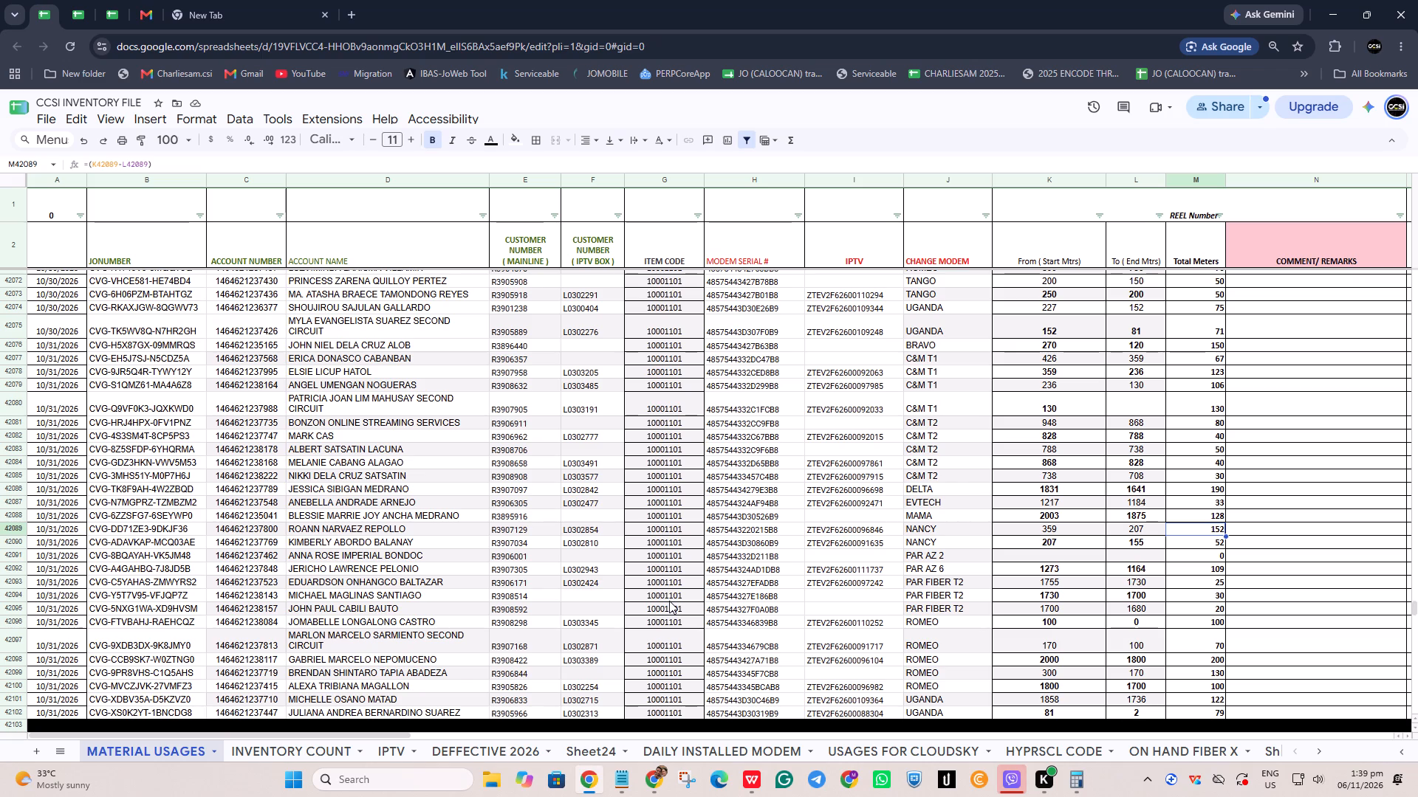
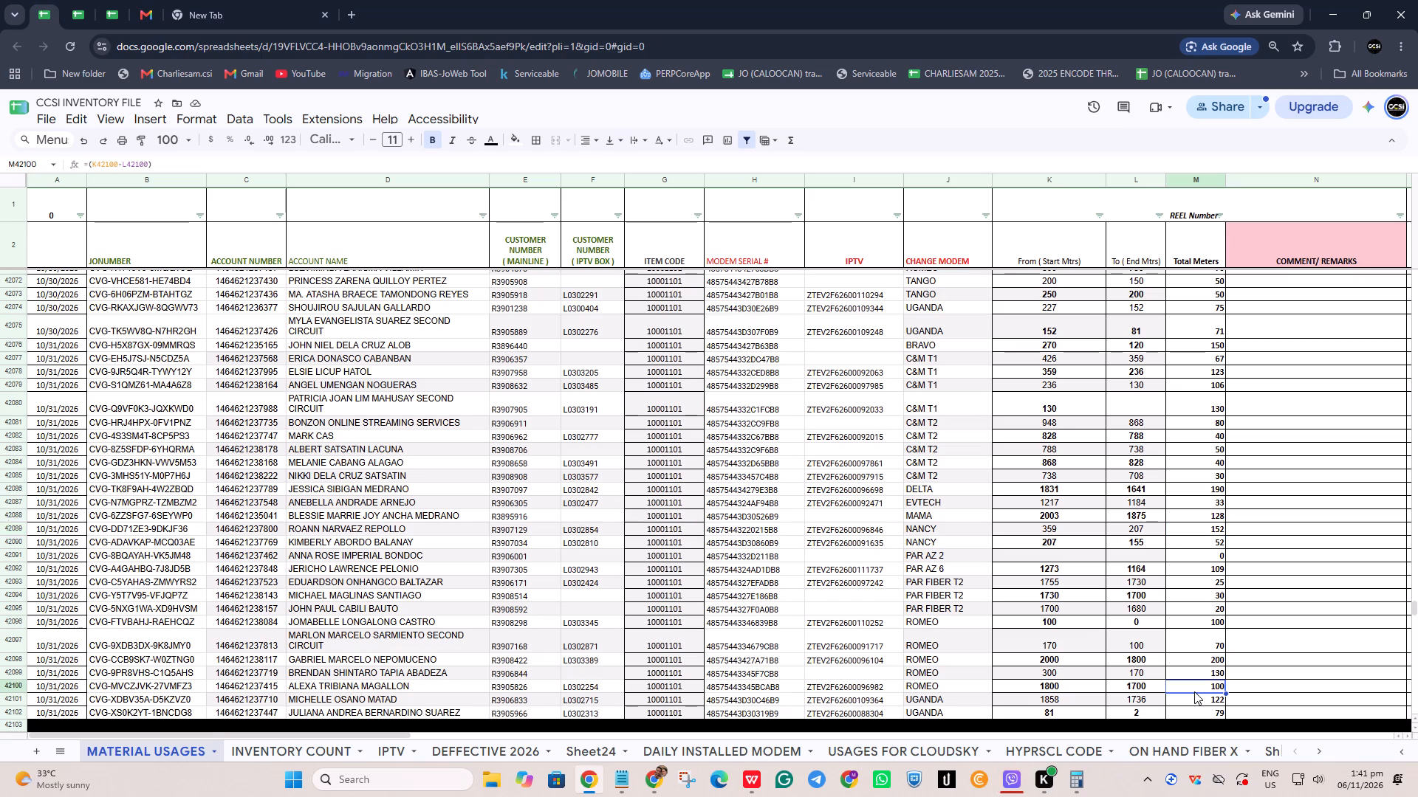
# Check the Total Meters column upward from row 42100 through the 10/30/2026 and 10/29/2026 entries to row 41993 in the 10/28/2026 entries.
pyautogui.press('Up')
pyautogui.press('Up')
pyautogui.press('Up')
pyautogui.press('Up')
pyautogui.press('Up')
pyautogui.press('Up')
pyautogui.press('Up')
pyautogui.press('Up')
pyautogui.press('Up')
pyautogui.press('Up')
pyautogui.press('Up')
pyautogui.press('Up')
pyautogui.press('Up')
pyautogui.press('Up')
pyautogui.press('Up')
pyautogui.press('Up')
pyautogui.press('Up')
pyautogui.press('Up')
pyautogui.press('Up')
pyautogui.press('Up')
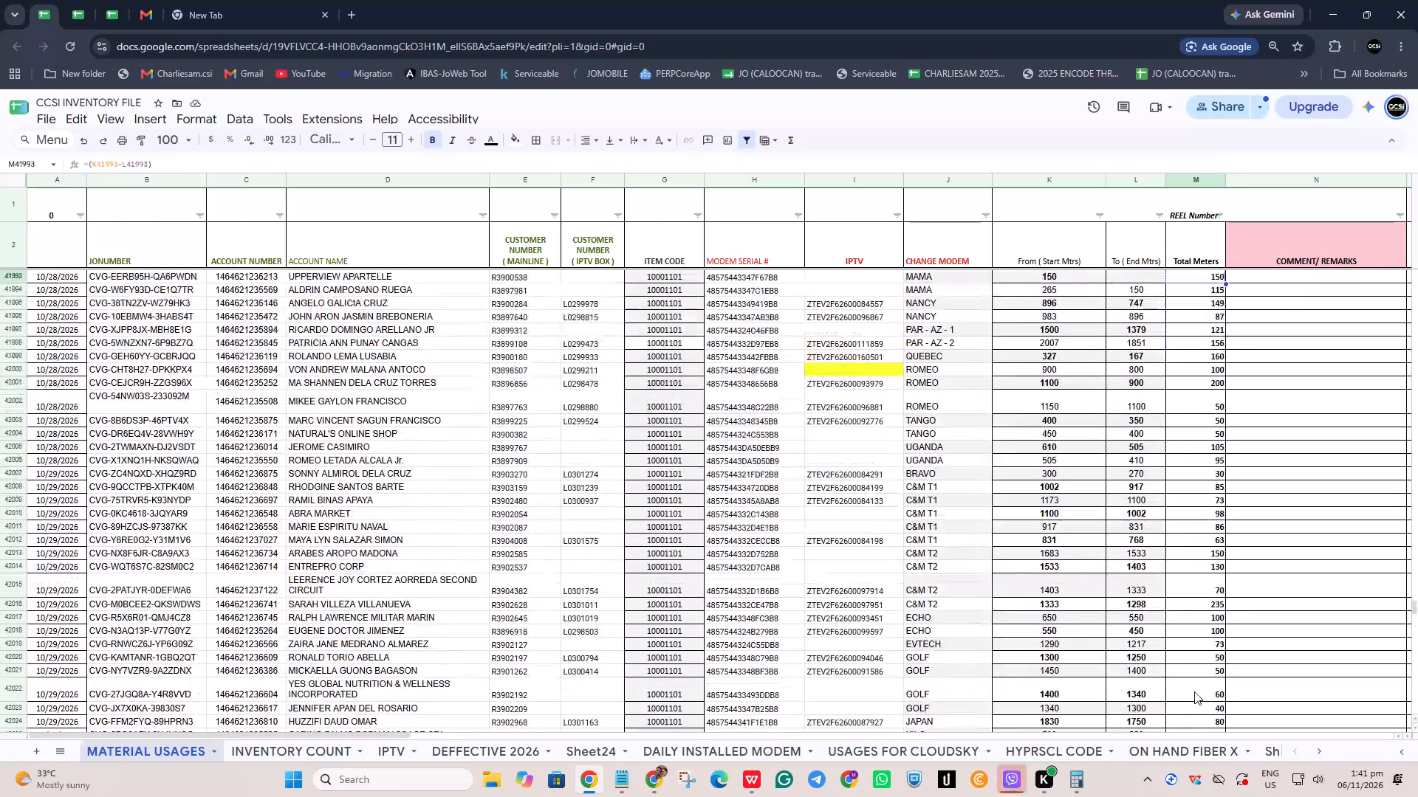
# Check the Total Meters column upward from the 10/28/2026 entry in row 41993 to the 10/26/2026 entries around row 41916.
pyautogui.press('Up')
pyautogui.press('Up')
pyautogui.press('Up')
pyautogui.press('Up')
pyautogui.press('Up')
pyautogui.press('Up')
pyautogui.press('Up')
pyautogui.press('Up')
pyautogui.press('Up')
pyautogui.press('Up')
pyautogui.press('Up')
pyautogui.press('Up')
pyautogui.press('Up')
pyautogui.press('Up')
pyautogui.press('Up')
pyautogui.press('Up')
pyautogui.press('Up')
pyautogui.press('Up')
pyautogui.press('Up')
pyautogui.press('Up')
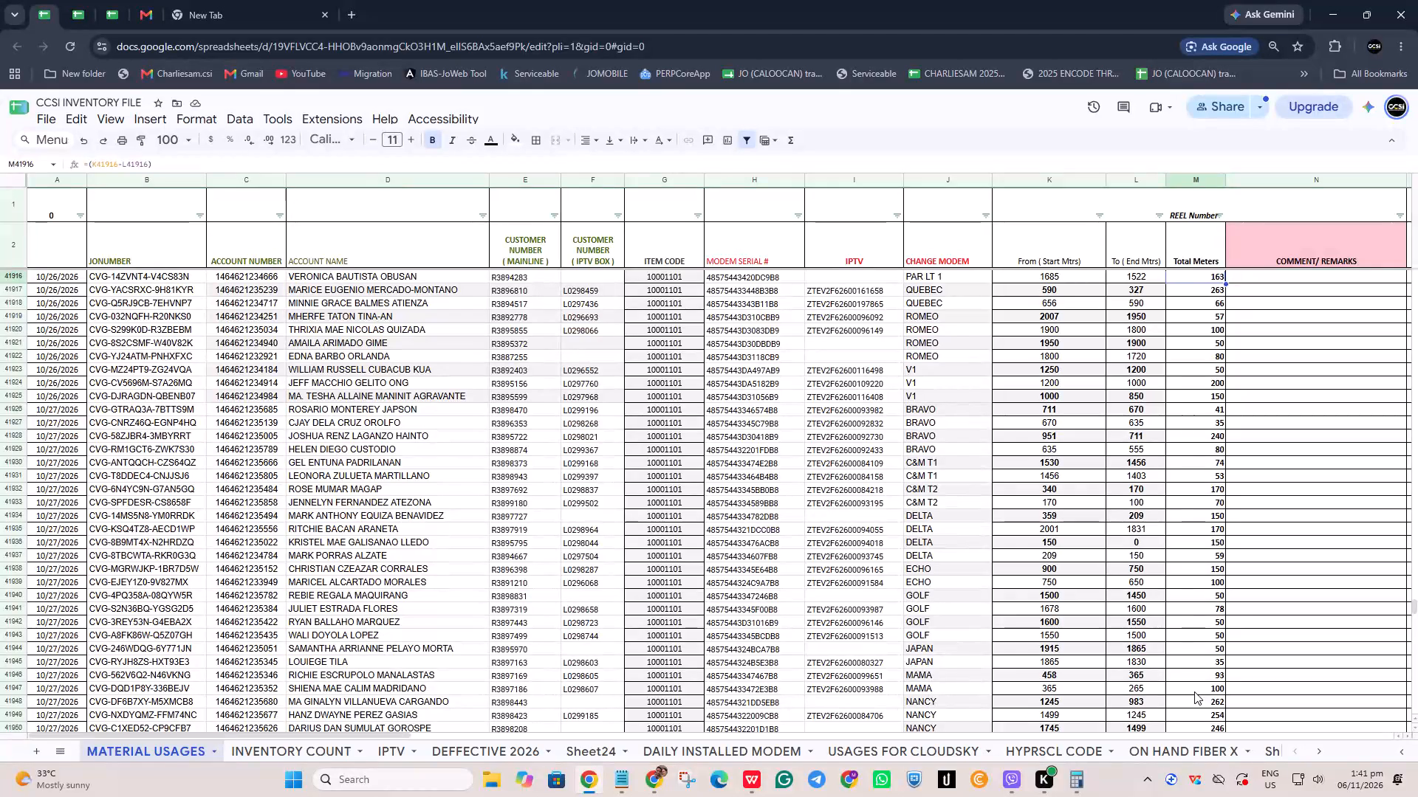
# Review the Total Meters entries from 10/26/2026 row 41916 down through the 10/27/2026 entries to 10/28/2026 row 41993.
pyautogui.press('Down')
pyautogui.press('Down')
pyautogui.press('Down')
pyautogui.press('Down')
pyautogui.press('Down')
pyautogui.press('Down')
pyautogui.press('Down')
pyautogui.press('Down')
pyautogui.press('Down')
pyautogui.press('Down')
pyautogui.press('Down')
pyautogui.press('Down')
pyautogui.press('Down')
pyautogui.press('Down')
pyautogui.press('Down')
pyautogui.press('Down')
pyautogui.press('Down')
pyautogui.press('Down')
pyautogui.press('Down')
pyautogui.press('Down')
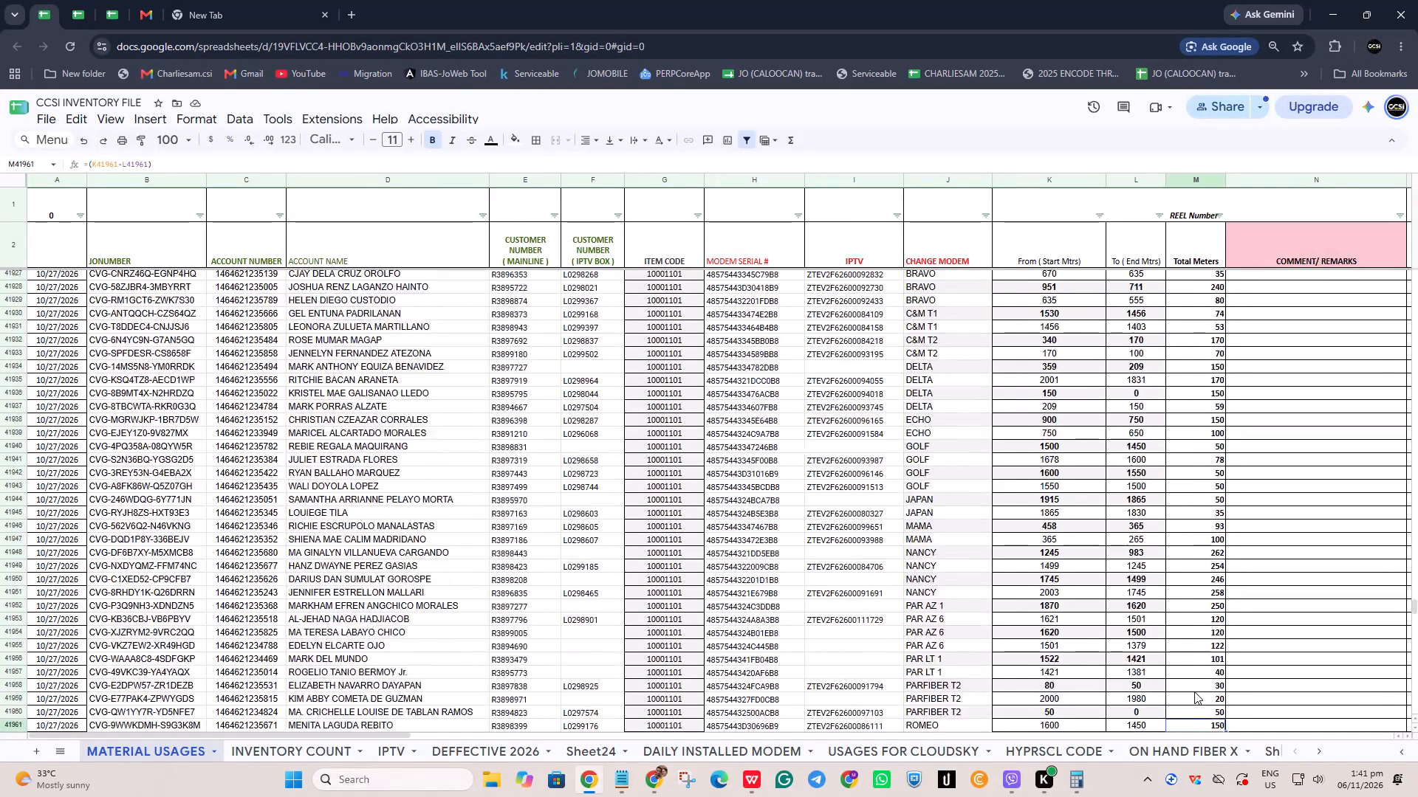
pyautogui.press('Down')
pyautogui.press('Down')
pyautogui.press('Down')
pyautogui.press('Down')
pyautogui.press('Down')
pyautogui.press('Down')
pyautogui.press('Down')
pyautogui.press('Down')
pyautogui.press('Down')
pyautogui.press('Down')
pyautogui.press('Down')
pyautogui.press('Down')
pyautogui.press('Down')
pyautogui.press('Down')
pyautogui.press('Down')
pyautogui.press('Down')
pyautogui.press('Down')
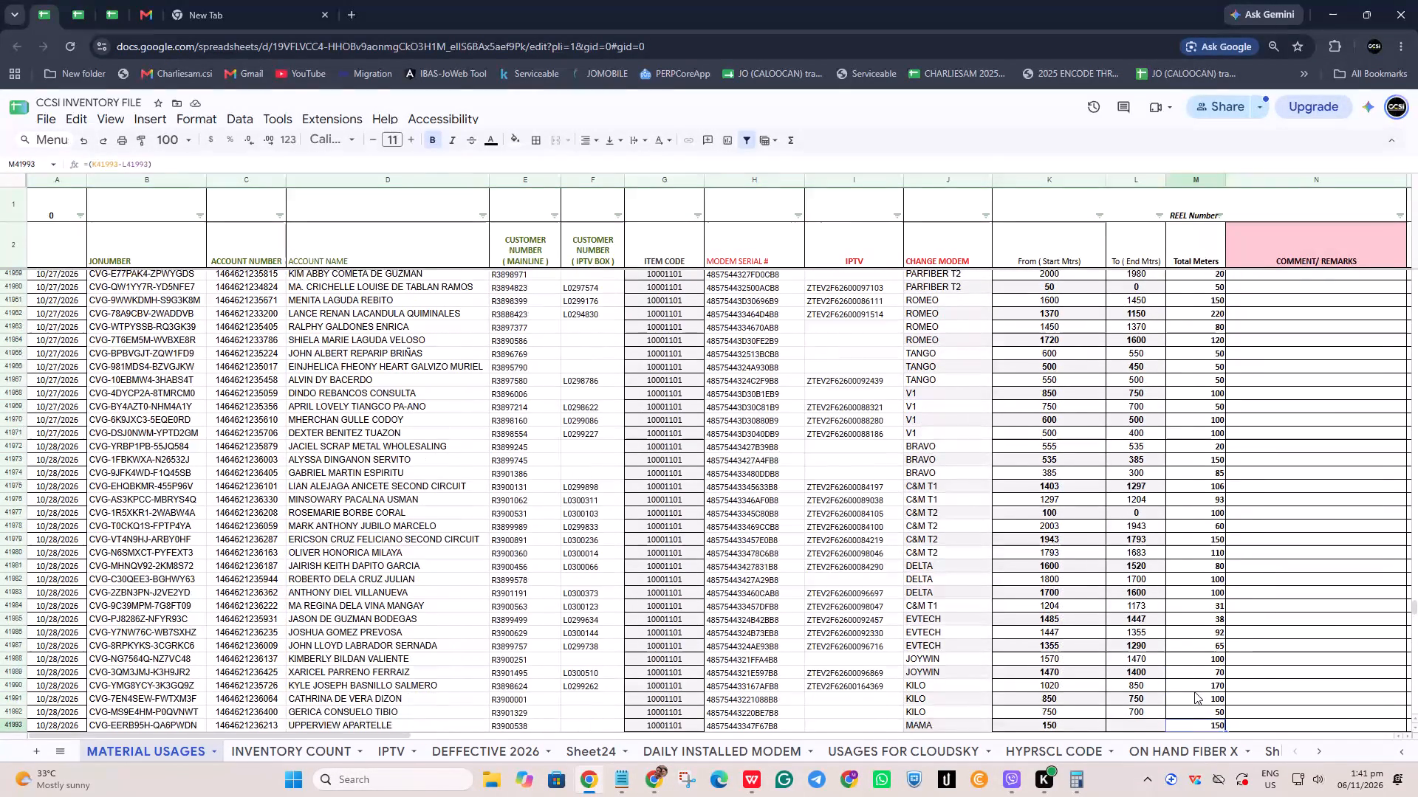
# Review the Total Meters entries for the rest of 10/28/2026 and the 10/29/2026 rows down to row 42046.
pyautogui.press('Down')
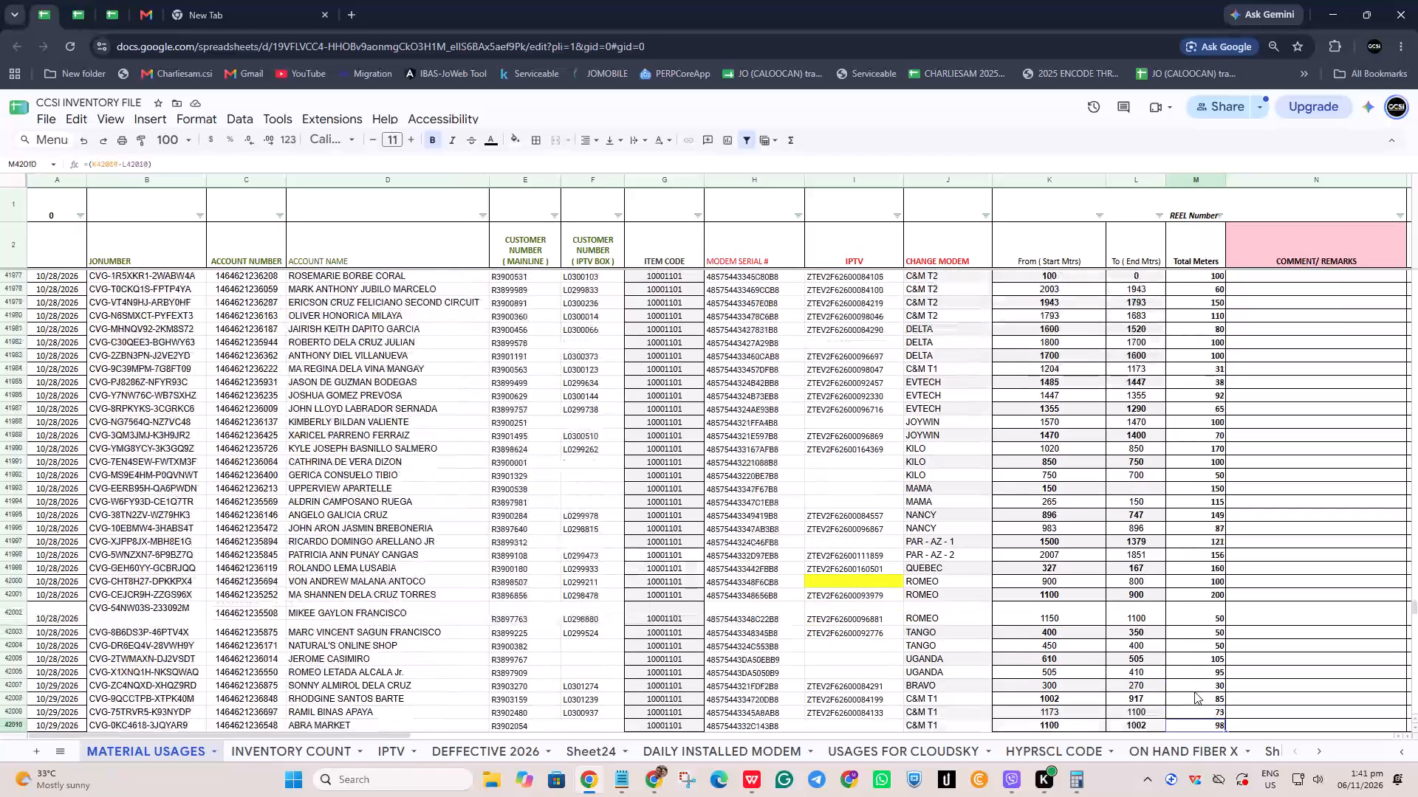
pyautogui.press('Down')
pyautogui.press('Down')
pyautogui.press('Down')
pyautogui.press('Down')
pyautogui.press('Down')
pyautogui.press('Down')
pyautogui.press('Down')
pyautogui.press('Down')
pyautogui.press('Down')
pyautogui.press('Down')
pyautogui.press('Down')
pyautogui.press('Down')
pyautogui.press('Down')
pyautogui.press('Down')
pyautogui.press('Down')
pyautogui.press('Down')
pyautogui.press('Down')
pyautogui.press('Down')
pyautogui.press('Down')
pyautogui.press('Down')
pyautogui.press('Down')
pyautogui.press('Down')
pyautogui.press('Down')
pyautogui.press('Down')
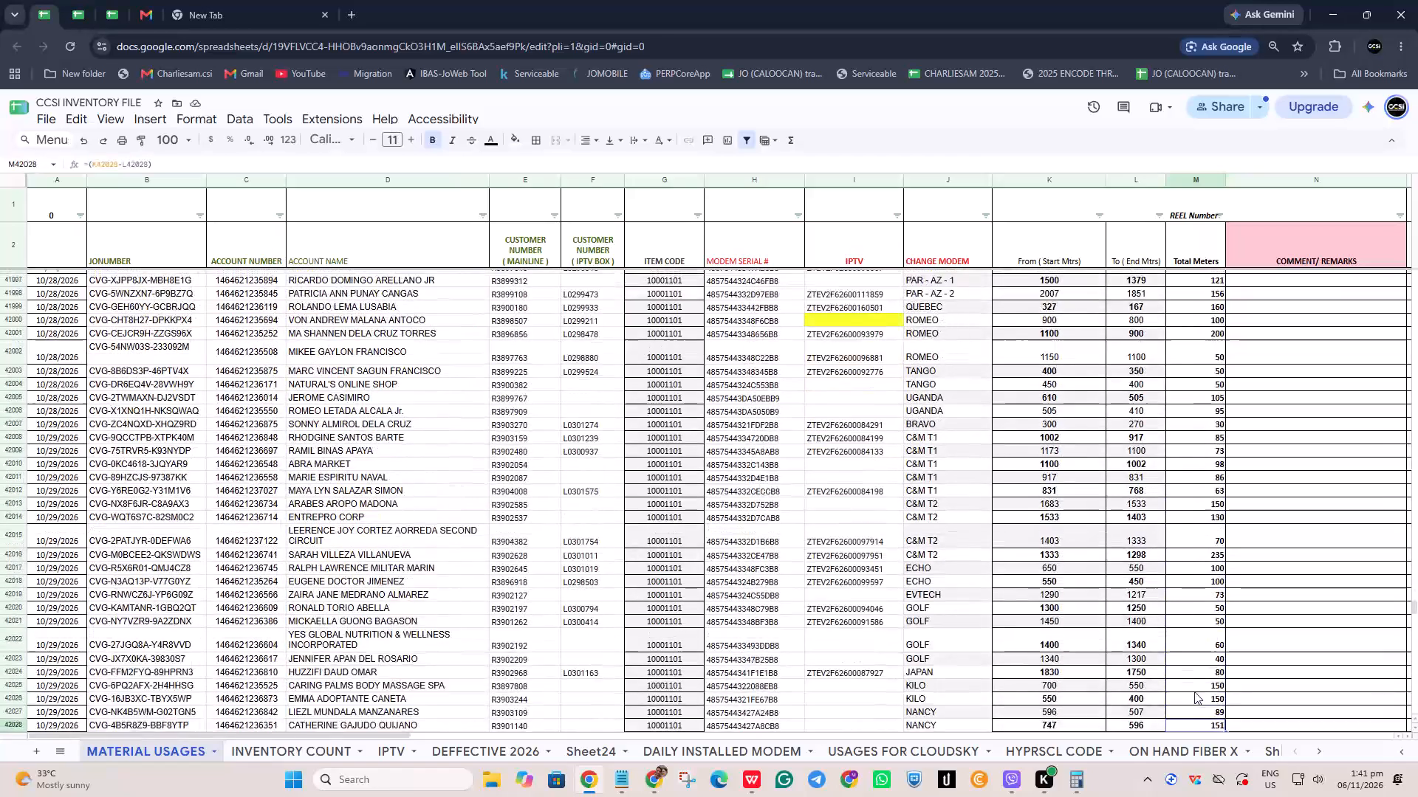
pyautogui.press('Down')
pyautogui.press('Down')
pyautogui.press('Down')
pyautogui.press('Down')
pyautogui.press('Down')
pyautogui.press('Down')
pyautogui.press('Down')
pyautogui.press('Down')
pyautogui.press('Down')
pyautogui.press('Down')
pyautogui.press('Down')
pyautogui.press('Down')
pyautogui.press('Down')
pyautogui.press('Down')
pyautogui.press('Down')
pyautogui.press('Down')
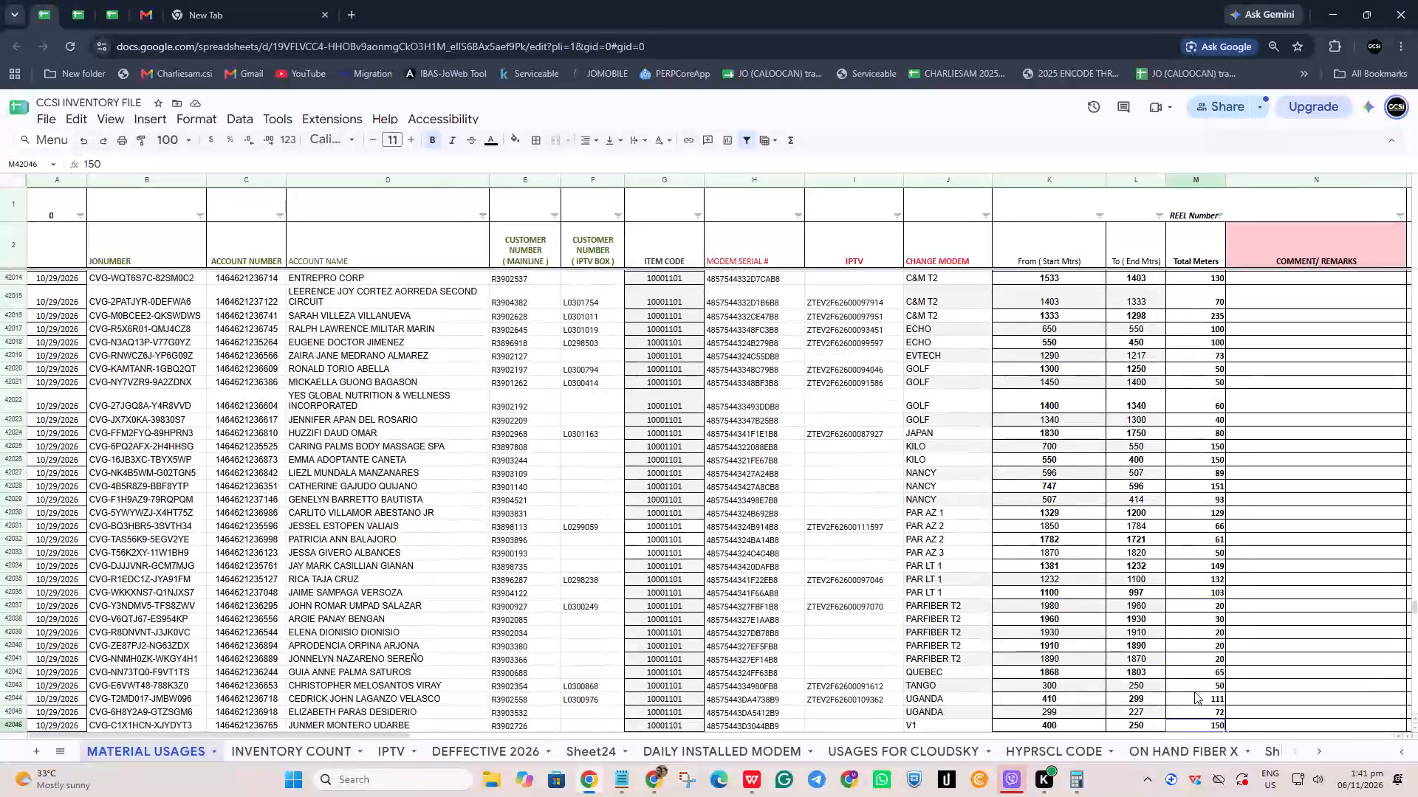
# Check the Total Meters column through the 10/30/2026 entries and into the 10/31/2026 entries down to row 42086.
pyautogui.press('Down')
pyautogui.press('Down')
pyautogui.press('Down')
pyautogui.press('Down')
pyautogui.press('Down')
pyautogui.press('Down')
pyautogui.press('Down')
pyautogui.press('Down')
pyautogui.press('Down')
pyautogui.press('Down')
pyautogui.press('Down')
pyautogui.press('Down')
pyautogui.press('Down')
pyautogui.press('Down')
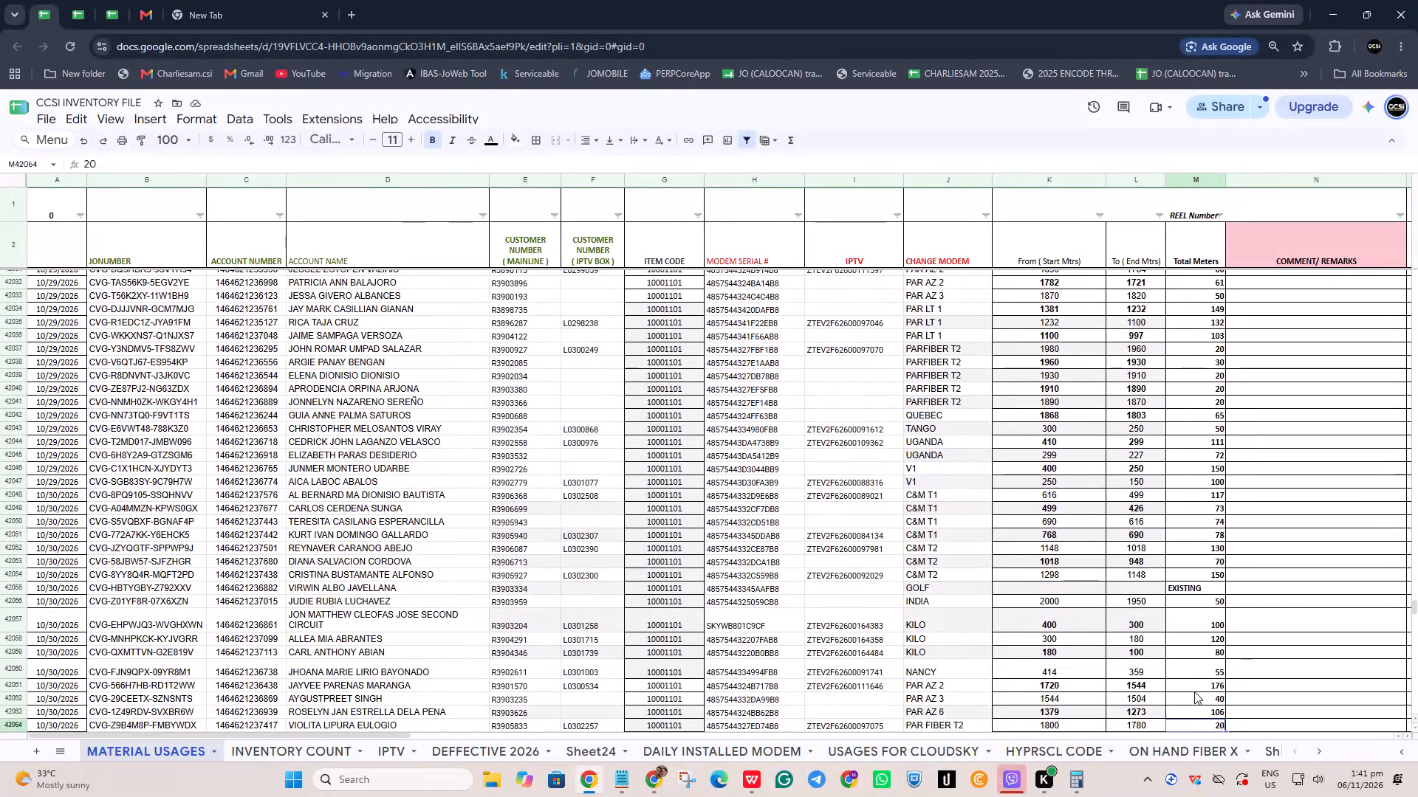
pyautogui.press('Down')
pyautogui.press('Down')
pyautogui.press('Down')
pyautogui.press('Down')
pyautogui.press('Down')
pyautogui.press('Down')
pyautogui.press('Down')
pyautogui.press('Down')
pyautogui.press('Down')
pyautogui.press('Down')
pyautogui.press('Down')
pyautogui.press('Down')
pyautogui.press('Down')
pyautogui.press('Down')
pyautogui.press('Down')
pyautogui.press('Down')
pyautogui.press('Down')
pyautogui.press('Down')
pyautogui.press('Down')
pyautogui.press('Down')
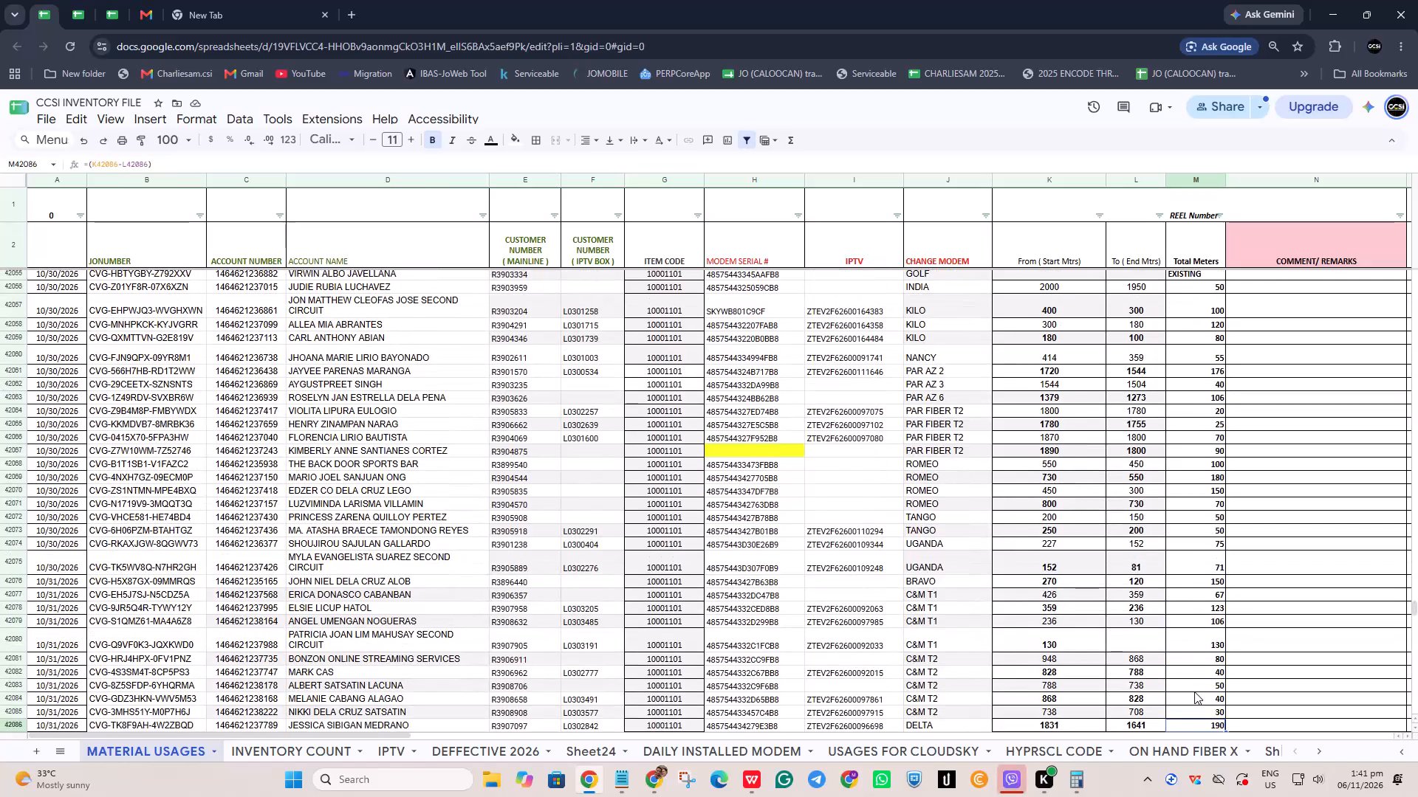
# Look through the remaining 10/31/2026 entries and past the black divider row to the 11/02/2026 entries at row 42111.
pyautogui.press('Down')
pyautogui.press('Down')
pyautogui.press('Down')
pyautogui.press('Down')
pyautogui.press('Down')
pyautogui.press('Down')
pyautogui.press('Down')
pyautogui.press('Down')
pyautogui.press('Down')
pyautogui.press('Down')
pyautogui.press('Down')
pyautogui.press('Down')
pyautogui.press('Down')
pyautogui.press('Down')
pyautogui.press('Down')
pyautogui.press('Down')
pyautogui.press('Down')
pyautogui.press('Down')
pyautogui.press('Down')
pyautogui.press('Down')
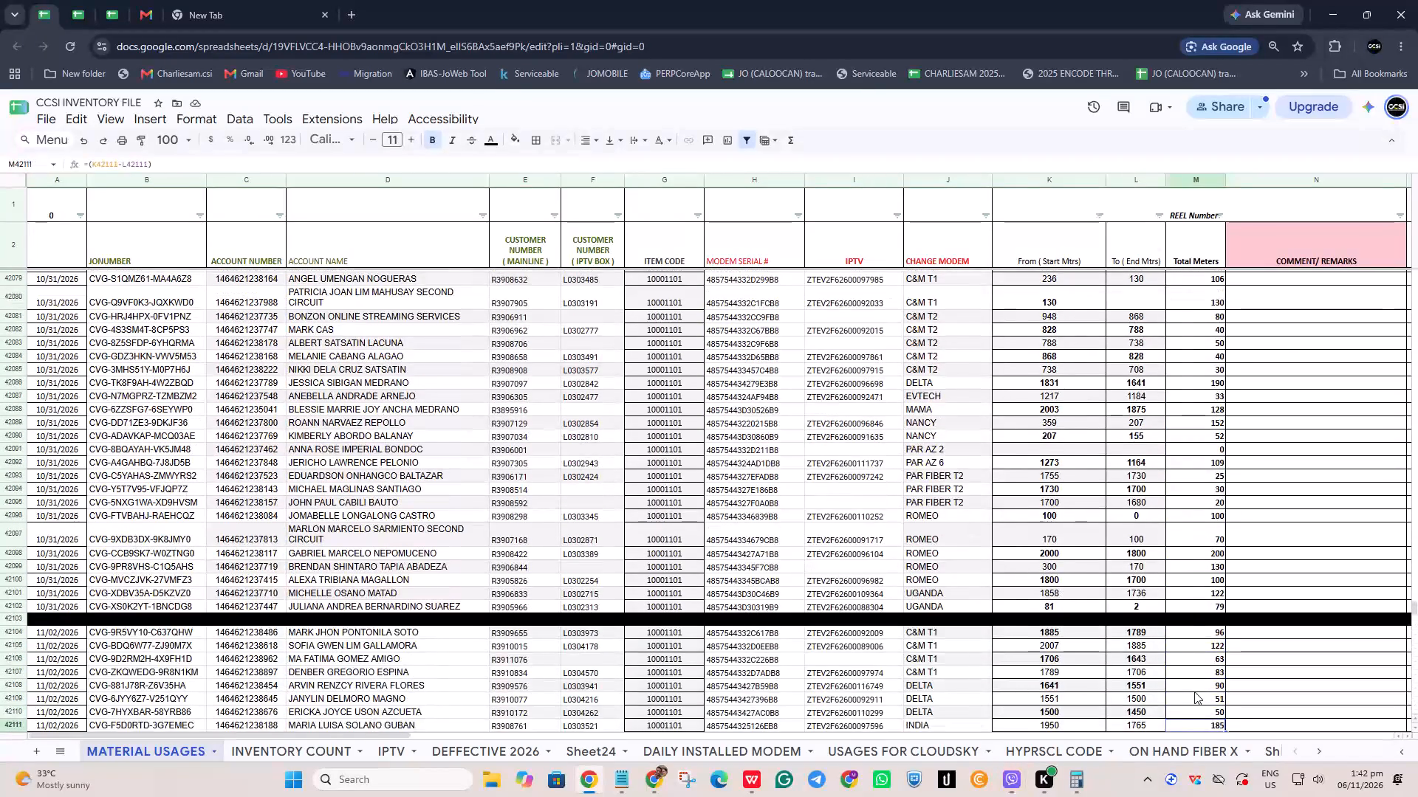
# Review the Total Meters column back up from 11/02/2026 row 42111 through the late October entries to 10/21/2026 row 41759.
pyautogui.press('Down')
pyautogui.press('Up')
pyautogui.press('Up')
pyautogui.press('Up')
pyautogui.press('Up')
pyautogui.press('Up')
pyautogui.press('Up')
pyautogui.press('Up')
pyautogui.press('Up')
pyautogui.press('Up')
pyautogui.press('Up')
pyautogui.press('Up')
pyautogui.press('Up')
pyautogui.press('Up')
pyautogui.press('Up')
pyautogui.press('Up')
pyautogui.press('Up')
pyautogui.press('Up')
pyautogui.press('Up')
pyautogui.press('Up')
pyautogui.press('Up')
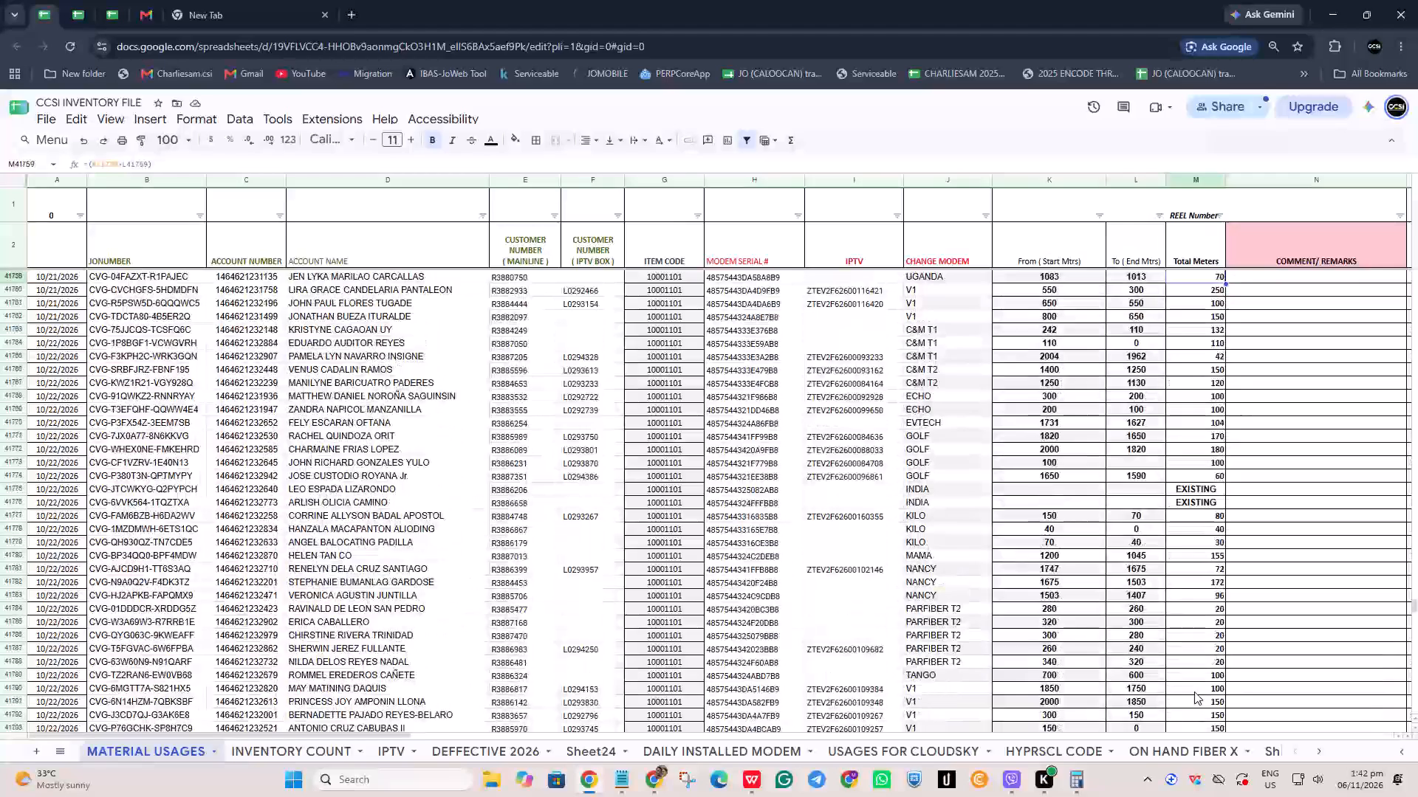
# Check the Total Meters entries for the earlier 10/21/2026 rows and back into 10/20/2026, up to row 41719.
pyautogui.press('Up')
pyautogui.press('Up')
pyautogui.press('Up')
pyautogui.press('Up')
pyautogui.press('Up')
pyautogui.press('Up')
pyautogui.press('Up')
pyautogui.press('Up')
pyautogui.press('Up')
pyautogui.press('Up')
pyautogui.press('Up')
pyautogui.press('Up')
pyautogui.press('Up')
pyautogui.press('Up')
pyautogui.press('Up')
pyautogui.press('Up')
pyautogui.press('Up')
pyautogui.press('Up')
pyautogui.press('Up')
pyautogui.press('Up')
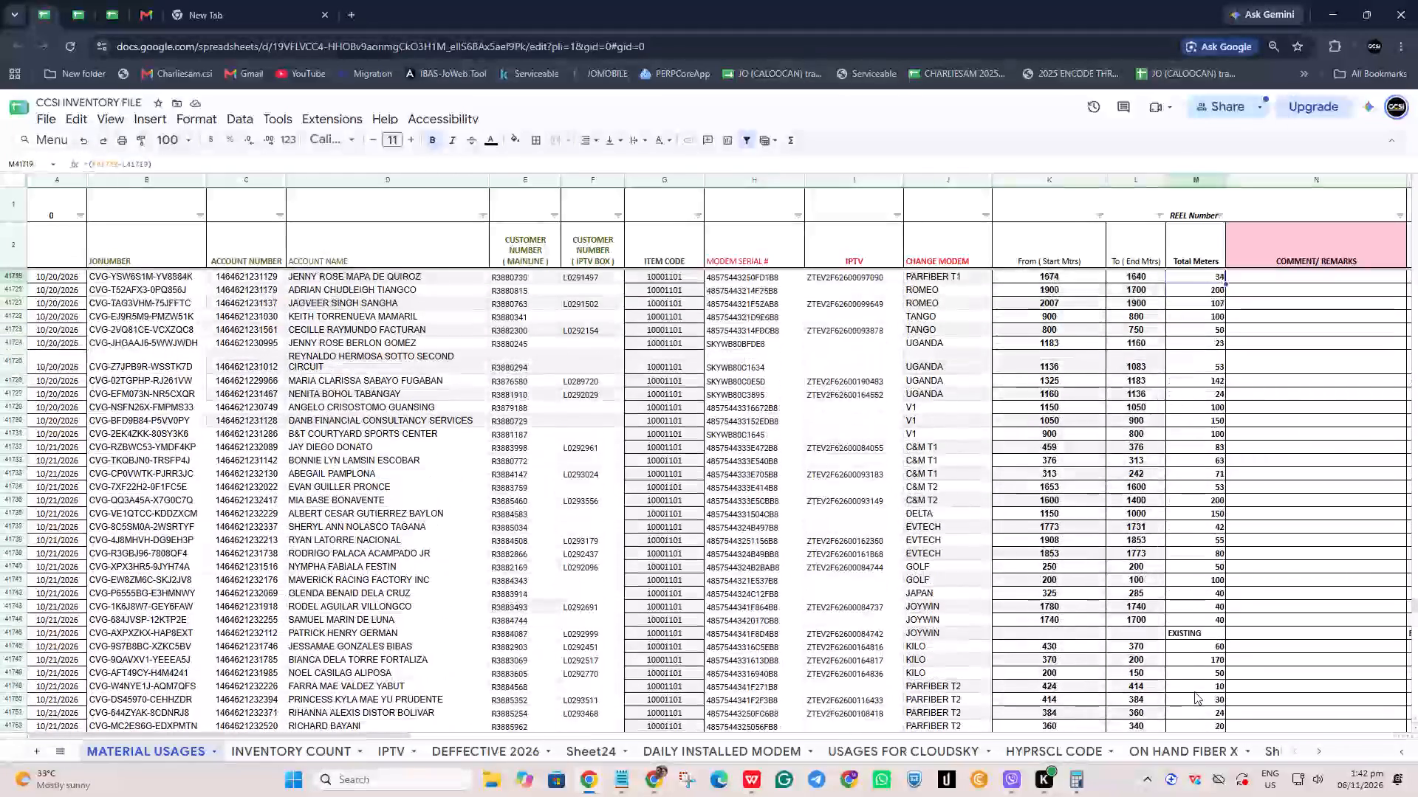
# Look through the Total Meters entries for the rest of 10/20/2026 and back into 10/19/2026, up to row 41682.
pyautogui.press('Up')
pyautogui.press('Up')
pyautogui.press('Up')
pyautogui.press('Up')
pyautogui.press('Up')
pyautogui.press('Up')
pyautogui.press('Up')
pyautogui.press('Up')
pyautogui.press('Up')
pyautogui.press('Up')
pyautogui.press('Up')
pyautogui.press('Up')
pyautogui.press('Up')
pyautogui.press('Up')
pyautogui.press('Up')
pyautogui.press('Up')
pyautogui.press('Up')
pyautogui.press('Up')
pyautogui.press('Up')
pyautogui.press('Up')
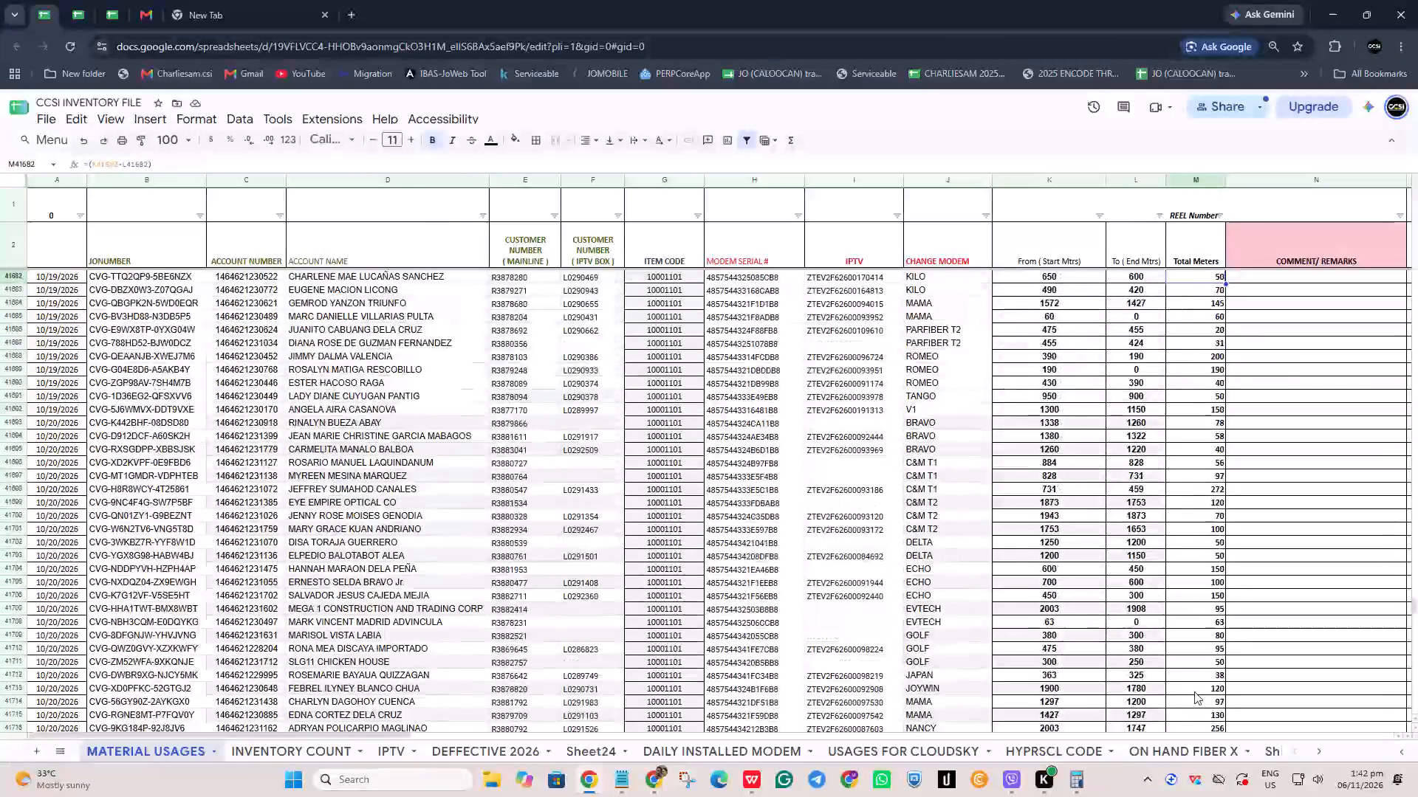
# Review the Total Meters values for the remaining 10/19/2026 entries, back to 10/18/2026 row 41649.
pyautogui.press('Up')
pyautogui.press('Up')
pyautogui.press('Up')
pyautogui.press('Up')
pyautogui.press('Up')
pyautogui.press('Up')
pyautogui.press('Up')
pyautogui.press('Up')
pyautogui.press('Up')
pyautogui.press('Up')
pyautogui.press('Up')
pyautogui.press('Up')
pyautogui.press('Up')
pyautogui.press('Up')
pyautogui.press('Up')
pyautogui.press('Up')
pyautogui.press('Up')
pyautogui.press('Up')
pyautogui.press('Up')
pyautogui.press('Up')
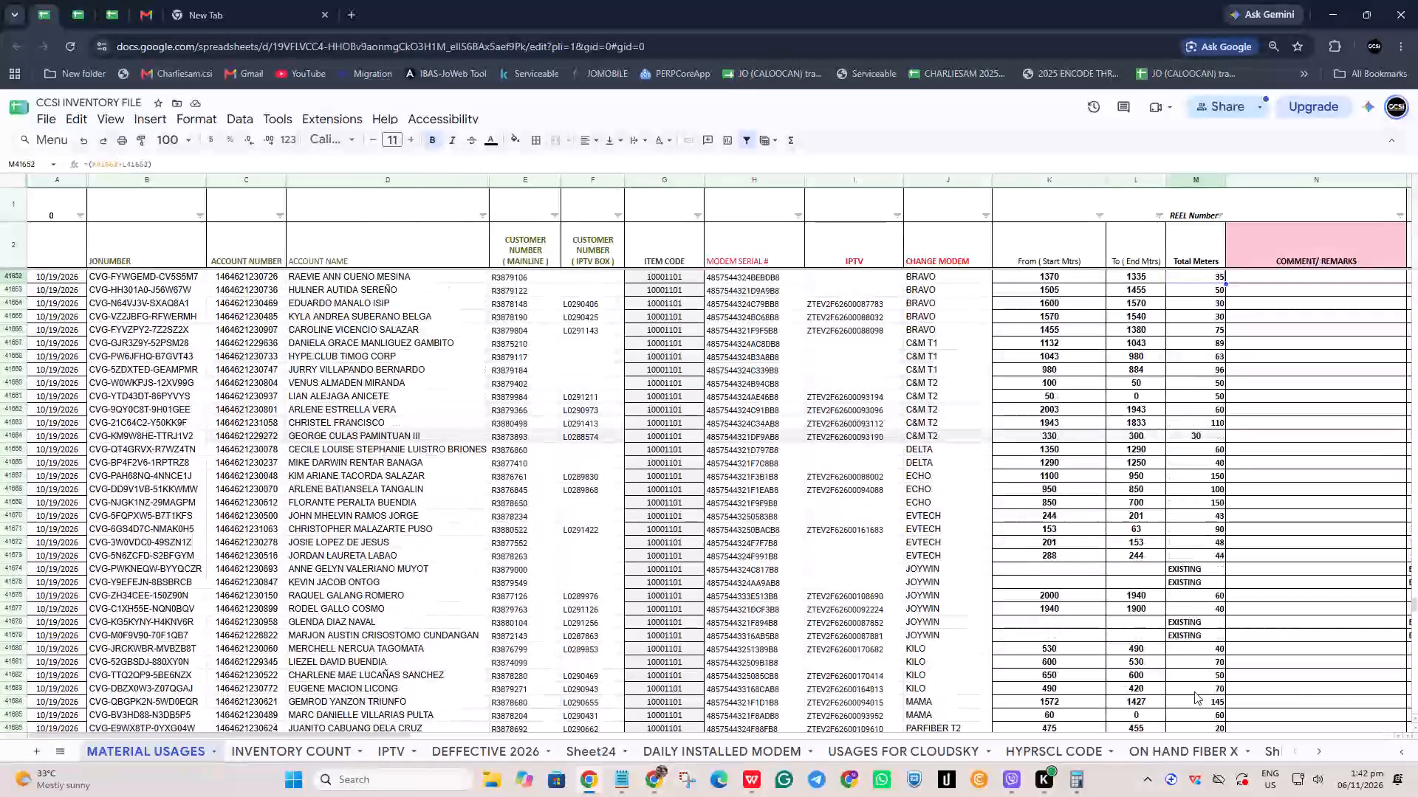
pyautogui.press('Up')
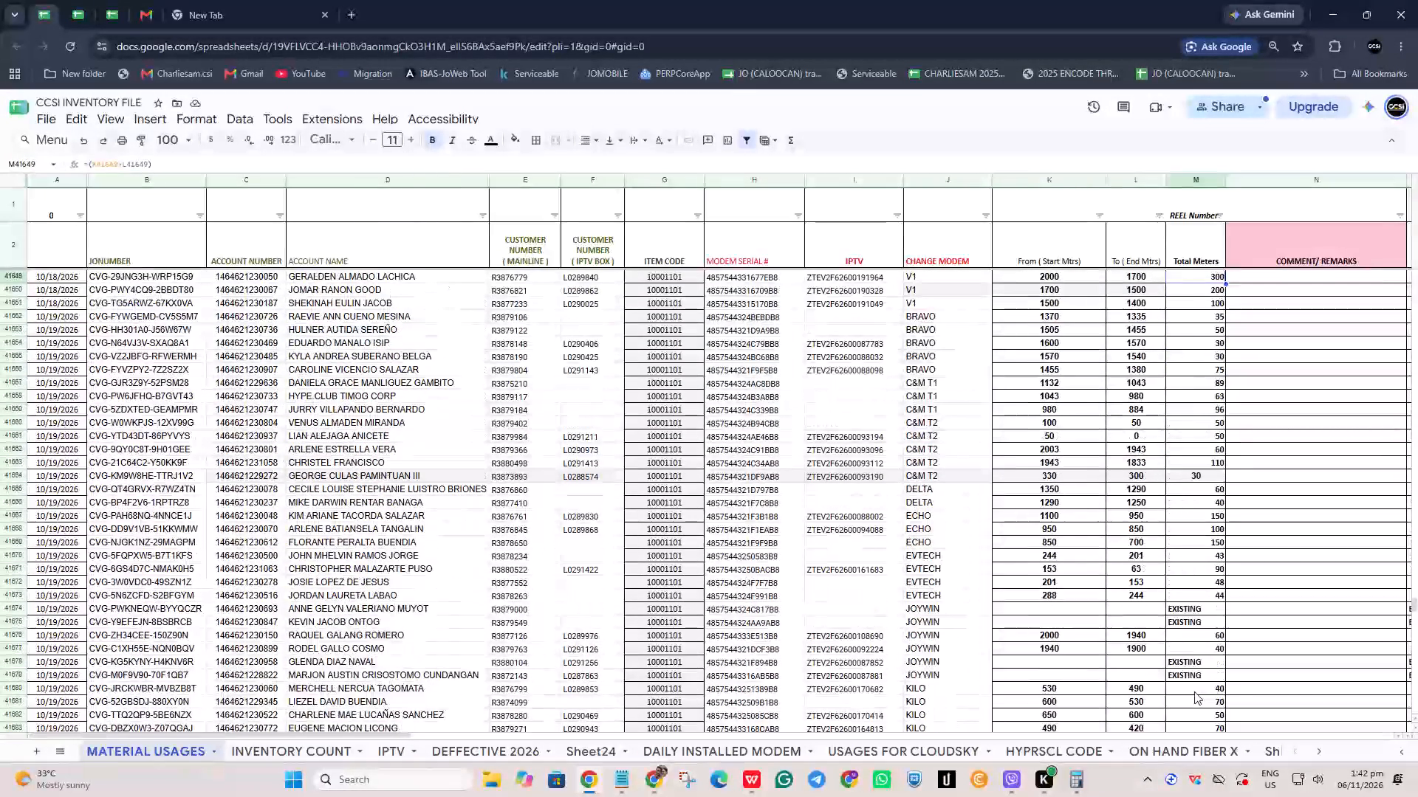
# Check the Total Meters values of the 10/18/2026 entries from row 41649 back up to row 41633.
pyautogui.press('Up')
pyautogui.press('Up')
pyautogui.press('Up')
pyautogui.press('Up')
pyautogui.press('Up')
pyautogui.press('Up')
pyautogui.press('Up')
pyautogui.press('Up')
pyautogui.press('Up')
pyautogui.press('Up')
pyautogui.press('Up')
pyautogui.press('Up')
pyautogui.press('Up')
pyautogui.press('Up')
pyautogui.press('Up')
pyautogui.press('Up')
pyautogui.press('Up')
pyautogui.press('Up')
pyautogui.press('Up')
pyautogui.press('Up')
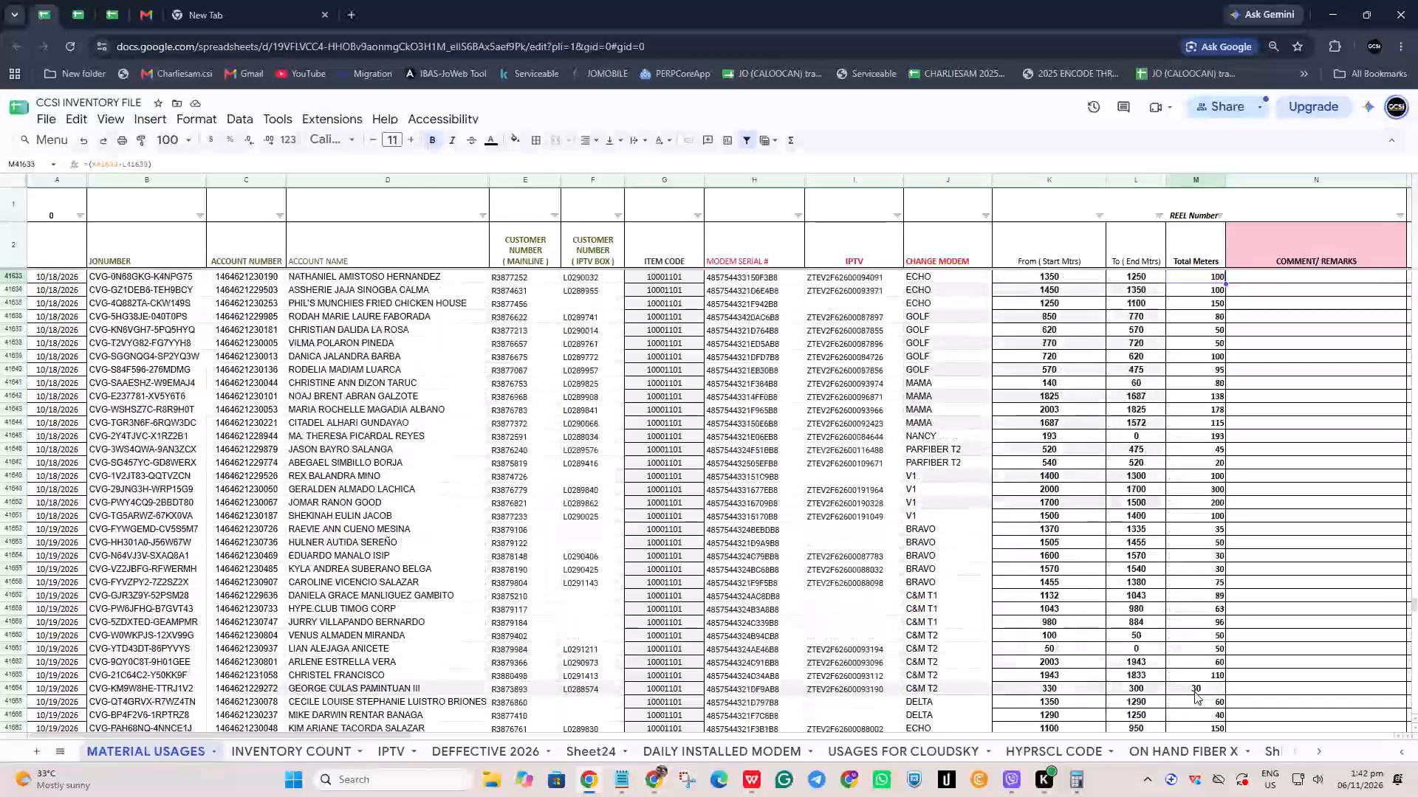
# Review the Total Meters entries for the earlier 10/18/2026 rows and all of 10/17/2026, back to 10/16/2026 row 41597.
pyautogui.press('Up')
pyautogui.press('Up')
pyautogui.press('Up')
pyautogui.press('Up')
pyautogui.press('Up')
pyautogui.press('Up')
pyautogui.press('Up')
pyautogui.press('Up')
pyautogui.press('Up')
pyautogui.press('Up')
pyautogui.press('Up')
pyautogui.press('Up')
pyautogui.press('Up')
pyautogui.press('Up')
pyautogui.press('Up')
pyautogui.press('Up')
pyautogui.press('Up')
pyautogui.press('Up')
pyautogui.press('Up')
pyautogui.press('Up')
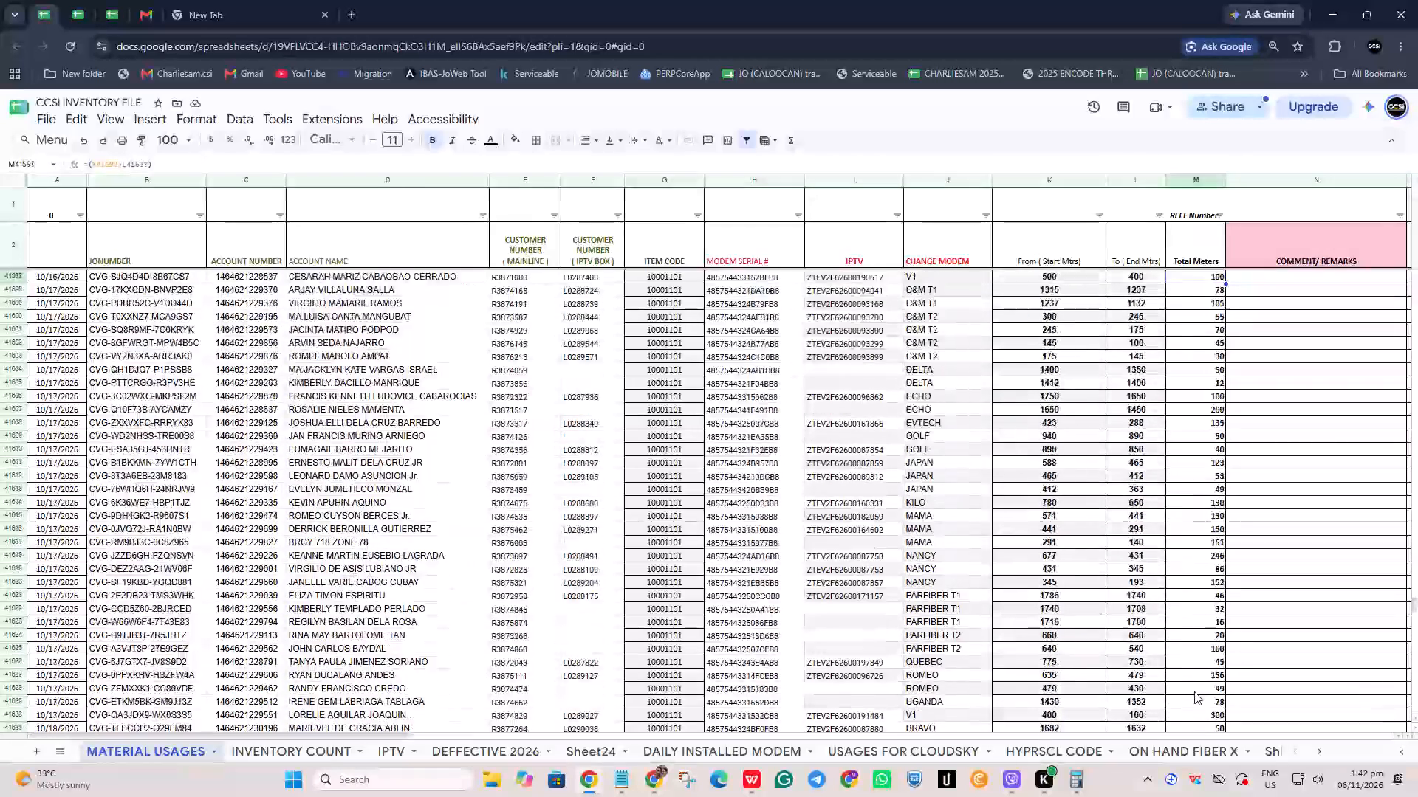
# Review the Total Meters values of the 10/16/2026 entries from row 41597 back up to row 41560.
pyautogui.press('Up')
pyautogui.press('Up')
pyautogui.press('Up')
pyautogui.press('Up')
pyautogui.press('Up')
pyautogui.press('Up')
pyautogui.press('Up')
pyautogui.press('Up')
pyautogui.press('Up')
pyautogui.press('Up')
pyautogui.press('Up')
pyautogui.press('Up')
pyautogui.press('Up')
pyautogui.press('Up')
pyautogui.press('Up')
pyautogui.press('Up')
pyautogui.press('Up')
pyautogui.press('Up')
pyautogui.press('Up')
pyautogui.press('Up')
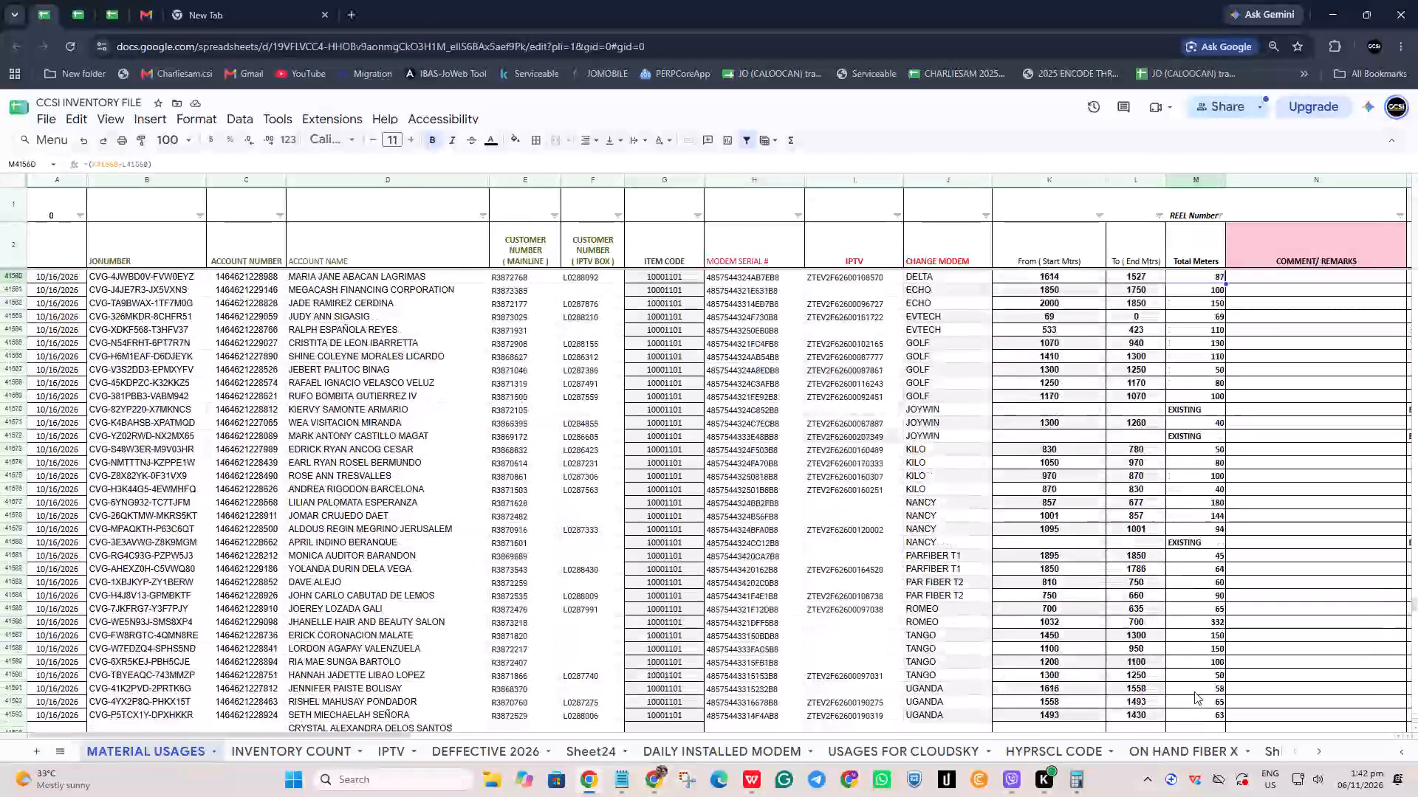
# Check the Total Meters entries for the earliest 10/16/2026 rows and back through 10/15/2026 to row 41524.
pyautogui.press('Up')
pyautogui.press('Up')
pyautogui.press('Up')
pyautogui.press('Up')
pyautogui.press('Up')
pyautogui.press('Up')
pyautogui.press('Up')
pyautogui.press('Up')
pyautogui.press('Up')
pyautogui.press('Up')
pyautogui.press('Up')
pyautogui.press('Up')
pyautogui.press('Up')
pyautogui.press('Up')
pyautogui.press('Up')
pyautogui.press('Up')
pyautogui.press('Up')
pyautogui.press('Up')
pyautogui.press('Up')
pyautogui.press('Up')
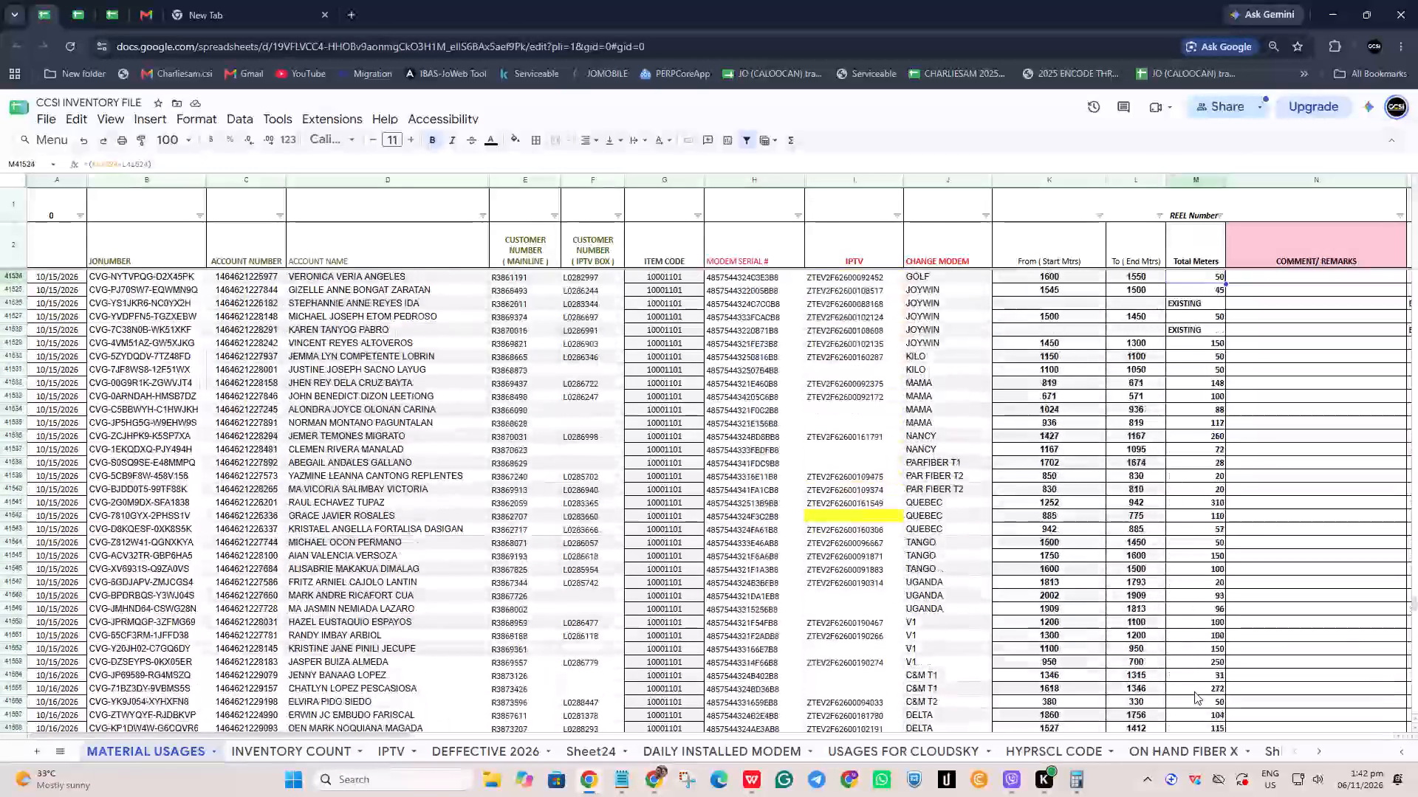
# Look through the Total Meters values of the remaining 10/15/2026 entries, back to 10/14/2026 row 41502.
pyautogui.press('Up')
pyautogui.press('Up')
pyautogui.press('Up')
pyautogui.press('Up')
pyautogui.press('Up')
pyautogui.press('Up')
pyautogui.press('Up')
pyautogui.press('Up')
pyautogui.press('Up')
pyautogui.press('Up')
pyautogui.press('Up')
pyautogui.press('Up')
pyautogui.press('Up')
pyautogui.press('Up')
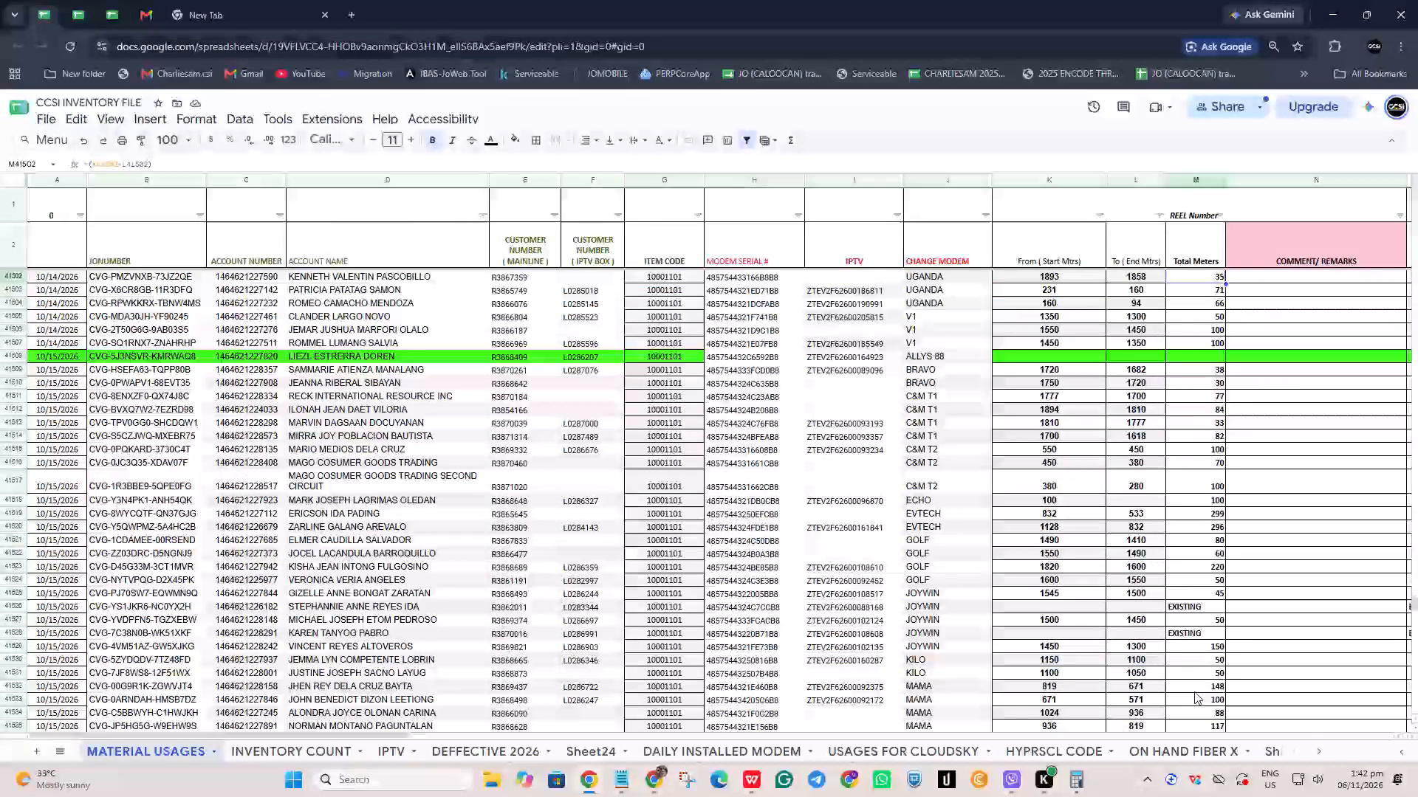
# Recheck the Total Meters entries around the change from 10/14/2026 to 10/15/2026, ending at row 41509.
pyautogui.press('Up')
pyautogui.press('Up')
pyautogui.press('Up')
pyautogui.press('Up')
pyautogui.press('Up')
pyautogui.press('Down')
pyautogui.press('Down')
pyautogui.press('Down')
pyautogui.press('Down')
pyautogui.press('Down')
pyautogui.press('Down')
pyautogui.press('Down')
pyautogui.press('Down')
pyautogui.press('Down')
pyautogui.press('Down')
pyautogui.press('Down')
pyautogui.press('Down')
pyautogui.press('Down')
pyautogui.press('Down')
pyautogui.press('Down')
pyautogui.press('Down')
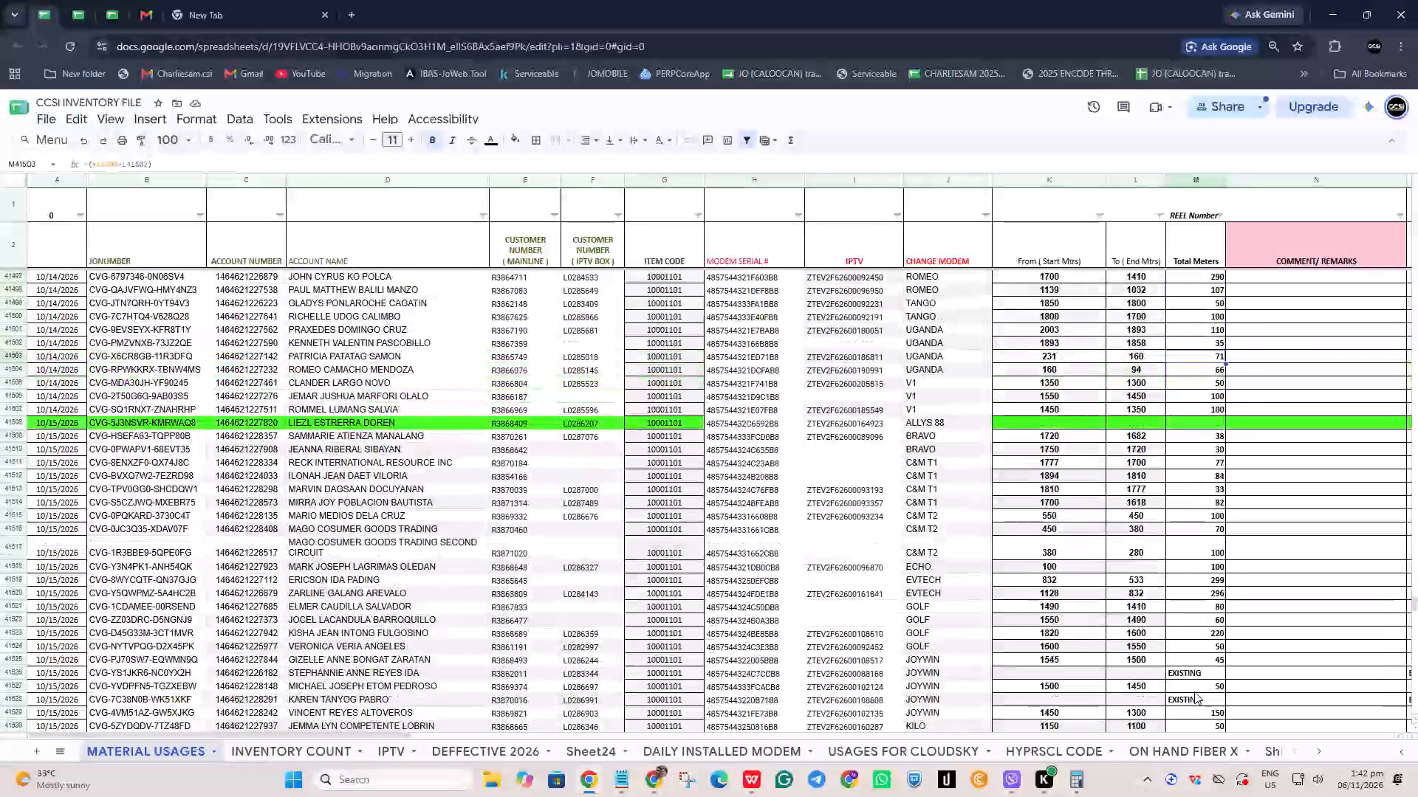
pyautogui.press('Up')
pyautogui.press('Up')
pyautogui.press('Up')
pyautogui.press('Up')
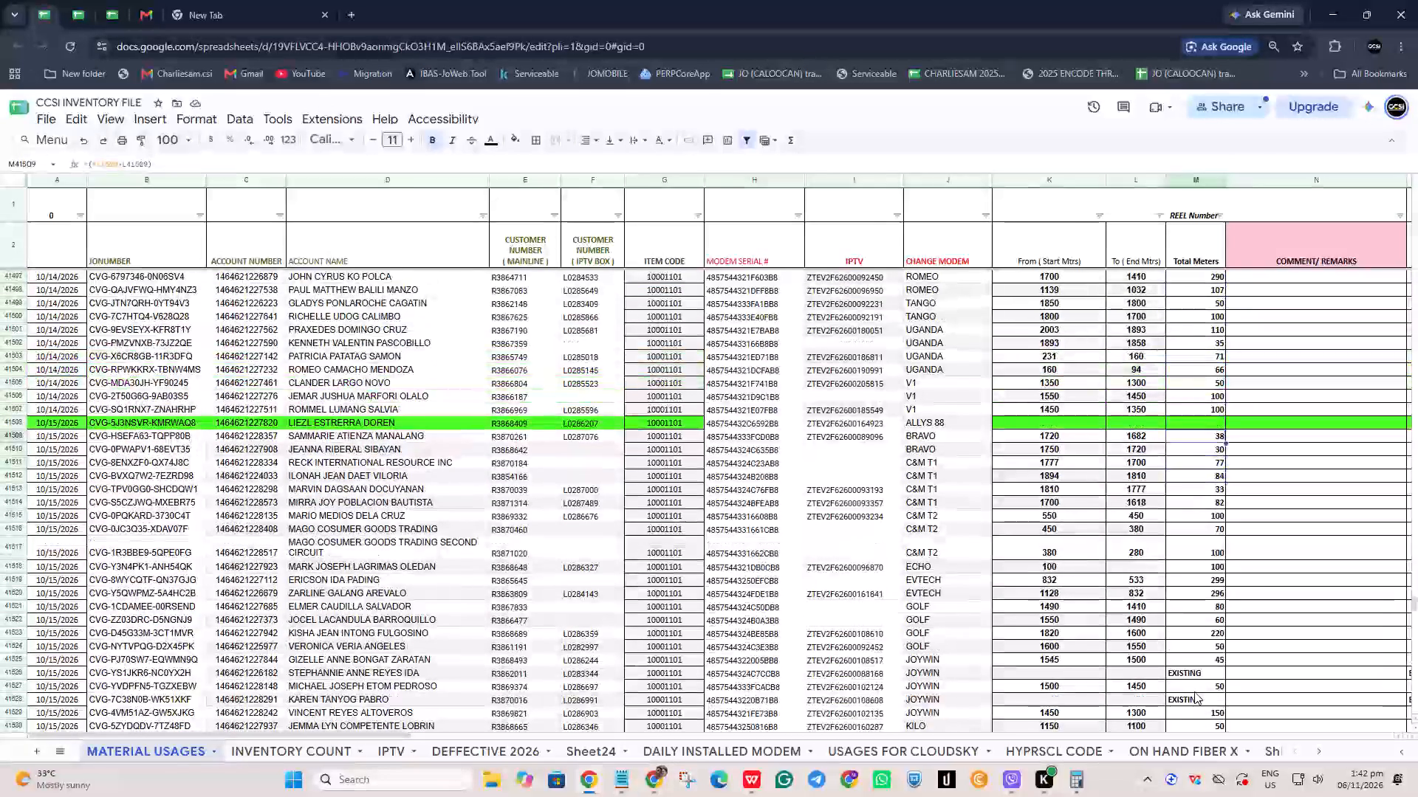
# Examine the green-highlighted ALLYS 88 entry in row 41508, from its item code across to the empty meter fields.
pyautogui.press('Left')
pyautogui.press('Left')
pyautogui.press('Left')
pyautogui.press('Left')
pyautogui.press('Left')
pyautogui.press('Left')
pyautogui.press('Up')
pyautogui.press('Right')
pyautogui.press('Right')
pyautogui.press('Right')
pyautogui.press('Right')
pyautogui.press('Right')
pyautogui.press('Right')
pyautogui.press('Right')
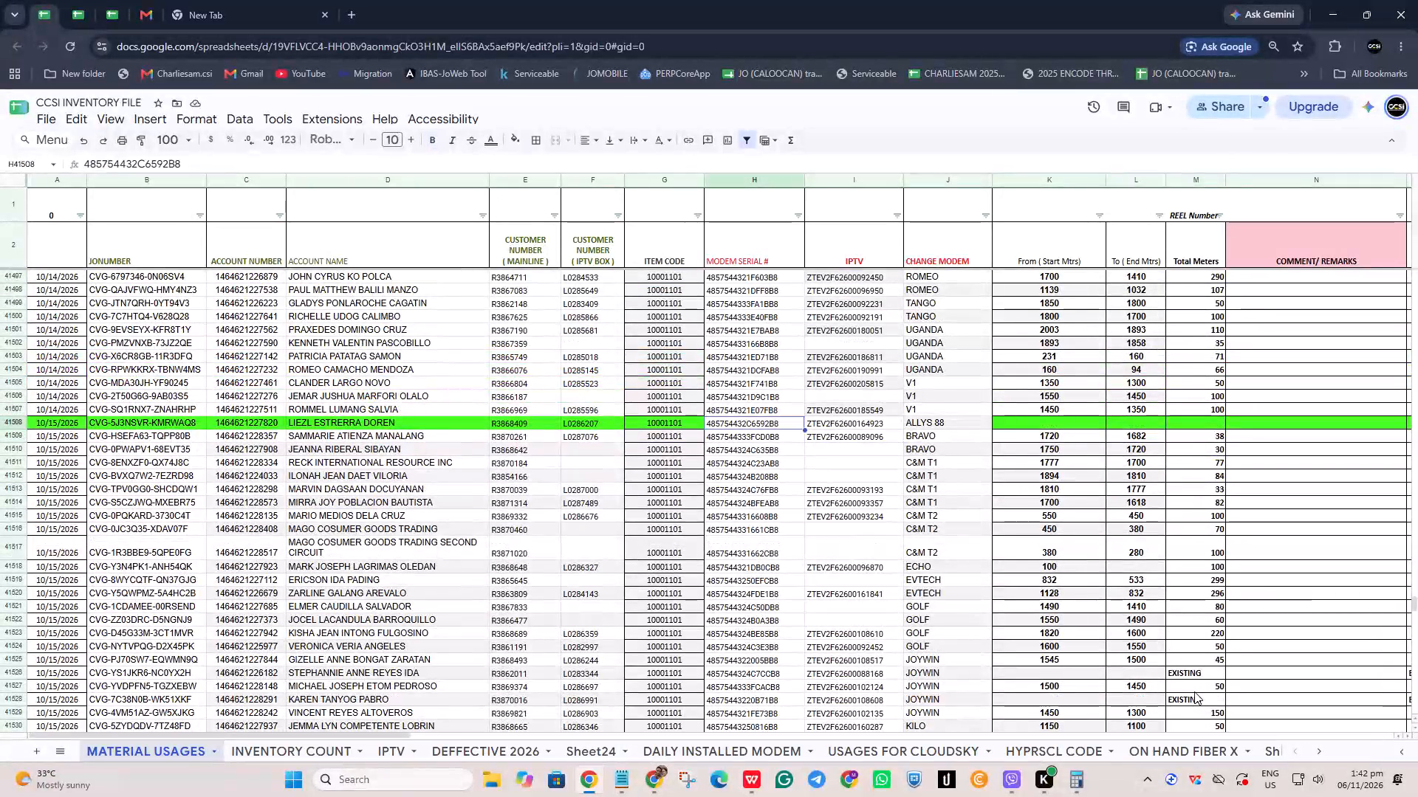
pyautogui.press('Left')
# Review the Total Meters values of the 10/14/2026 entries and back into 10/13/2026, up to row 41457.
pyautogui.press('Up')
pyautogui.press('Up')
pyautogui.press('Up')
pyautogui.press('Up')
pyautogui.press('Up')
pyautogui.press('Up')
pyautogui.press('Up')
pyautogui.press('Up')
pyautogui.press('Up')
pyautogui.press('Up')
pyautogui.press('Up')
pyautogui.press('Up')
pyautogui.press('Up')
pyautogui.press('Up')
pyautogui.press('Up')
pyautogui.press('Up')
pyautogui.press('Up')
pyautogui.press('Up')
pyautogui.press('Up')
pyautogui.press('Up')
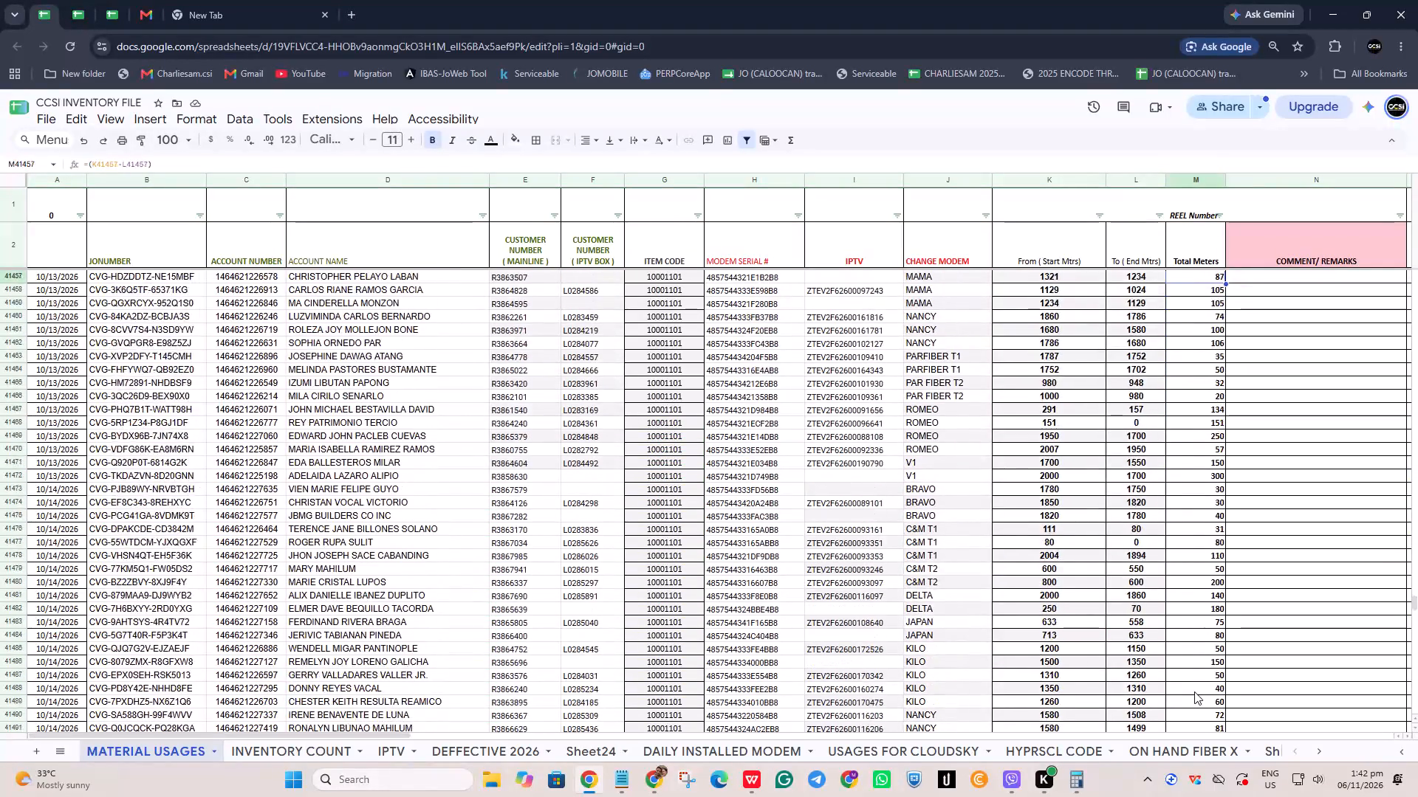
# Look through the Total Meters entries from 10/13/2026 row 41457 back to 10/10/2026 row 41377.
pyautogui.press('Up')
pyautogui.press('Up')
pyautogui.press('Up')
pyautogui.press('Up')
pyautogui.press('Up')
pyautogui.press('Up')
pyautogui.press('Up')
pyautogui.press('Up')
pyautogui.press('Up')
pyautogui.press('Up')
pyautogui.press('Up')
pyautogui.press('Up')
pyautogui.press('Up')
pyautogui.press('Up')
pyautogui.press('Up')
pyautogui.press('Up')
pyautogui.press('Up')
pyautogui.press('Up')
pyautogui.press('Up')
pyautogui.press('Up')
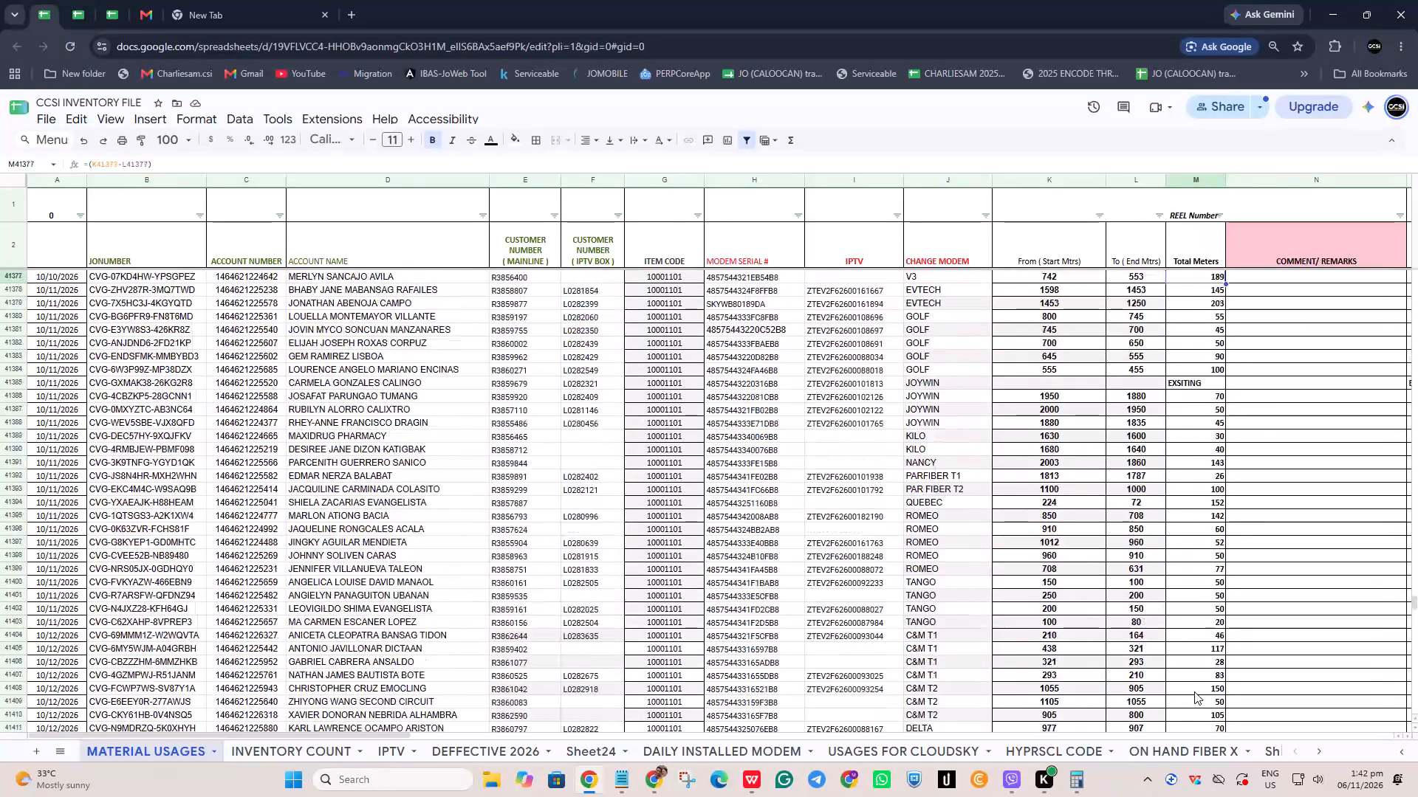
# Go back down through the Total Meters entries from 10/10/2026 row 41377 to 10/15/2026 row 41520, rechecking the values.
pyautogui.press('Down')
pyautogui.press('Down')
pyautogui.press('Down')
pyautogui.press('Down')
pyautogui.press('Down')
pyautogui.press('Down')
pyautogui.press('Down')
pyautogui.press('Down')
pyautogui.press('Down')
pyautogui.press('Down')
pyautogui.press('Down')
pyautogui.press('Down')
pyautogui.press('Down')
pyautogui.press('Down')
pyautogui.press('Down')
pyautogui.press('Down')
pyautogui.press('Down')
pyautogui.press('Down')
pyautogui.press('Down')
pyautogui.press('Down')
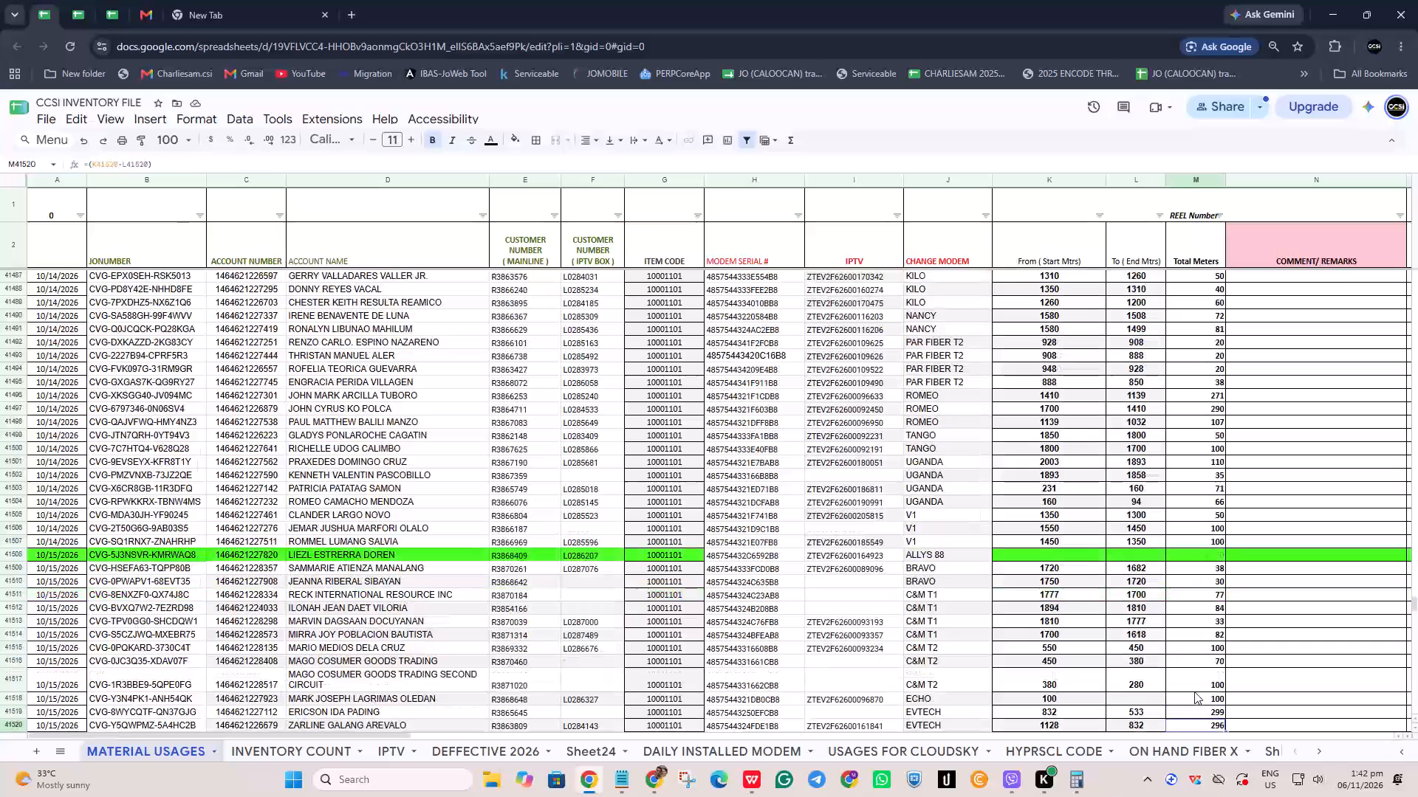
# Review the Total Meters values from 10/15/2026 row 41520 back to 10/14/2026 row 41479.
pyautogui.press('Up')
pyautogui.press('Up')
pyautogui.press('Up')
pyautogui.press('Up')
pyautogui.press('Up')
pyautogui.press('Up')
pyautogui.press('Up')
pyautogui.press('Up')
pyautogui.press('Up')
pyautogui.press('Up')
pyautogui.press('Up')
pyautogui.press('Up')
pyautogui.press('Up')
pyautogui.press('Up')
pyautogui.press('Up')
pyautogui.press('Up')
pyautogui.press('Up')
pyautogui.press('Up')
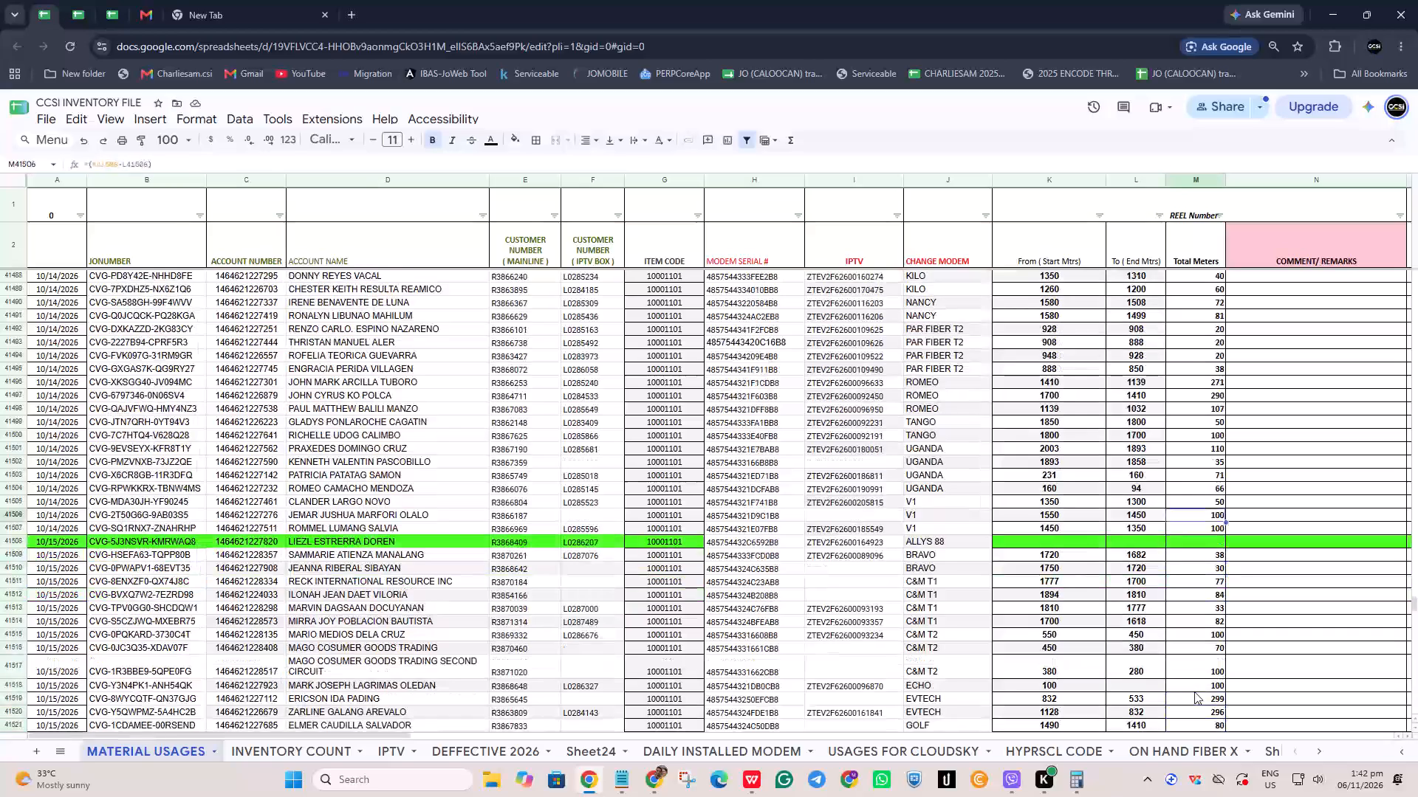
pyautogui.press('Up')
pyautogui.press('Up')
pyautogui.press('Up')
pyautogui.press('Up')
pyautogui.press('Up')
pyautogui.press('Up')
pyautogui.press('Up')
pyautogui.press('Up')
pyautogui.press('Up')
pyautogui.press('Up')
pyautogui.press('Up')
pyautogui.press('Up')
pyautogui.press('Up')
pyautogui.press('Up')
pyautogui.press('Up')
pyautogui.press('Up')
pyautogui.press('Up')
pyautogui.press('Up')
pyautogui.press('Up')
pyautogui.press('Up')
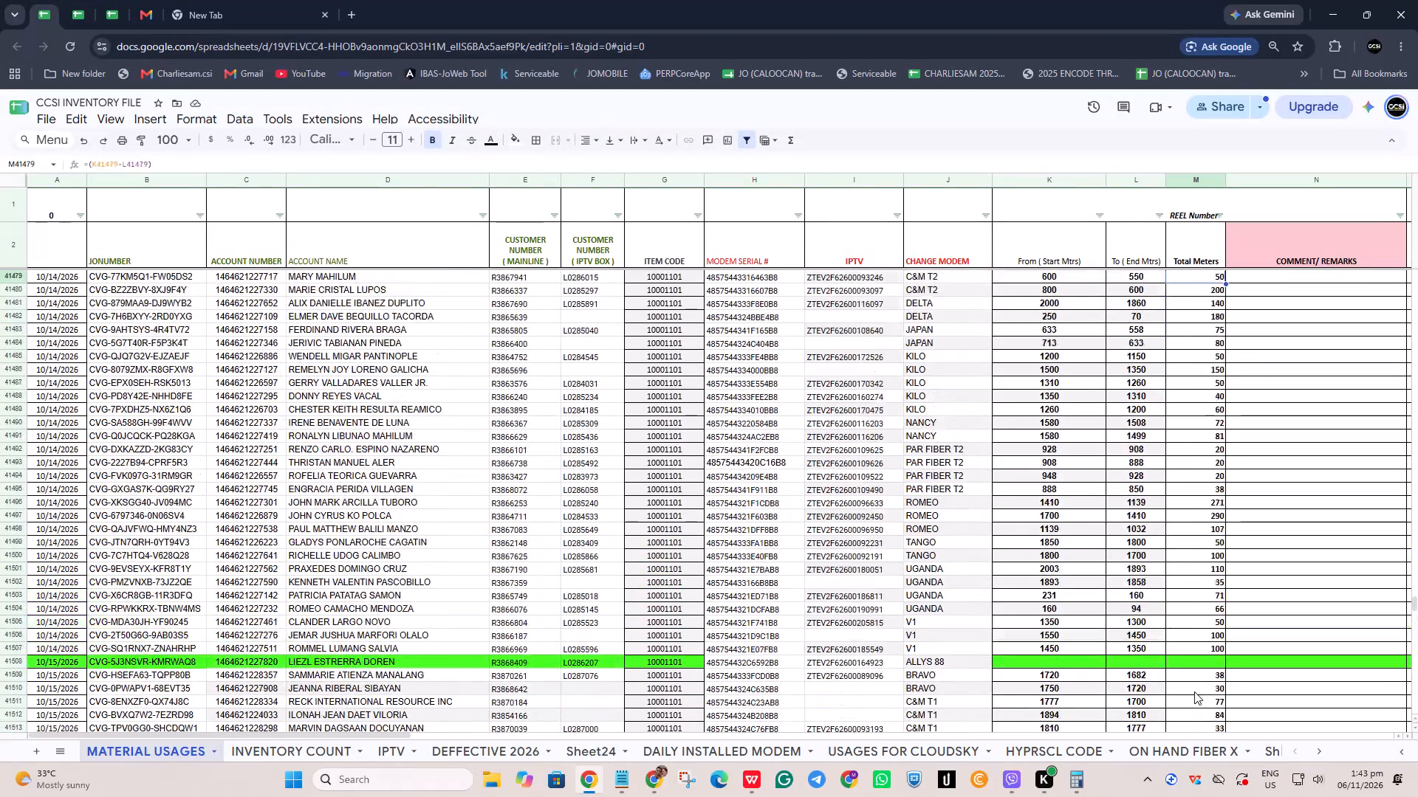
# Look back through the Total Meters entries from 10/14/2026 row 41479 to 10/10/2026 row 41367.
pyautogui.press('Up')
pyautogui.press('Up')
pyautogui.press('Up')
pyautogui.press('Up')
pyautogui.press('Up')
pyautogui.press('Up')
pyautogui.press('Up')
pyautogui.press('Up')
pyautogui.press('Up')
pyautogui.press('Up')
pyautogui.press('Up')
pyautogui.press('Up')
pyautogui.press('Up')
pyautogui.press('Up')
pyautogui.press('Up')
pyautogui.press('Up')
pyautogui.press('Up')
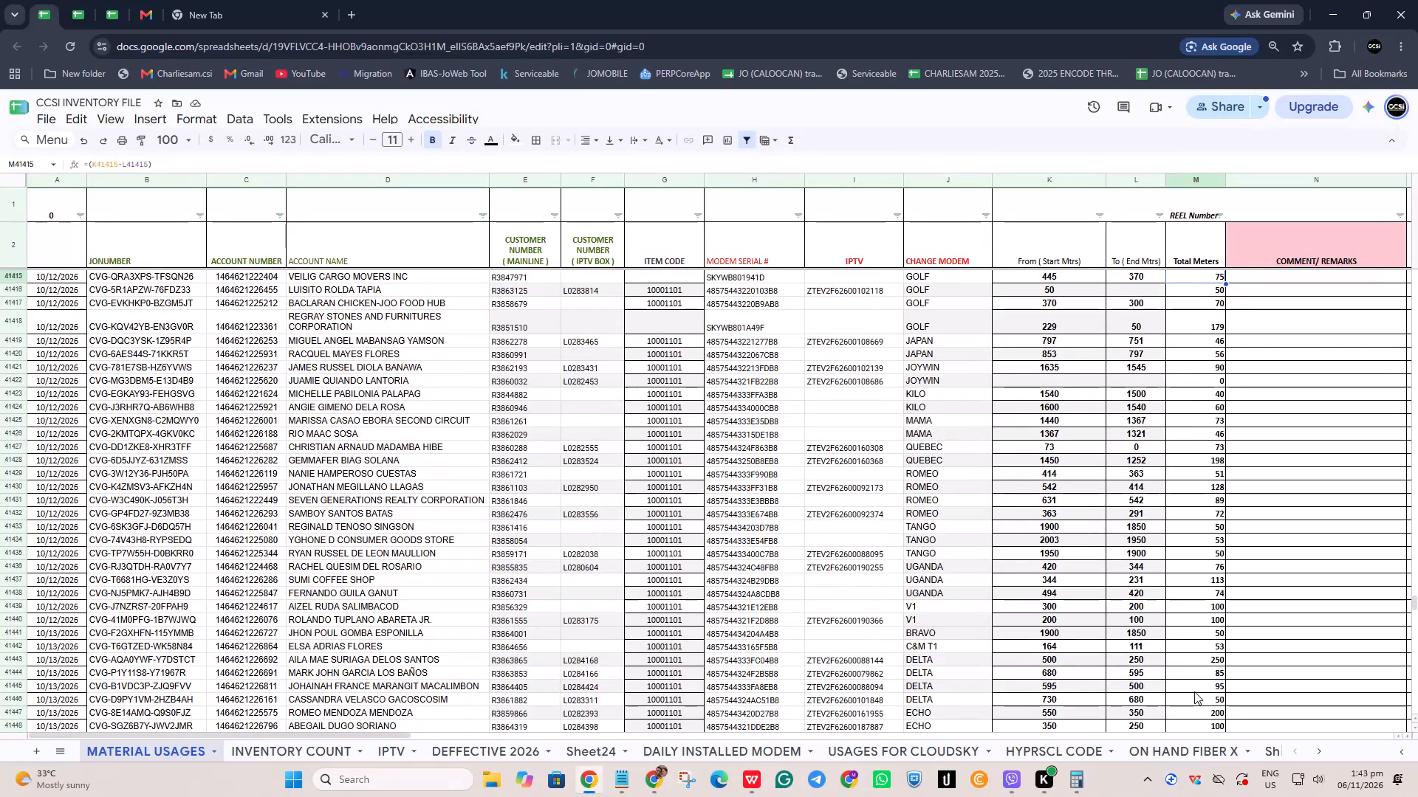
pyautogui.press('Up')
pyautogui.press('Up')
pyautogui.press('Up')
pyautogui.press('Up')
pyautogui.press('Up')
pyautogui.press('Up')
pyautogui.press('Up')
pyautogui.press('Up')
pyautogui.press('Up')
pyautogui.press('Up')
pyautogui.press('Up')
pyautogui.press('Up')
pyautogui.press('Up')
pyautogui.press('Up')
pyautogui.press('Up')
pyautogui.press('Up')
pyautogui.press('Up')
pyautogui.press('Up')
pyautogui.press('Up')
pyautogui.press('Up')
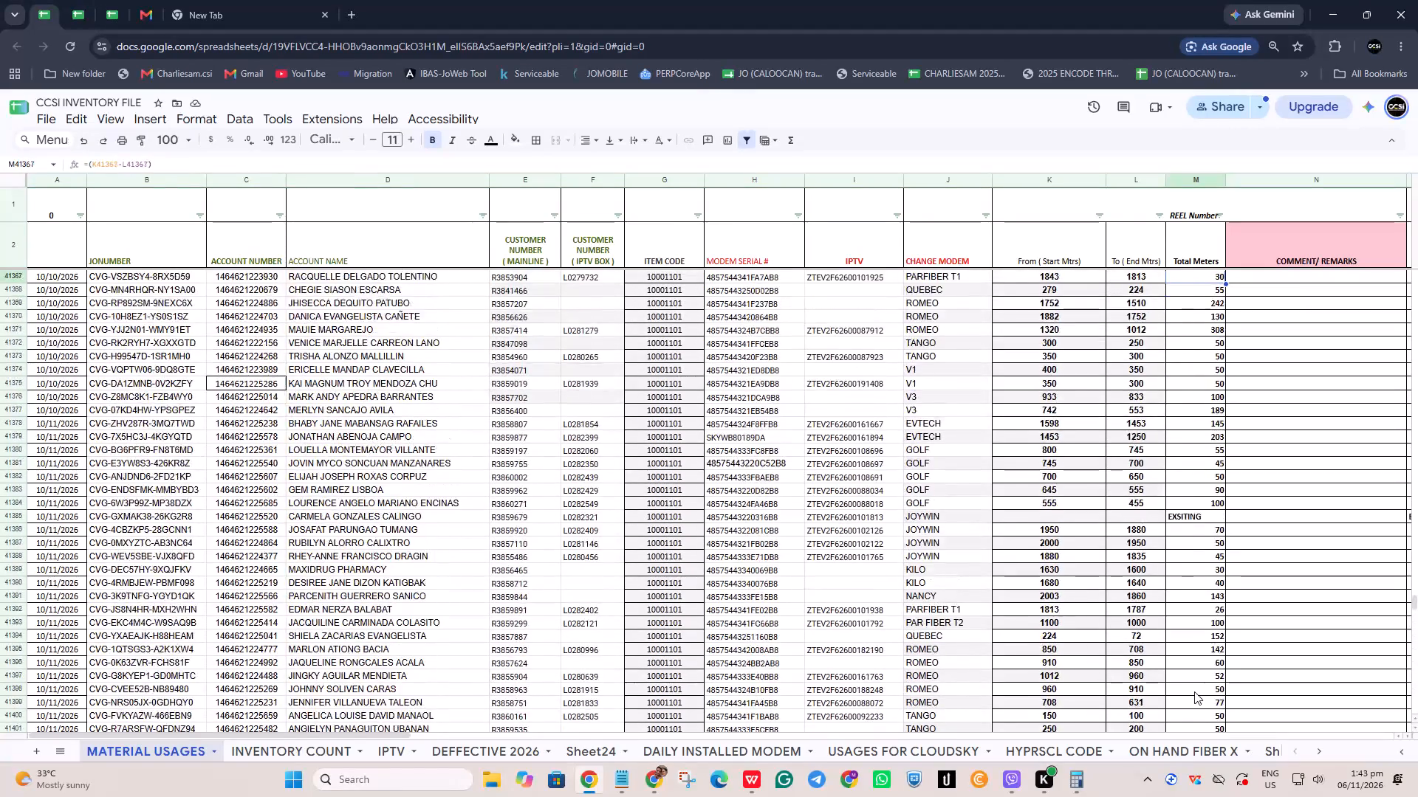
# Look back through the Total Meters entries from 10/10/2026 row 41367 to the 10/06/2026 rows.
pyautogui.press('Up')
pyautogui.press('Up')
pyautogui.press('Up')
pyautogui.press('Up')
pyautogui.press('Up')
pyautogui.press('Up')
pyautogui.press('Up')
pyautogui.press('Up')
pyautogui.press('Up')
pyautogui.press('Up')
pyautogui.press('Up')
pyautogui.press('Up')
pyautogui.press('Up')
pyautogui.press('Up')
pyautogui.press('Up')
pyautogui.press('Up')
pyautogui.press('Up')
pyautogui.press('Up')
pyautogui.press('Up')
pyautogui.press('Up')
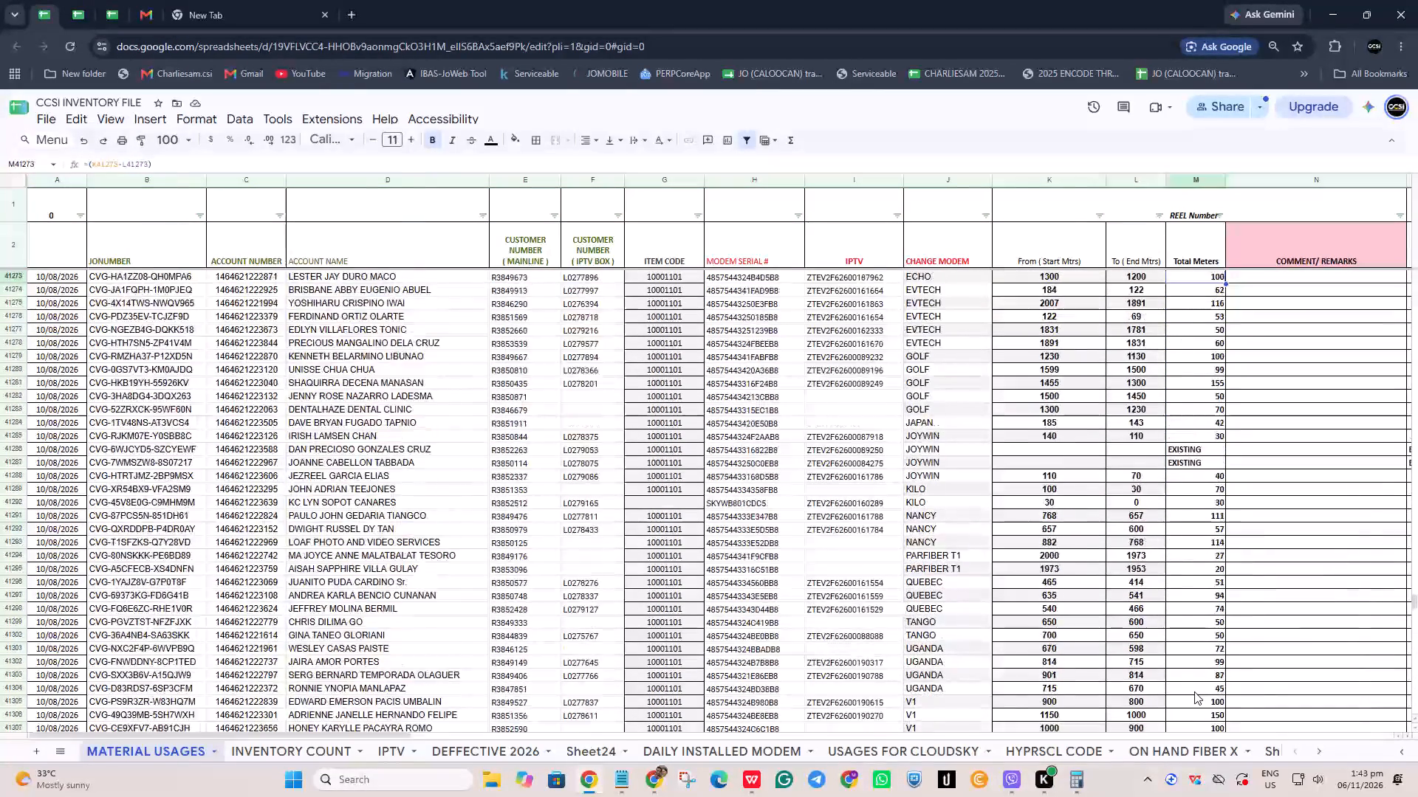
pyautogui.press('Up')
pyautogui.press('Up')
pyautogui.press('Up')
pyautogui.press('Up')
pyautogui.press('Up')
pyautogui.press('Up')
pyautogui.press('Up')
pyautogui.press('Up')
pyautogui.press('Up')
pyautogui.press('Up')
pyautogui.press('Up')
pyautogui.press('Up')
pyautogui.press('Up')
pyautogui.press('Up')
pyautogui.press('Up')
pyautogui.press('Up')
pyautogui.press('Up')
pyautogui.press('Up')
pyautogui.press('Up')
pyautogui.press('Up')
pyautogui.press('Up')
pyautogui.press('Up')
pyautogui.press('Up')
pyautogui.press('Up')
pyautogui.press('Up')
pyautogui.press('Up')
pyautogui.press('Up')
pyautogui.press('Up')
pyautogui.press('Up')
pyautogui.press('Up')
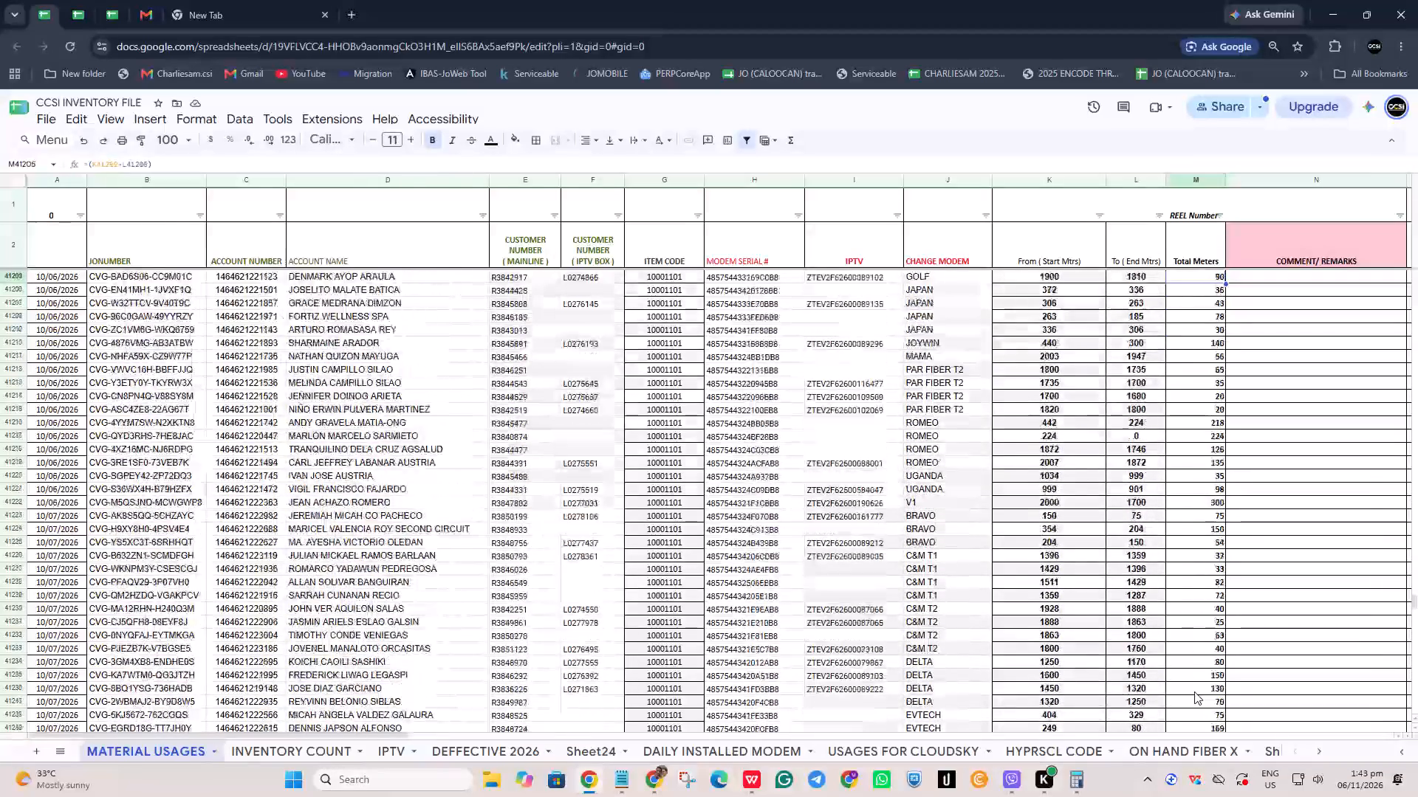
# Review the Total Meters entries from the 10/06/2026 rows back to 10/03/2026 row 41103.
pyautogui.press('Up')
pyautogui.press('Up')
pyautogui.press('Up')
pyautogui.press('Up')
pyautogui.press('Up')
pyautogui.press('Up')
pyautogui.press('Up')
pyautogui.press('Up')
pyautogui.press('Up')
pyautogui.press('Up')
pyautogui.press('Up')
pyautogui.press('Up')
pyautogui.press('Up')
pyautogui.press('Up')
pyautogui.press('Up')
pyautogui.press('Up')
pyautogui.press('Up')
pyautogui.press('Up')
pyautogui.press('Up')
pyautogui.press('Up')
pyautogui.press('Up')
pyautogui.press('Up')
pyautogui.press('Up')
pyautogui.press('Up')
pyautogui.press('Up')
pyautogui.press('Up')
pyautogui.press('Up')
pyautogui.press('Up')
pyautogui.press('Up')
pyautogui.press('Up')
pyautogui.press('Up')
pyautogui.press('Up')
pyautogui.press('Up')
pyautogui.press('Up')
pyautogui.press('Up')
pyautogui.press('Up')
pyautogui.press('Up')
pyautogui.press('Up')
pyautogui.press('Up')
pyautogui.press('Up')
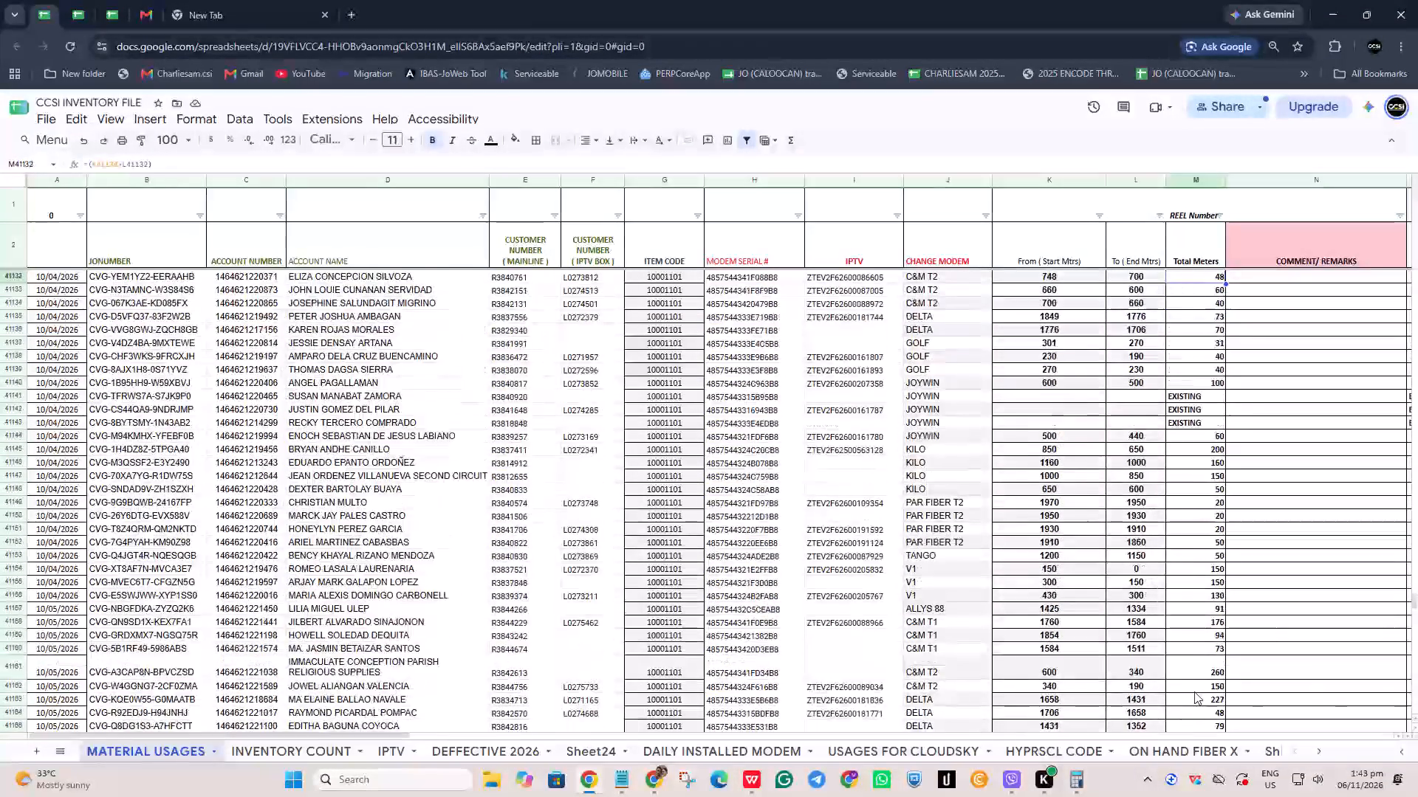
pyautogui.press('Up')
pyautogui.press('Up')
pyautogui.press('Up')
pyautogui.press('Up')
pyautogui.press('Up')
pyautogui.press('Up')
pyautogui.press('Up')
pyautogui.press('Up')
pyautogui.press('Up')
pyautogui.press('Up')
pyautogui.press('Up')
pyautogui.press('Up')
pyautogui.press('Up')
pyautogui.press('Up')
pyautogui.press('Up')
pyautogui.press('Up')
pyautogui.press('Up')
pyautogui.press('Up')
pyautogui.press('Up')
pyautogui.press('Up')
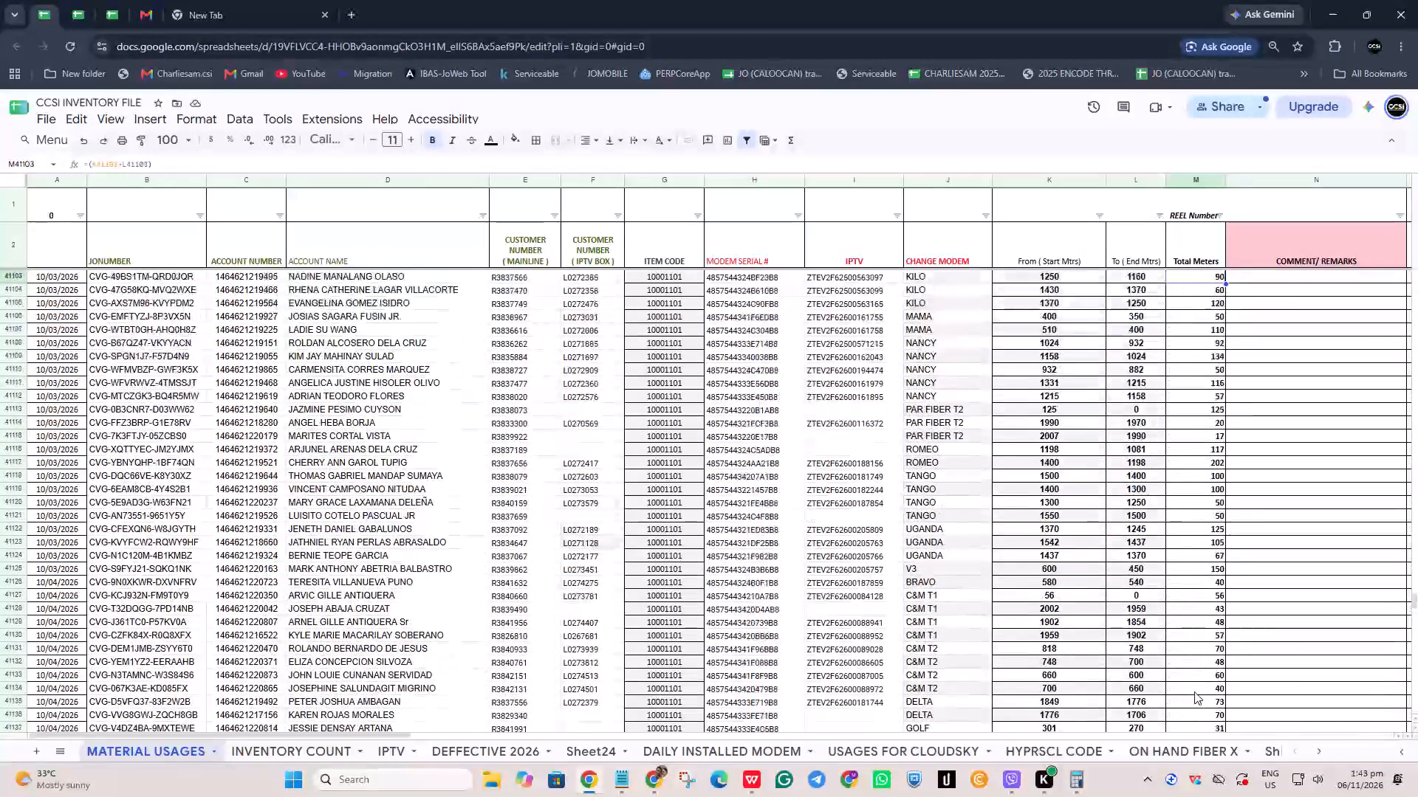
# Look back through the Total Meters entries from 10/03/2026 row 41103 to 10/01/2026 row 41025.
pyautogui.press('Up')
pyautogui.press('Up')
pyautogui.press('Up')
pyautogui.press('Up')
pyautogui.press('Up')
pyautogui.press('Up')
pyautogui.press('Up')
pyautogui.press('Up')
pyautogui.press('Up')
pyautogui.press('Up')
pyautogui.press('Up')
pyautogui.press('Up')
pyautogui.press('Up')
pyautogui.press('Up')
pyautogui.press('Up')
pyautogui.press('Up')
pyautogui.press('Up')
pyautogui.press('Up')
pyautogui.press('Up')
pyautogui.press('Up')
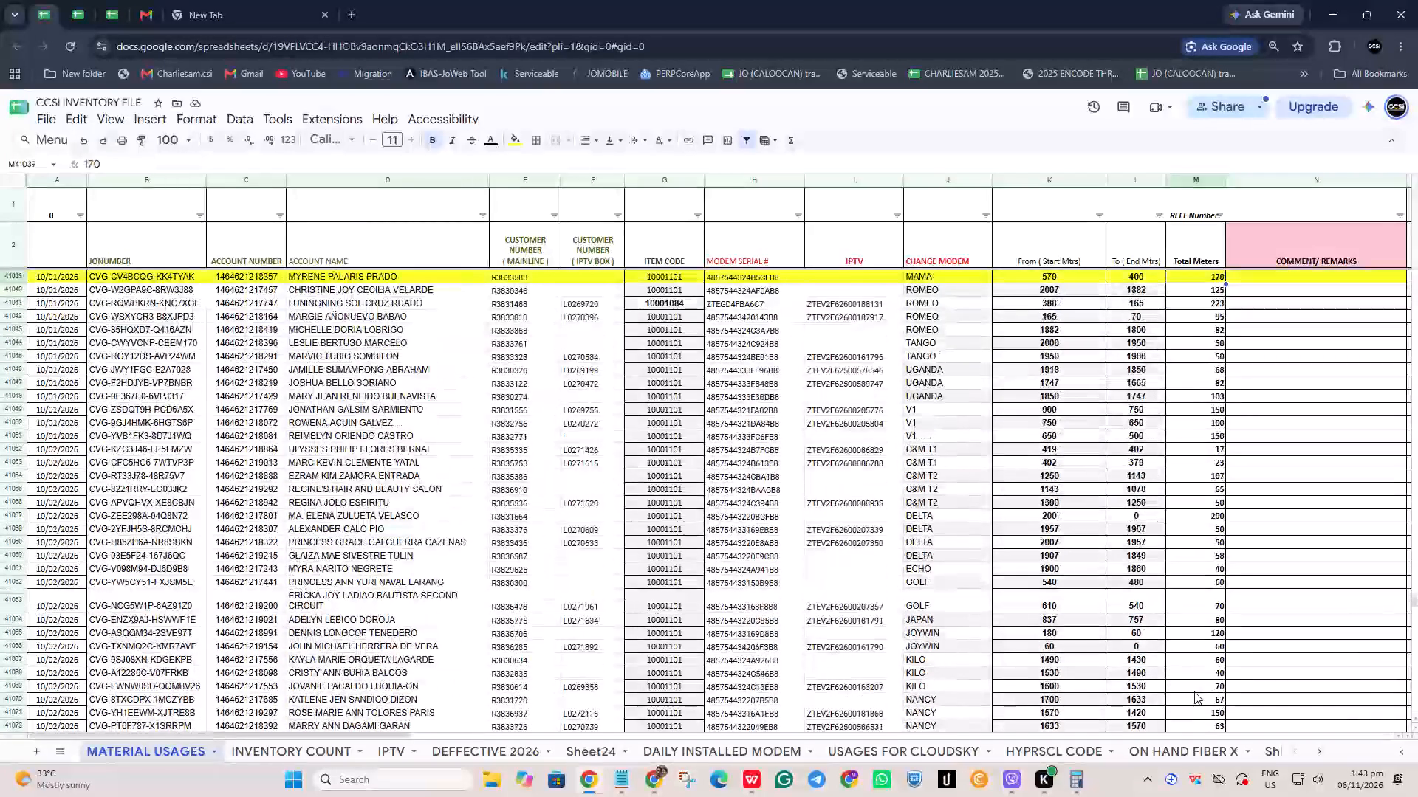
pyautogui.press('Up')
pyautogui.press('Up')
pyautogui.press('Up')
pyautogui.press('Up')
pyautogui.press('Up')
pyautogui.press('Up')
pyautogui.press('Up')
pyautogui.press('Up')
pyautogui.press('Up')
pyautogui.press('Up')
pyautogui.press('Up')
pyautogui.press('Up')
pyautogui.press('Up')
pyautogui.press('Up')
pyautogui.press('Up')
pyautogui.press('Up')
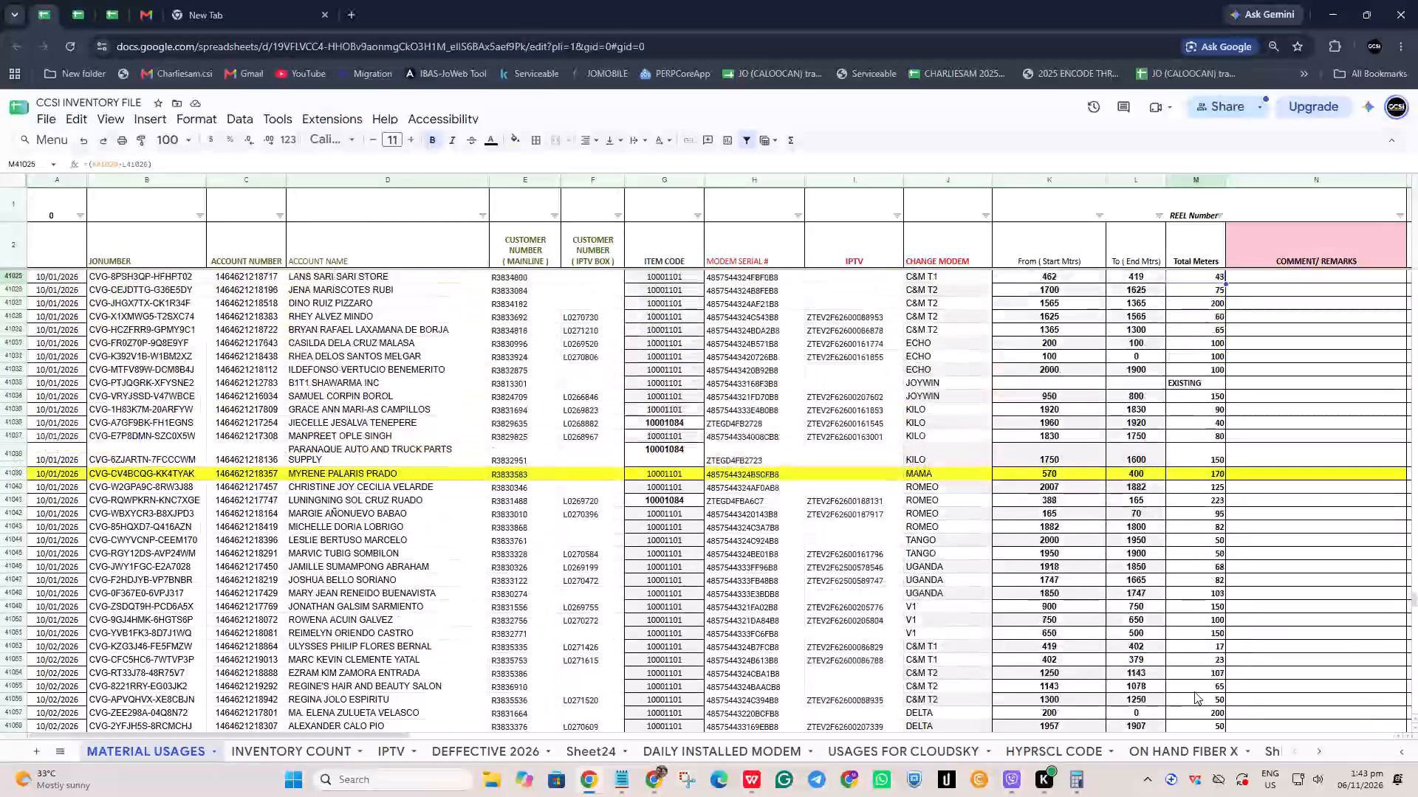
# Remove the yellow fill from the entire 10/01/2026 MAMA entry in row 41039.
pyautogui.click(17, 497)
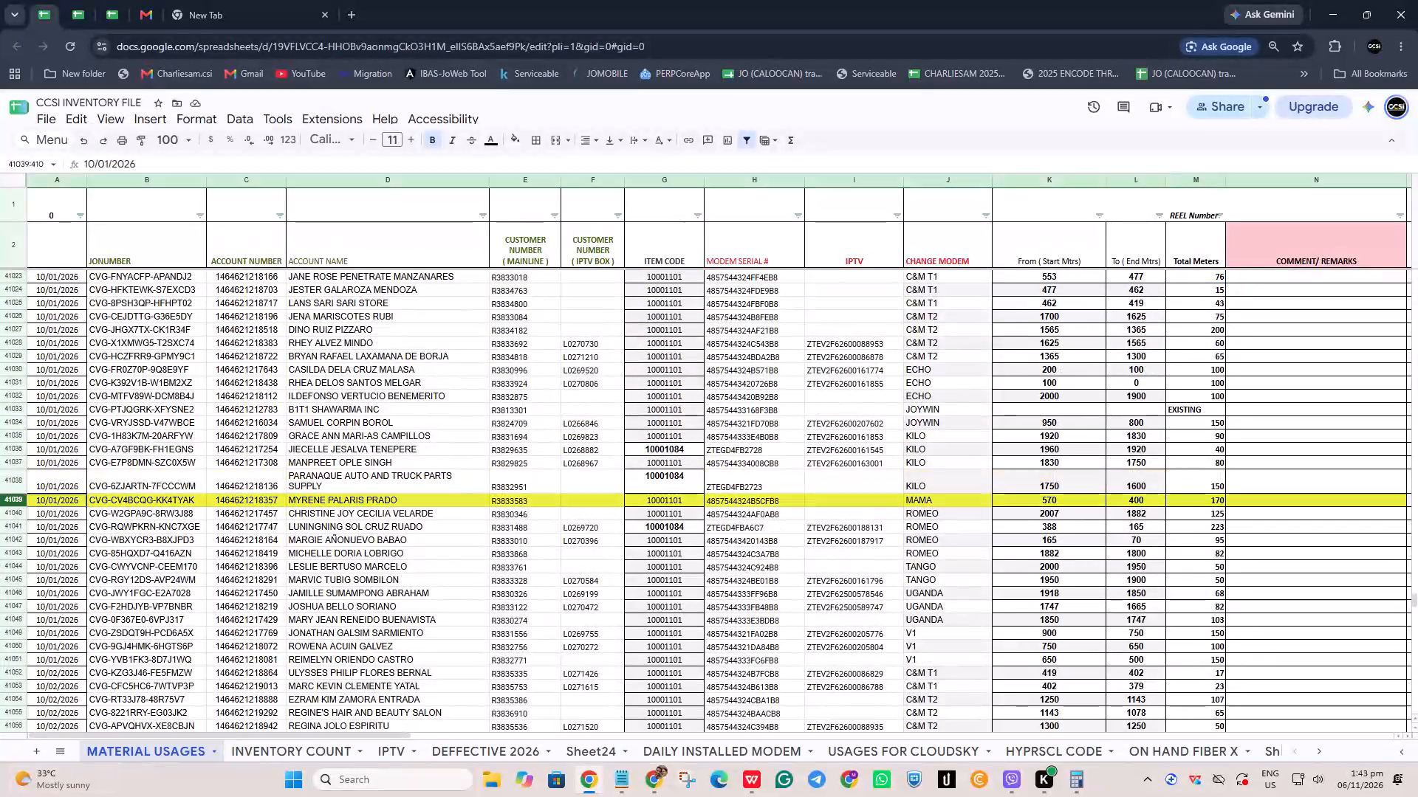
pyautogui.click(518, 134)
pyautogui.click(628, 183)
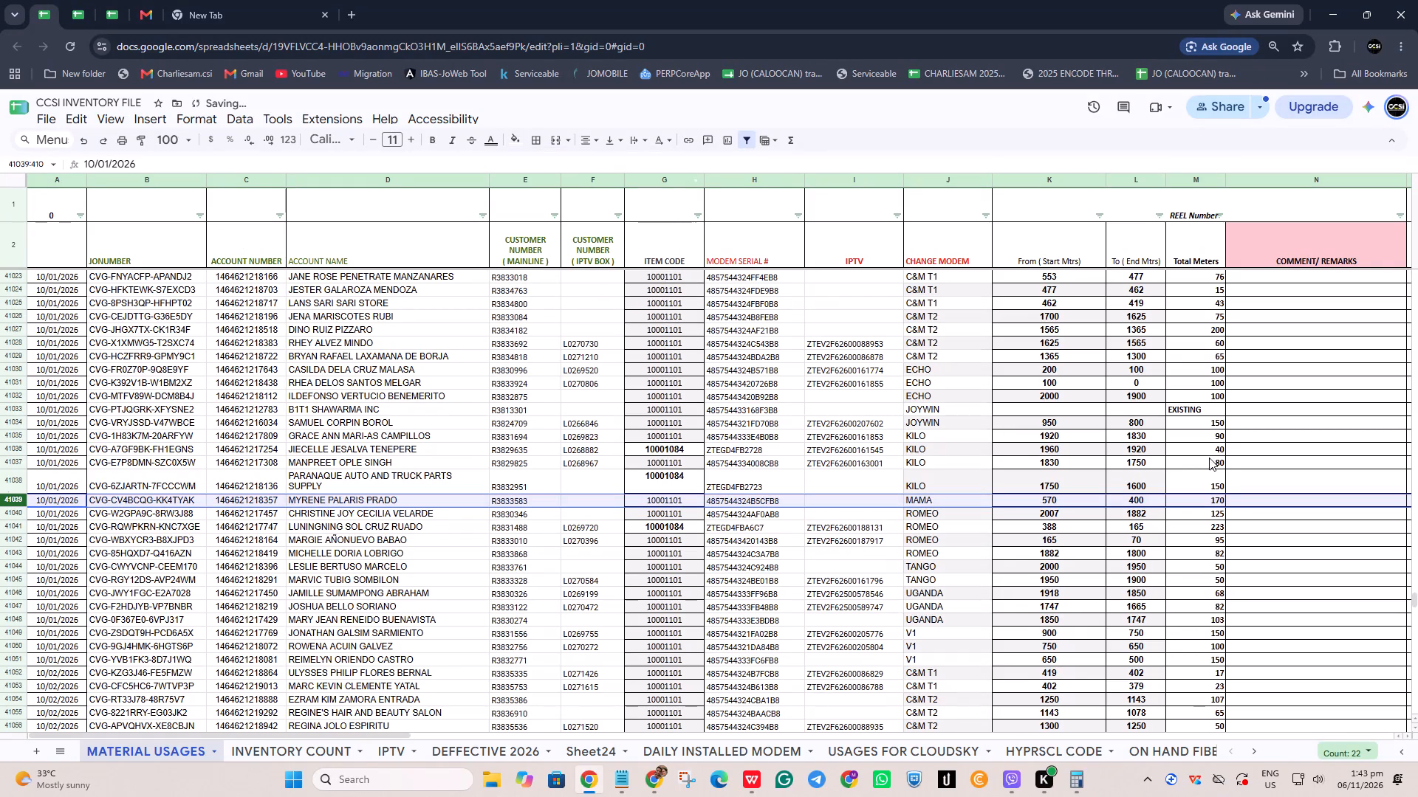
# Look back through the Total Meters entries from 10/01/2026 row 41037 to the black divider row 41019.
pyautogui.click(1208, 458)
pyautogui.press('Up')
pyautogui.press('Up')
pyautogui.press('Up')
pyautogui.press('Up')
pyautogui.press('Up')
pyautogui.press('Up')
pyautogui.press('Up')
pyautogui.press('Up')
pyautogui.press('Up')
pyautogui.press('Up')
pyautogui.press('Up')
pyautogui.press('Up')
pyautogui.press('Up')
pyautogui.press('Up')
pyautogui.press('Up')
pyautogui.press('Up')
pyautogui.press('Up')
pyautogui.press('Up')
pyautogui.press('Up')
pyautogui.press('Up')
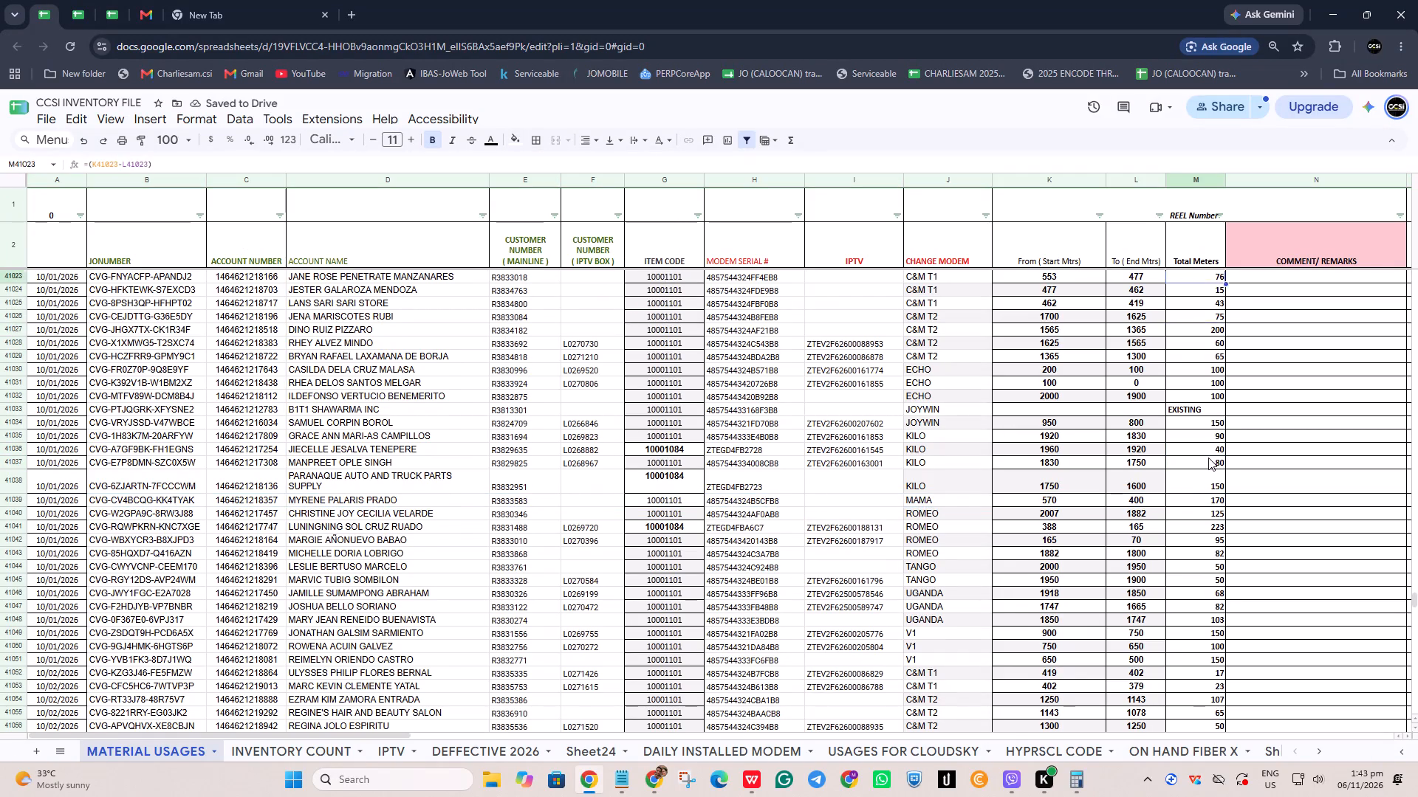
pyautogui.press('Down')
pyautogui.press('Down')
pyautogui.press('Down')
pyautogui.press('Down')
pyautogui.press('Down')
pyautogui.press('Down')
pyautogui.press('Down')
pyautogui.press('Down')
pyautogui.press('Down')
pyautogui.press('Down')
pyautogui.press('Down')
pyautogui.press('Down')
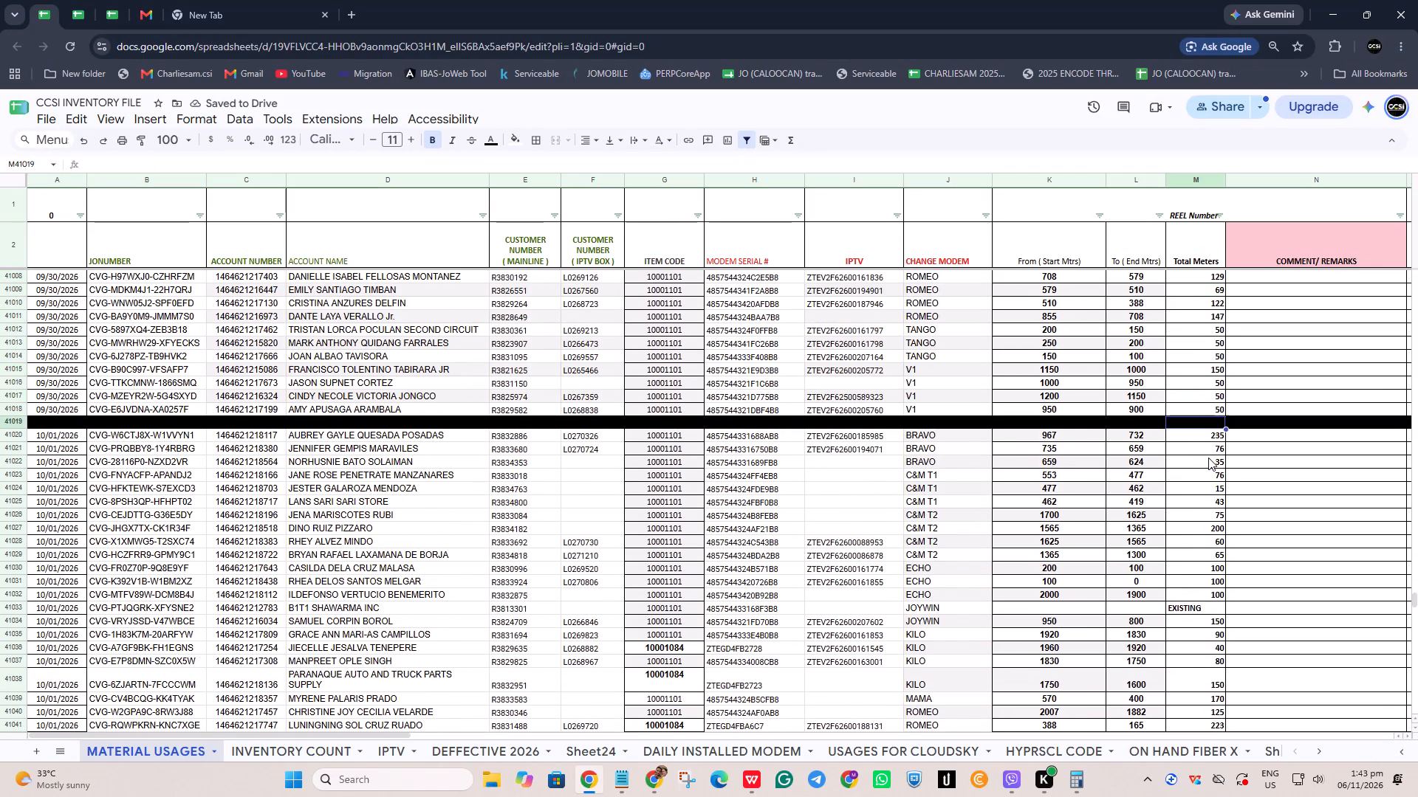
# Look across the first 10/01/2026 entry in row 41020, through its material quantities, technician, AR number and amount paid columns.
pyautogui.press('Right')
pyautogui.press('Right')
pyautogui.press('Right')
pyautogui.press('Right')
pyautogui.press('Right')
pyautogui.press('Right')
pyautogui.press('Right')
pyautogui.press('Right')
pyautogui.press('Right')
pyautogui.press('Right')
pyautogui.press('Right')
pyautogui.press('Right')
pyautogui.press('Right')
pyautogui.press('Right')
pyautogui.press('Right')
pyautogui.press('Right')
pyautogui.press('Left')
pyautogui.press('Left')
pyautogui.press('Left')
pyautogui.press('Left')
pyautogui.press('Left')
pyautogui.press('Left')
pyautogui.press('Left')
pyautogui.press('Left')
pyautogui.press('Left')
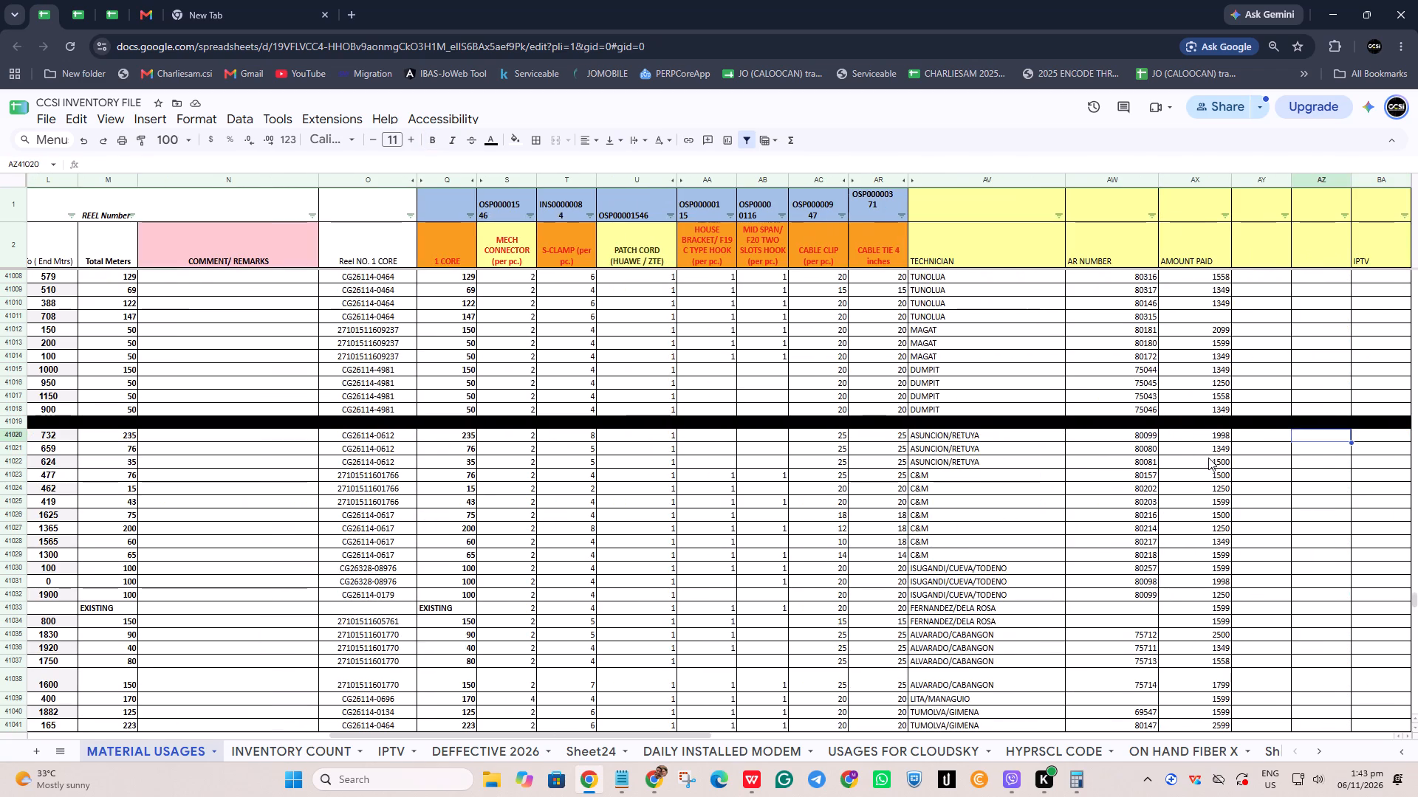
pyautogui.press('Left')
# Review the material usage columns of the 10/01/2026 entries from row 41021 to row 41047, ending at Cable Clip.
pyautogui.press('Down')
pyautogui.press('Down')
pyautogui.press('Down')
pyautogui.press('Down')
pyautogui.press('Down')
pyautogui.press('Down')
pyautogui.press('Down')
pyautogui.press('Down')
pyautogui.press('Down')
pyautogui.press('Down')
pyautogui.press('Down')
pyautogui.press('Down')
pyautogui.press('Down')
pyautogui.press('Down')
pyautogui.press('Down')
pyautogui.press('Down')
pyautogui.press('Down')
pyautogui.press('Down')
pyautogui.press('Down')
pyautogui.press('Down')
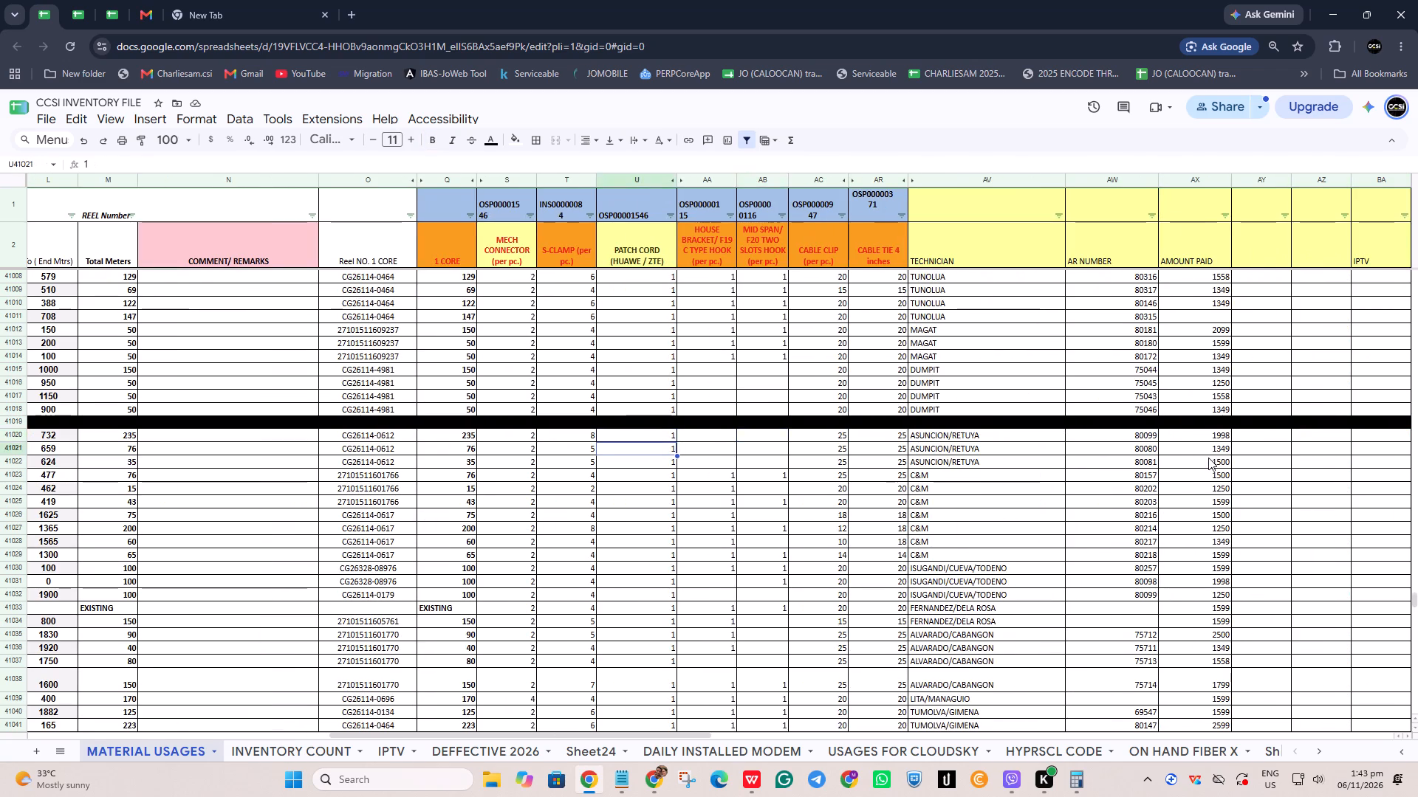
pyautogui.press('Right')
pyautogui.press('Right')
pyautogui.press('Right')
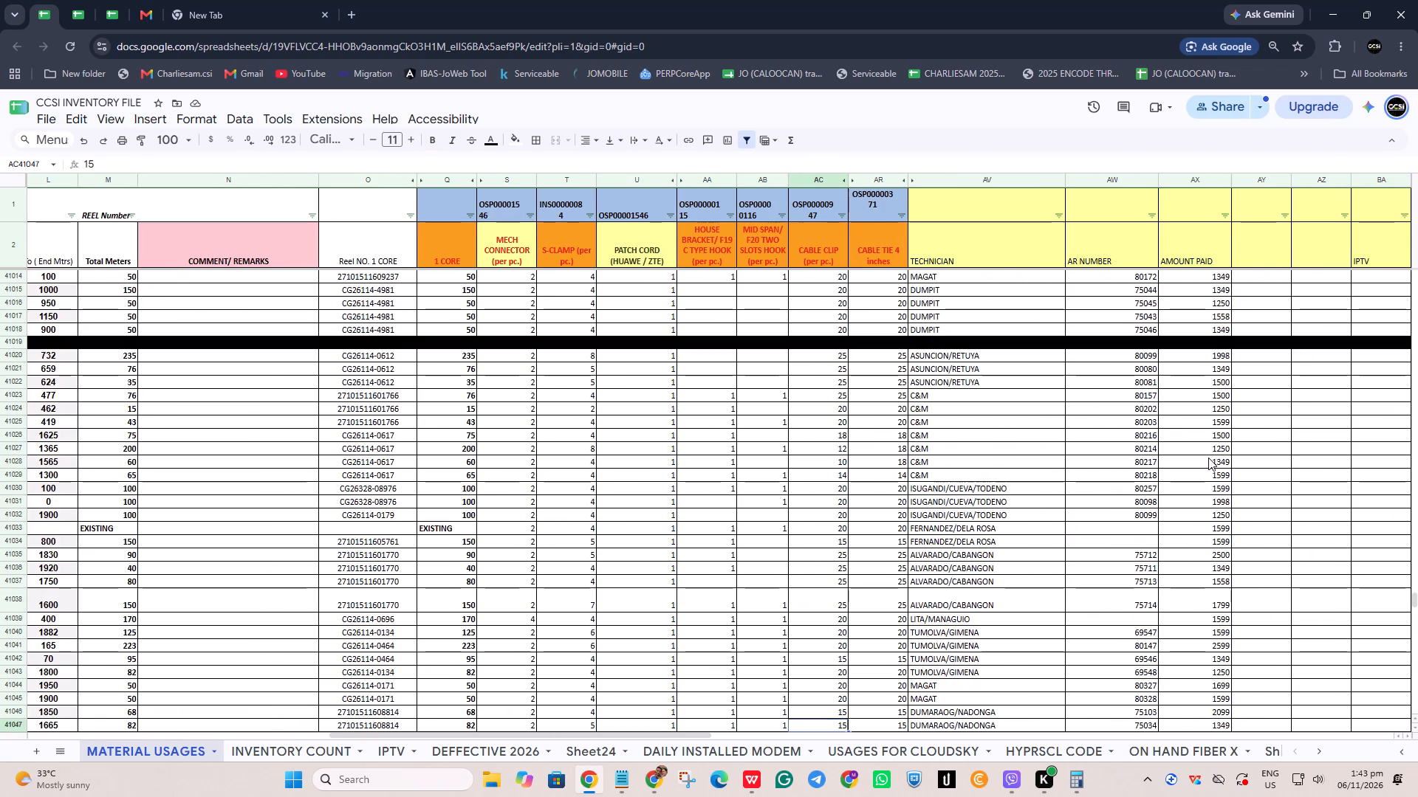
# Review the reel numbers and material quantities, including Cable Clip, from row 41047 to row 41089.
pyautogui.press('Down')
pyautogui.press('Down')
pyautogui.press('Down')
pyautogui.press('Down')
pyautogui.press('Down')
pyautogui.press('Down')
pyautogui.press('Down')
pyautogui.press('Down')
pyautogui.press('Down')
pyautogui.press('Down')
pyautogui.press('Down')
pyautogui.press('Down')
pyautogui.press('Down')
pyautogui.press('Down')
pyautogui.press('Down')
pyautogui.press('Down')
pyautogui.press('Down')
pyautogui.press('Down')
pyautogui.press('Down')
pyautogui.press('Down')
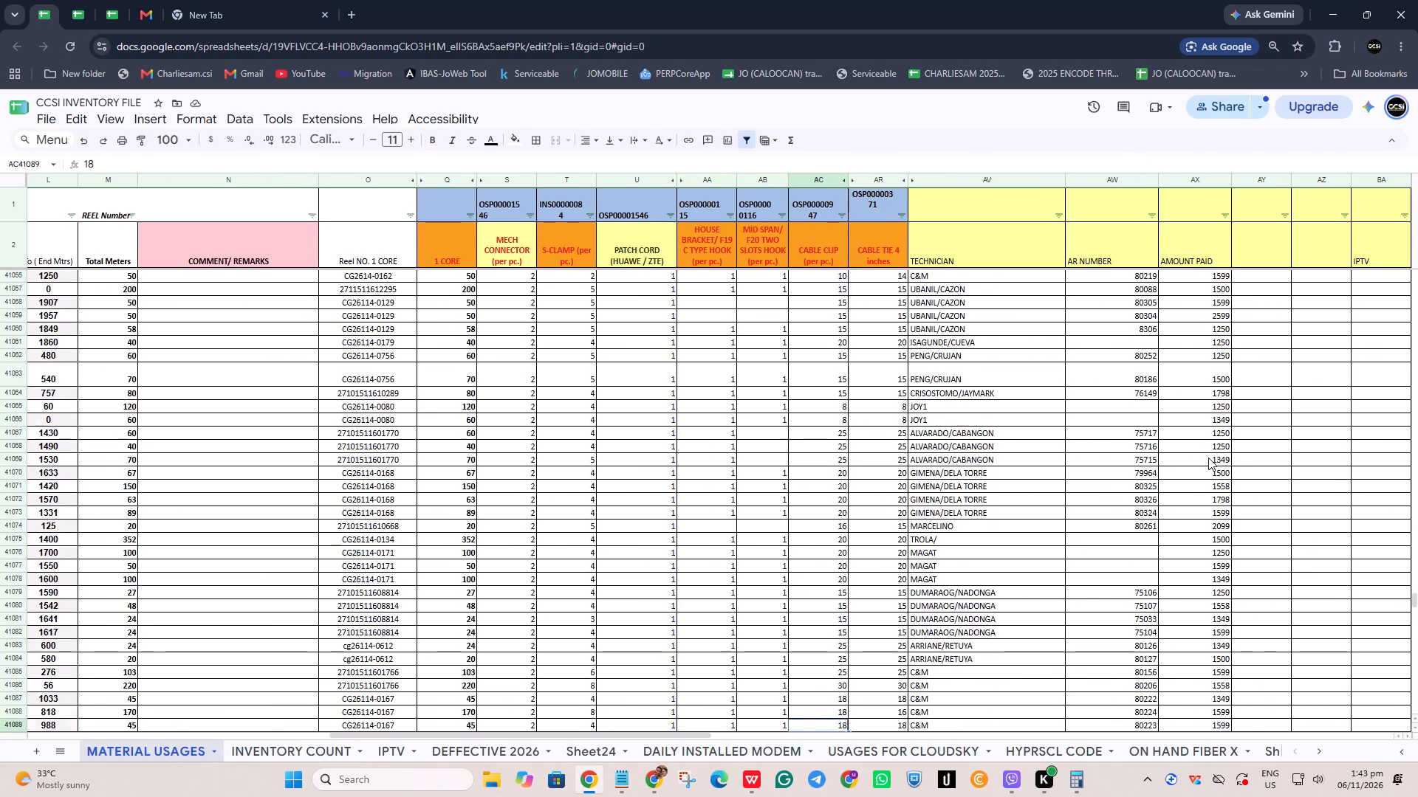
# Review the reel numbers and material quantities, including Cable Clip, from row 41089 to row 41119.
pyautogui.press('Down')
pyautogui.press('Down')
pyautogui.press('Down')
pyautogui.press('Down')
pyautogui.press('Down')
pyautogui.press('Down')
pyautogui.press('Down')
pyautogui.press('Down')
pyautogui.press('Down')
pyautogui.press('Down')
pyautogui.press('Down')
pyautogui.press('Down')
pyautogui.press('Down')
pyautogui.press('Down')
pyautogui.press('Down')
pyautogui.press('Down')
pyautogui.press('Down')
pyautogui.press('Down')
pyautogui.press('Down')
pyautogui.press('Down')
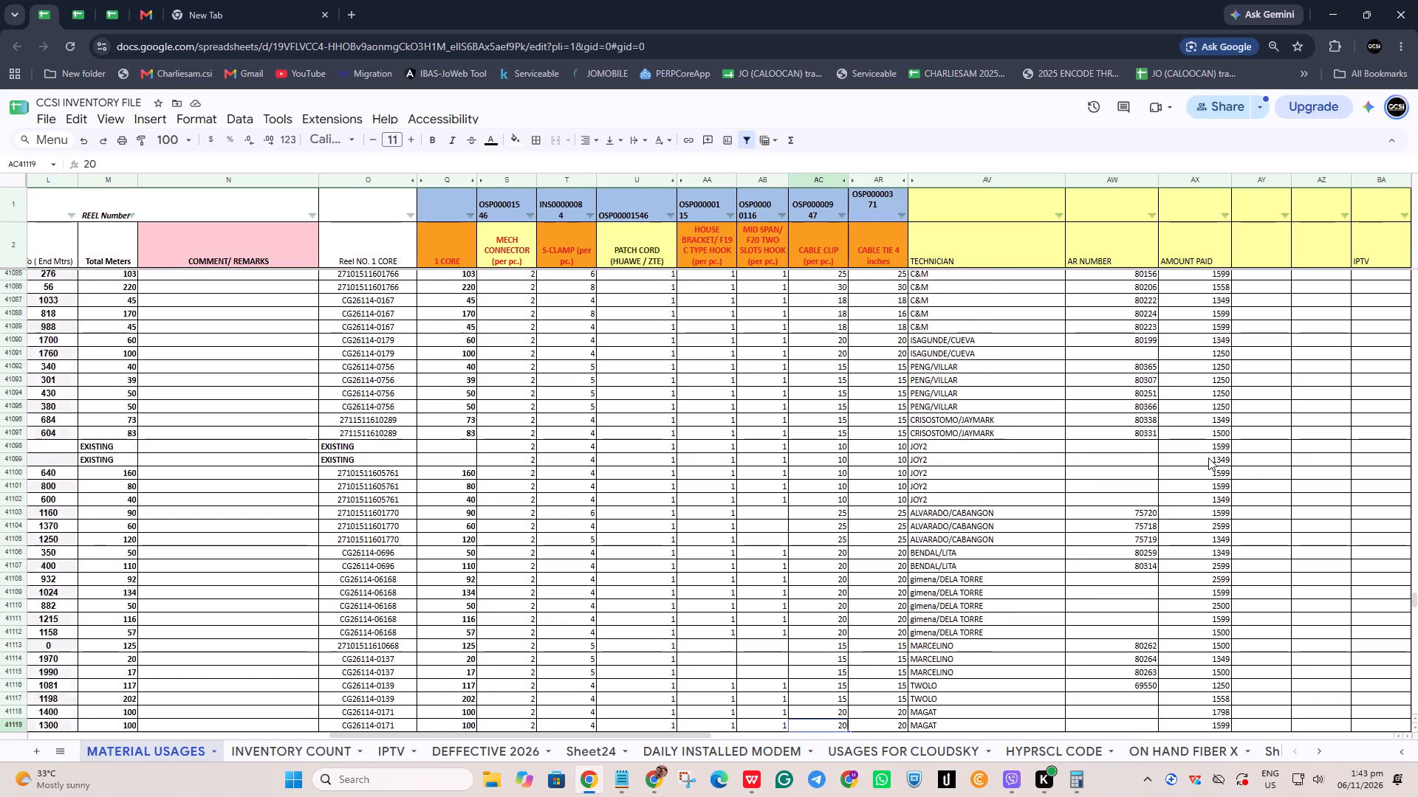
# Review the reel numbers and material quantities, including Cable Clip, from row 41119 to row 41169.
pyautogui.press('Down')
pyautogui.press('Down')
pyautogui.press('Down')
pyautogui.press('Down')
pyautogui.press('Down')
pyautogui.press('Down')
pyautogui.press('Down')
pyautogui.press('Down')
pyautogui.press('Down')
pyautogui.press('Down')
pyautogui.press('Down')
pyautogui.press('Down')
pyautogui.press('Down')
pyautogui.press('Down')
pyautogui.press('Down')
pyautogui.press('Down')
pyautogui.press('Down')
pyautogui.press('Down')
pyautogui.press('Down')
pyautogui.press('Down')
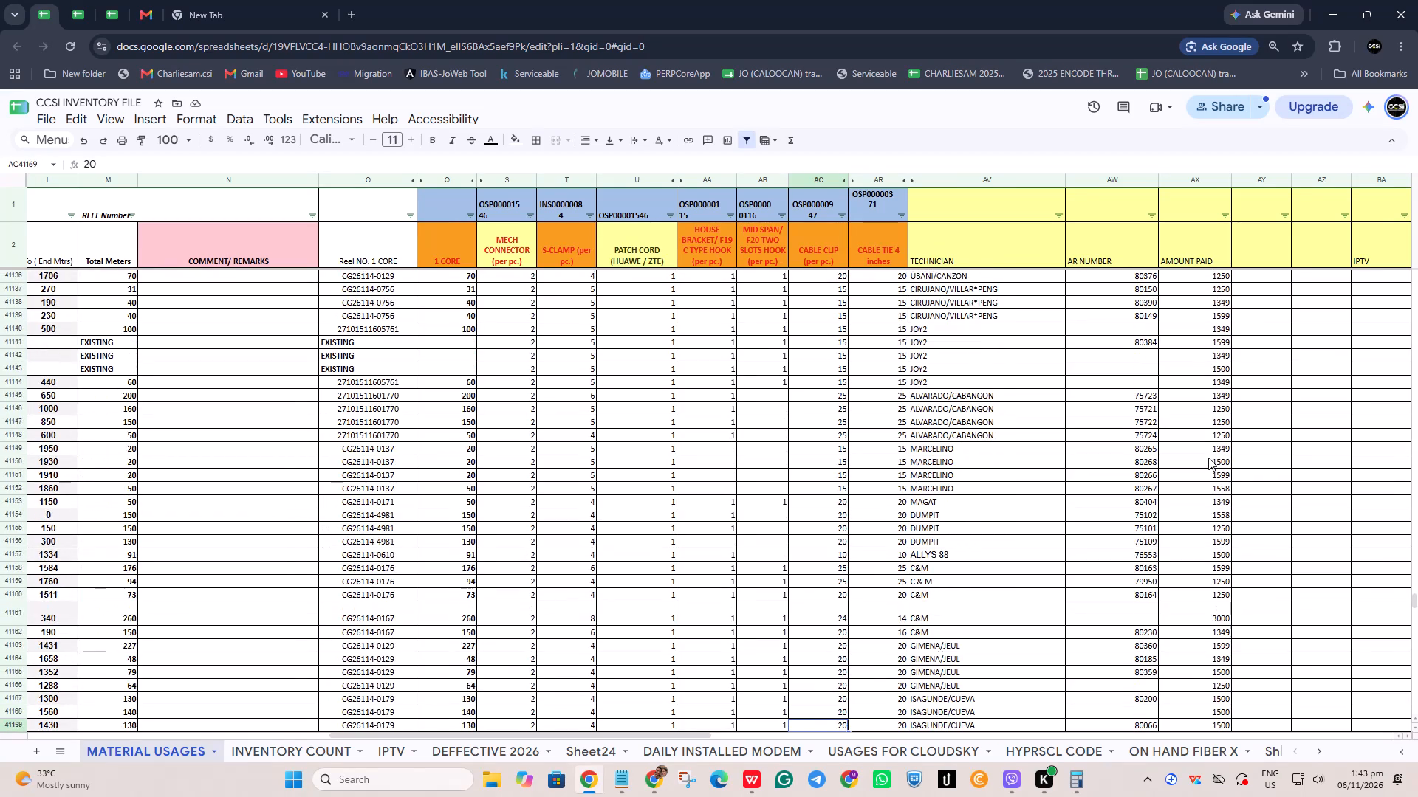
# Review the reel numbers, Total Meters and material quantities, including Cable Clip, from row 41169 to row 41263.
pyautogui.press('Down')
pyautogui.press('Down')
pyautogui.press('Down')
pyautogui.press('Down')
pyautogui.press('Down')
pyautogui.press('Down')
pyautogui.press('Down')
pyautogui.press('Down')
pyautogui.press('Down')
pyautogui.press('Down')
pyautogui.press('Down')
pyautogui.press('Down')
pyautogui.press('Down')
pyautogui.press('Down')
pyautogui.press('Down')
pyautogui.press('Down')
pyautogui.press('Down')
pyautogui.press('Down')
pyautogui.press('Down')
pyautogui.press('Down')
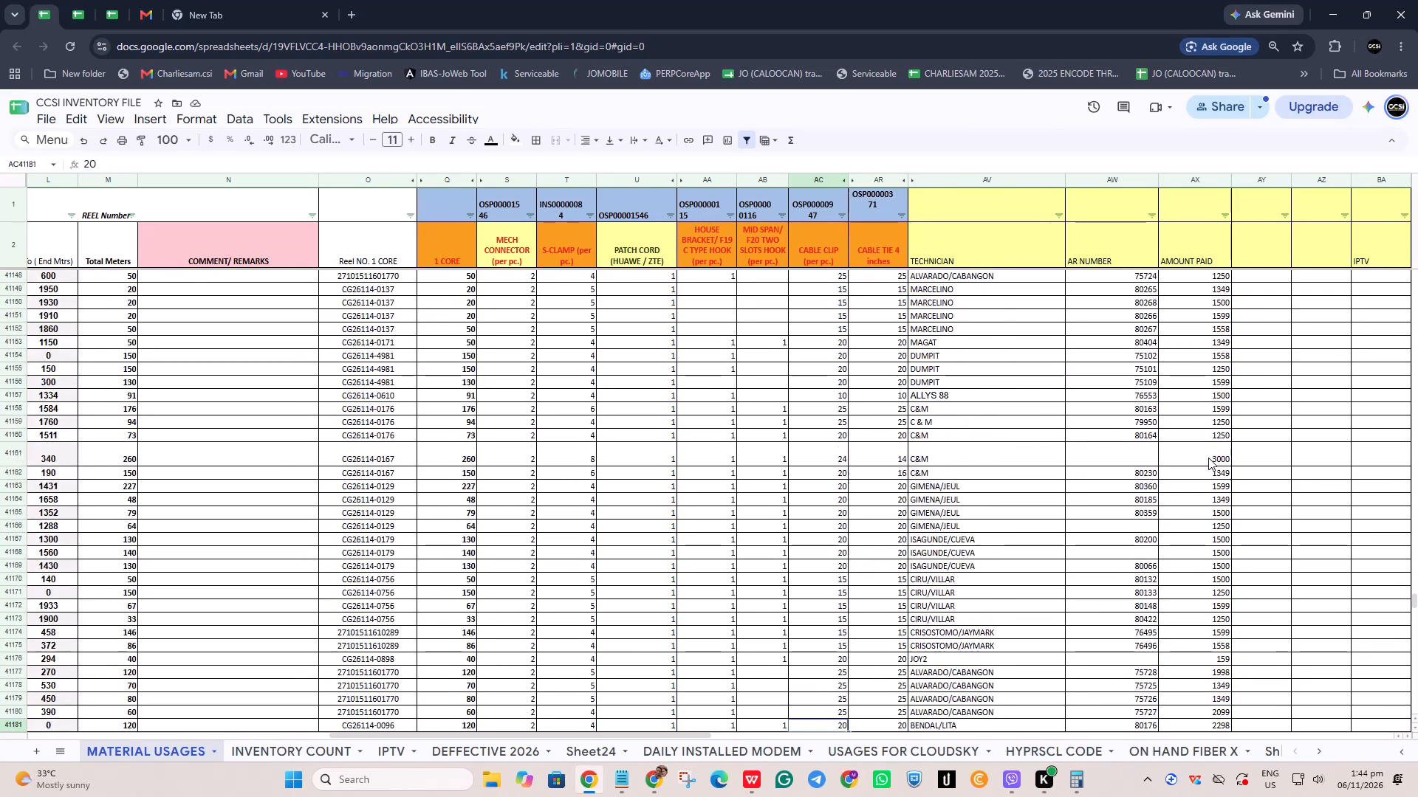
pyautogui.press('Down')
pyautogui.press('Down')
pyautogui.press('Down')
pyautogui.press('Down')
pyautogui.press('Down')
pyautogui.press('Down')
pyautogui.press('Down')
pyautogui.press('Down')
pyautogui.press('Down')
pyautogui.press('Down')
pyautogui.press('Down')
pyautogui.press('Down')
pyautogui.press('Down')
pyautogui.press('Down')
pyautogui.press('Down')
pyautogui.press('Down')
pyautogui.press('Down')
pyautogui.press('Down')
pyautogui.press('Down')
pyautogui.press('Down')
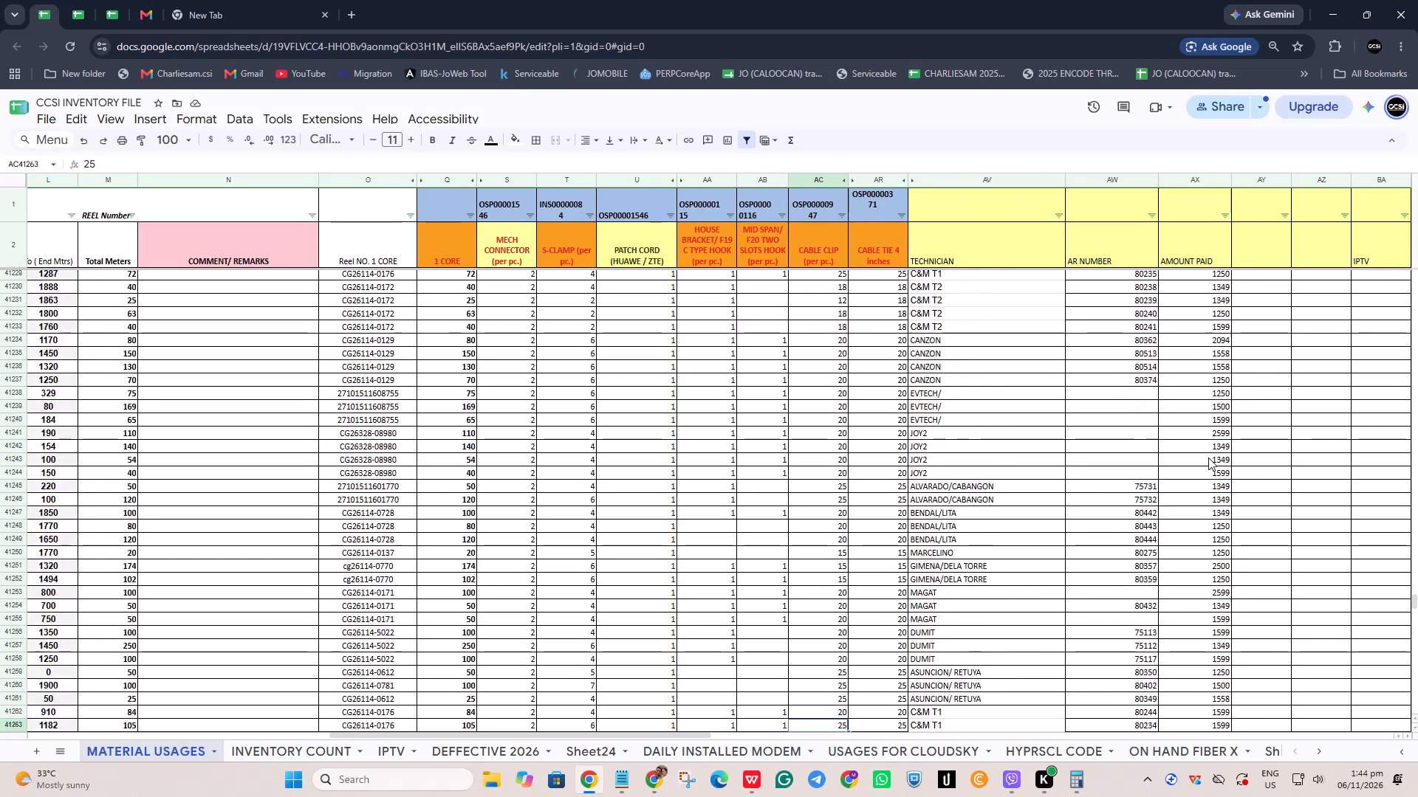
# Review the reel numbers, Total Meters and material quantities, including Cable Clip, from row 41263 to row 41379.
pyautogui.press('Down')
pyautogui.press('Down')
pyautogui.press('Down')
pyautogui.press('Down')
pyautogui.press('Down')
pyautogui.press('Down')
pyautogui.press('Down')
pyautogui.press('Down')
pyautogui.press('Down')
pyautogui.press('Down')
pyautogui.press('Down')
pyautogui.press('Down')
pyautogui.press('Down')
pyautogui.press('Down')
pyautogui.press('Down')
pyautogui.press('Down')
pyautogui.press('Down')
pyautogui.press('Down')
pyautogui.press('Down')
pyautogui.press('Down')
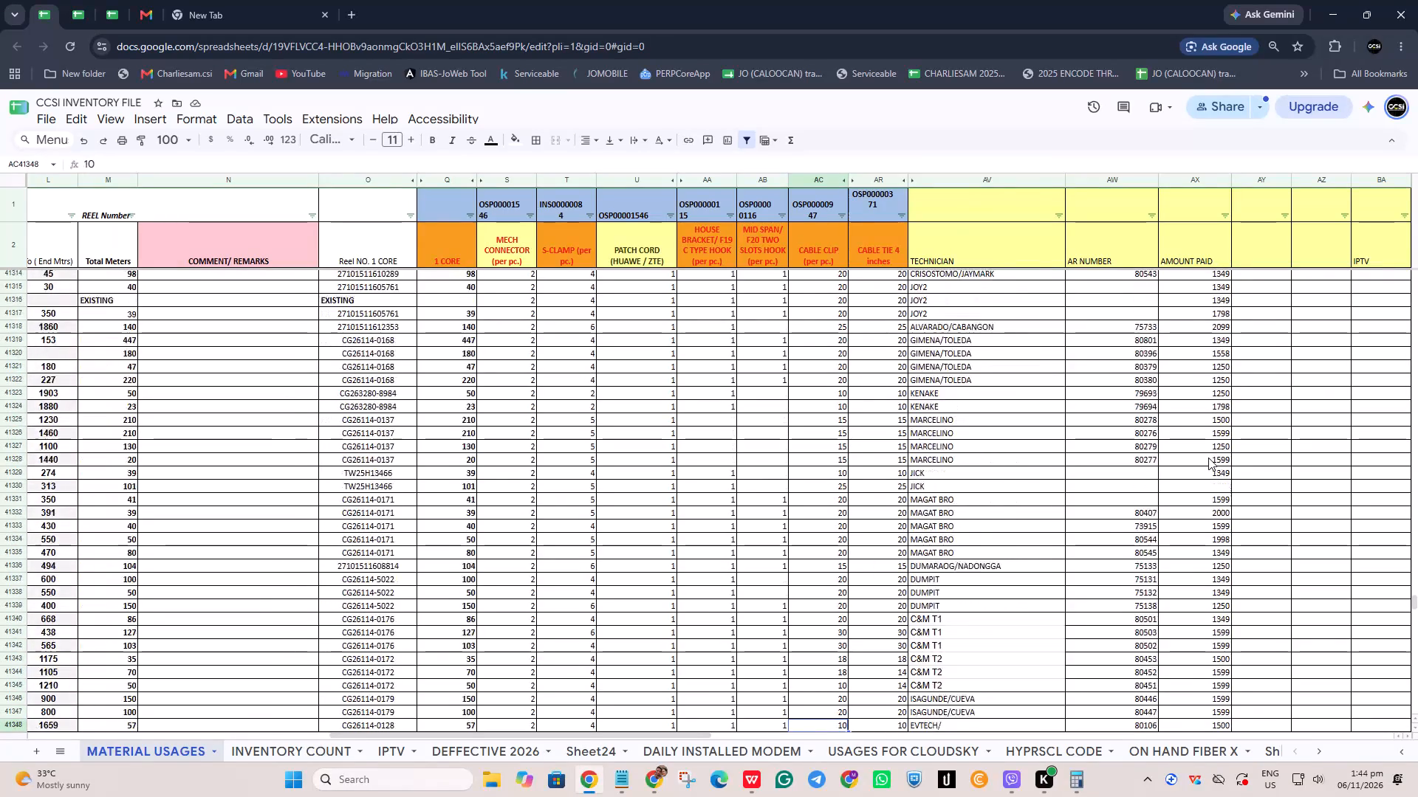
pyautogui.press('Down')
pyautogui.press('Down')
pyautogui.press('Down')
pyautogui.press('Down')
pyautogui.press('Down')
pyautogui.press('Down')
pyautogui.press('Down')
pyautogui.press('Down')
pyautogui.press('Down')
pyautogui.press('Down')
pyautogui.press('Down')
pyautogui.press('Down')
pyautogui.press('Down')
pyautogui.press('Down')
pyautogui.press('Down')
pyautogui.press('Down')
pyautogui.press('Down')
pyautogui.press('Down')
pyautogui.press('Down')
pyautogui.press('Down')
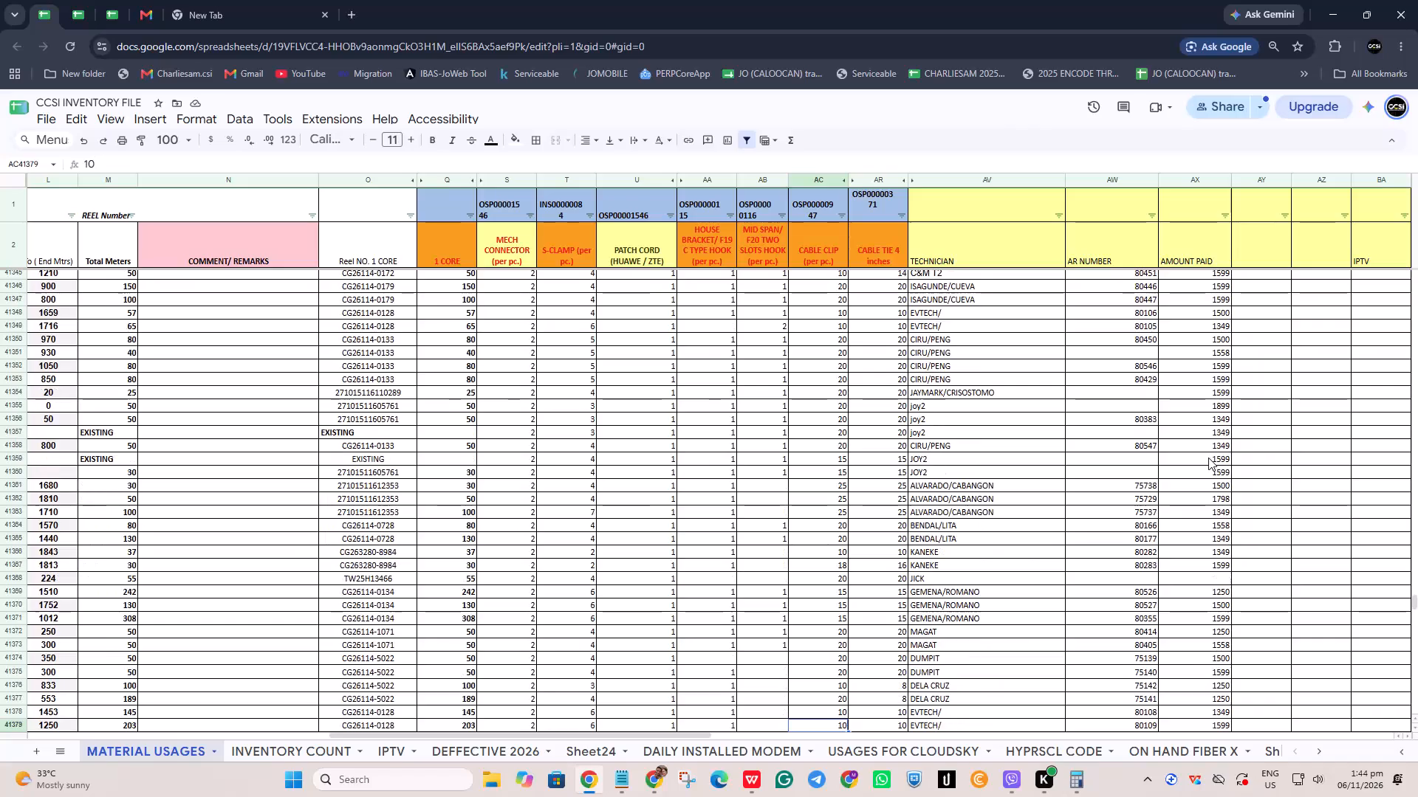
# Review the reel numbers, Total Meters and material quantities, including Cable Clip, from row 41379 to row 41471.
pyautogui.press('Down')
pyautogui.press('Down')
pyautogui.press('Down')
pyautogui.press('Down')
pyautogui.press('Down')
pyautogui.press('Down')
pyautogui.press('Down')
pyautogui.press('Down')
pyautogui.press('Down')
pyautogui.press('Down')
pyautogui.press('Down')
pyautogui.press('Down')
pyautogui.press('Down')
pyautogui.press('Down')
pyautogui.press('Down')
pyautogui.press('Down')
pyautogui.press('Down')
pyautogui.press('Down')
pyautogui.press('Down')
pyautogui.press('Down')
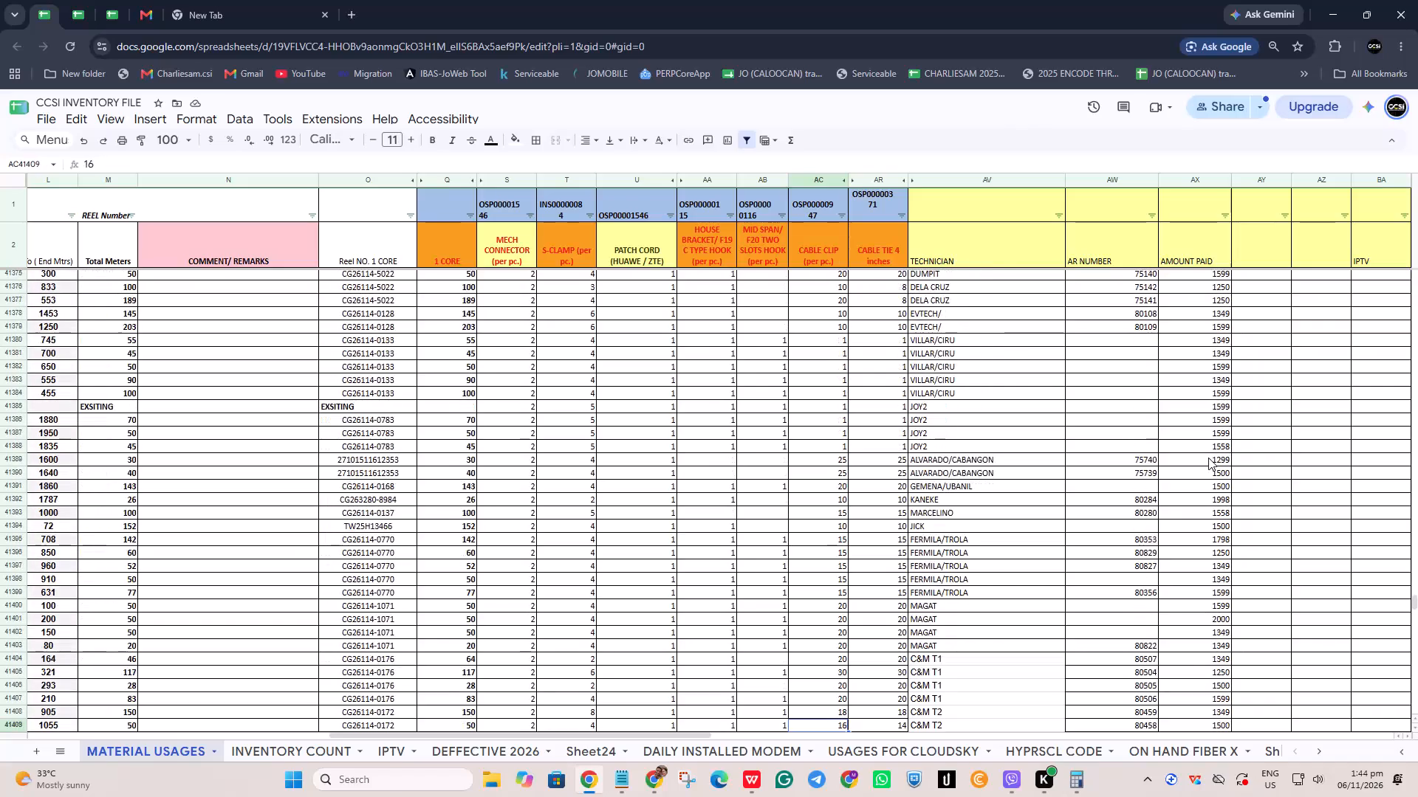
pyautogui.press('Down')
pyautogui.press('Down')
pyautogui.press('Down')
pyautogui.press('Down')
pyautogui.press('Down')
pyautogui.press('Down')
pyautogui.press('Down')
pyautogui.press('Down')
pyautogui.press('Down')
pyautogui.press('Down')
pyautogui.press('Down')
pyautogui.press('Down')
pyautogui.press('Down')
pyautogui.press('Down')
pyautogui.press('Down')
pyautogui.press('Down')
pyautogui.press('Down')
pyautogui.press('Down')
pyautogui.press('Down')
pyautogui.press('Down')
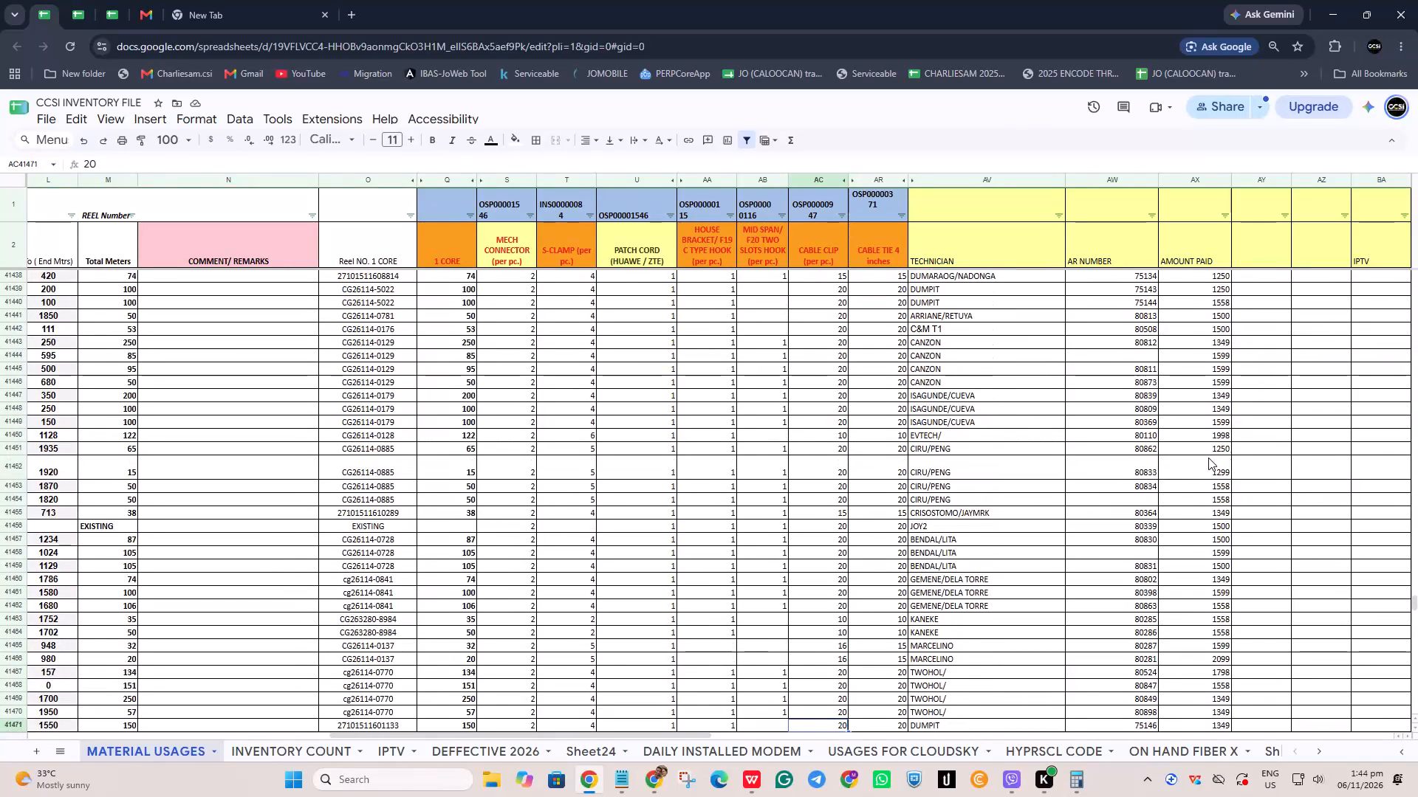
# Review the reel numbers, Total Meters and material quantities, including Cable Clip, from row 41471 to row 41564.
pyautogui.press('Down')
pyautogui.press('Down')
pyautogui.press('Down')
pyautogui.press('Down')
pyautogui.press('Down')
pyautogui.press('Down')
pyautogui.press('Down')
pyautogui.press('Down')
pyautogui.press('Down')
pyautogui.press('Down')
pyautogui.press('Down')
pyautogui.press('Down')
pyautogui.press('Down')
pyautogui.press('Down')
pyautogui.press('Down')
pyautogui.press('Down')
pyautogui.press('Down')
pyautogui.press('Down')
pyautogui.press('Down')
pyautogui.press('Down')
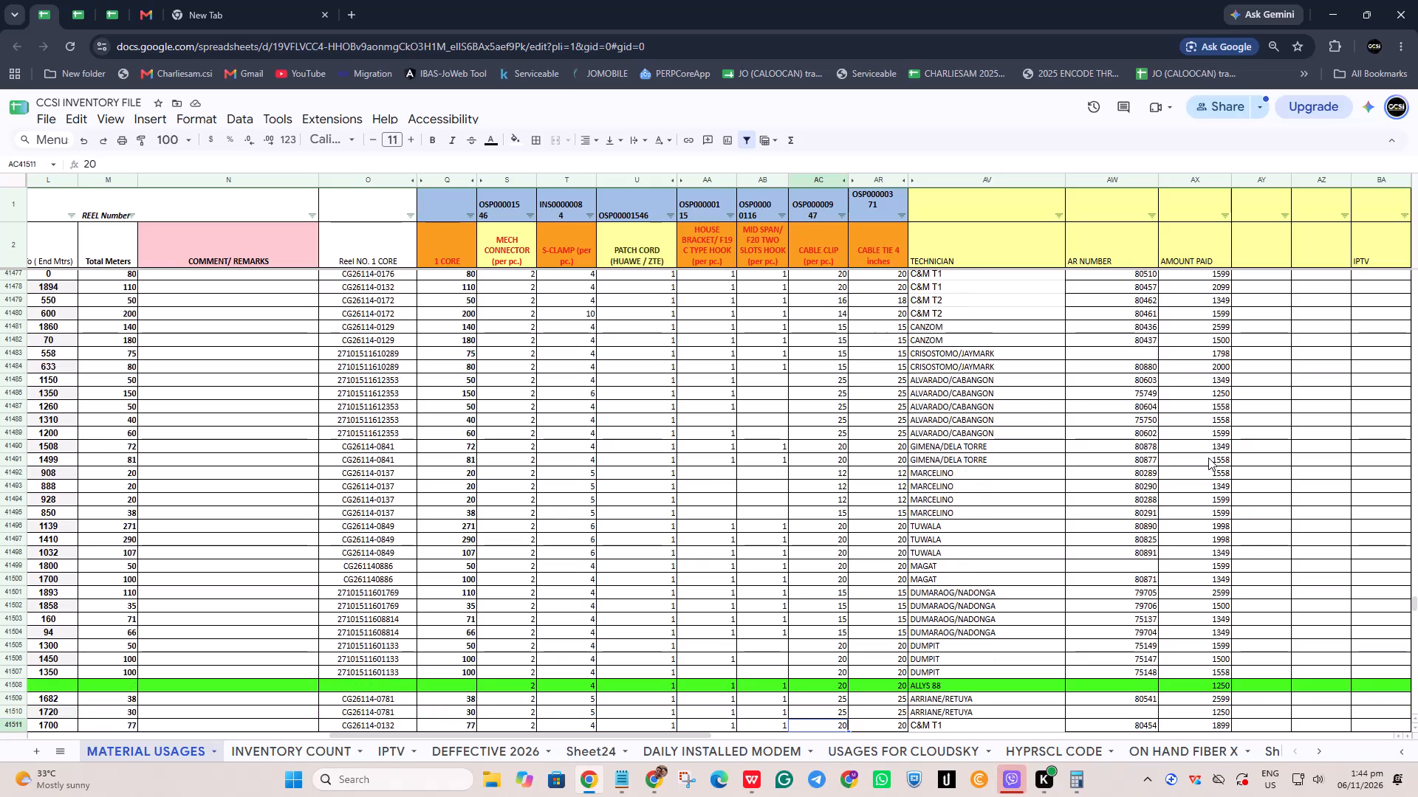
pyautogui.press('Down')
pyautogui.press('Down')
pyautogui.press('Down')
pyautogui.press('Down')
pyautogui.press('Down')
pyautogui.press('Down')
pyautogui.press('Down')
pyautogui.press('Down')
pyautogui.press('Down')
pyautogui.press('Down')
pyautogui.press('Down')
pyautogui.press('Down')
pyautogui.press('Down')
pyautogui.press('Down')
pyautogui.press('Down')
pyautogui.press('Down')
pyautogui.press('Down')
pyautogui.press('Down')
pyautogui.press('Down')
pyautogui.press('Down')
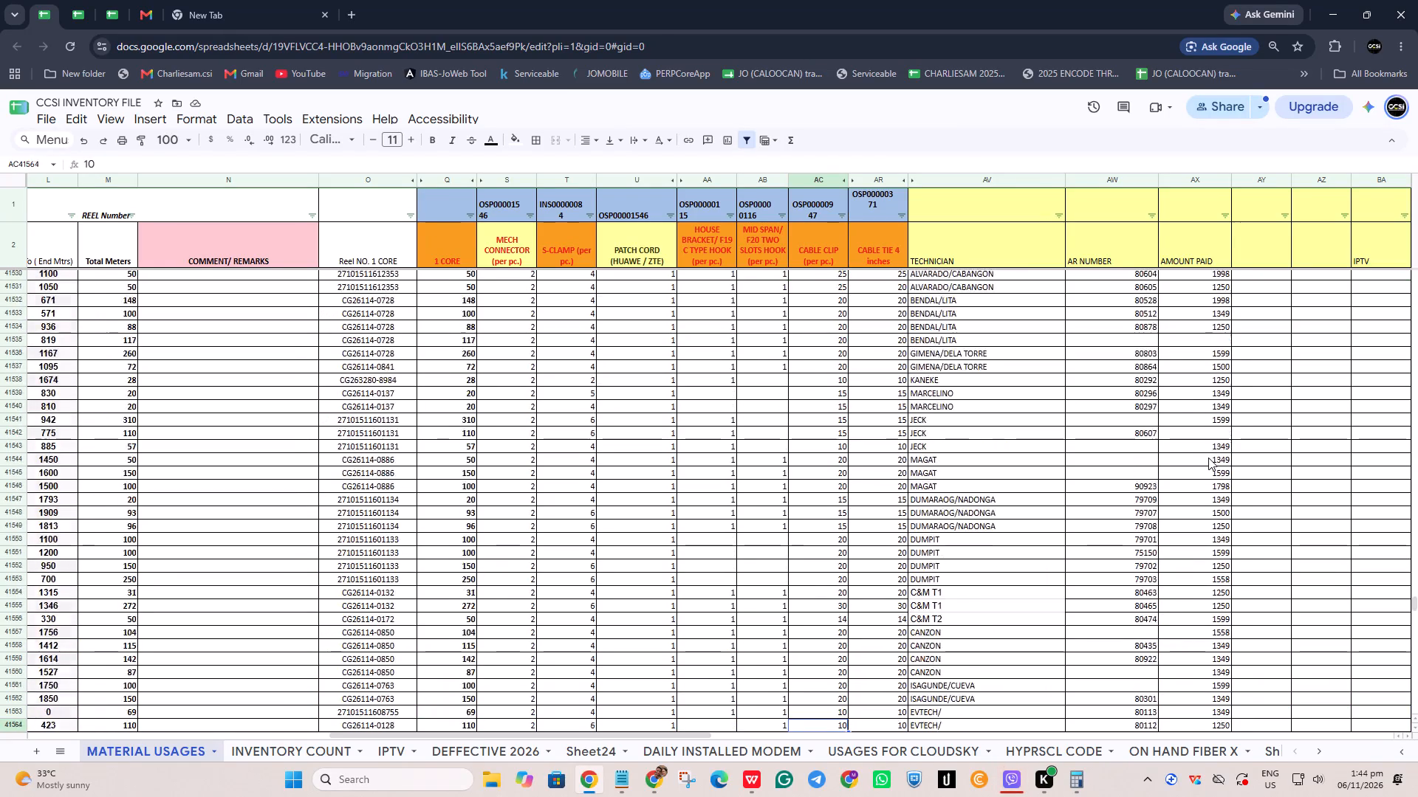
# Review the reel numbers, Total Meters and material quantities, including Cable Clip, from row 41564 to row 41653.
pyautogui.press('Down')
pyautogui.press('Down')
pyautogui.press('Down')
pyautogui.press('Down')
pyautogui.press('Down')
pyautogui.press('Down')
pyautogui.press('Down')
pyautogui.press('Down')
pyautogui.press('Down')
pyautogui.press('Down')
pyautogui.press('Down')
pyautogui.press('Down')
pyautogui.press('Down')
pyautogui.press('Down')
pyautogui.press('Down')
pyautogui.press('Down')
pyautogui.press('Down')
pyautogui.press('Down')
pyautogui.press('Down')
pyautogui.press('Down')
pyautogui.press('Down')
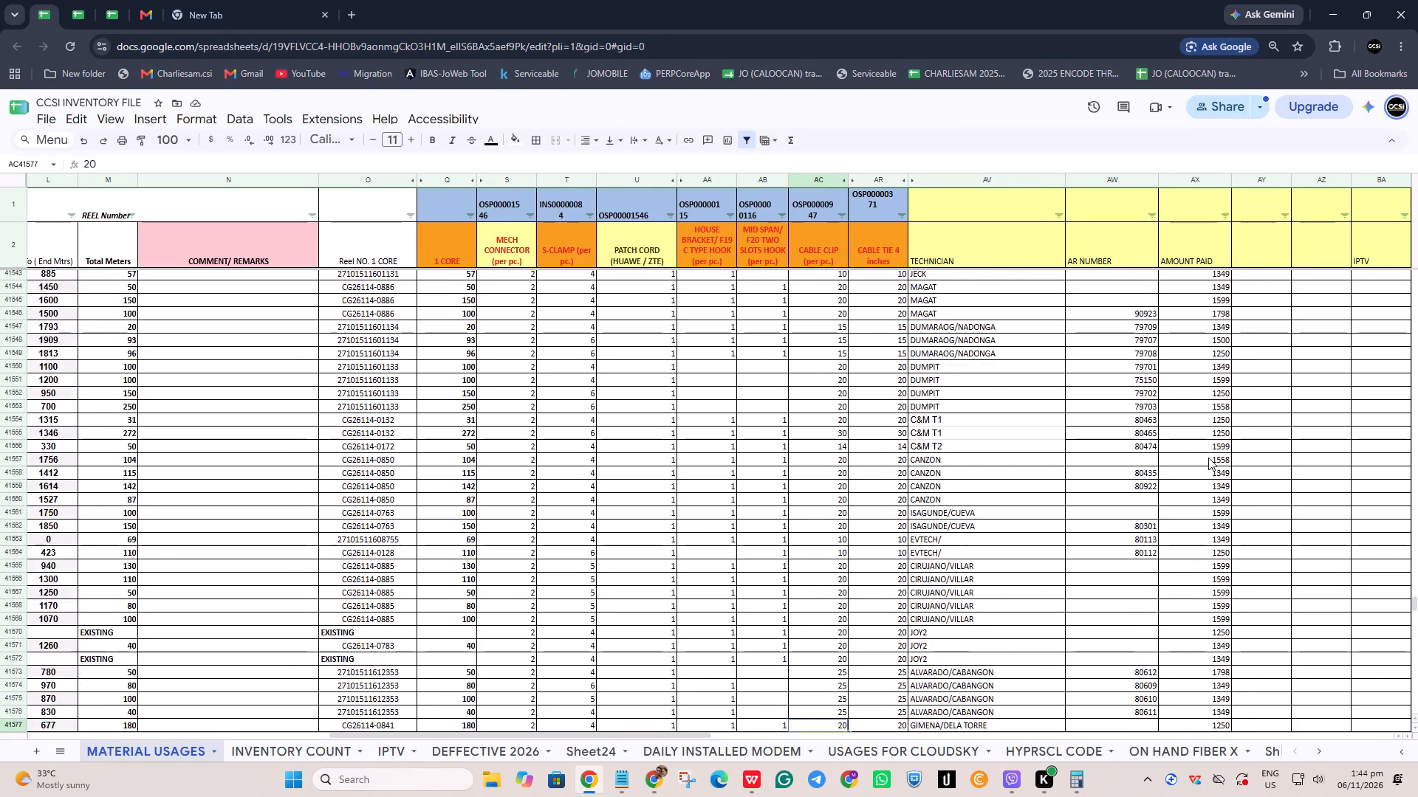
pyautogui.press('Down')
pyautogui.press('Down')
pyautogui.press('Down')
pyautogui.press('Down')
pyautogui.press('Down')
pyautogui.press('Down')
pyautogui.press('Down')
pyautogui.press('Down')
pyautogui.press('Down')
pyautogui.press('Down')
pyautogui.press('Down')
pyautogui.press('Down')
pyautogui.press('Down')
pyautogui.press('Down')
pyautogui.press('Down')
pyautogui.press('Down')
pyautogui.press('Down')
pyautogui.press('Down')
pyautogui.press('Down')
pyautogui.press('Down')
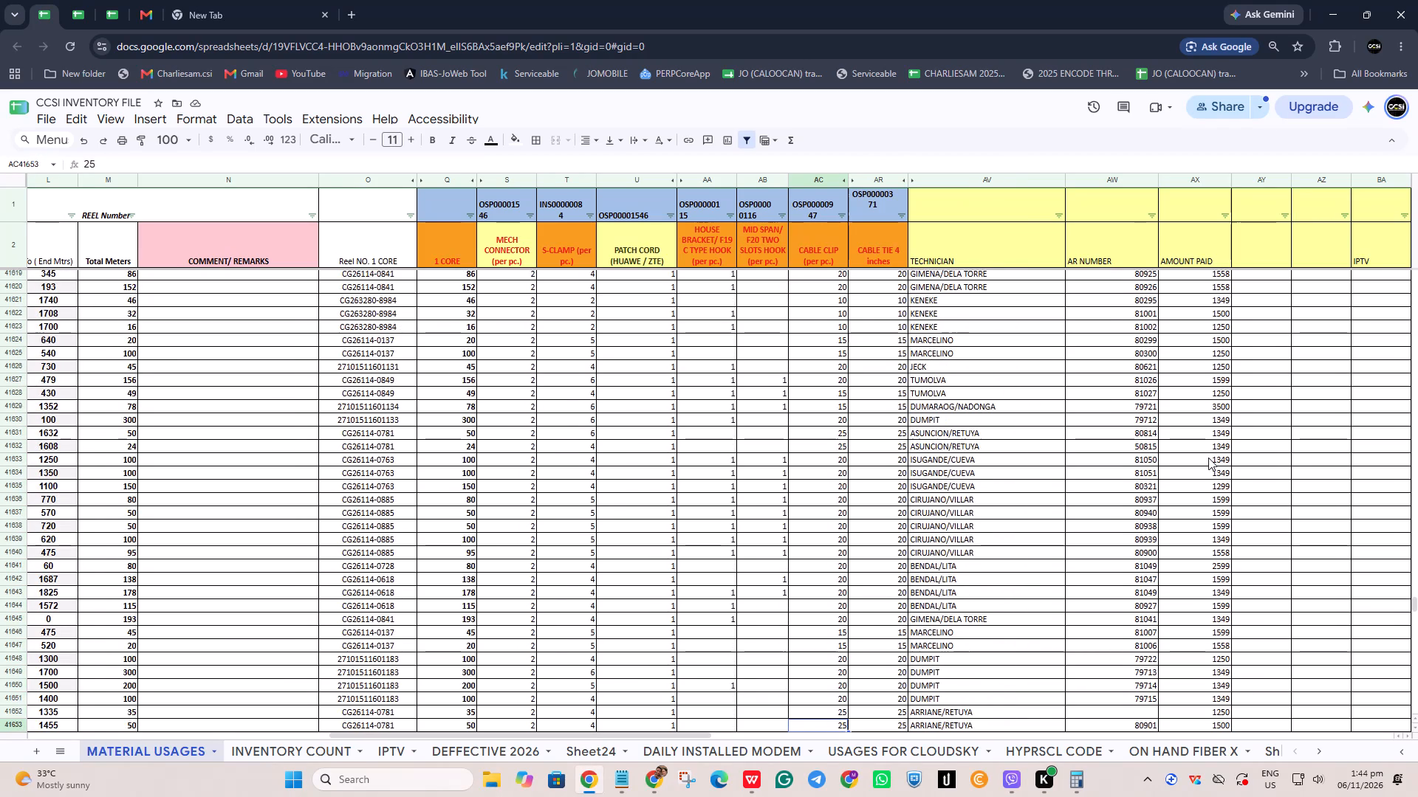
# Review the reel numbers, Total Meters and material quantities, including Cable Clip, from row 41653 to row 41753.
pyautogui.press('Down')
pyautogui.press('Down')
pyautogui.press('Down')
pyautogui.press('Down')
pyautogui.press('Down')
pyautogui.press('Down')
pyautogui.press('Down')
pyautogui.press('Down')
pyautogui.press('Down')
pyautogui.press('Down')
pyautogui.press('Down')
pyautogui.press('Down')
pyautogui.press('Down')
pyautogui.press('Down')
pyautogui.press('Down')
pyautogui.press('Down')
pyautogui.press('Down')
pyautogui.press('Down')
pyautogui.press('Down')
pyautogui.press('Down')
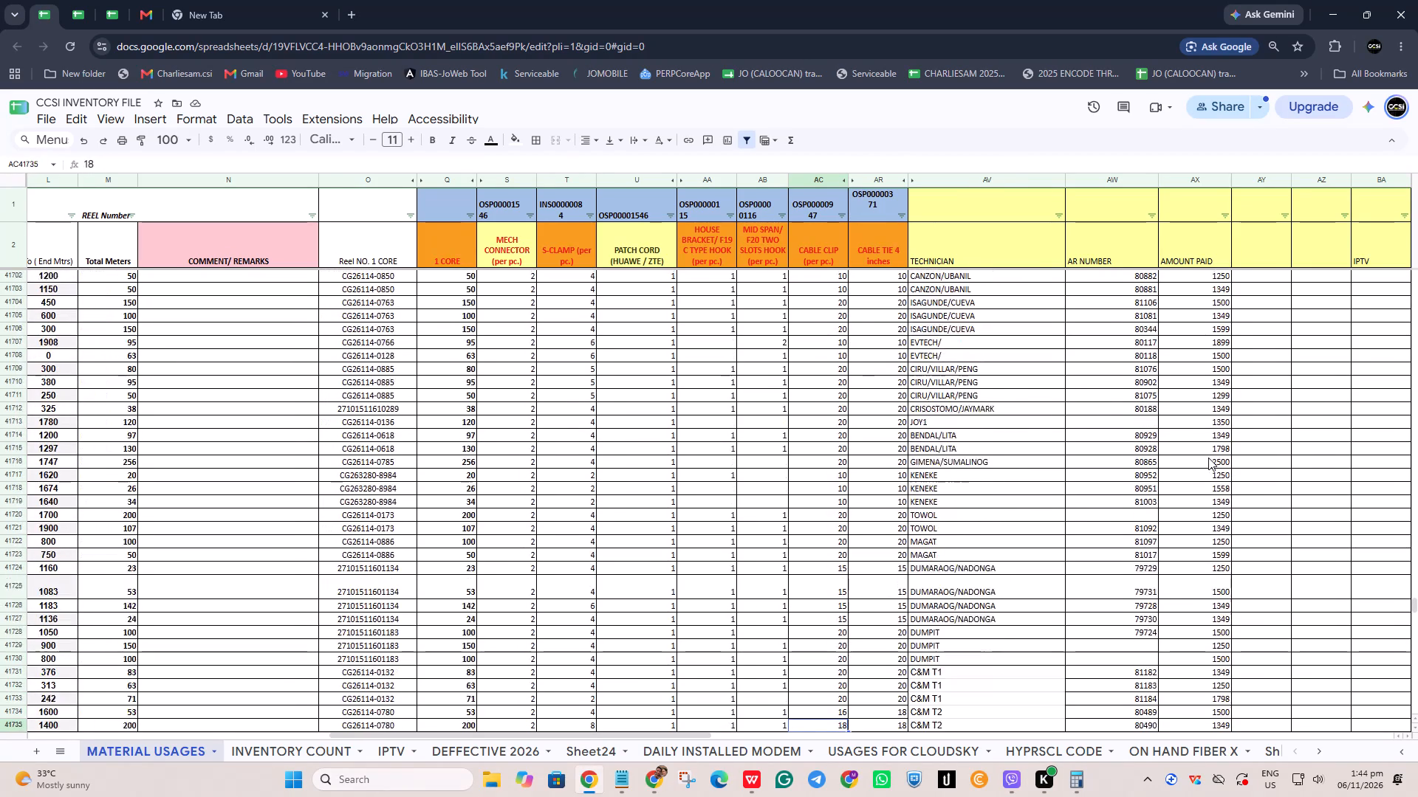
pyautogui.press('Down')
pyautogui.press('Down')
pyautogui.press('Down')
pyautogui.press('Down')
pyautogui.press('Down')
pyautogui.press('Down')
pyautogui.press('Down')
pyautogui.press('Down')
pyautogui.press('Down')
pyautogui.press('Down')
pyautogui.press('Down')
pyautogui.press('Down')
pyautogui.press('Down')
pyautogui.press('Down')
pyautogui.press('Down')
pyautogui.press('Down')
pyautogui.press('Down')
pyautogui.press('Down')
pyautogui.press('Down')
pyautogui.press('Down')
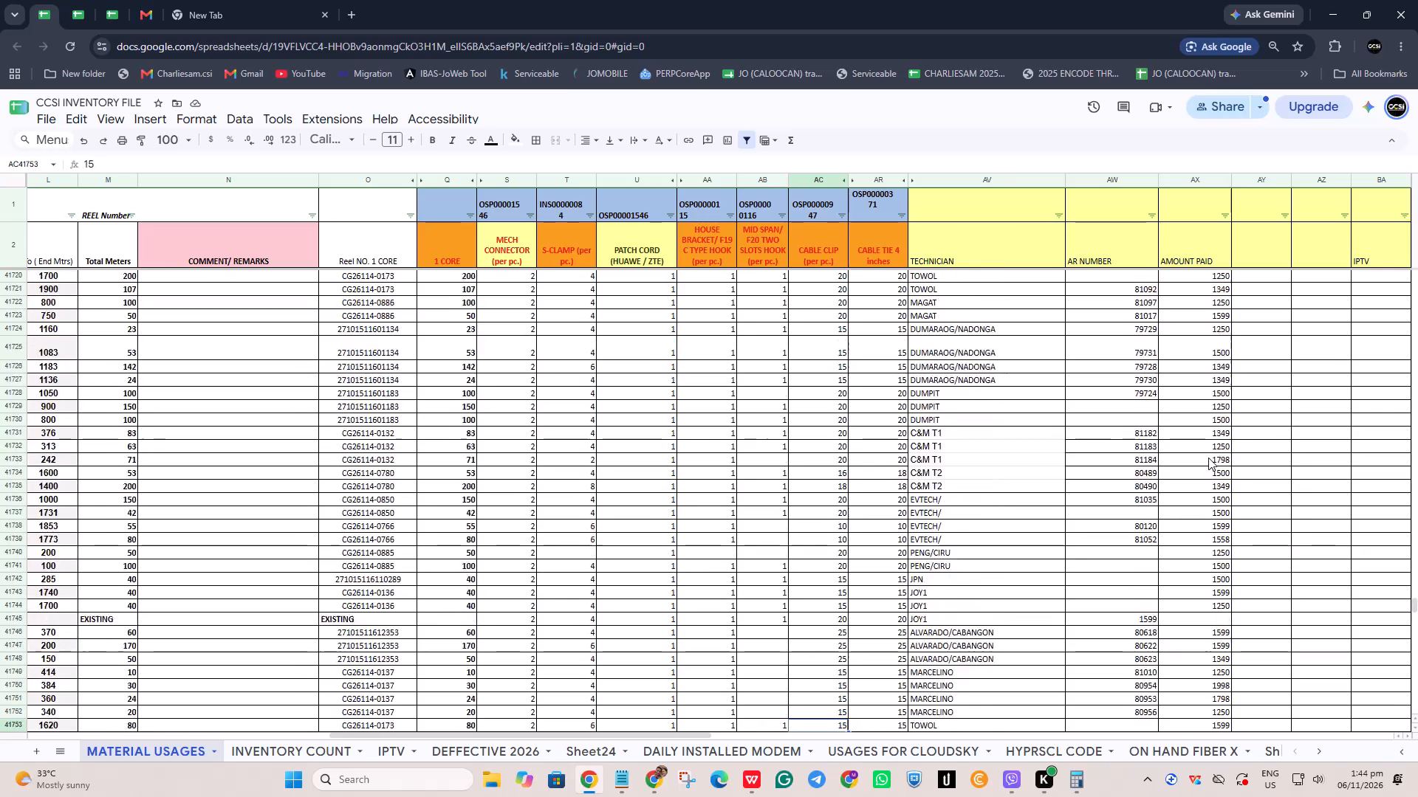
# Review the reel numbers, Total Meters and material quantities, including Cable Clip, from row 41753 to row 42021.
pyautogui.press('Down')
pyautogui.press('Down')
pyautogui.press('Down')
pyautogui.press('Down')
pyautogui.press('Down')
pyautogui.press('Down')
pyautogui.press('Down')
pyautogui.press('Down')
pyautogui.press('Down')
pyautogui.press('Down')
pyautogui.press('Down')
pyautogui.press('Down')
pyautogui.press('Down')
pyautogui.press('Down')
pyautogui.press('Down')
pyautogui.press('Down')
pyautogui.press('Down')
pyautogui.press('Down')
pyautogui.press('Down')
pyautogui.press('Down')
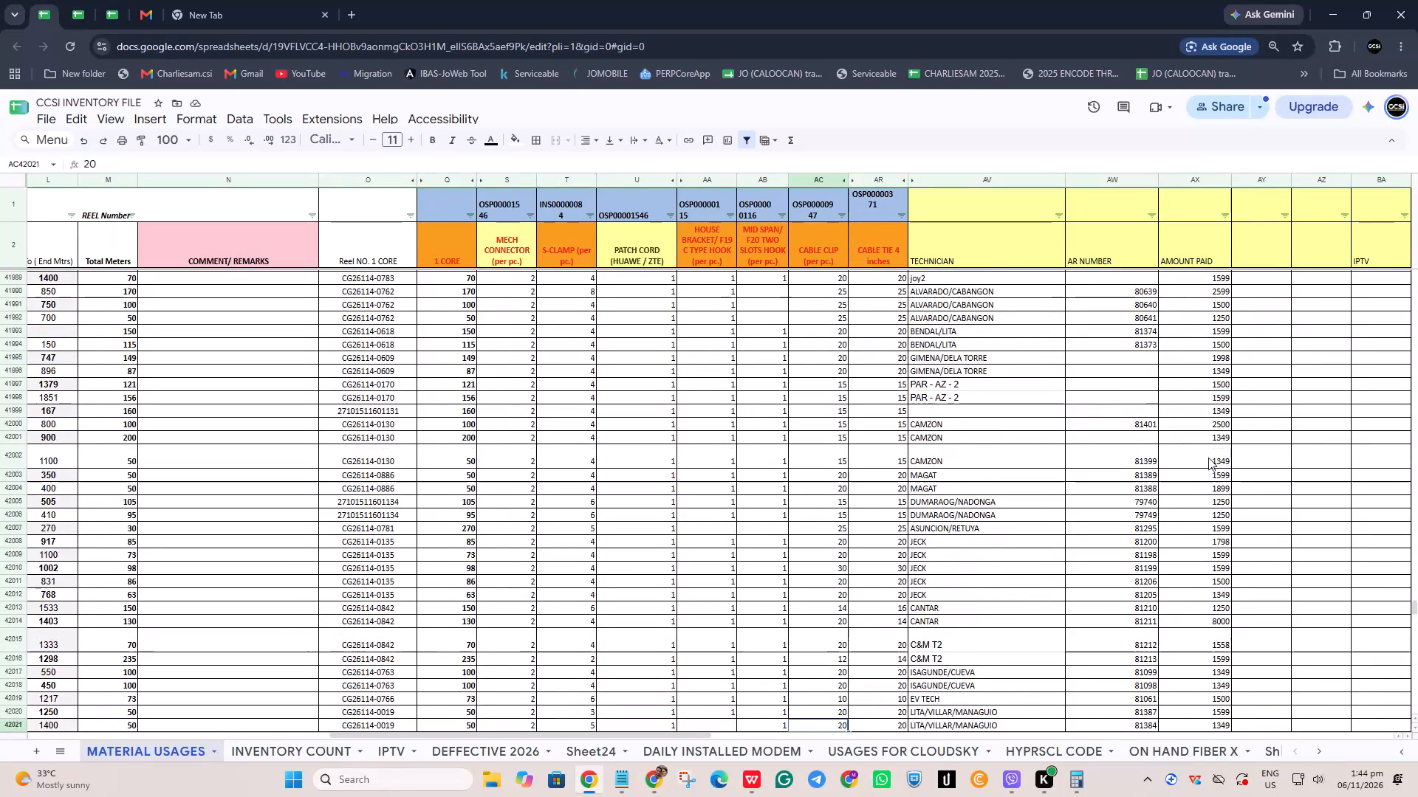
# Review the reel numbers, Total Meters and material quantities, including Cable Clip, from row 42021 to row 42060.
pyautogui.press('Down')
pyautogui.press('Down')
pyautogui.press('Down')
pyautogui.press('Down')
pyautogui.press('Down')
pyautogui.press('Down')
pyautogui.press('Down')
pyautogui.press('Down')
pyautogui.press('Down')
pyautogui.press('Down')
pyautogui.press('Down')
pyautogui.press('Down')
pyautogui.press('Down')
pyautogui.press('Down')
pyautogui.press('Down')
pyautogui.press('Down')
pyautogui.press('Down')
pyautogui.press('Down')
pyautogui.press('Down')
pyautogui.press('Down')
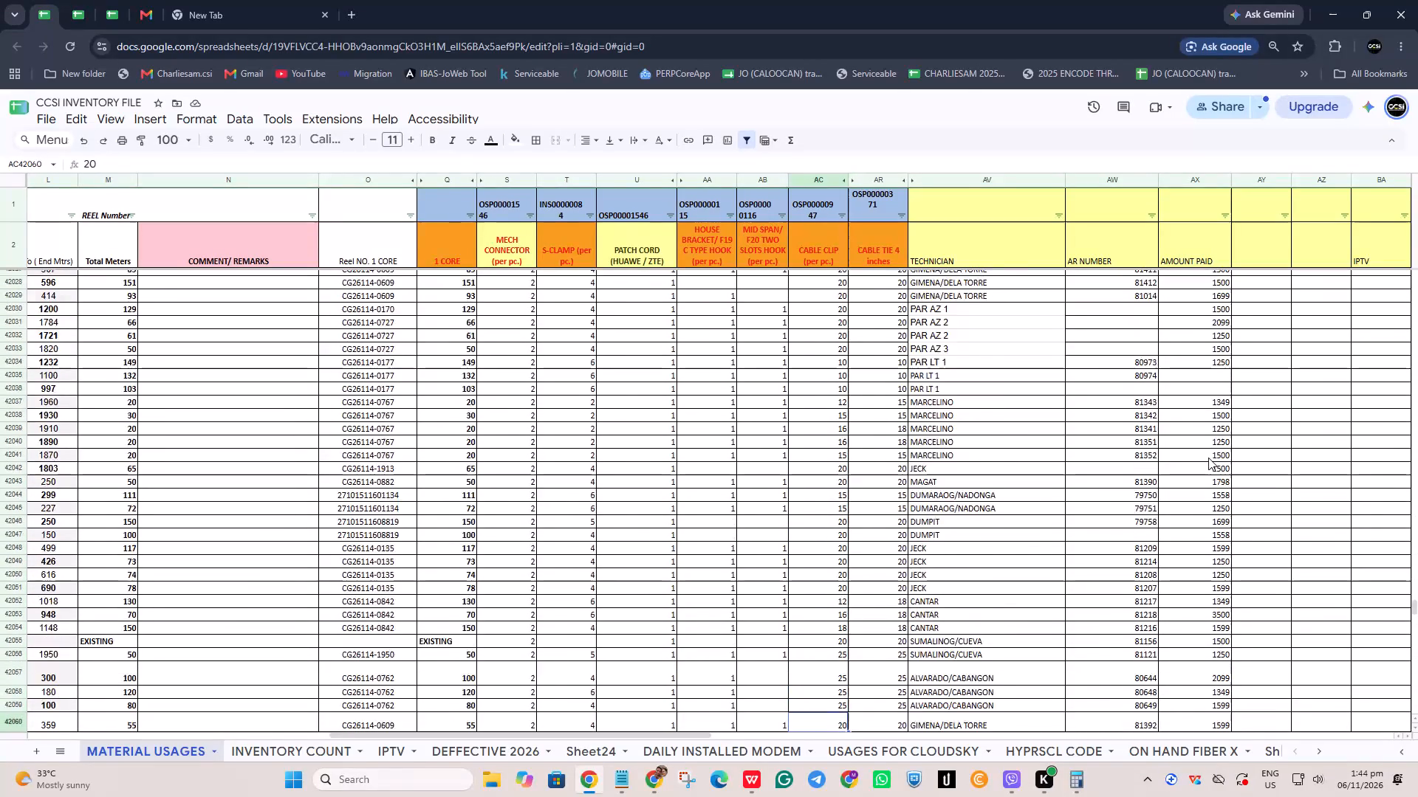
# Review the reel numbers, Total Meters and material quantities, including Cable Clip, from row 42060 to row 42098.
pyautogui.press('Down')
pyautogui.press('Down')
pyautogui.press('Down')
pyautogui.press('Down')
pyautogui.press('Down')
pyautogui.press('Down')
pyautogui.press('Down')
pyautogui.press('Down')
pyautogui.press('Down')
pyautogui.press('Down')
pyautogui.press('Down')
pyautogui.press('Down')
pyautogui.press('Down')
pyautogui.press('Down')
pyautogui.press('Down')
pyautogui.press('Down')
pyautogui.press('Down')
pyautogui.press('Down')
pyautogui.press('Down')
pyautogui.press('Down')
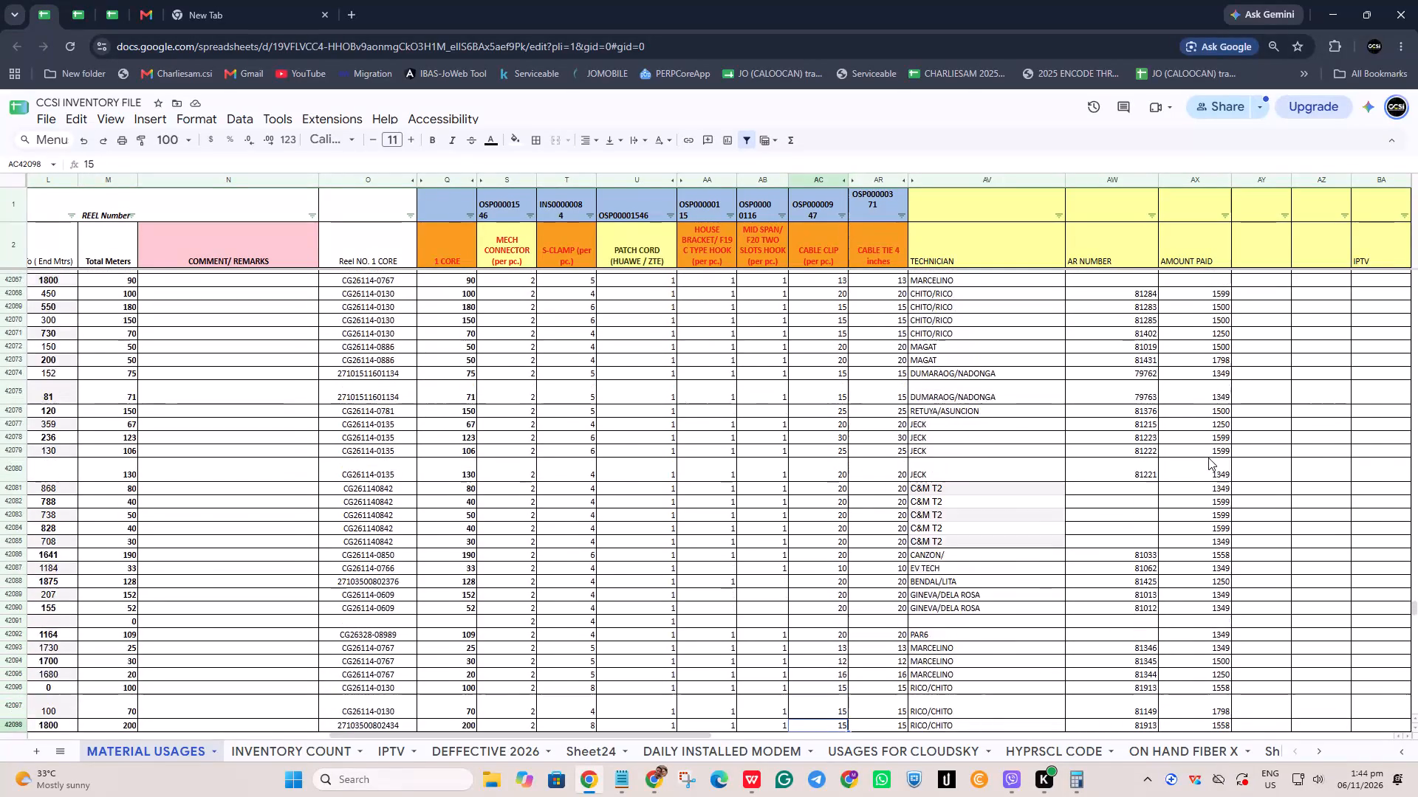
# Recheck the reel numbers and material quantities in the rows around the black divider at row 42103, back up to row 42086.
pyautogui.press('Up')
pyautogui.press('Up')
pyautogui.press('Up')
pyautogui.press('Up')
pyautogui.press('Up')
pyautogui.press('Up')
pyautogui.press('Up')
pyautogui.press('Up')
pyautogui.press('Up')
pyautogui.press('Up')
pyautogui.press('Up')
pyautogui.press('Up')
pyautogui.press('Up')
pyautogui.press('Up')
pyautogui.press('Up')
pyautogui.press('Up')
pyautogui.press('Up')
pyautogui.press('Up')
pyautogui.press('Up')
pyautogui.press('Up')
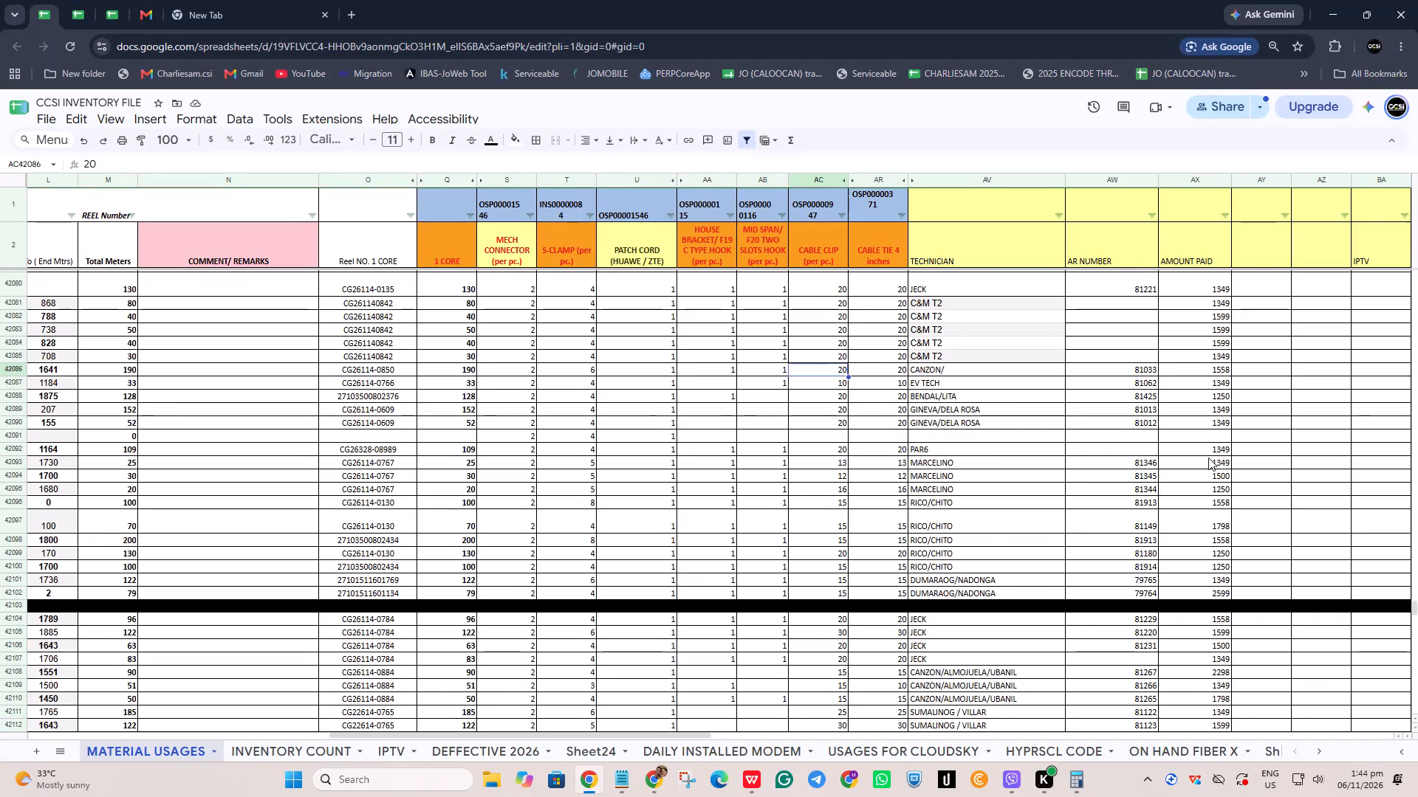
# Go back up to row 41020, the first entry below the black divider at row 41019.
pyautogui.press('pageup')
pyautogui.press('pageup')
pyautogui.press('pageup')
pyautogui.press('pageup')
pyautogui.press('pageup')
pyautogui.press('pageup')
pyautogui.press('pageup')
pyautogui.press('pageup')
pyautogui.press('pageup')
pyautogui.press('pageup')
pyautogui.press('pageup')
pyautogui.press('pageup')
pyautogui.press('pageup')
pyautogui.press('pageup')
pyautogui.press('pageup')
pyautogui.press('pageup')
pyautogui.press('pageup')
pyautogui.press('pageup')
pyautogui.press('pageup')
pyautogui.press('pageup')
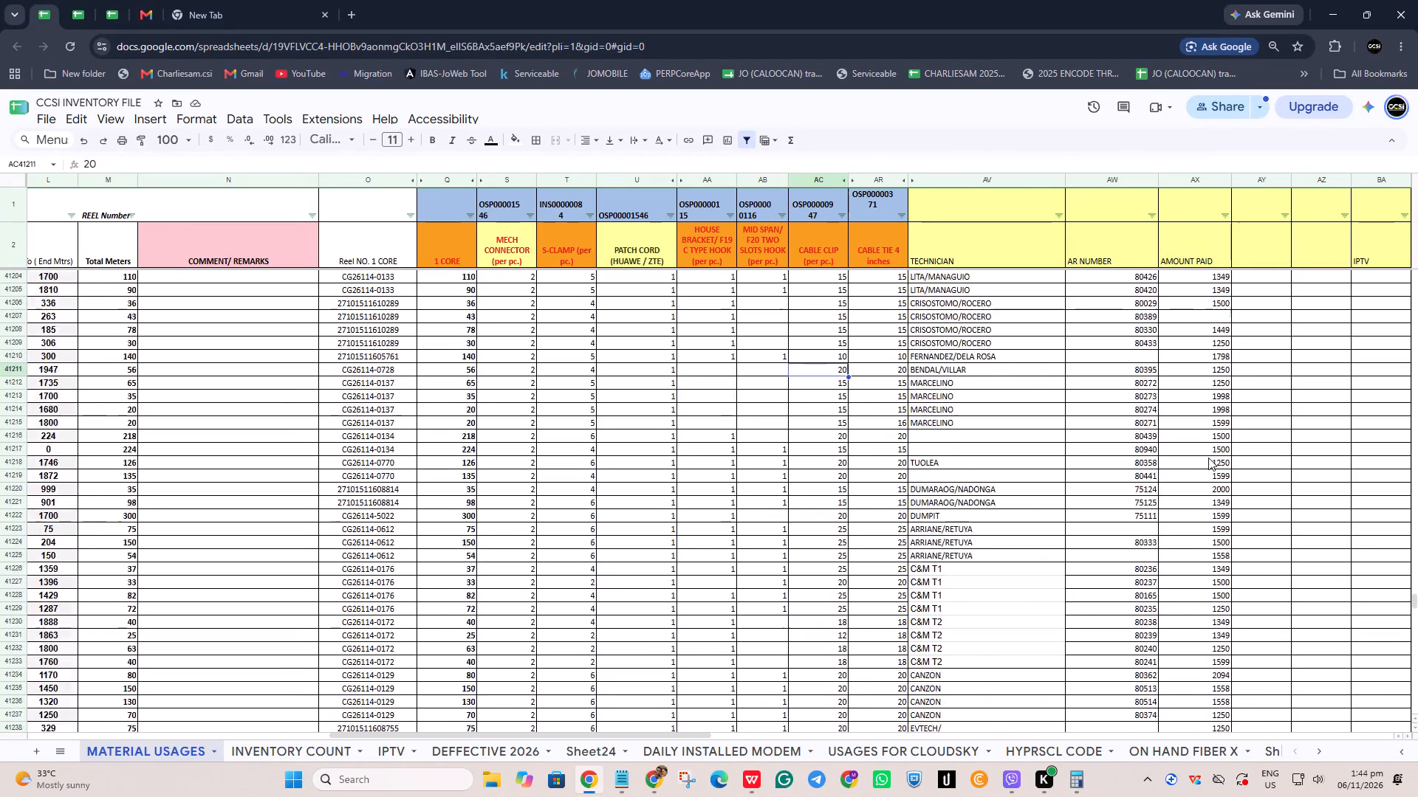
pyautogui.press('pagedown')
pyautogui.press('pagedown')
pyautogui.press('pagedown')
pyautogui.press('pagedown')
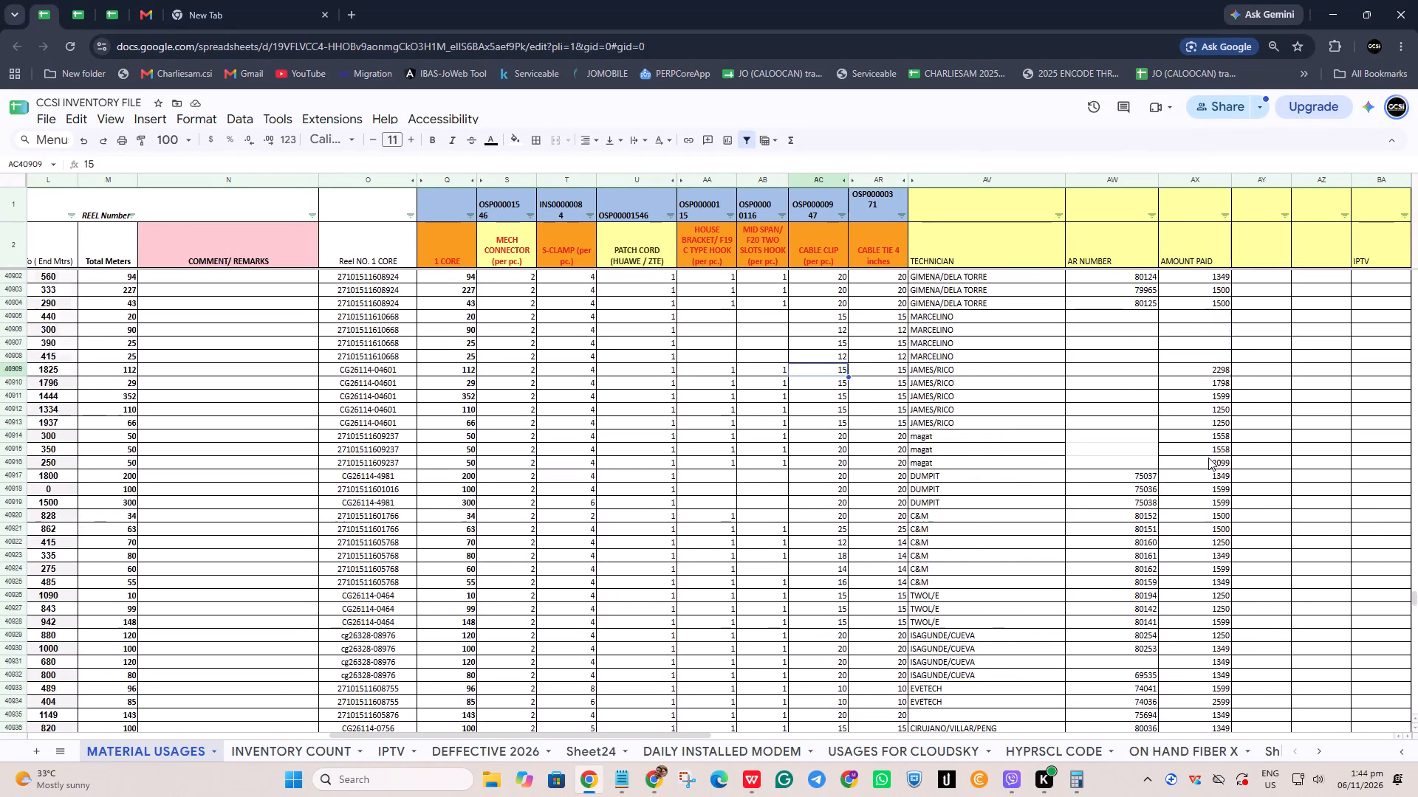
pyautogui.press('pagedown')
pyautogui.press('pagedown')
pyautogui.press('pagedown')
pyautogui.press('pagedown')
pyautogui.press('pageup')
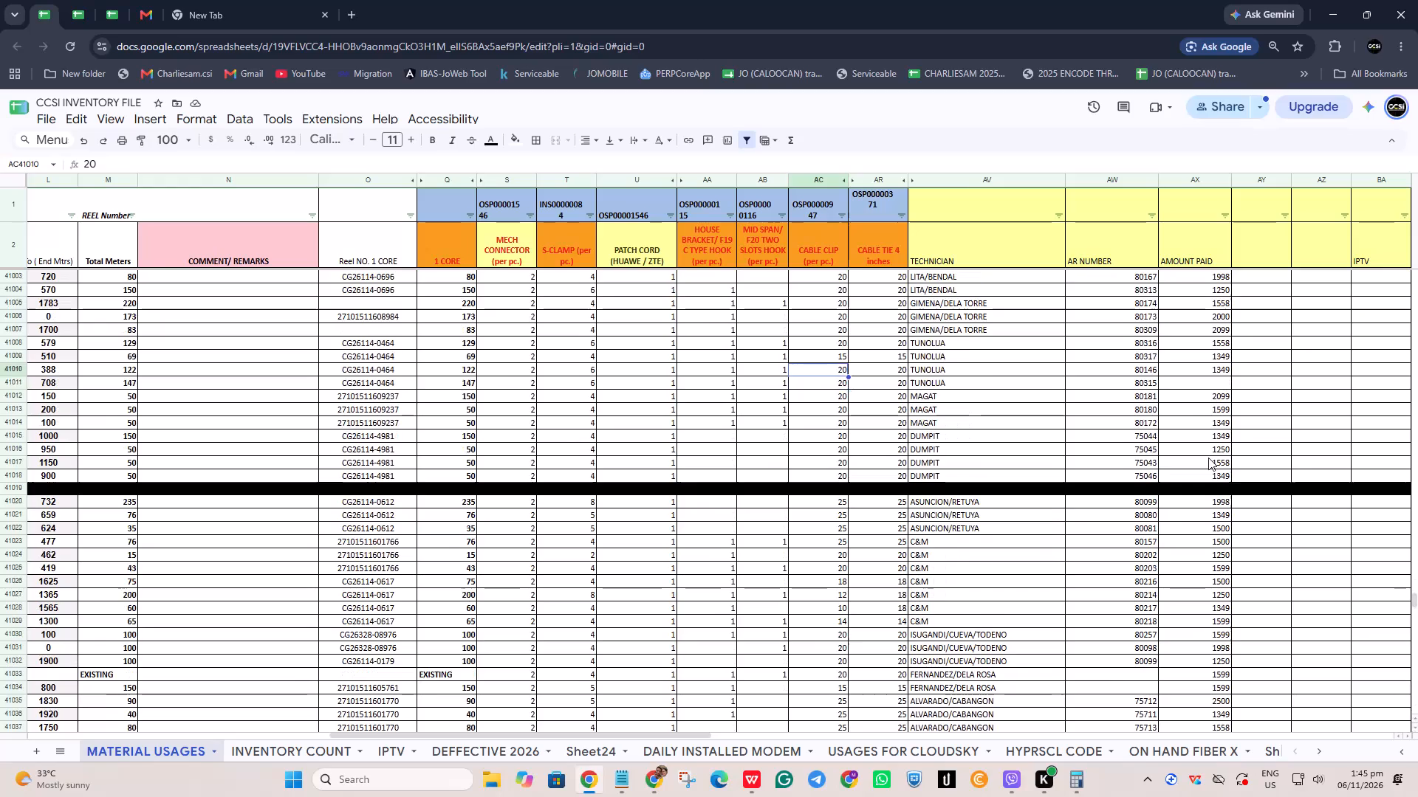
pyautogui.press('Down')
pyautogui.press('Down')
pyautogui.press('Down')
pyautogui.press('Down')
pyautogui.press('Down')
pyautogui.press('Down')
pyautogui.press('Down')
pyautogui.press('Down')
pyautogui.press('Down')
pyautogui.press('Down')
pyautogui.press('Down')
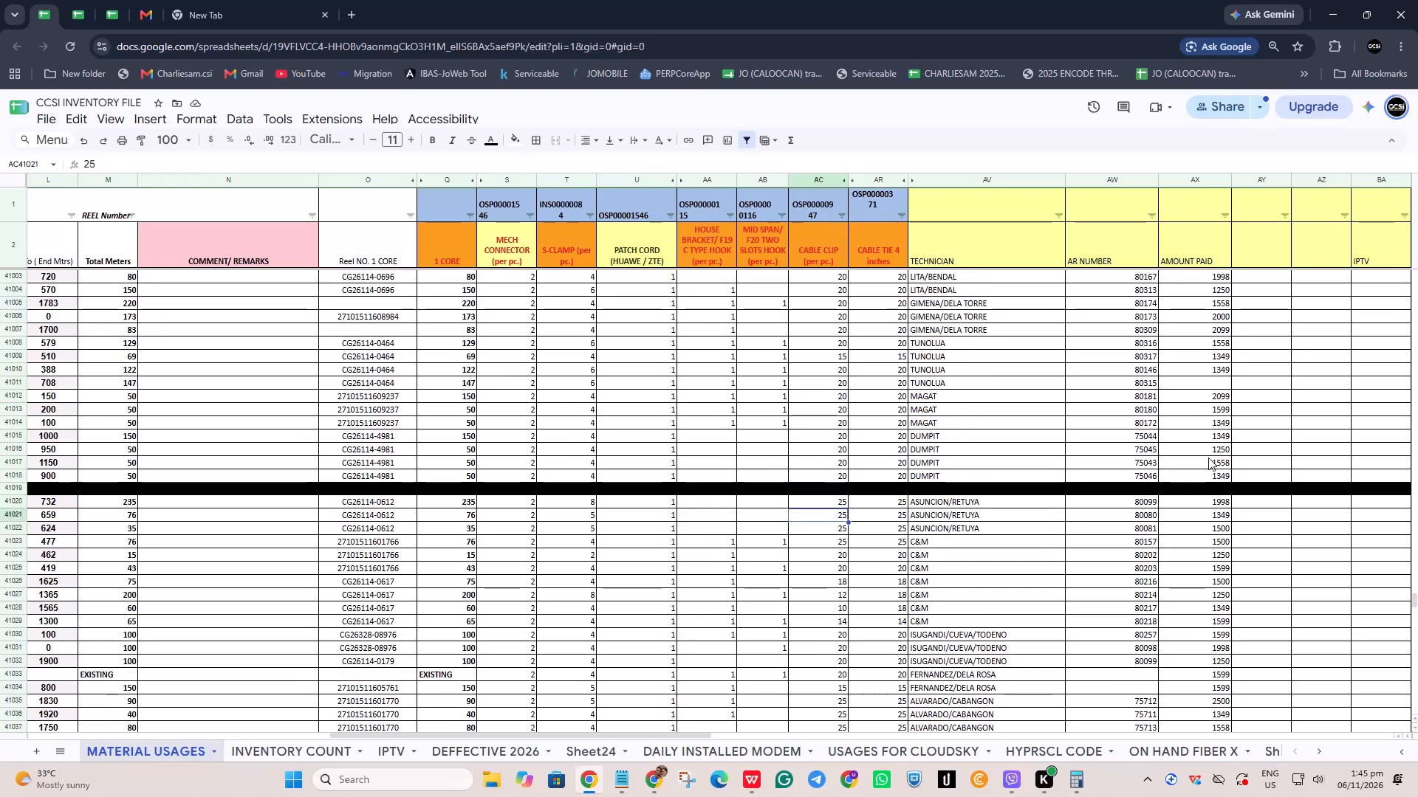
pyautogui.press('Up')
# Check row 41020's date in column A and its entries across to Total Meters.
pyautogui.press('Left')
pyautogui.press('Left')
pyautogui.press('Left')
pyautogui.press('Left')
pyautogui.press('Left')
pyautogui.press('Left')
pyautogui.press('Left')
pyautogui.press('Left')
pyautogui.press('Left')
pyautogui.press('Left')
pyautogui.press('Left')
pyautogui.press('Left')
pyautogui.press('Left')
pyautogui.press('Left')
pyautogui.press('Left')
pyautogui.press('Left')
pyautogui.press('Left')
pyautogui.press('Left')
pyautogui.press('Left')
pyautogui.press('Left')
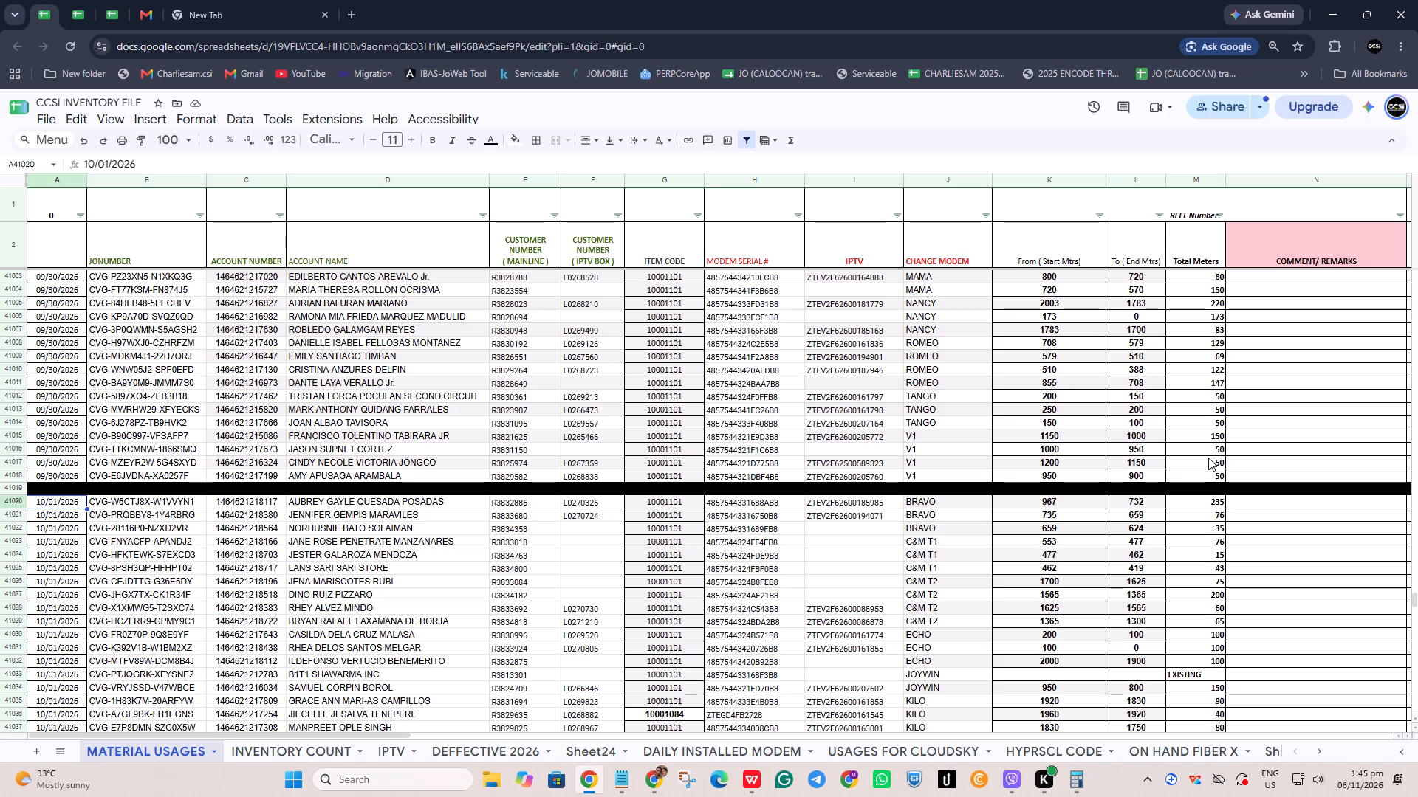
pyautogui.press('Tab')
pyautogui.press('Tab')
pyautogui.press('Tab')
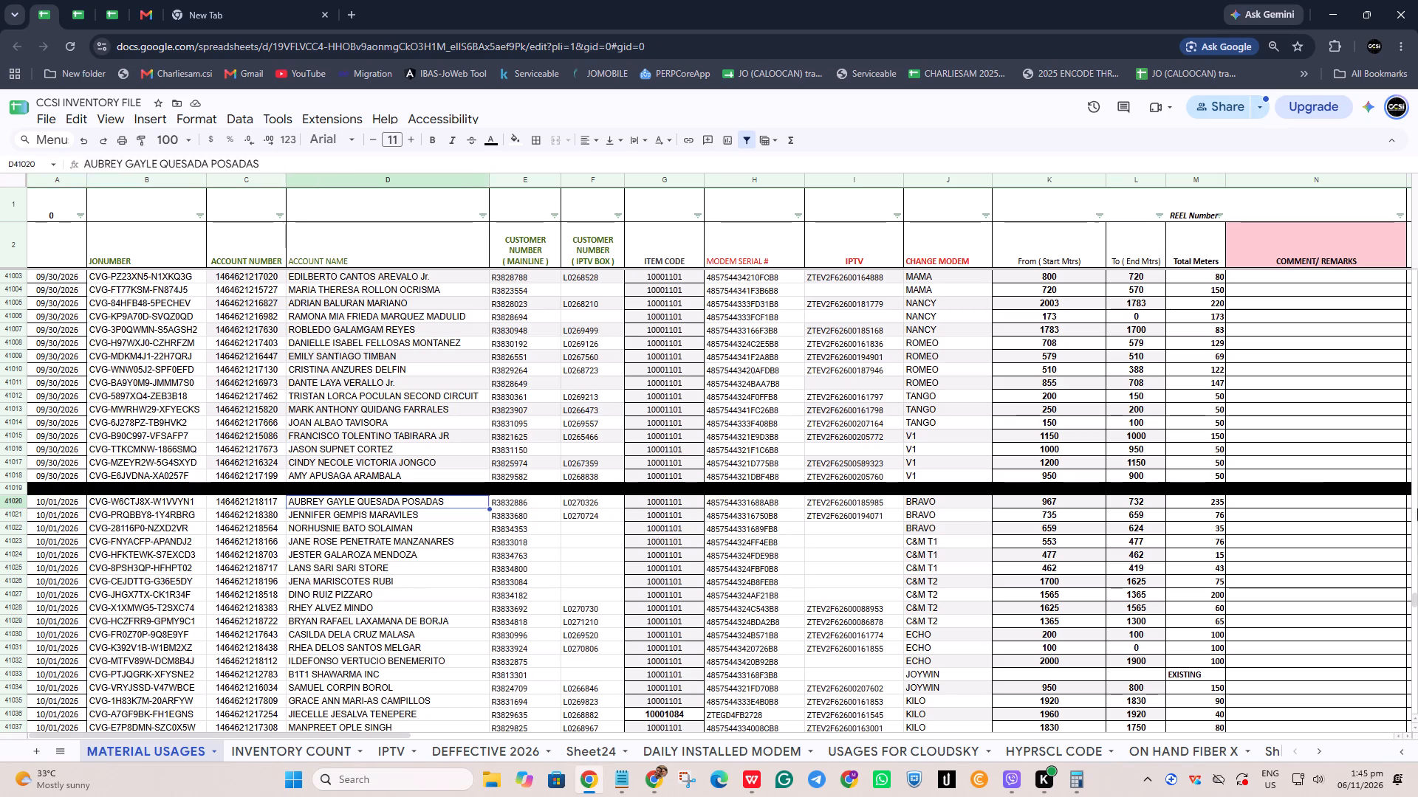
pyautogui.press('Tab')
pyautogui.press('Tab')
pyautogui.press('Tab')
pyautogui.press('Tab')
pyautogui.press('Tab')
pyautogui.press('Tab')
pyautogui.press('Tab')
pyautogui.press('Tab')
pyautogui.press('Tab')
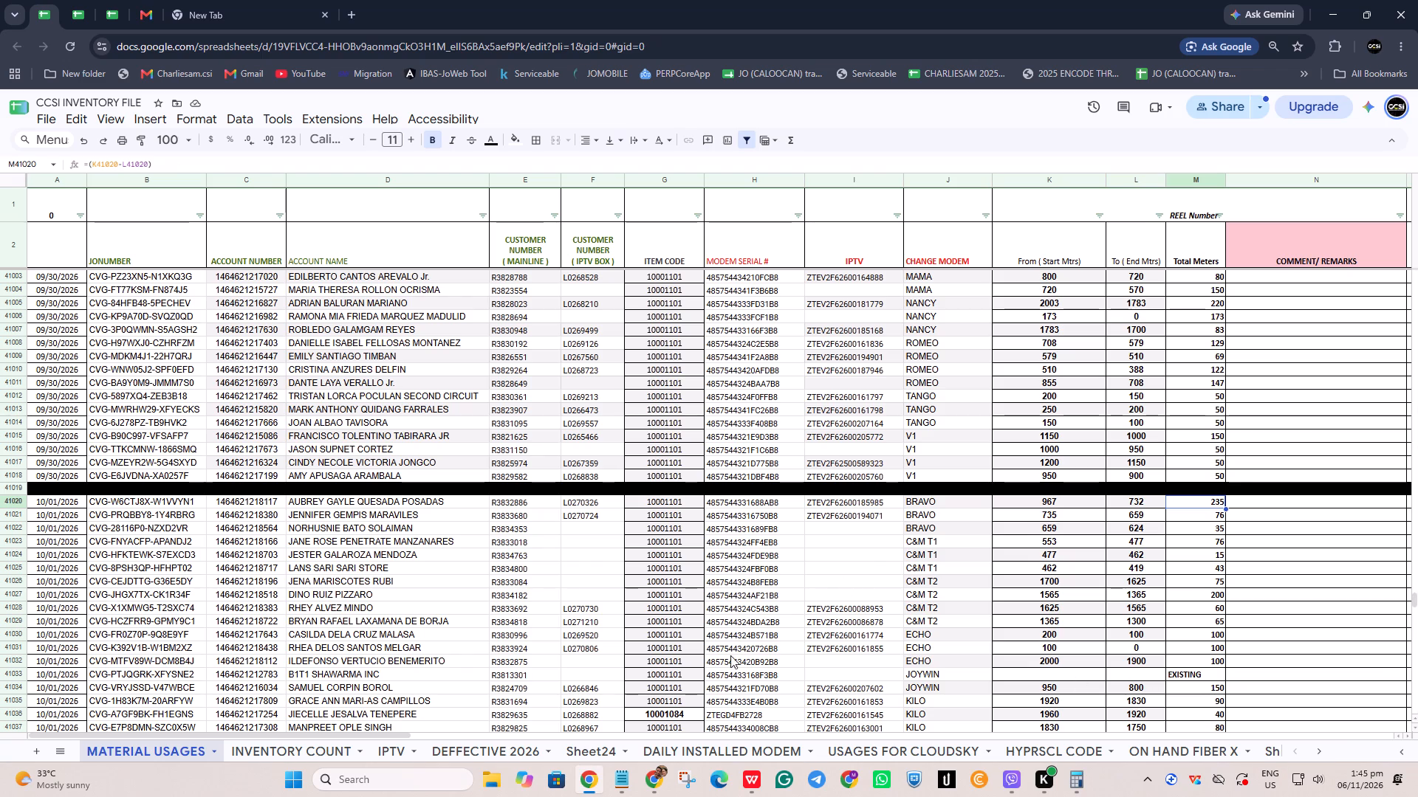
# Open the INVENTORY COUNT sheet and go to the blank header cells after the Usage SEPT. 1-30 2026 column.
pyautogui.doubleClick(321, 747)
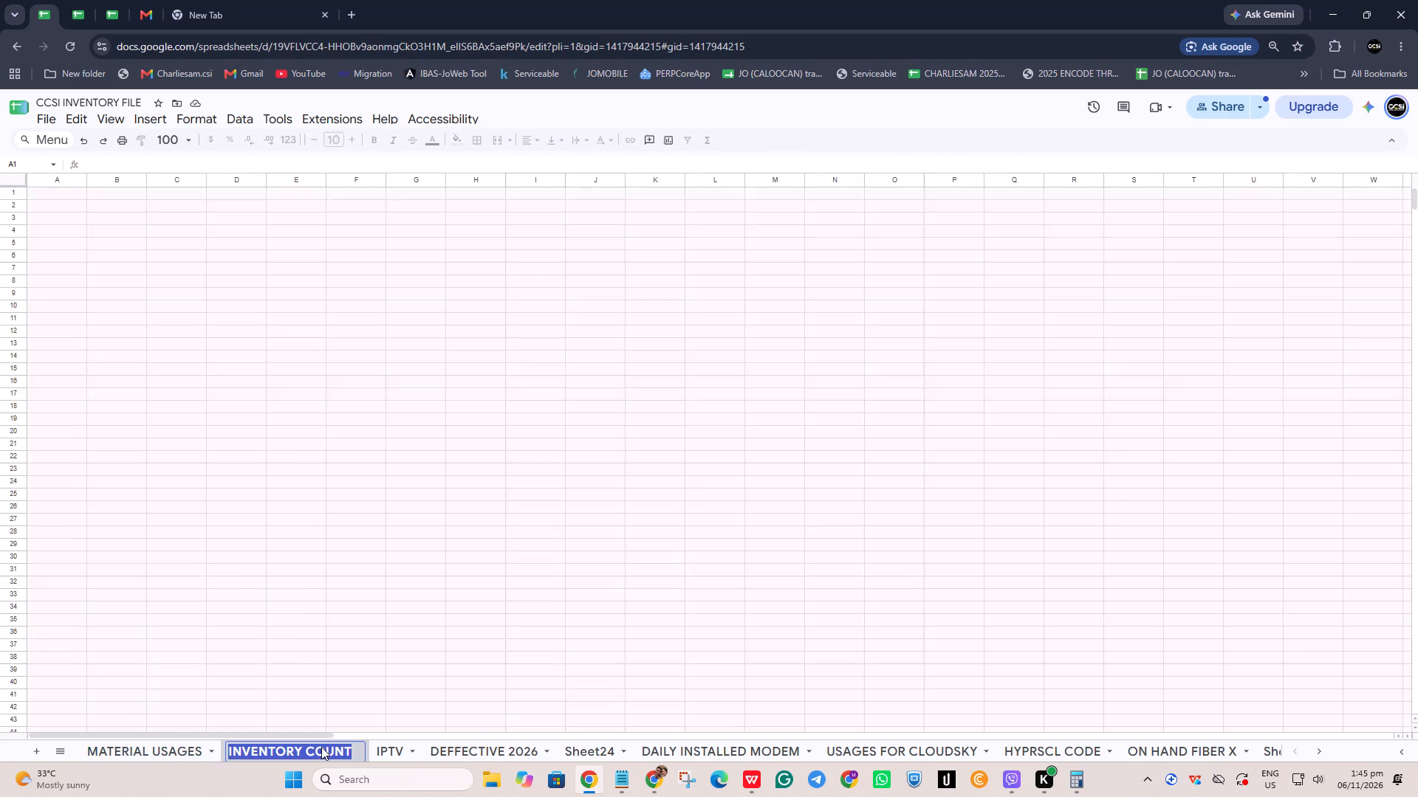
pyautogui.click(903, 425)
pyautogui.press('Tab')
pyautogui.press('Tab')
pyautogui.press('Tab')
pyautogui.press('Tab')
pyautogui.press('Tab')
pyautogui.press('Tab')
pyautogui.press('Tab')
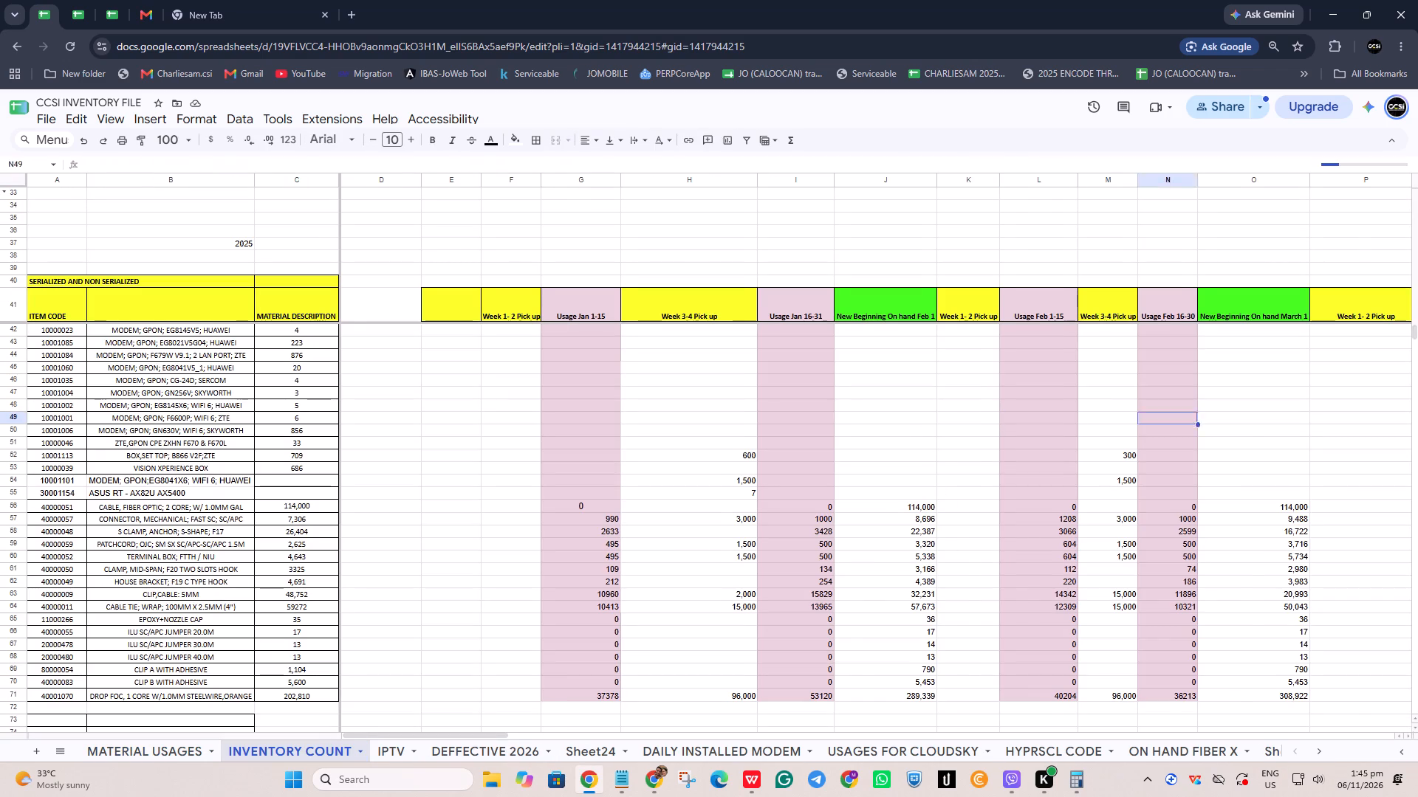
pyautogui.press('Tab')
pyautogui.press('Tab')
pyautogui.press('Tab')
pyautogui.press('Tab')
pyautogui.press('Tab')
pyautogui.press('Tab')
pyautogui.press('Tab')
pyautogui.press('Tab')
pyautogui.press('Tab')
pyautogui.press('Tab')
pyautogui.press('Tab')
pyautogui.press('Tab')
pyautogui.press('Tab')
pyautogui.press('Tab')
pyautogui.press('Tab')
pyautogui.press('Tab')
pyautogui.press('Tab')
pyautogui.press('Tab')
pyautogui.press('Tab')
pyautogui.press('Tab')
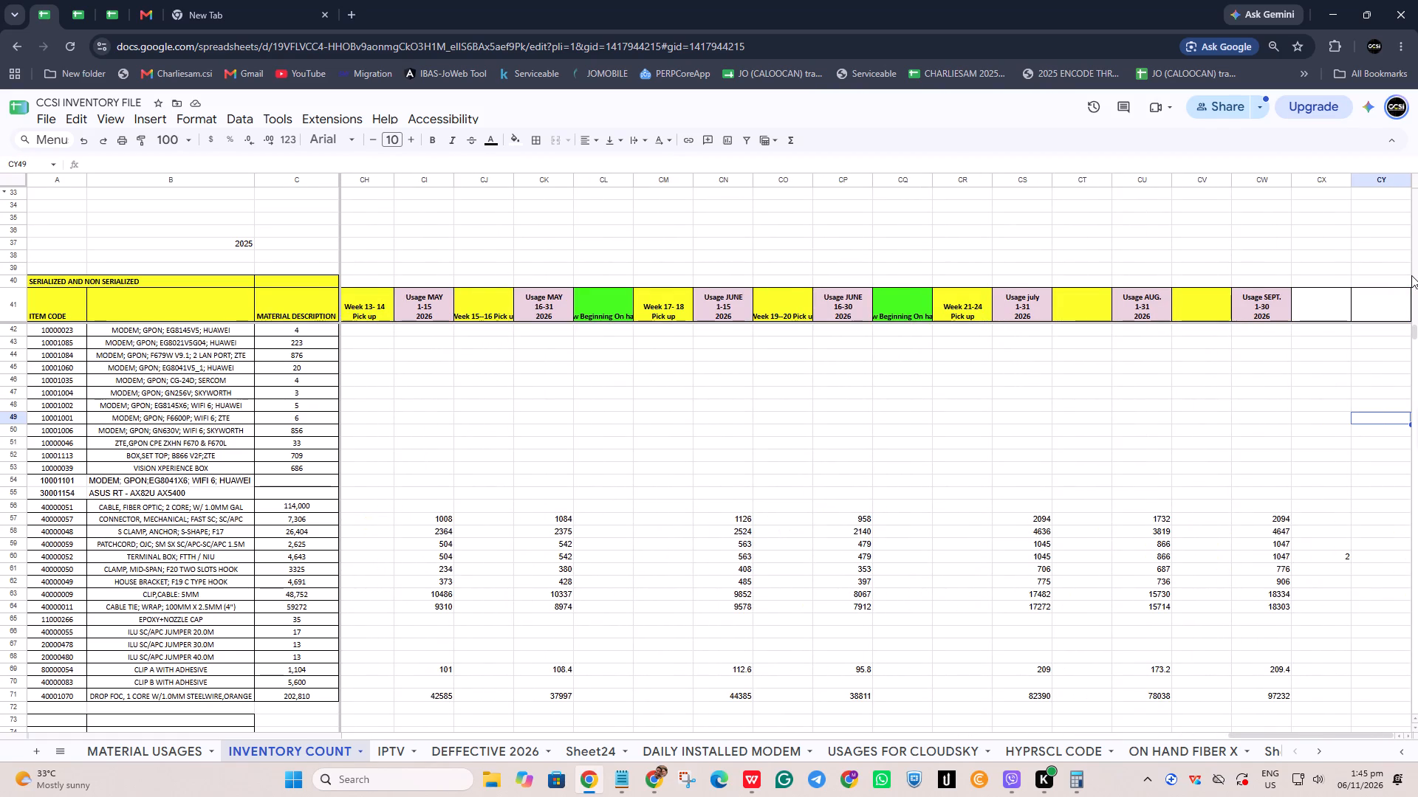
pyautogui.doubleClick(1326, 314)
pyautogui.click(1337, 552)
# Insert two blank columns at the far end of the INVENTORY COUNT sheet, one after column CY and one after CZ.
pyautogui.rightClick(1371, 176)
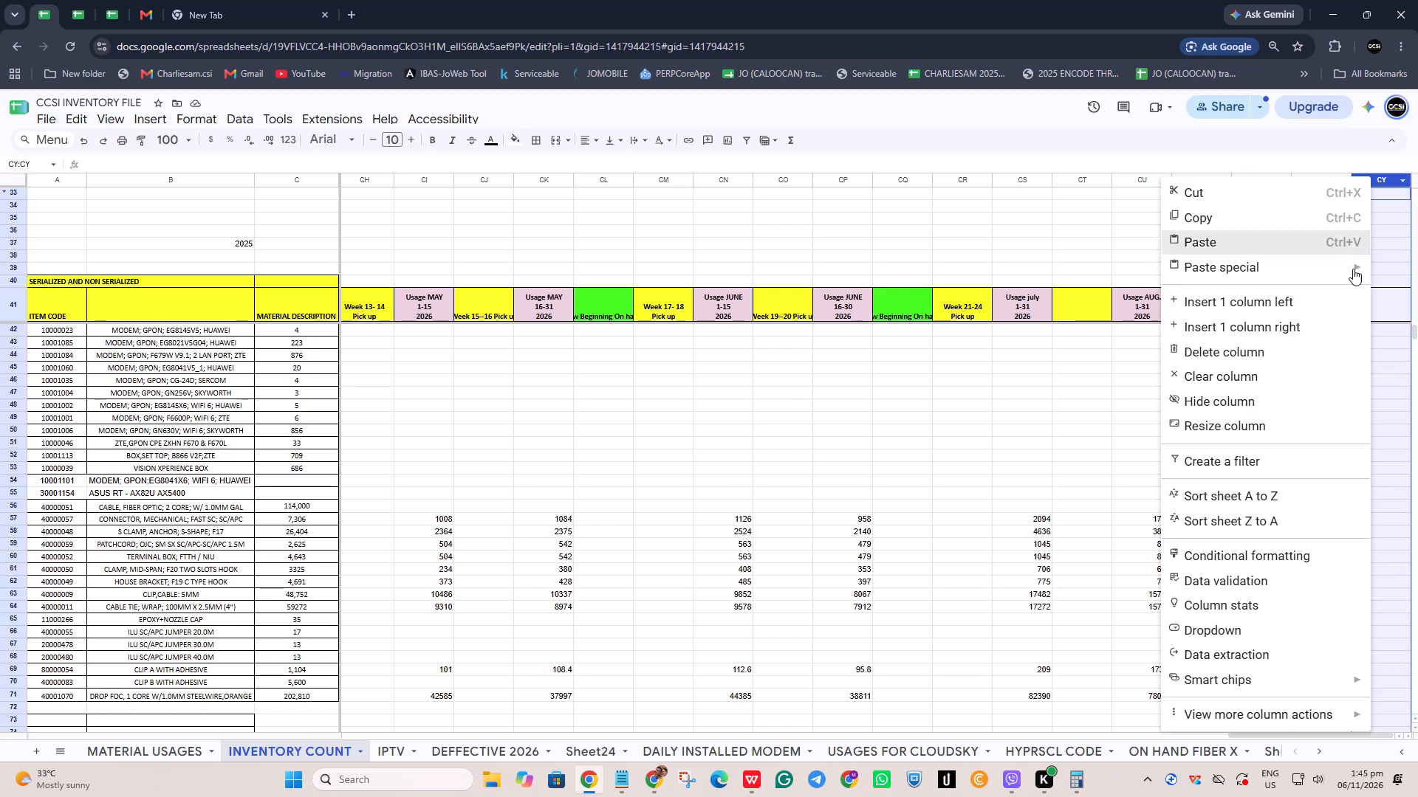
pyautogui.click(1272, 338)
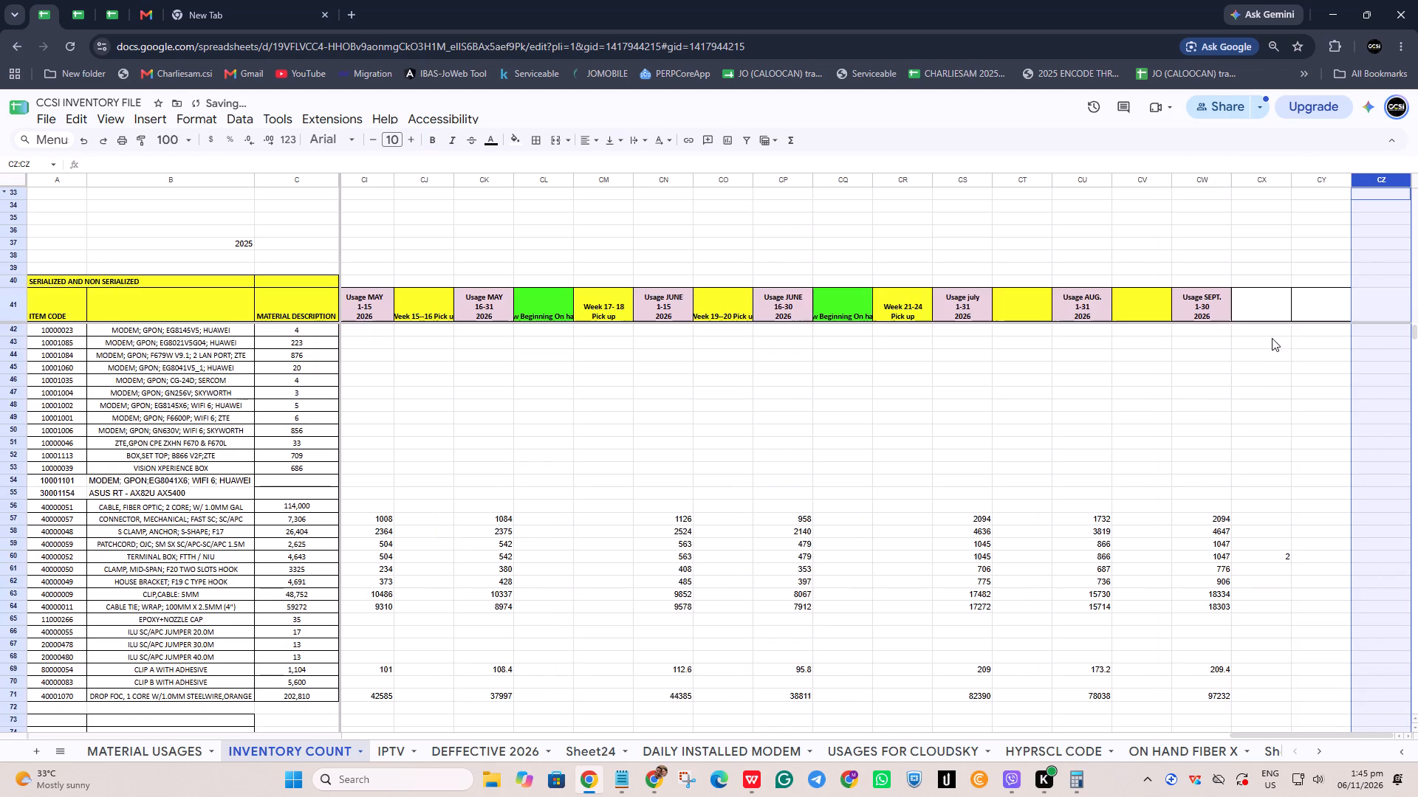
pyautogui.rightClick(1380, 180)
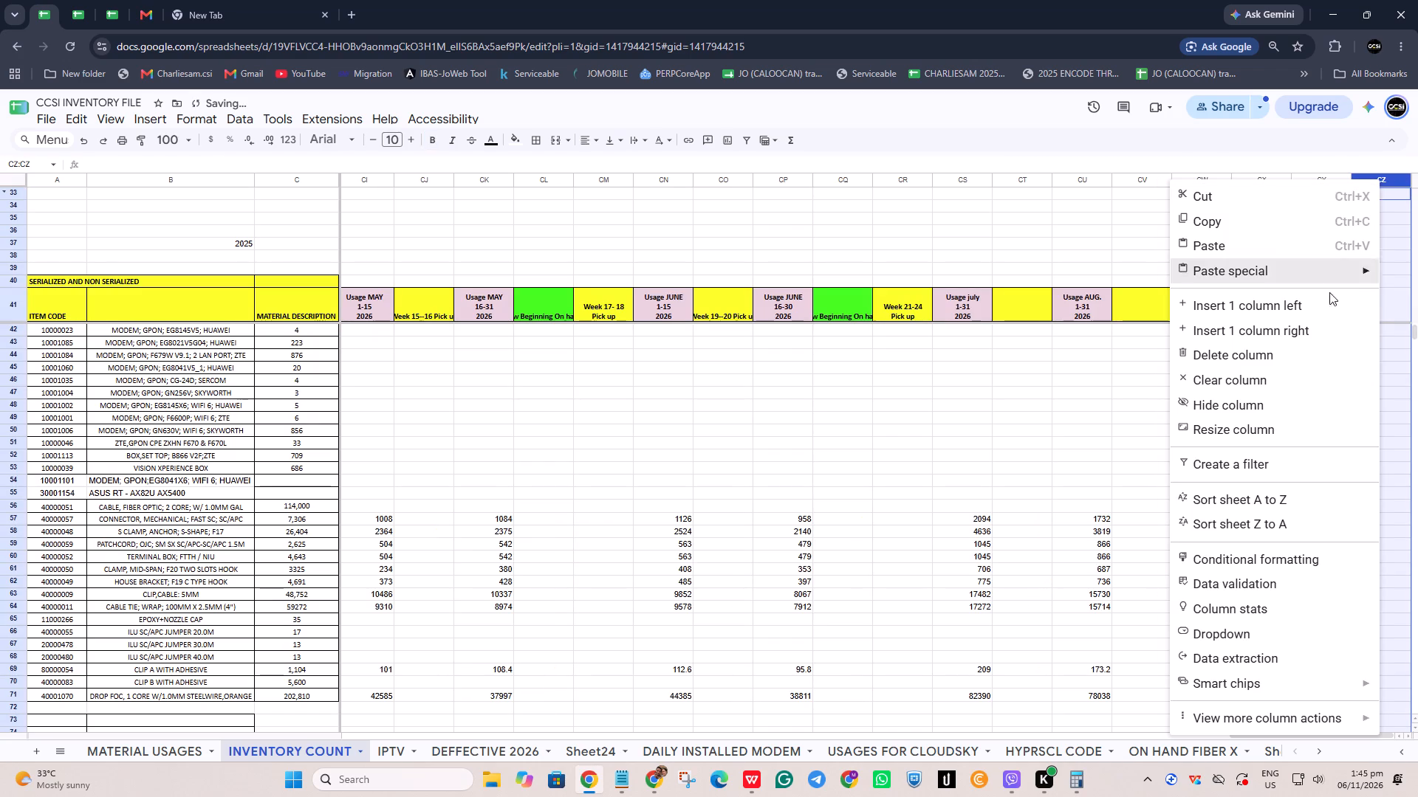
pyautogui.click(1318, 330)
# Copy the yellow header cell CV41 and the Usage SEPT. header CW41 into CX41 and CY41.
pyautogui.click(1191, 311)
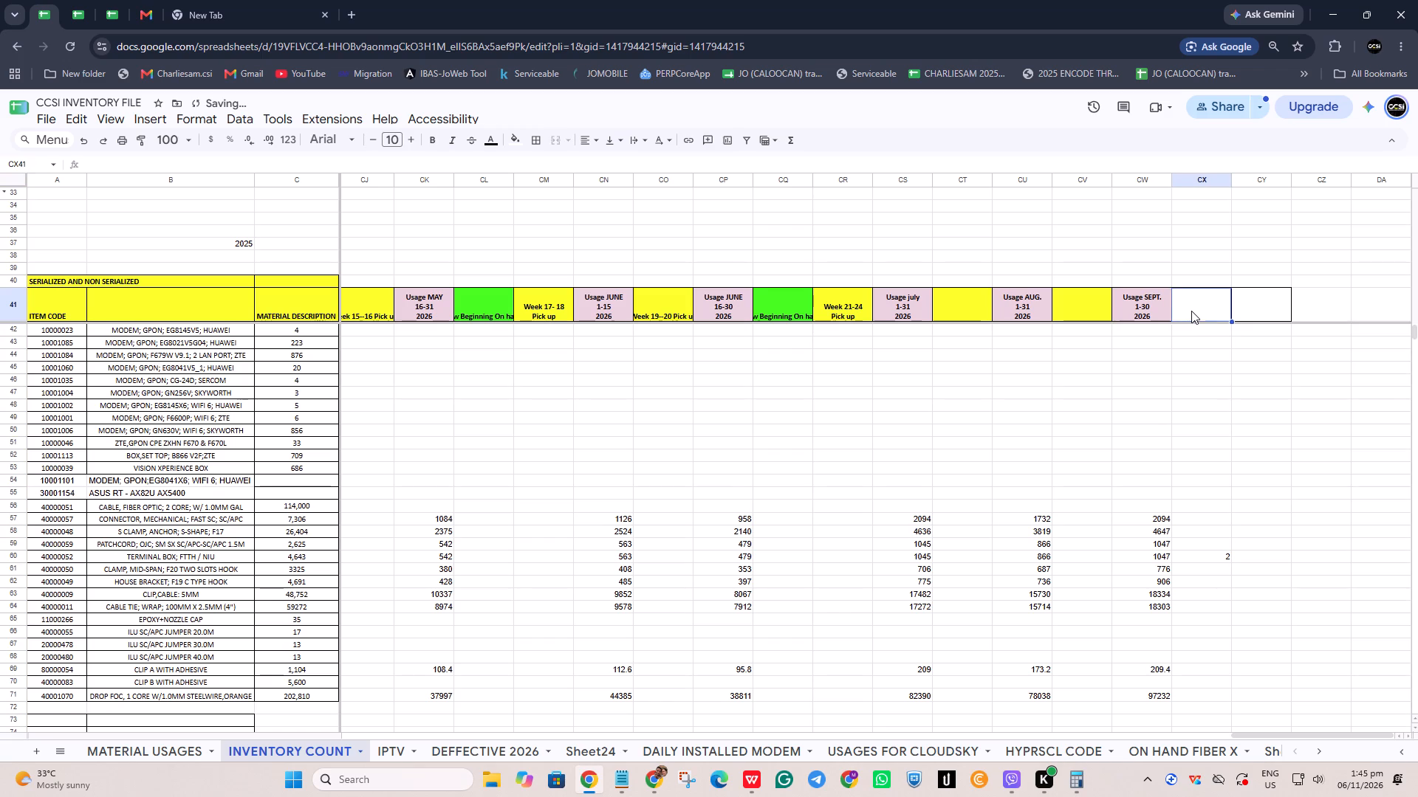
pyautogui.doubleClick(1134, 305)
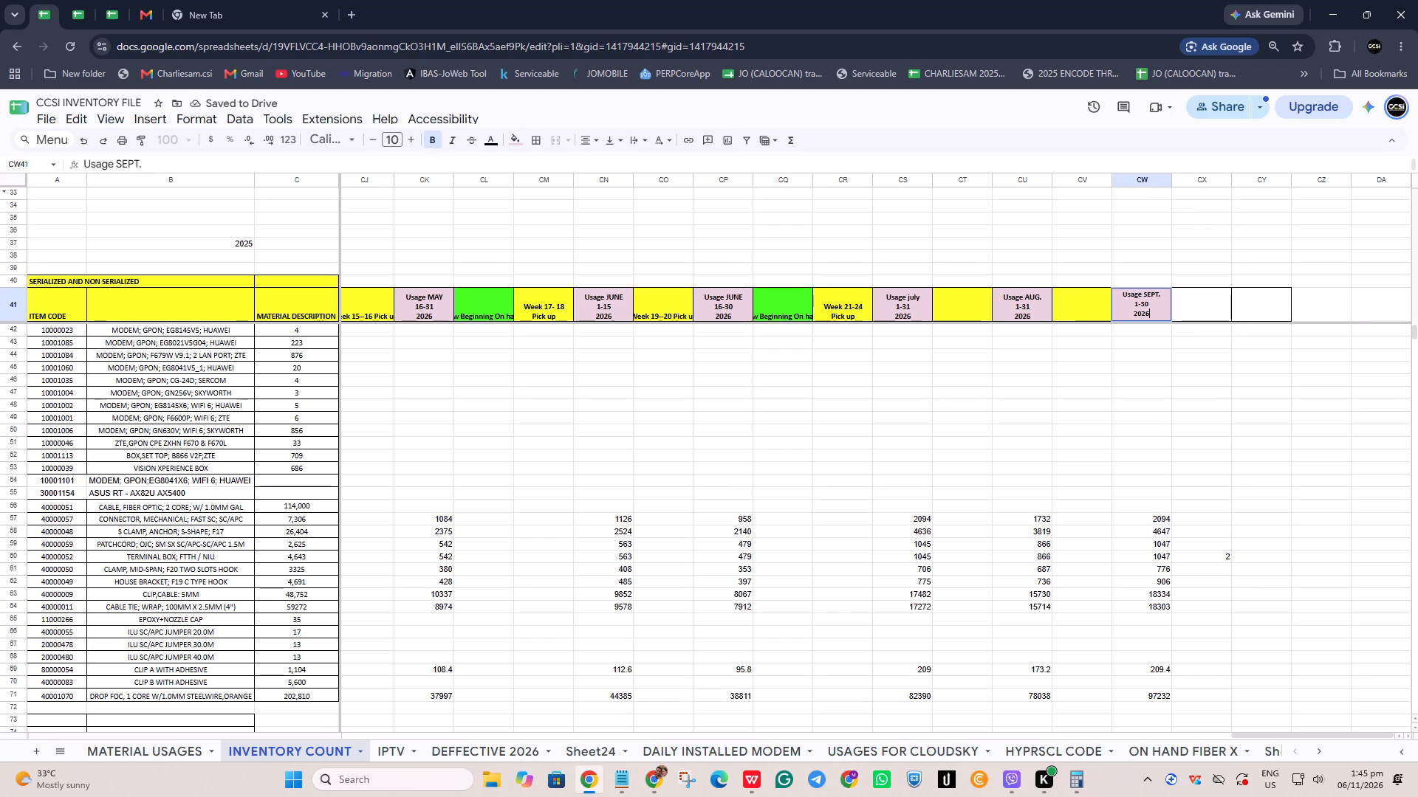
pyautogui.click(1208, 357)
pyautogui.click(1133, 302)
pyautogui.hotkey('ctrl', 'c')
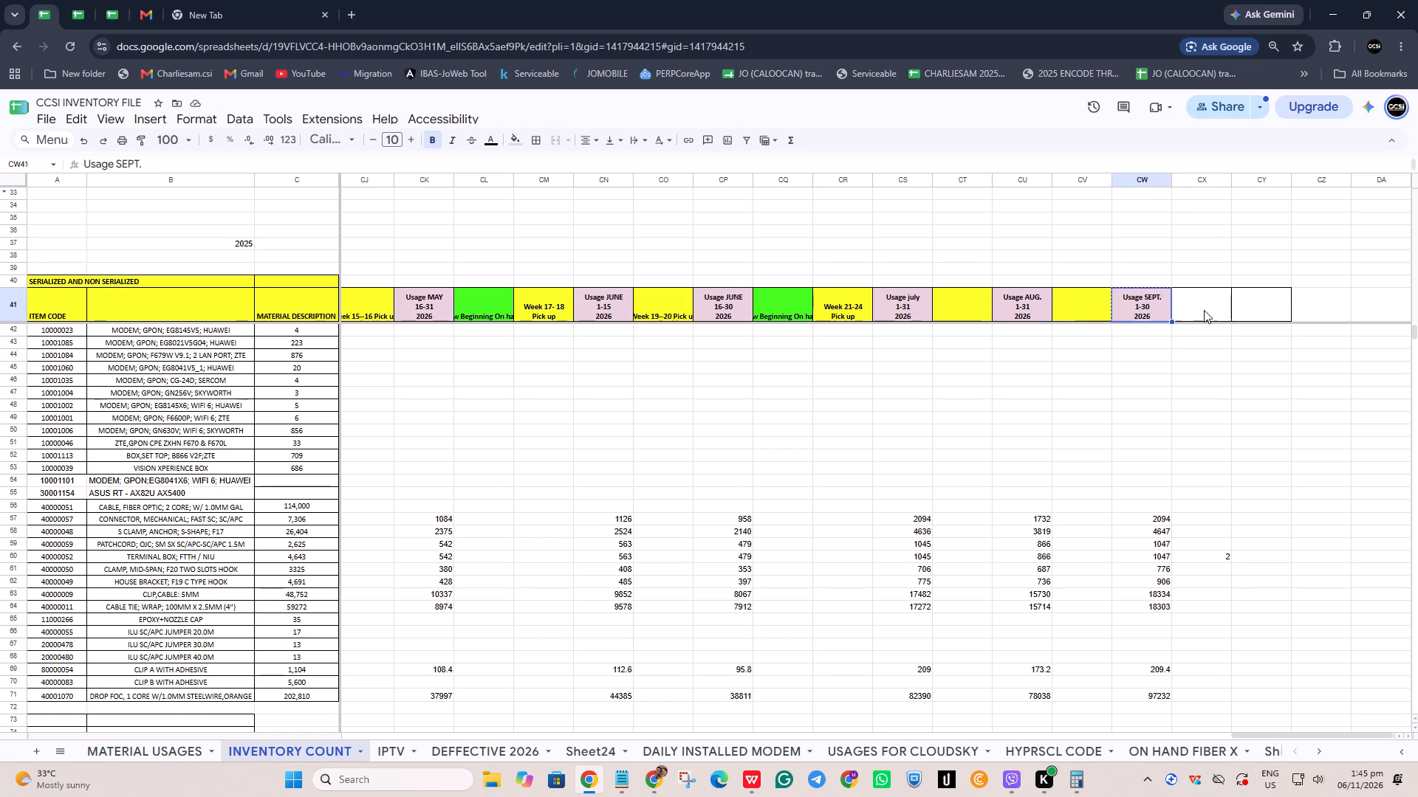
pyautogui.doubleClick(1263, 303)
pyautogui.click(1091, 303)
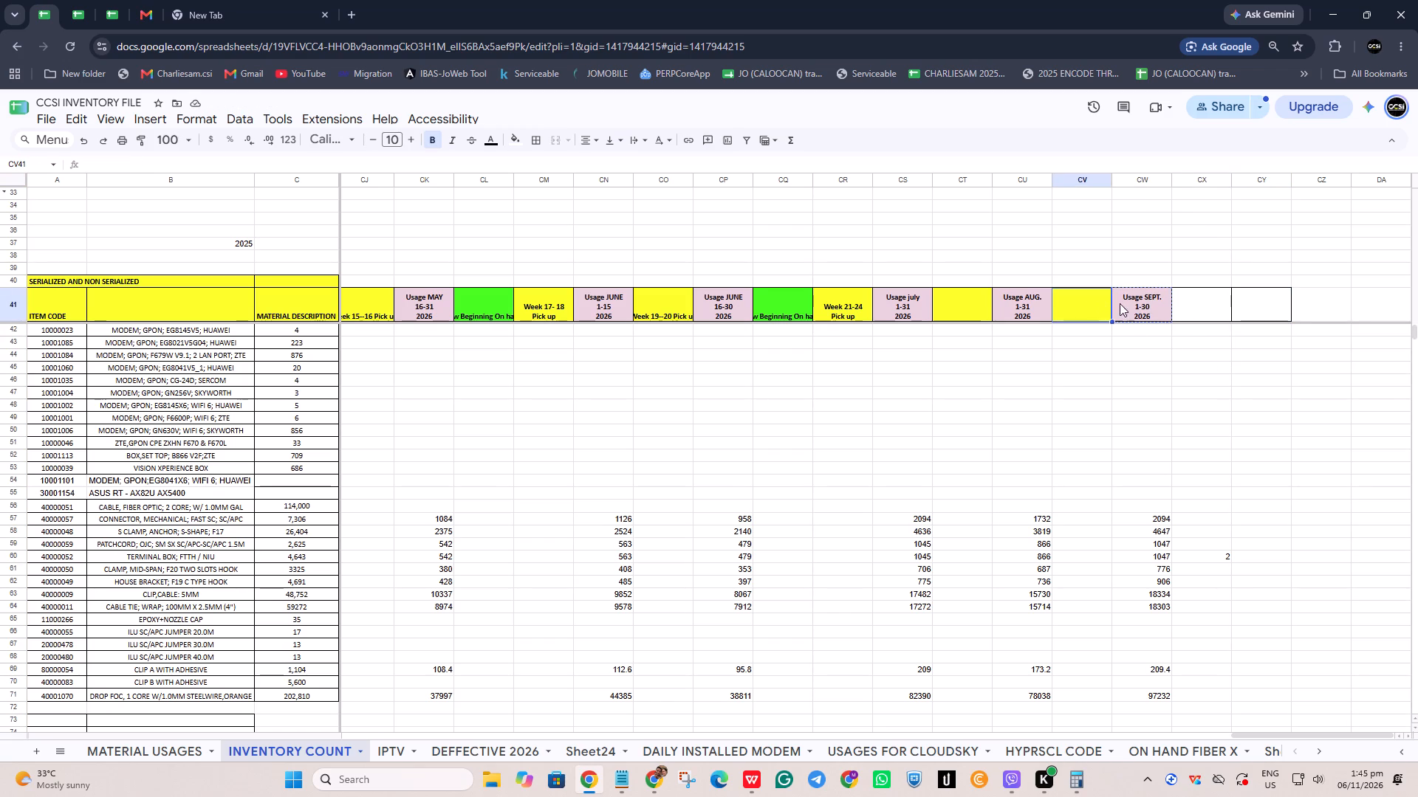
pyautogui.keyDown('shift'); pyautogui.click(1128, 303); pyautogui.keyUp('shift')
pyautogui.hotkey('ctrl', 'c')
pyautogui.click(1197, 304)
pyautogui.hotkey('ctrl', 'v')
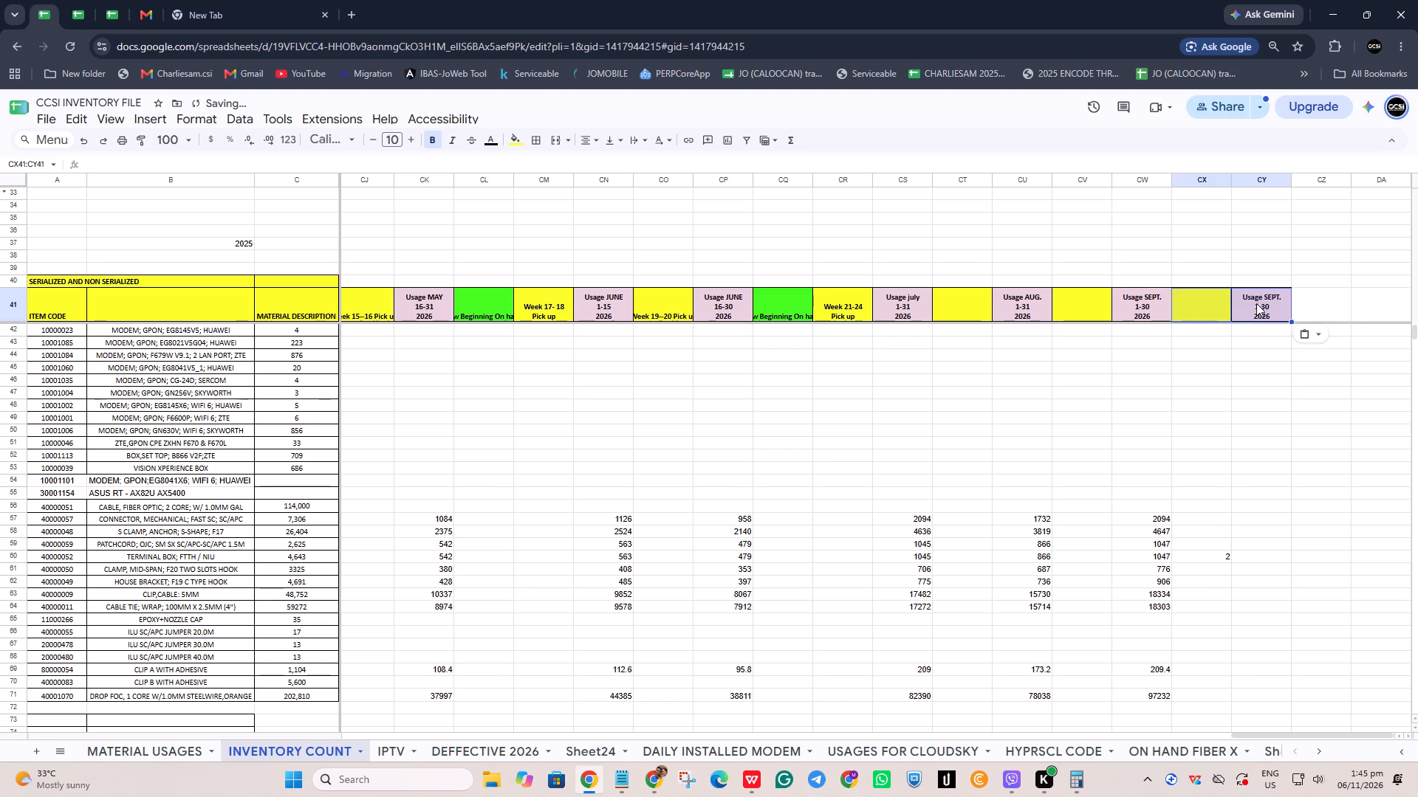
# Change the copied header in CY41 to read Usage OCT. 1-31 2026.
pyautogui.doubleClick(1262, 301)
pyautogui.press('Up')
pyautogui.press('Up')
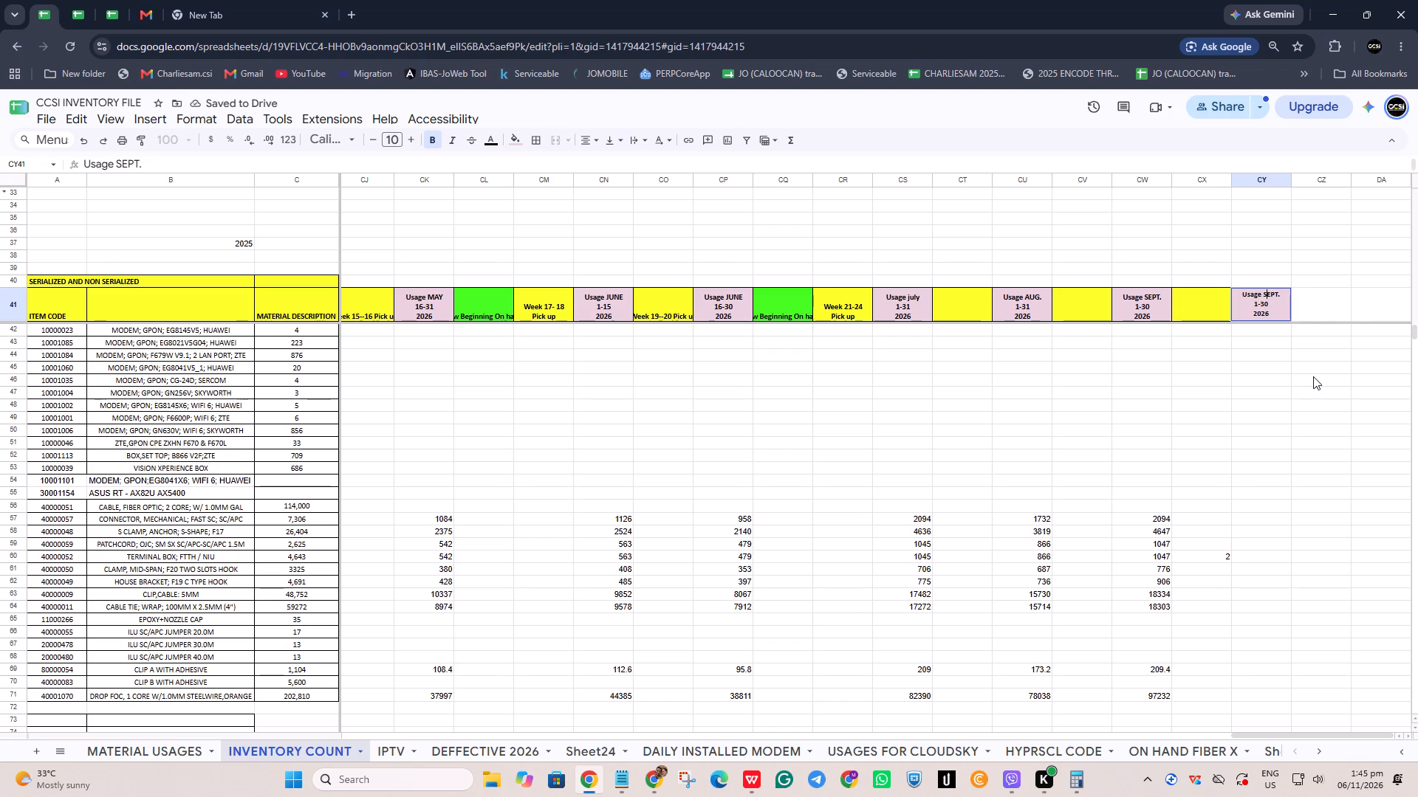
pyautogui.press('Up')
pyautogui.press('Right')
pyautogui.press('Right')
pyautogui.press('Right')
pyautogui.press('Right')
pyautogui.press('Right')
pyautogui.press('Right')
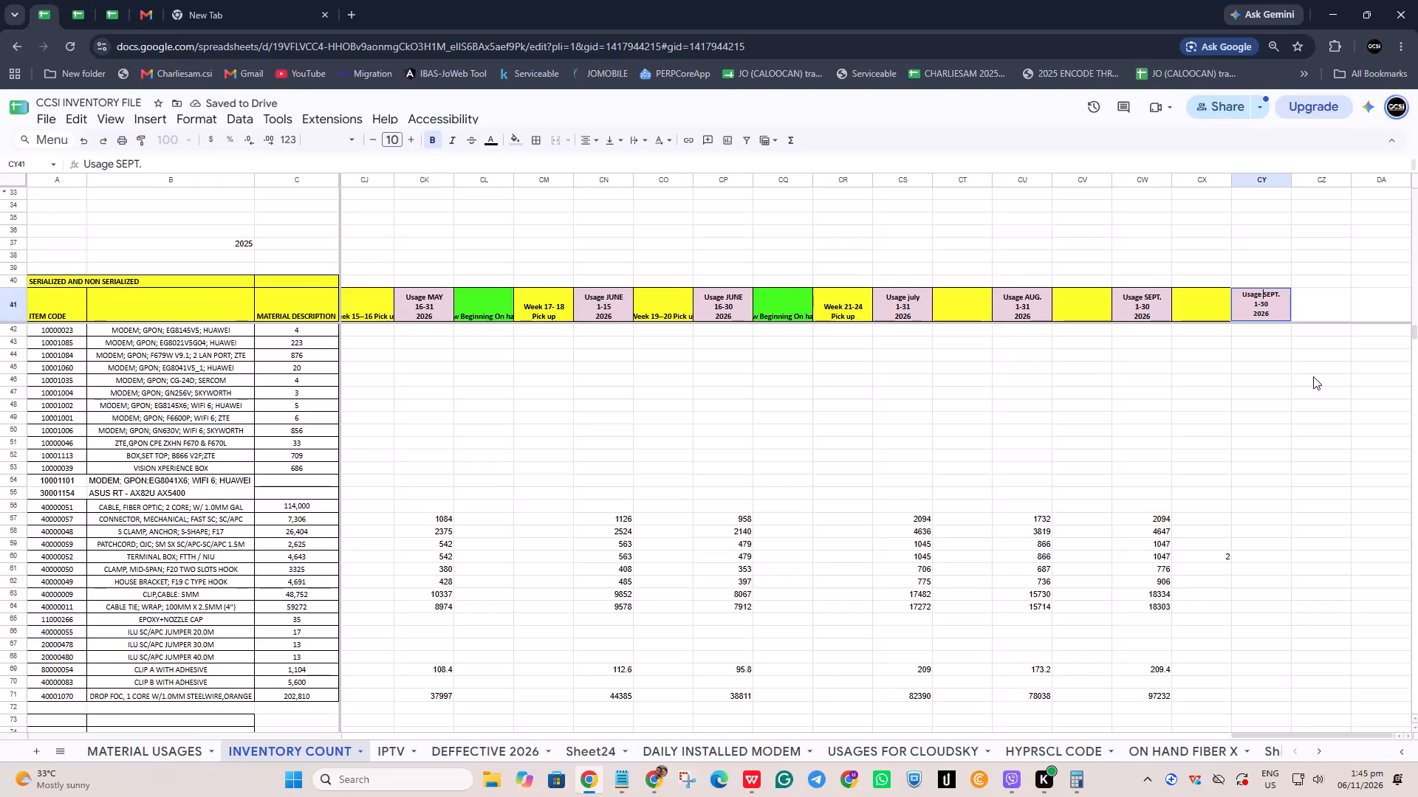
pyautogui.hotkey('shift', 'Right')
pyautogui.hotkey('shift', 'Right')
pyautogui.hotkey('shift', 'Right')
pyautogui.hotkey('shift', 'Right')
pyautogui.write('OCT')
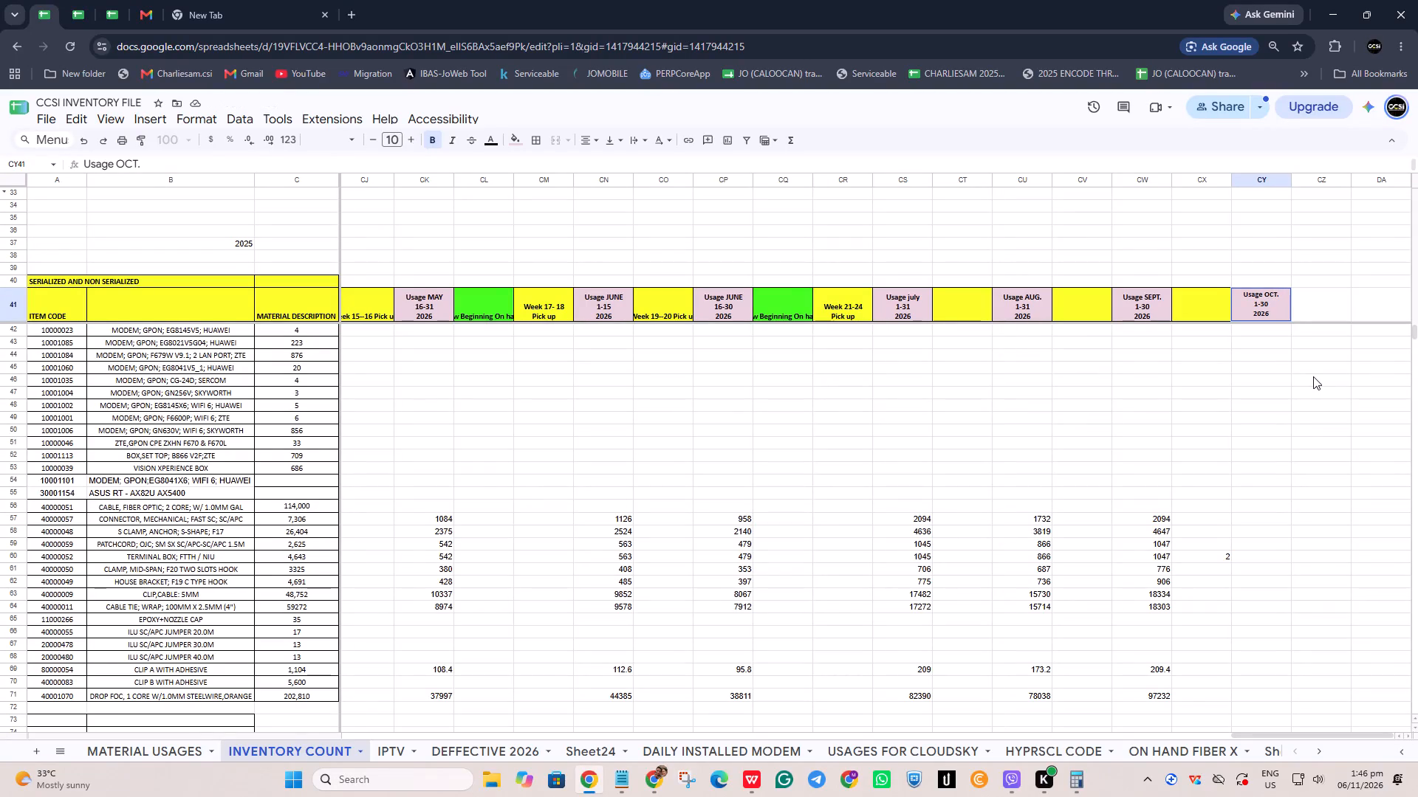
pyautogui.press('Down')
pyautogui.press('BackSpace')
pyautogui.press('1')
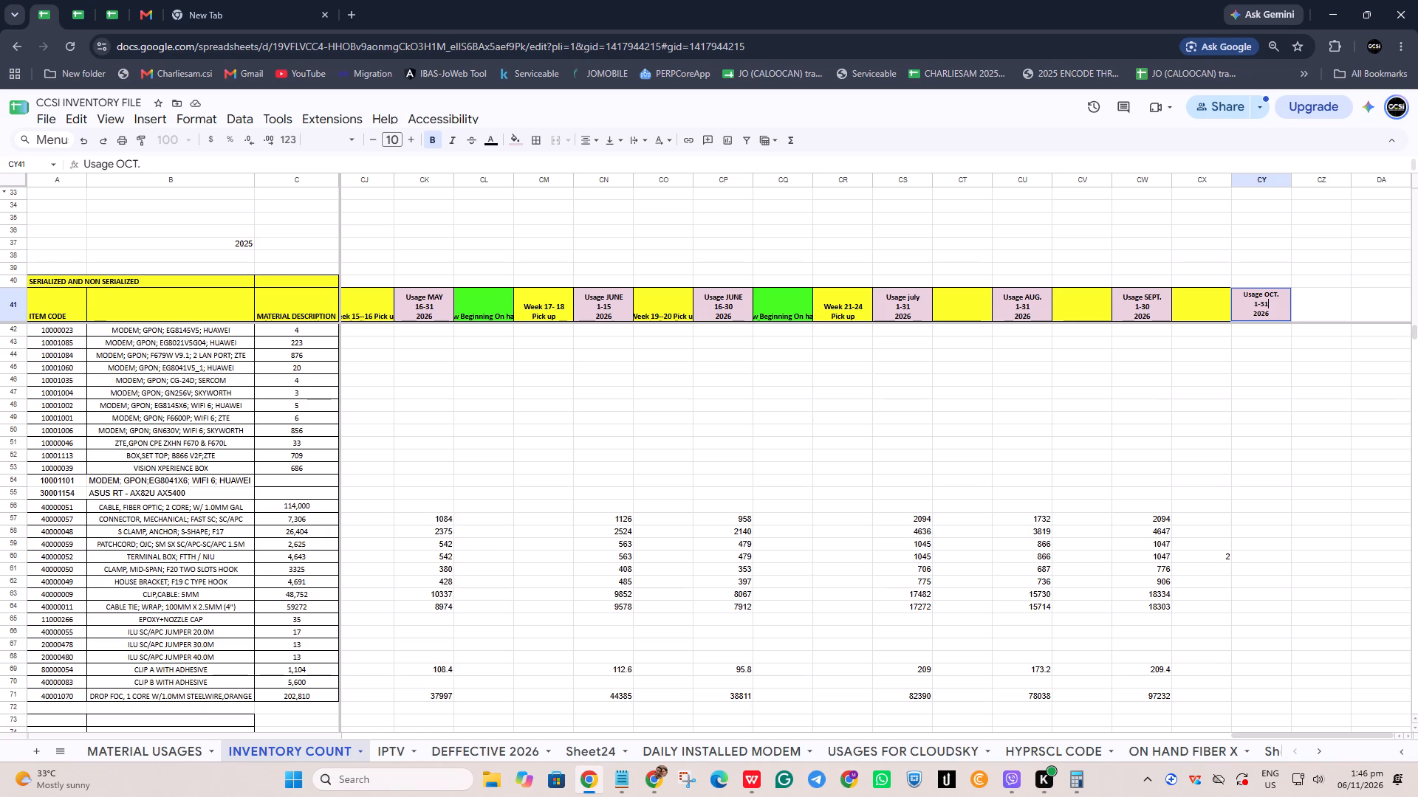
pyautogui.click(1270, 620)
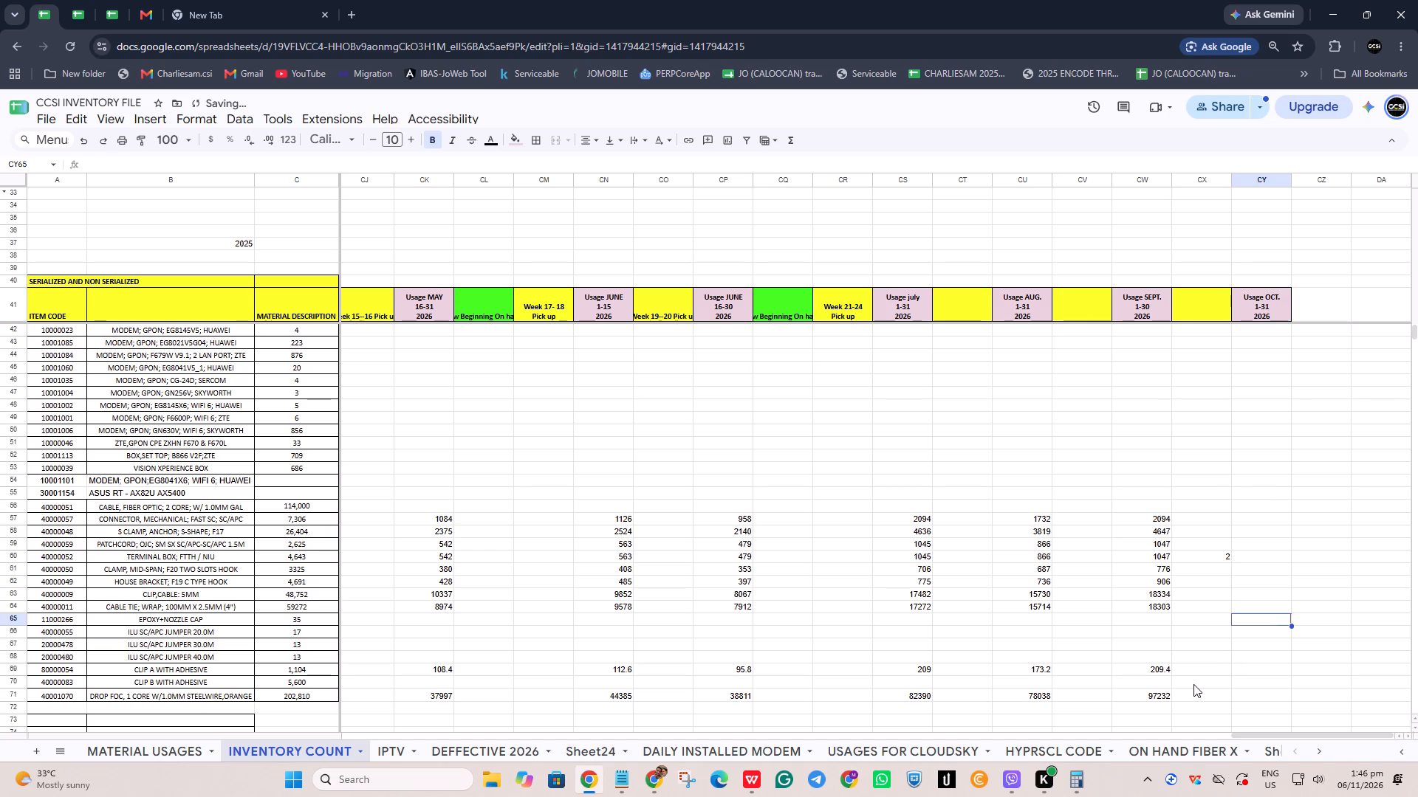
# Select the Usage OCT. cell CY71 in the DROP FOC, 1 CORE W/1.0MM STEELWIRE row.
pyautogui.click(1193, 691)
pyautogui.click(1244, 695)
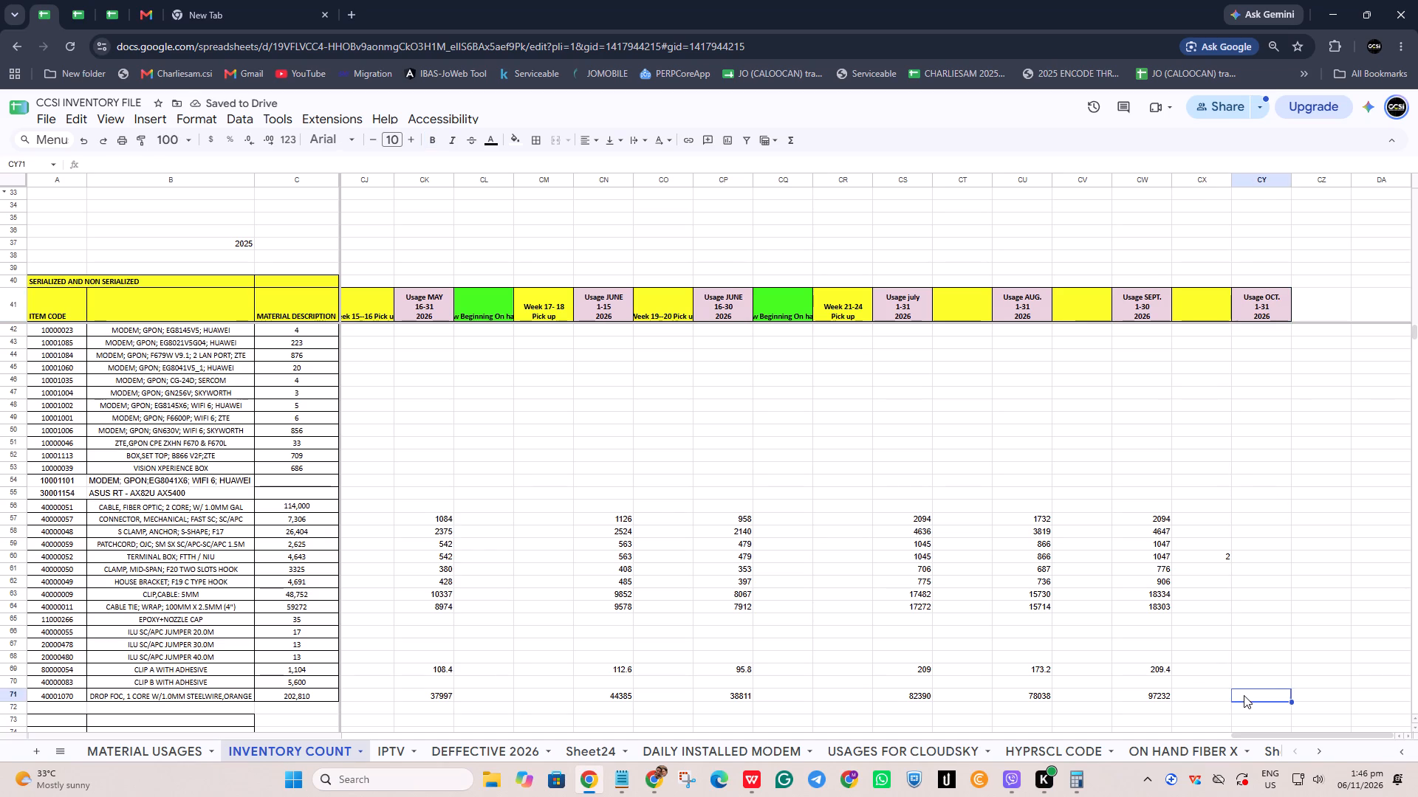
pyautogui.click(623, 459)
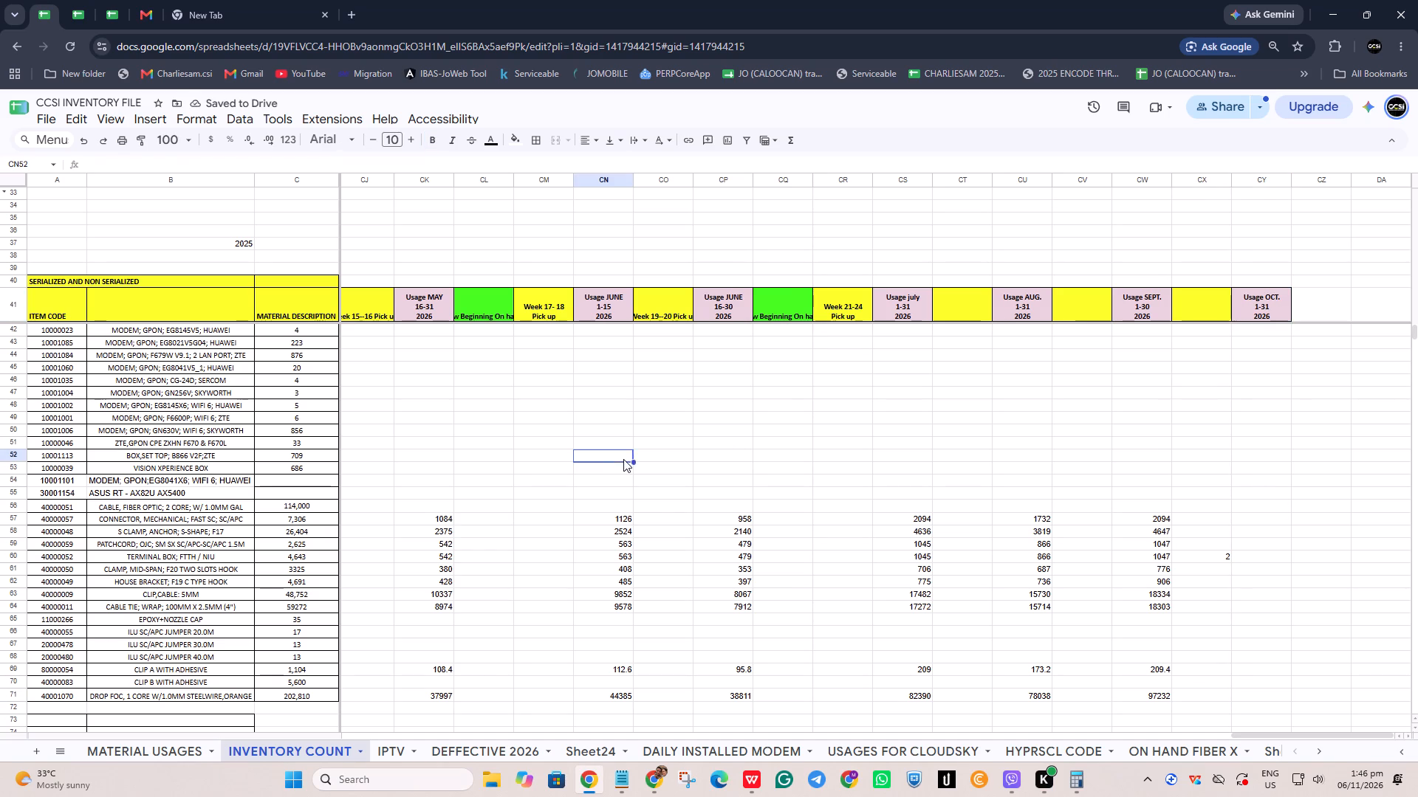
pyautogui.click(1253, 697)
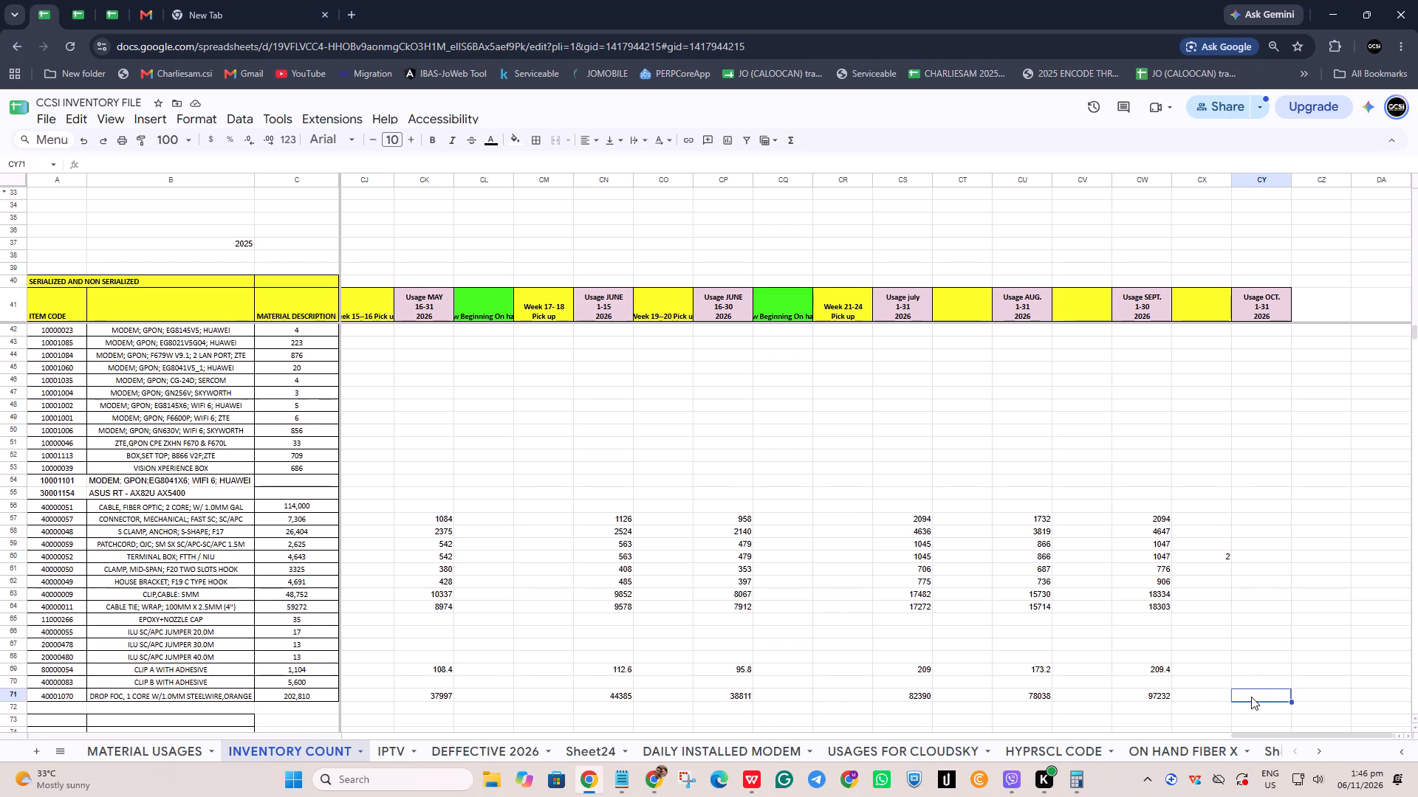
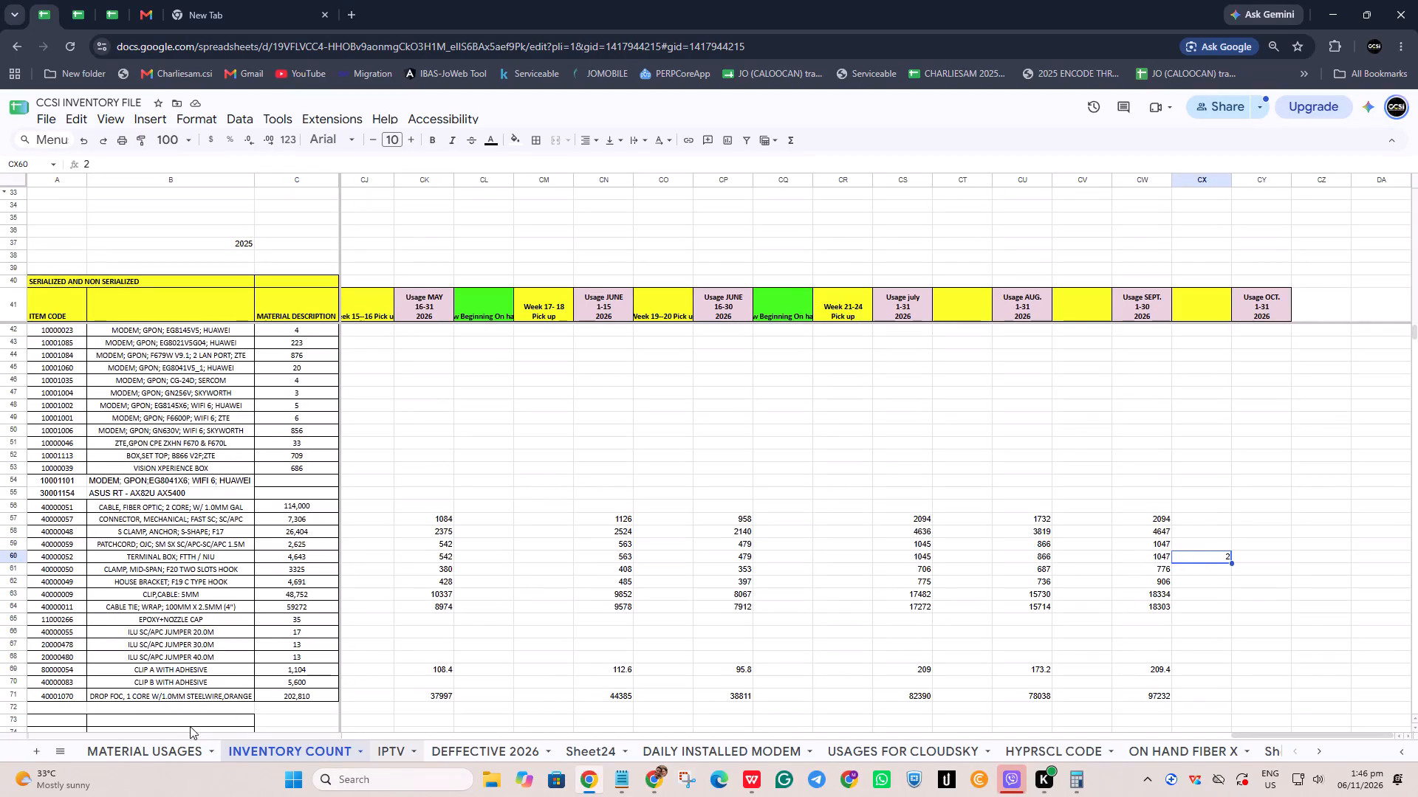
# In MATERIAL USAGES, select the Total Meters cells from M41020 (first 10/01/2026 row) through M42102 (last 10/31/2026 row) to get their sum.
pyautogui.click(172, 751)
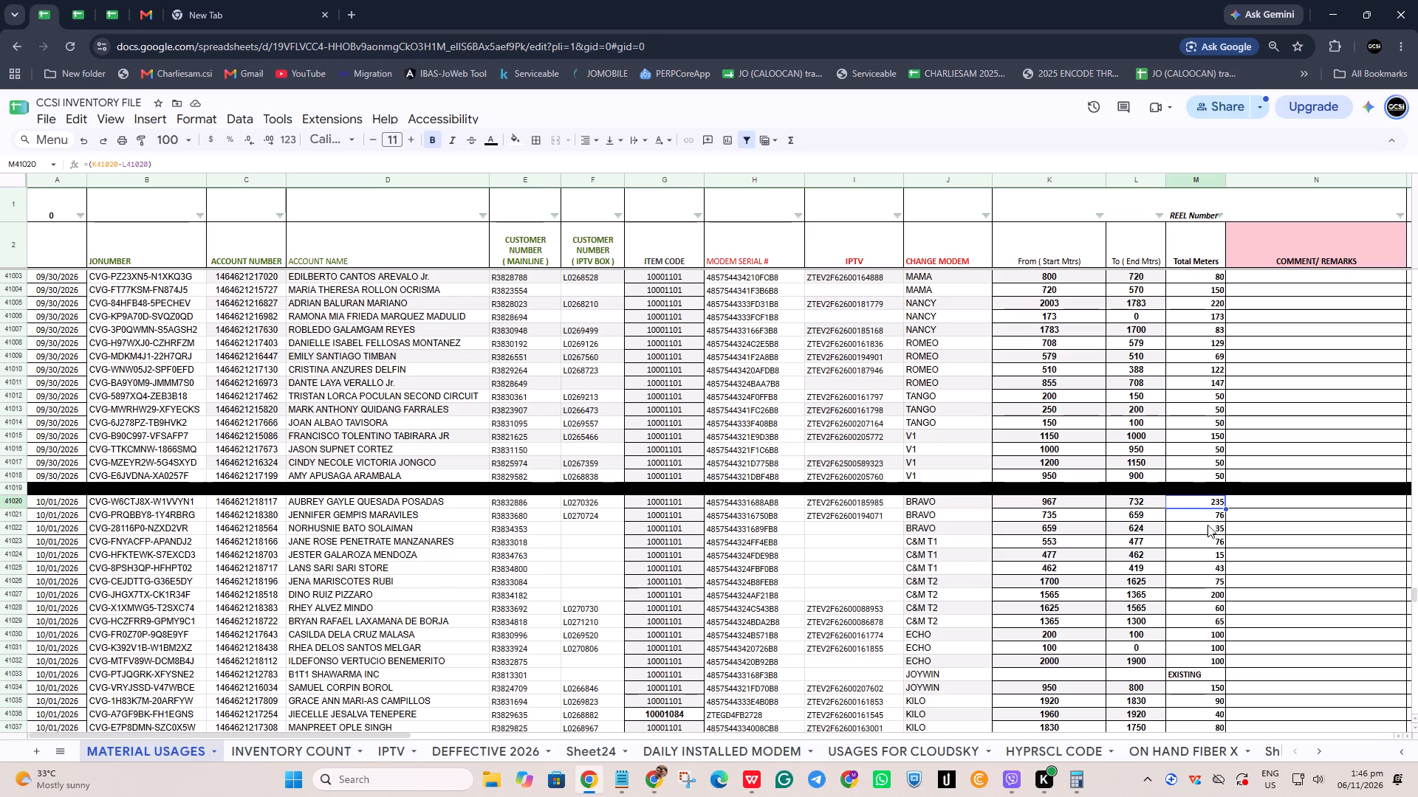
pyautogui.hotkey('shift', 'Down')
pyautogui.hotkey('shift', 'Down')
pyautogui.hotkey('shift', 'Down')
pyautogui.hotkey('shift', 'Down')
pyautogui.hotkey('shift', 'Down')
pyautogui.hotkey('shift', 'Down')
pyautogui.hotkey('shift', 'Down')
pyautogui.hotkey('shift', 'Down')
pyautogui.hotkey('shift', 'Down')
pyautogui.hotkey('shift', 'Down')
pyautogui.hotkey('shift', 'Down')
pyautogui.hotkey('shift', 'Down')
pyautogui.hotkey('shift', 'Down')
pyautogui.hotkey('shift', 'Down')
pyautogui.hotkey('shift', 'Down')
pyautogui.hotkey('shift', 'Down')
pyautogui.hotkey('shift', 'Down')
pyautogui.hotkey('shift', 'Down')
pyautogui.hotkey('shift', 'Down')
pyautogui.hotkey('shift', 'Down')
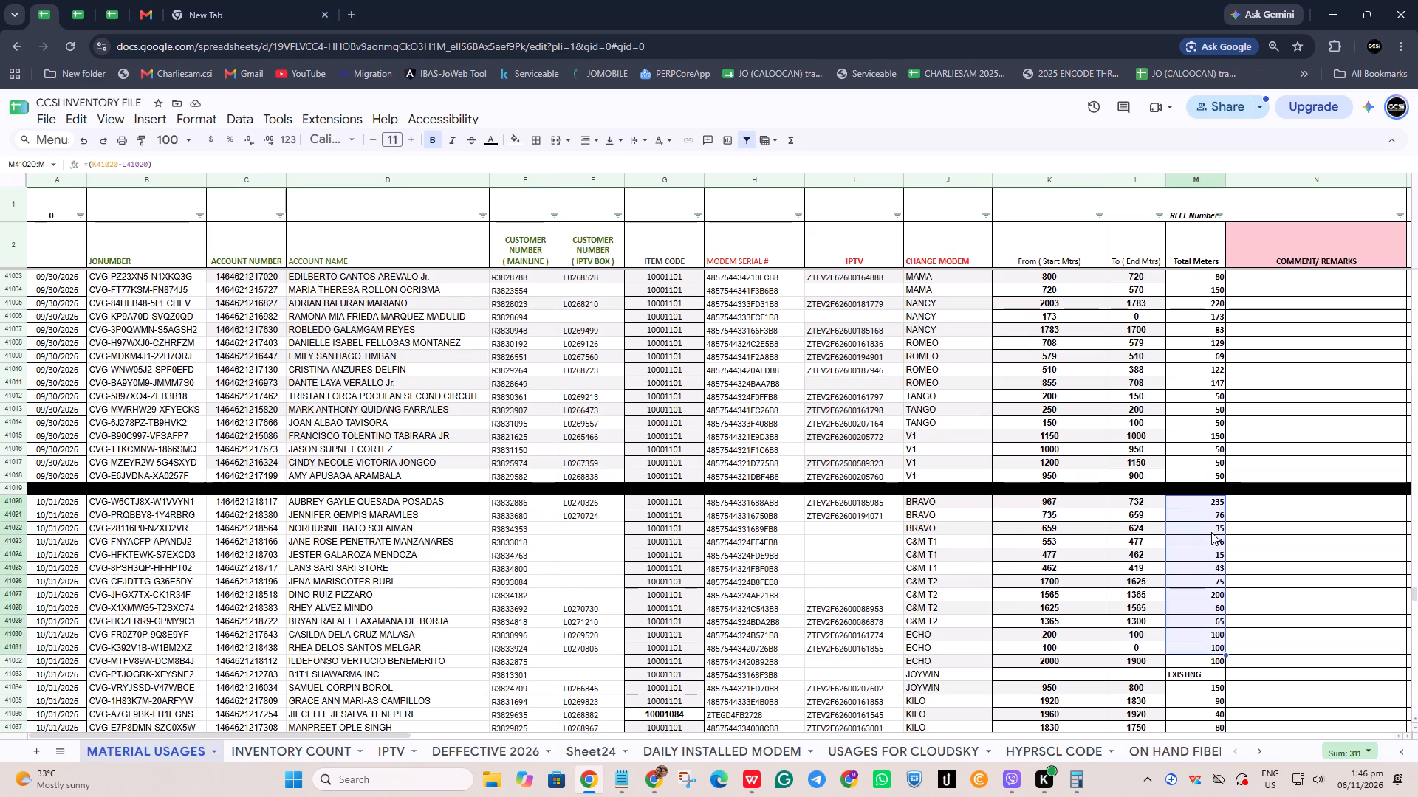
pyautogui.hotkey('shift', 'pagedown')
pyautogui.hotkey('shift', 'pagedown')
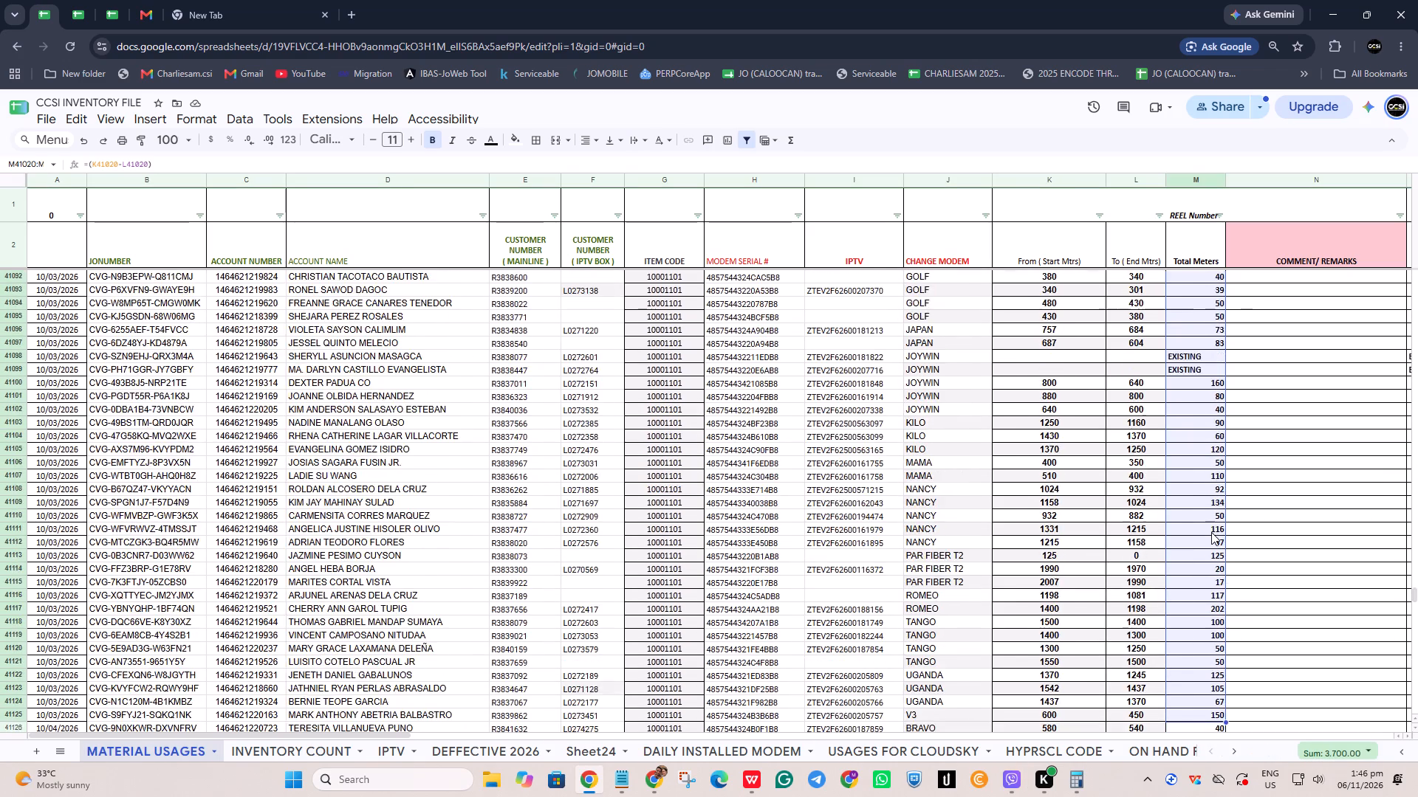
pyautogui.hotkey('shift', 'pagedown')
pyautogui.hotkey('shift', 'pagedown')
pyautogui.hotkey('shift', 'pagedown')
pyautogui.hotkey('shift', 'pagedown')
pyautogui.hotkey('shift', 'pagedown')
pyautogui.hotkey('shift', 'pagedown')
pyautogui.hotkey('shift', 'pagedown')
pyautogui.hotkey('shift', 'pagedown')
pyautogui.hotkey('shift', 'pagedown')
pyautogui.hotkey('shift', 'pagedown')
pyautogui.hotkey('shift', 'pagedown')
pyautogui.hotkey('shift', 'pagedown')
pyautogui.hotkey('shift', 'pagedown')
pyautogui.hotkey('shift', 'pagedown')
pyautogui.hotkey('shift', 'pagedown')
pyautogui.hotkey('shift', 'pagedown')
pyautogui.hotkey('shift', 'pagedown')
pyautogui.hotkey('shift', 'pagedown')
pyautogui.hotkey('shift', 'pagedown')
pyautogui.hotkey('shift', 'pagedown')
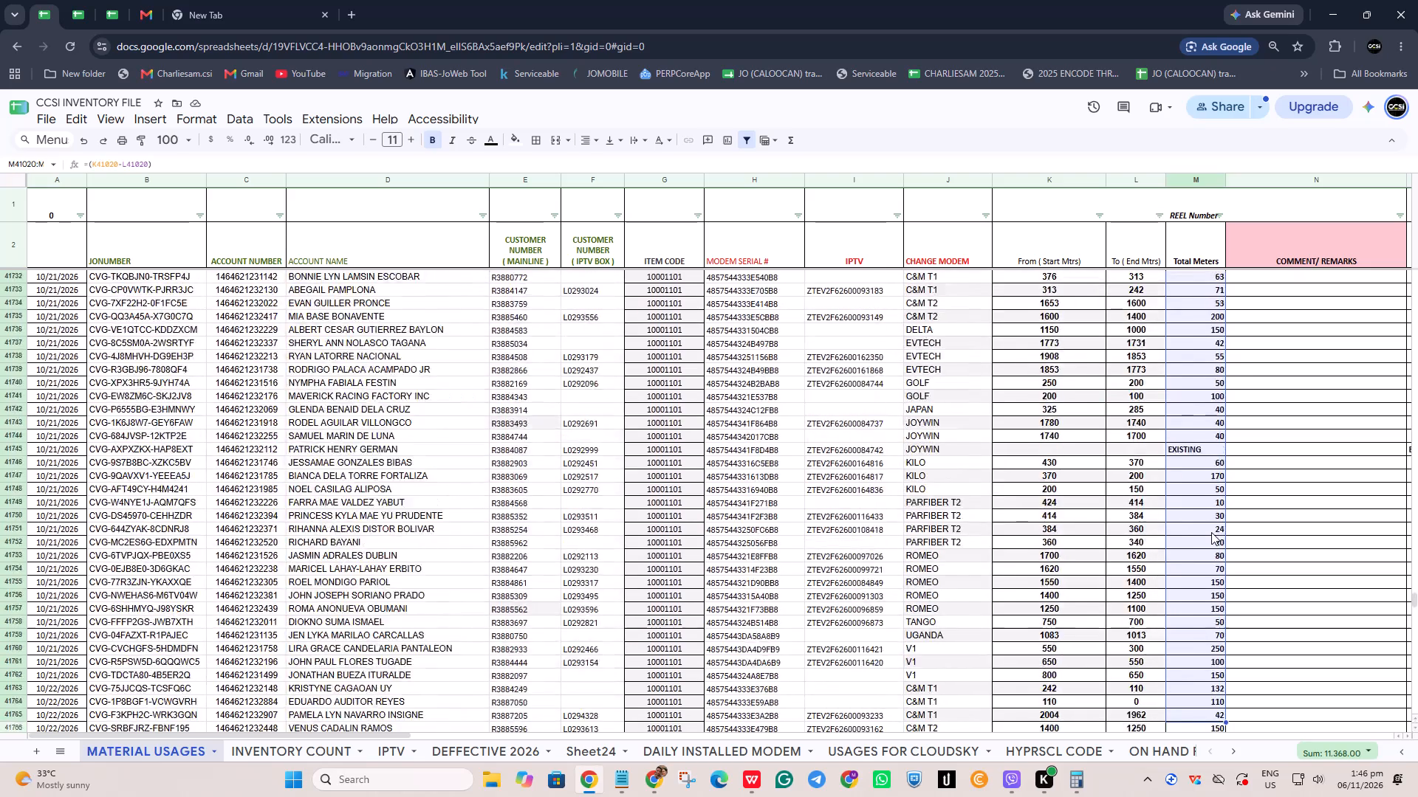
pyautogui.hotkey('shift', 'pageup')
pyautogui.hotkey('shift', 'pageup')
pyautogui.hotkey('shift', 'pageup')
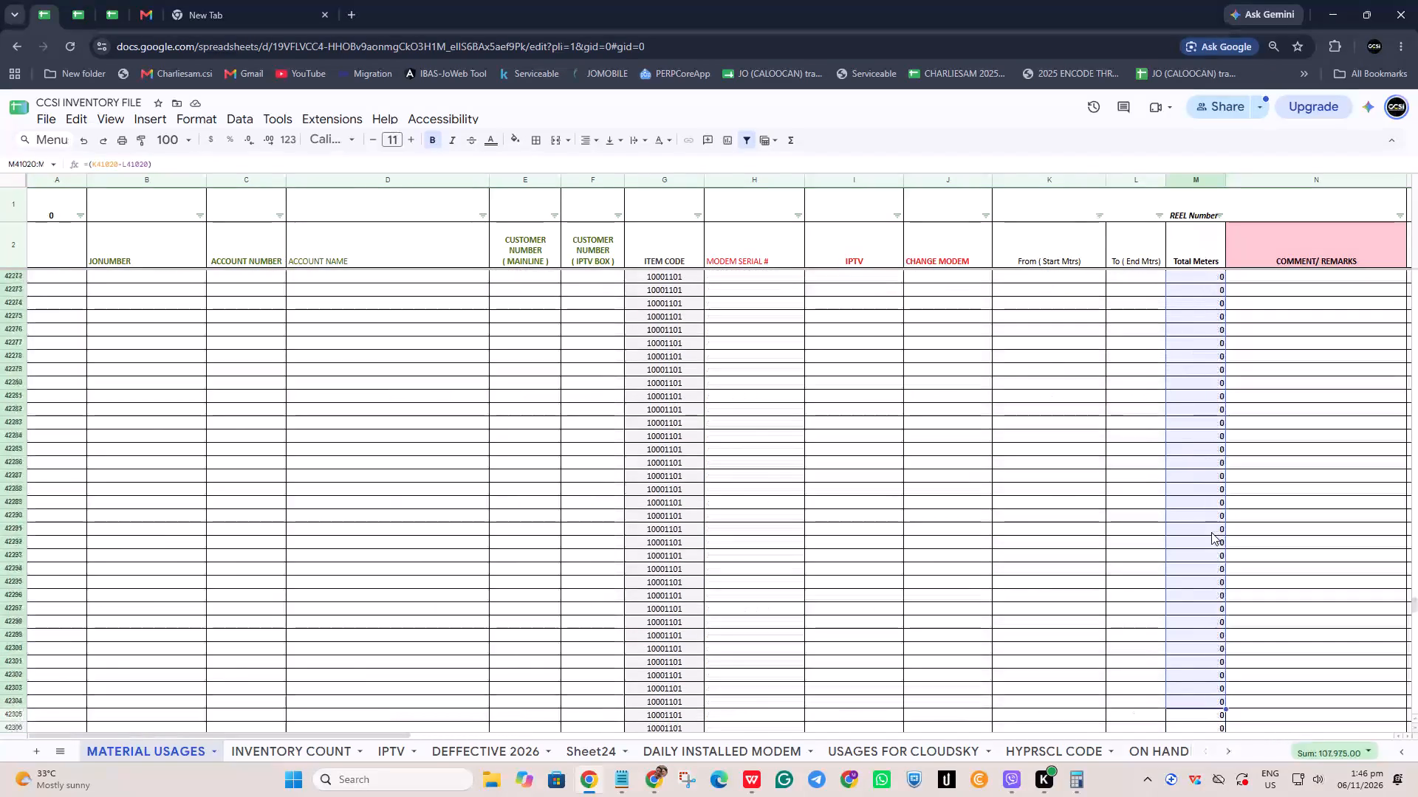
pyautogui.hotkey('shift', 'pageup')
pyautogui.hotkey('shift', 'pageup')
pyautogui.hotkey('shift', 'pageup')
pyautogui.hotkey('shift', 'pageup')
pyautogui.hotkey('shift', 'pageup')
pyautogui.hotkey('shift', 'pageup')
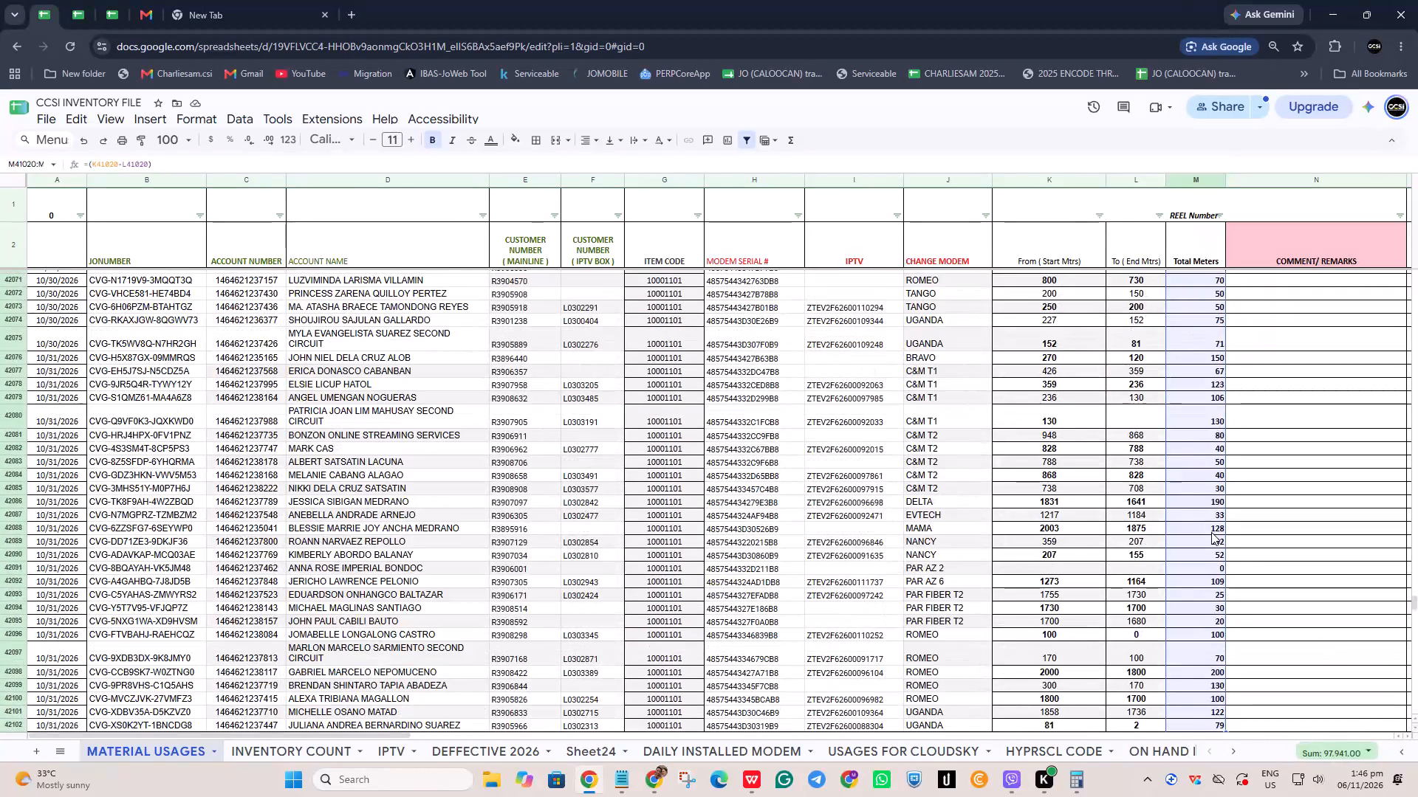
pyautogui.hotkey('shift', 'pagedown')
pyautogui.hotkey('shift', 'Up')
pyautogui.hotkey('shift', 'Up')
pyautogui.hotkey('shift', 'Up')
pyautogui.hotkey('shift', 'Up')
pyautogui.hotkey('shift', 'Up')
pyautogui.hotkey('shift', 'Up')
pyautogui.hotkey('shift', 'Up')
pyautogui.hotkey('shift', 'Up')
pyautogui.hotkey('shift', 'Up')
pyautogui.hotkey('shift', 'Up')
pyautogui.hotkey('shift', 'Up')
pyautogui.hotkey('shift', 'Up')
pyautogui.hotkey('shift', 'Up')
pyautogui.hotkey('shift', 'Up')
pyautogui.hotkey('shift', 'Up')
pyautogui.hotkey('shift', 'Up')
pyautogui.hotkey('shift', 'Up')
pyautogui.hotkey('shift', 'Up')
pyautogui.hotkey('shift', 'Up')
pyautogui.hotkey('shift', 'Up')
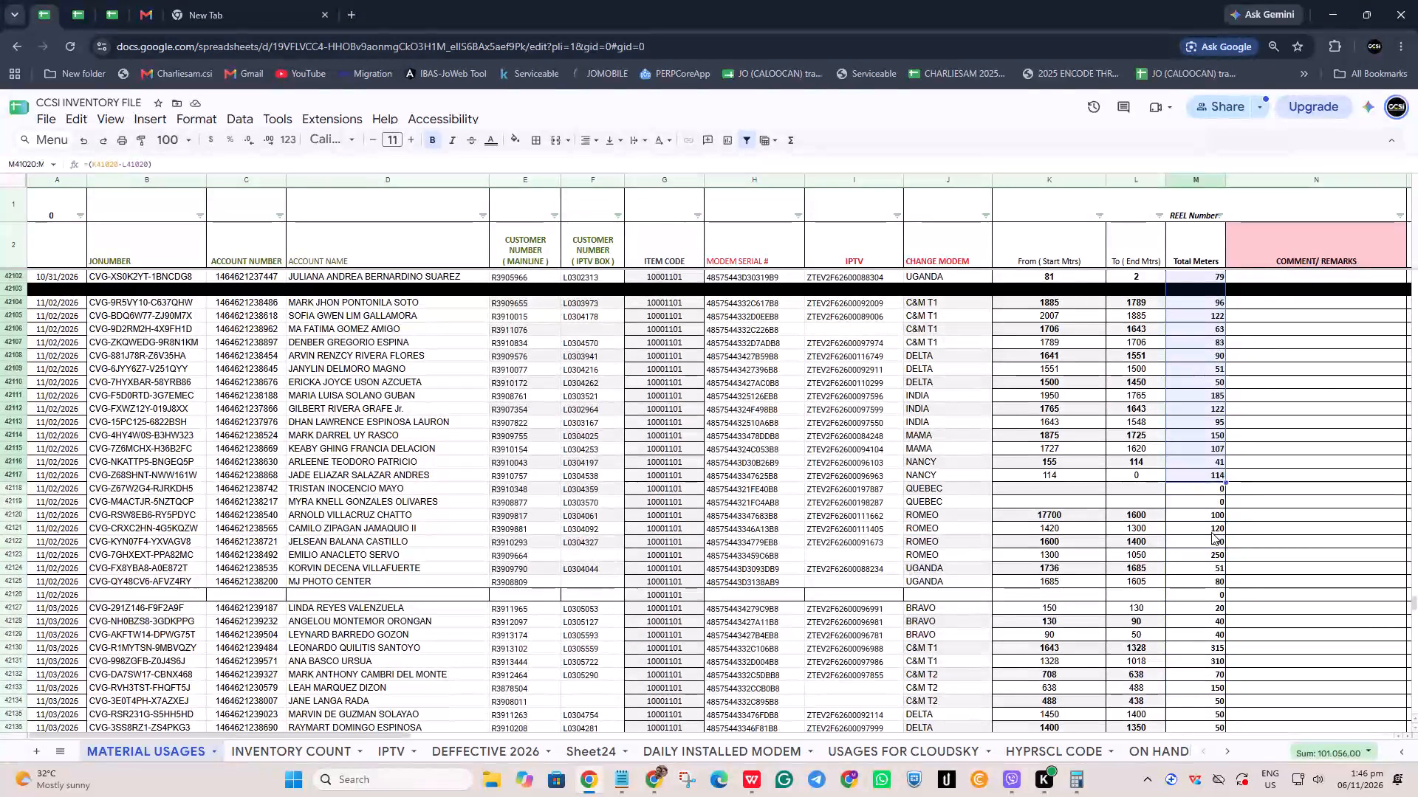
pyautogui.hotkey('shift', 'Up')
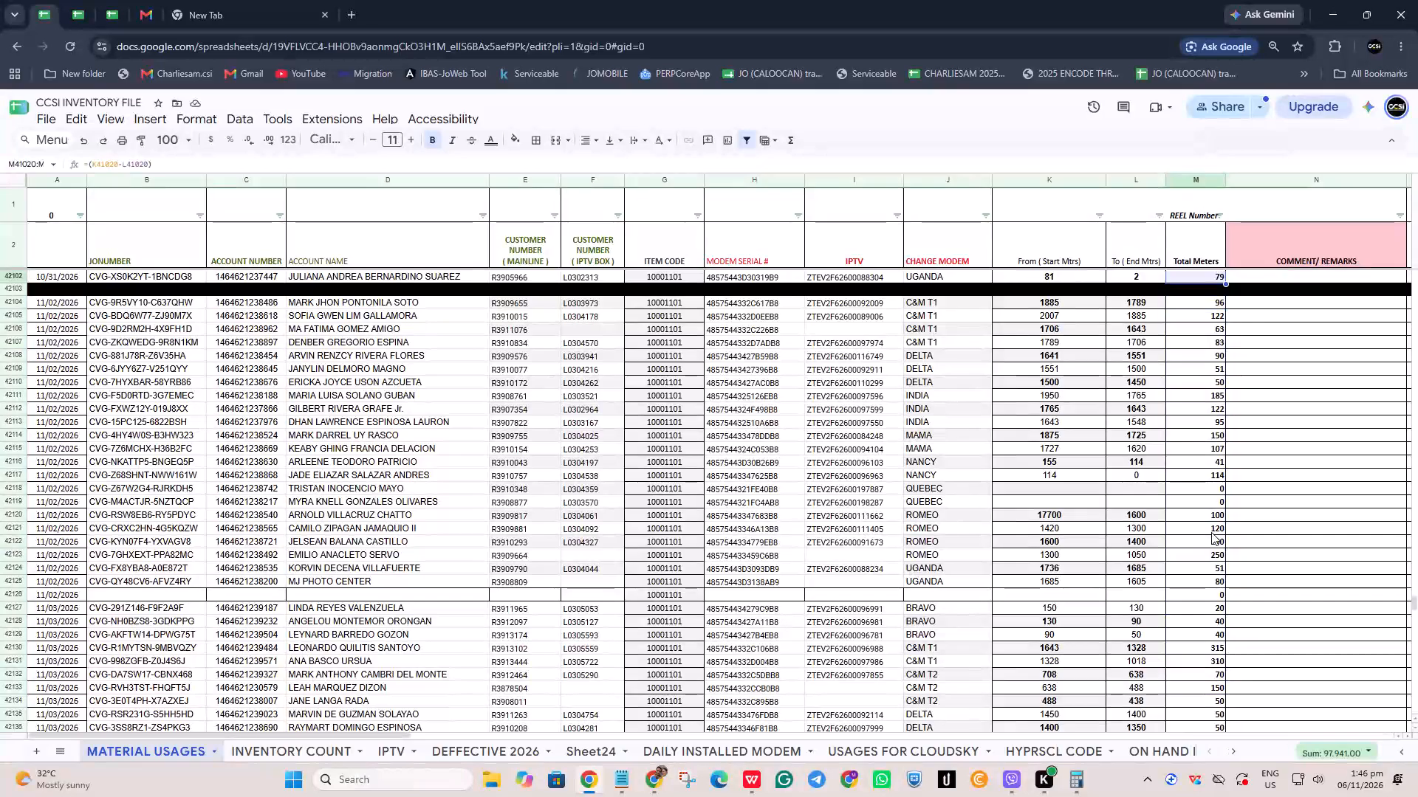
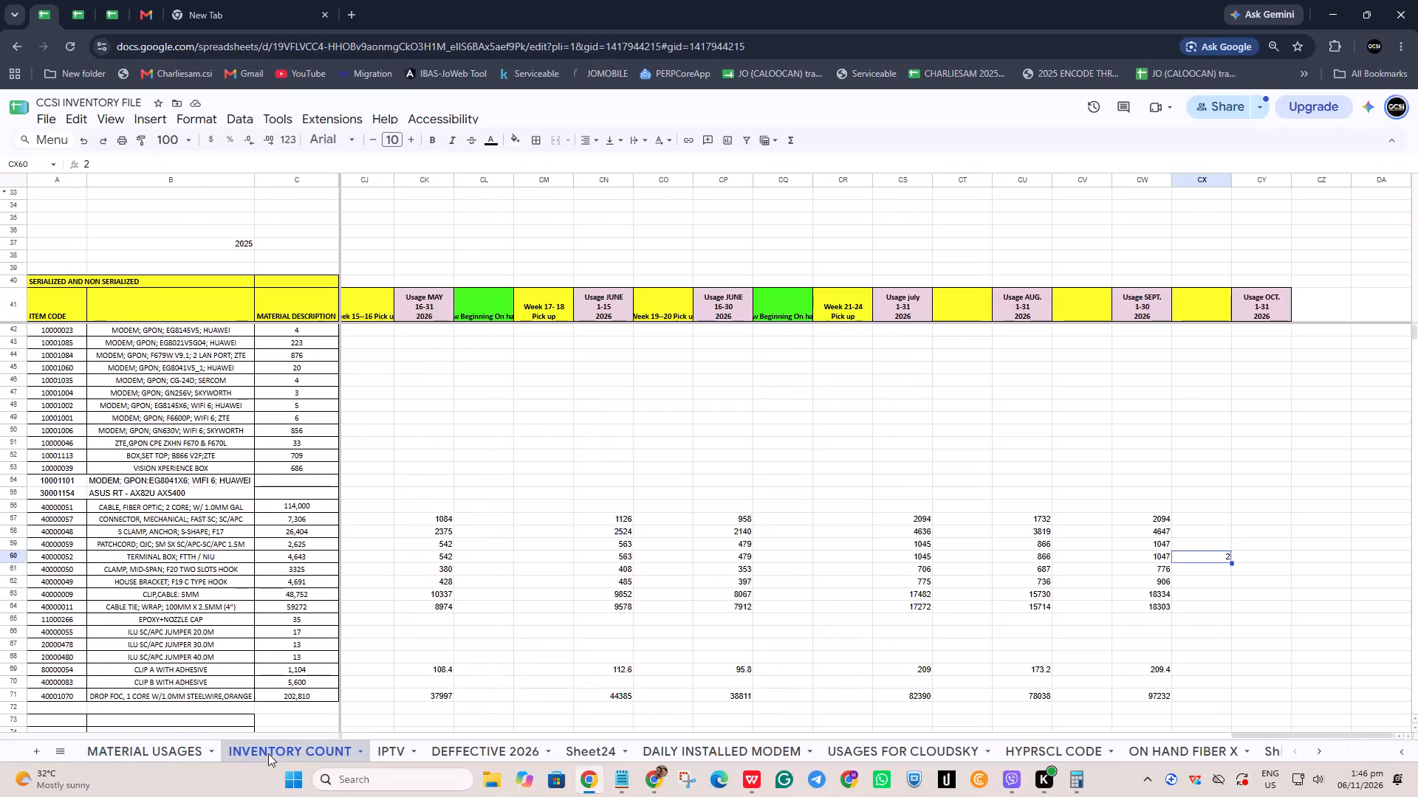
# Enter 97941 as the October usage for the DROP FOC, 1 core steelwire item (40001070) in cell CY71.
pyautogui.click(1188, 702)
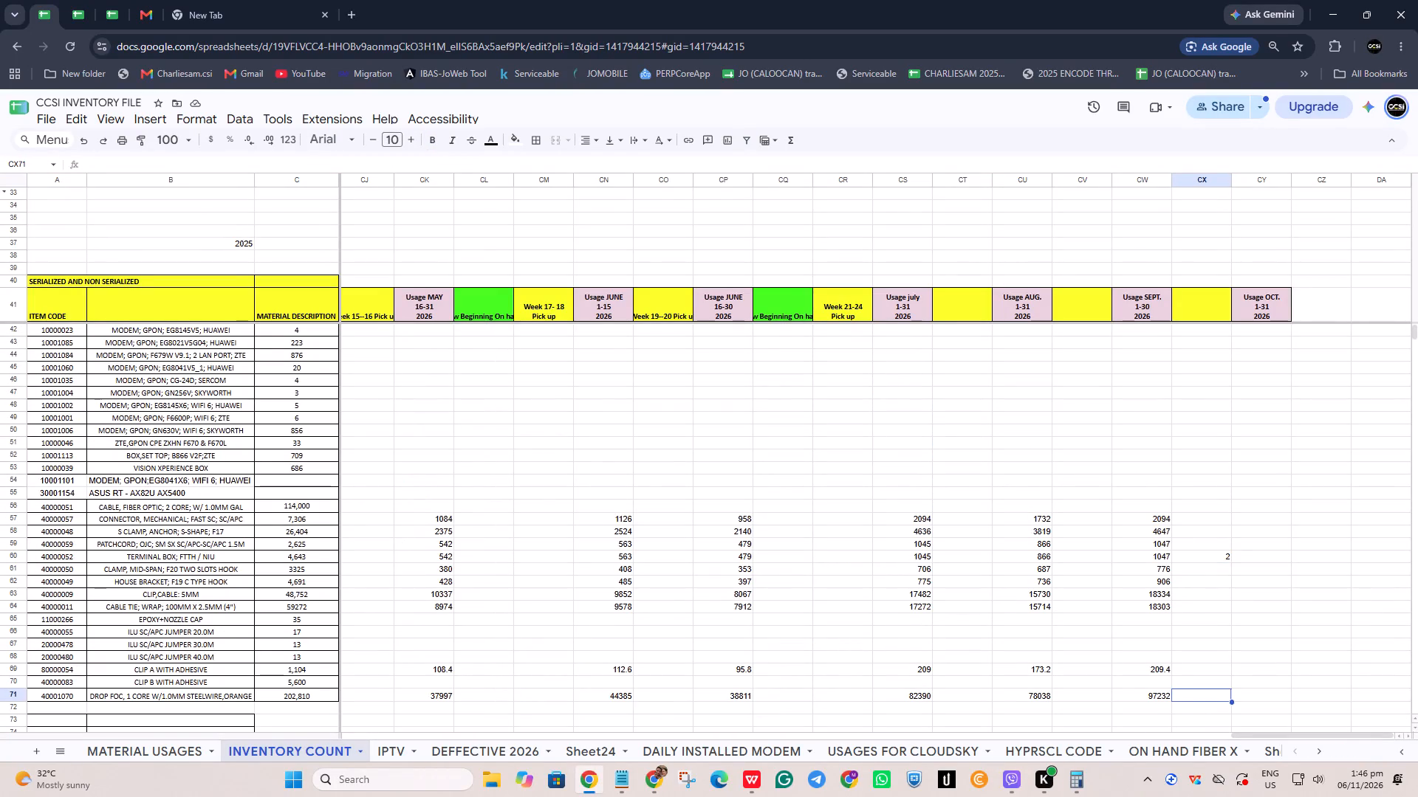
pyautogui.press('Tab')
pyautogui.write('97941')
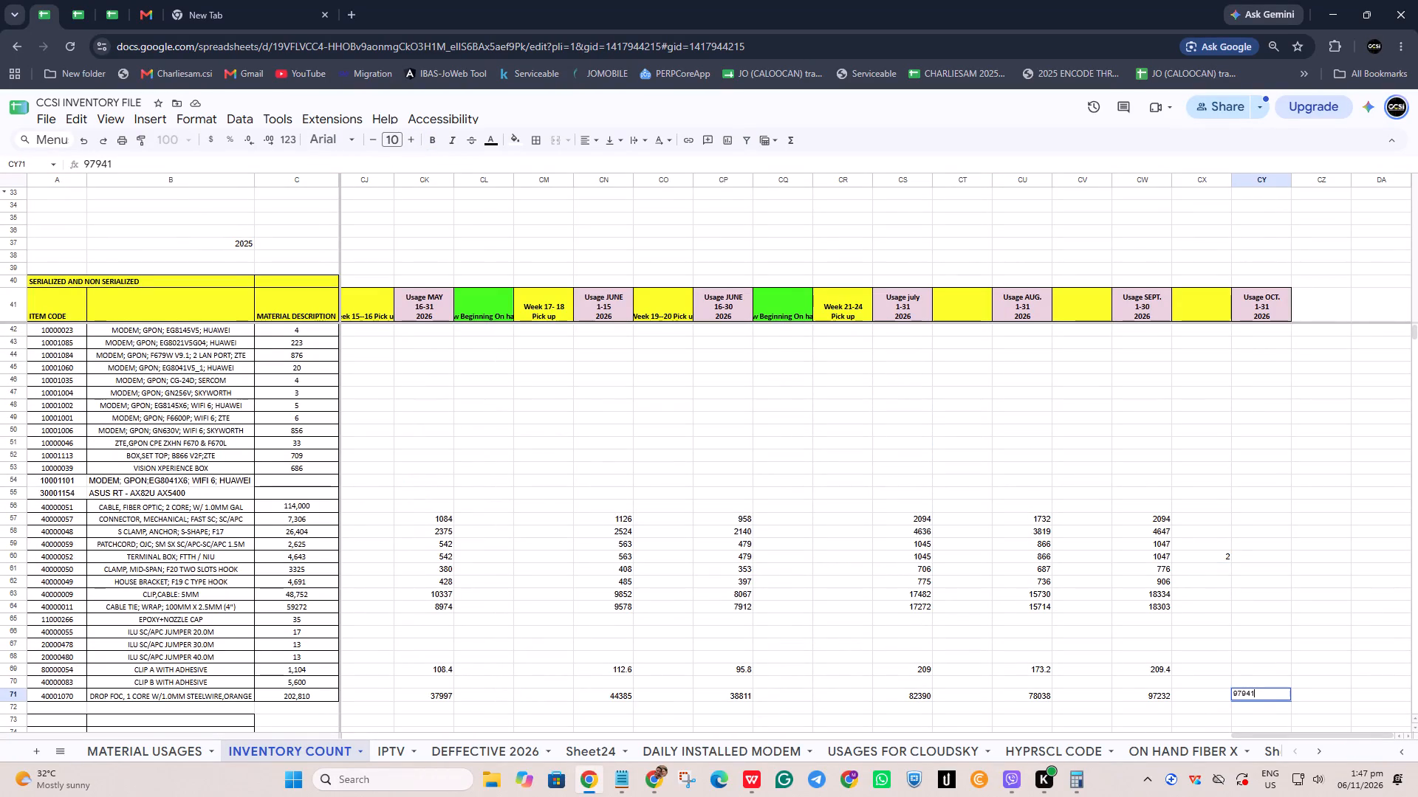
pyautogui.press('Up')
# Select the October usage cell CY57 for CONNECTOR, MECHANICAL; FAST SC; SC/APC (40000057).
pyautogui.press('Up')
pyautogui.press('Up')
pyautogui.press('Up')
pyautogui.press('Up')
pyautogui.press('Up')
pyautogui.press('Up')
pyautogui.press('Up')
pyautogui.press('Up')
pyautogui.press('Up')
pyautogui.press('Up')
pyautogui.press('Up')
pyautogui.press('Up')
pyautogui.press('Up')
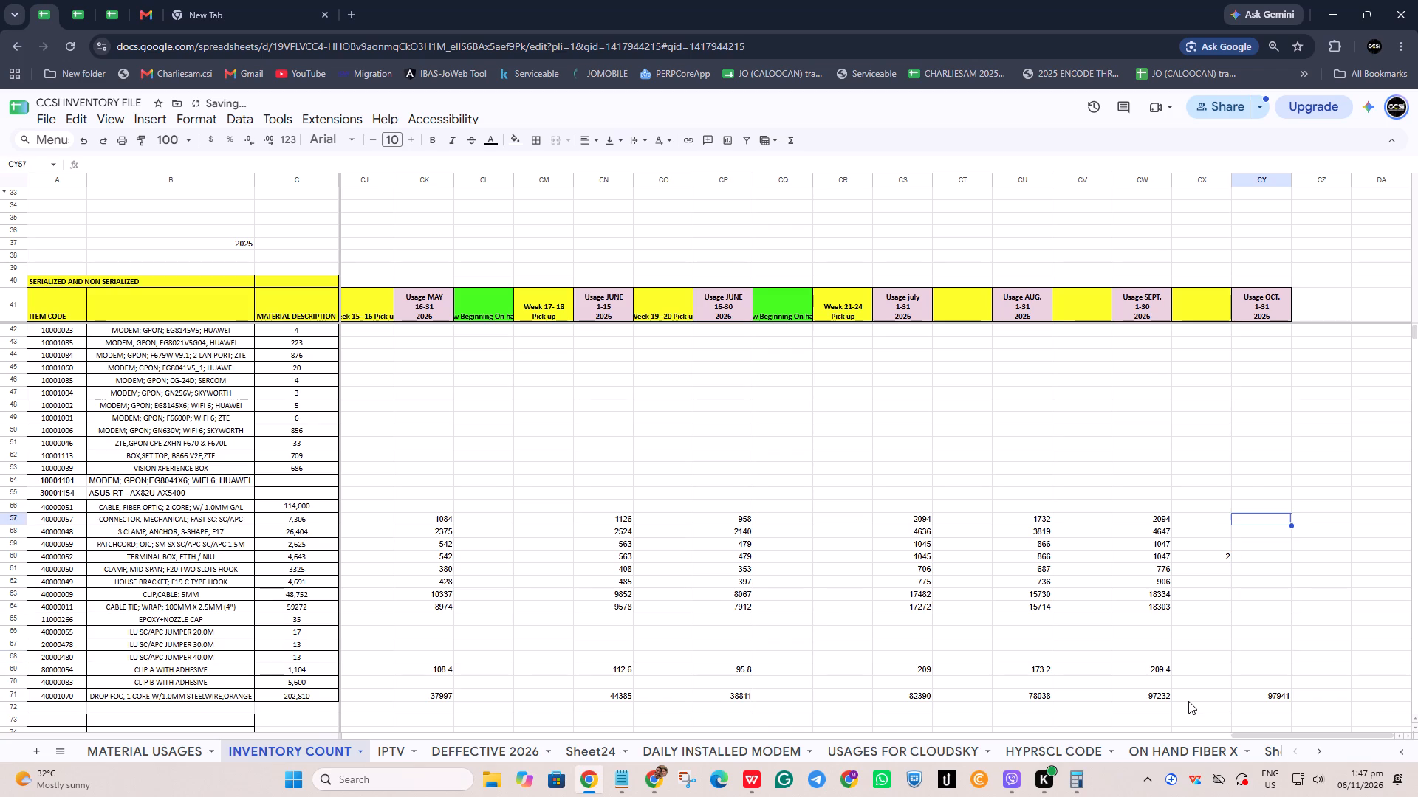
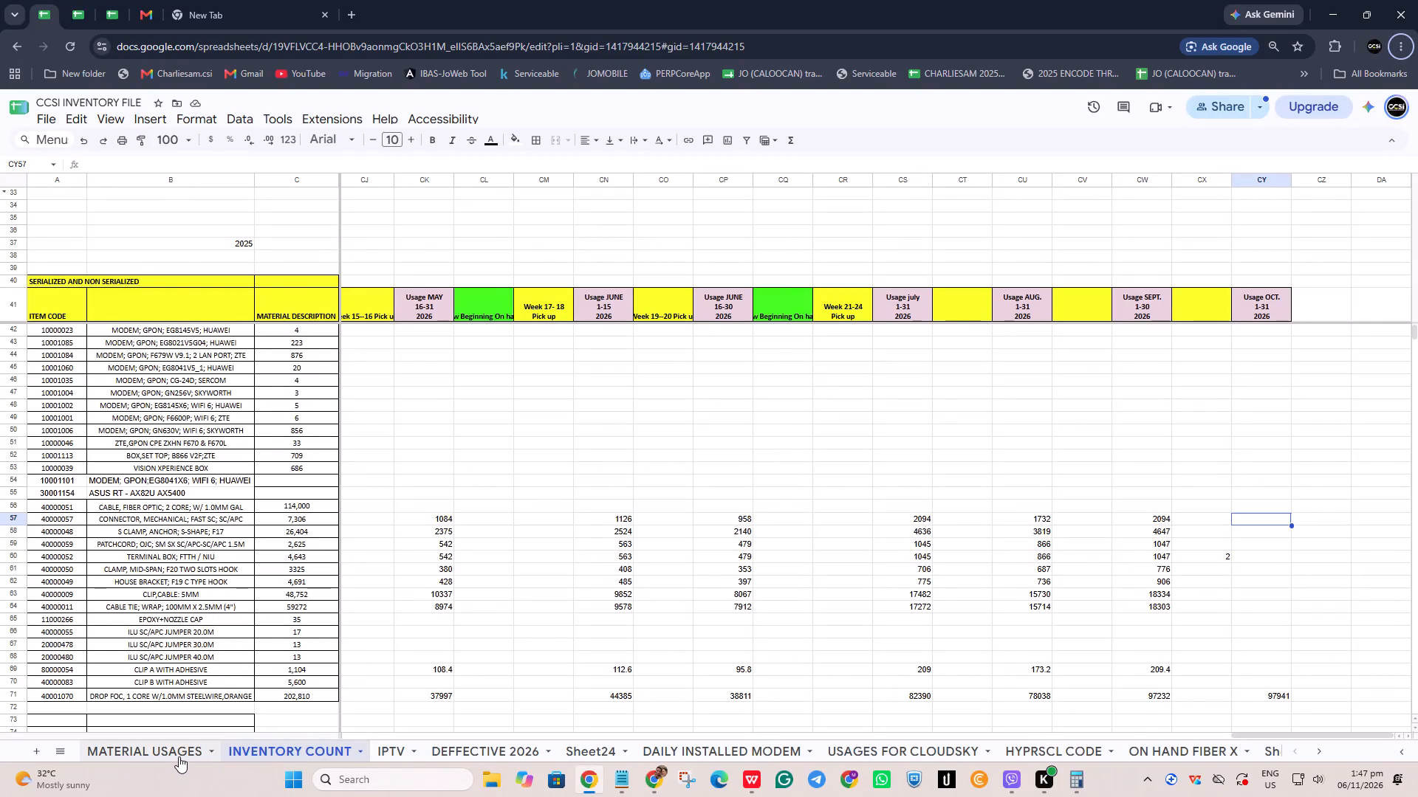
# In MATERIAL USAGES, total the October PATCH CORD (HUAWEI / ZTE) usage by selecting U41020 through U42102, ending at the last 10/31/2026 row.
pyautogui.click(179, 756)
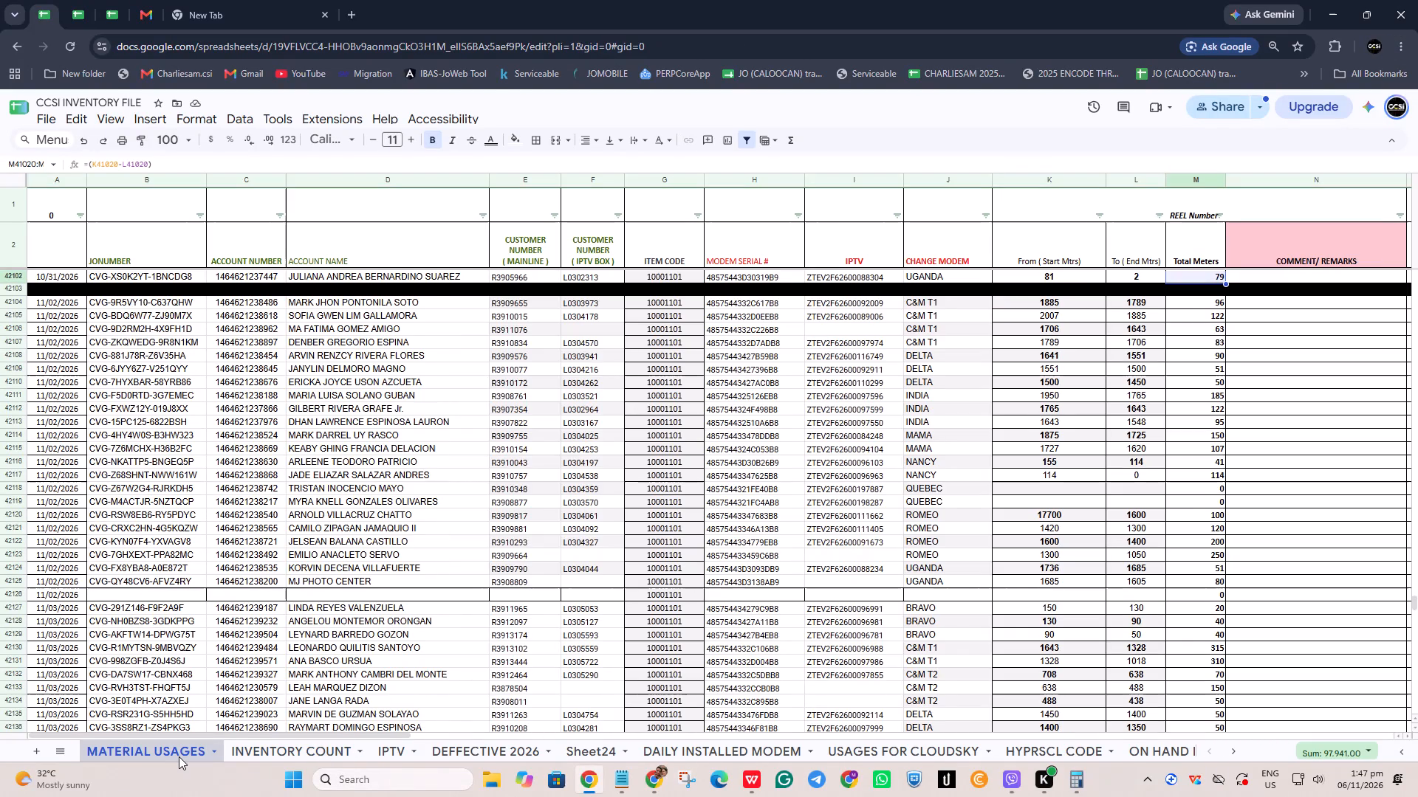
pyautogui.press('Up')
pyautogui.press('Down')
pyautogui.press('Right')
pyautogui.press('Right')
pyautogui.press('Right')
pyautogui.press('Right')
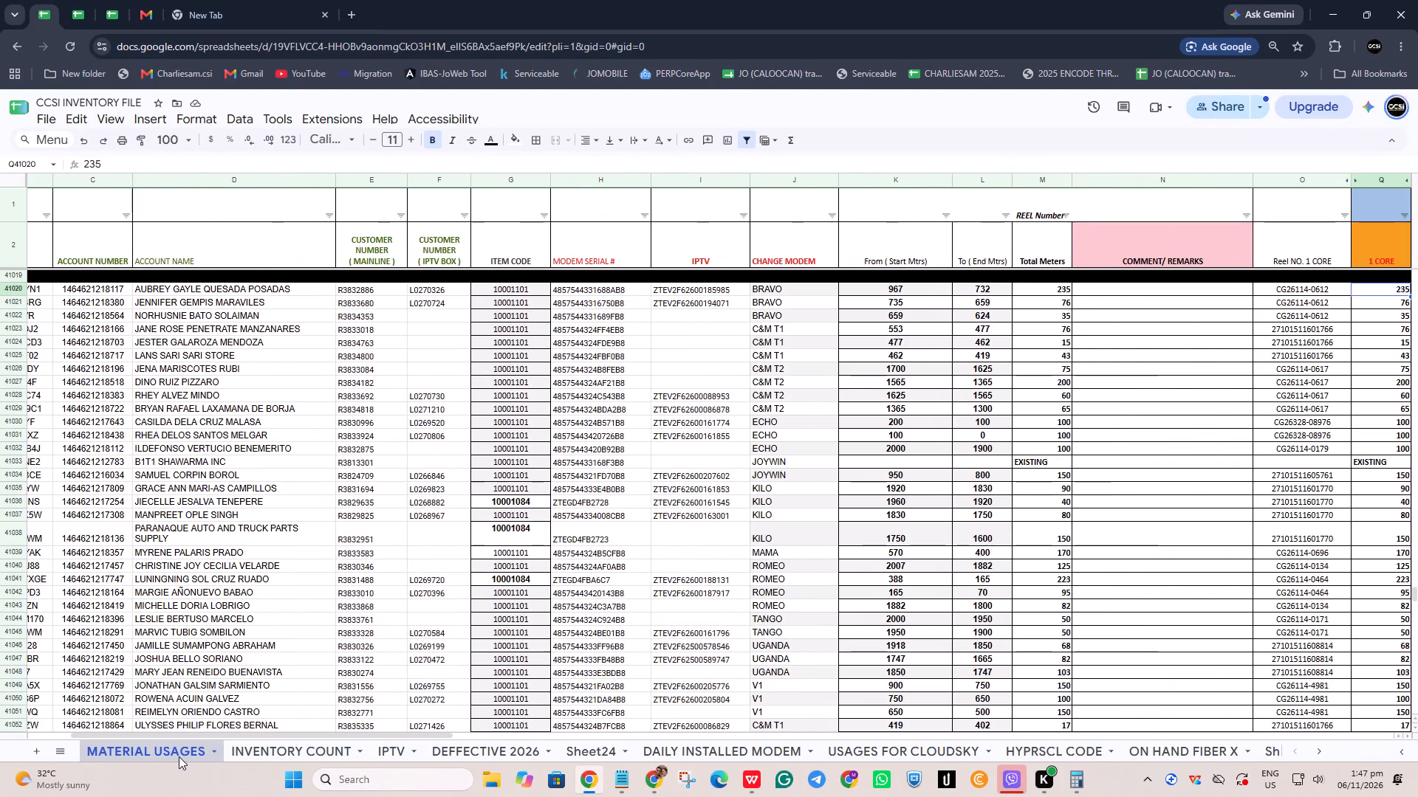
pyautogui.press('Right')
pyautogui.press('Right')
pyautogui.press('Right')
pyautogui.press('Left')
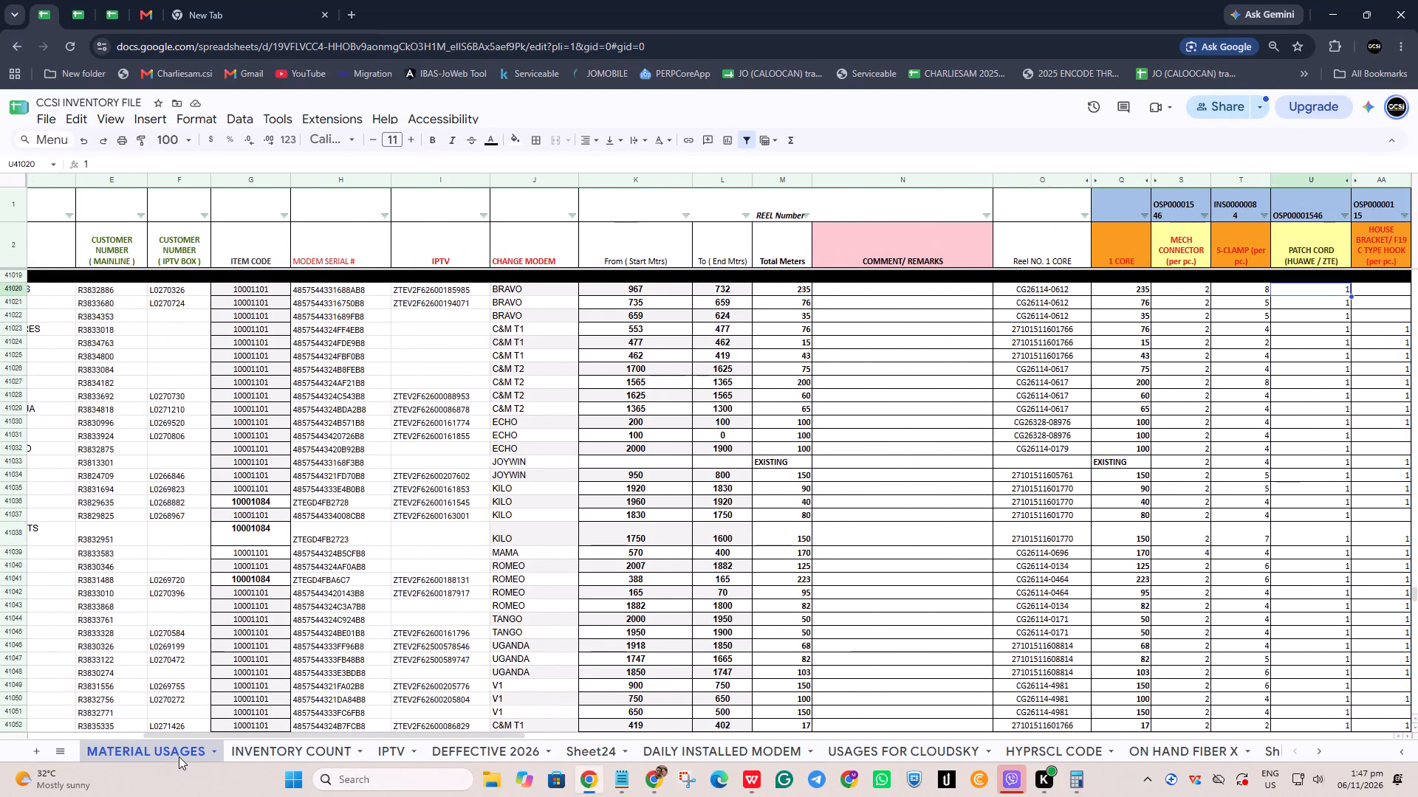
pyautogui.hotkey('shift', 'Down')
pyautogui.hotkey('shift', 'Down')
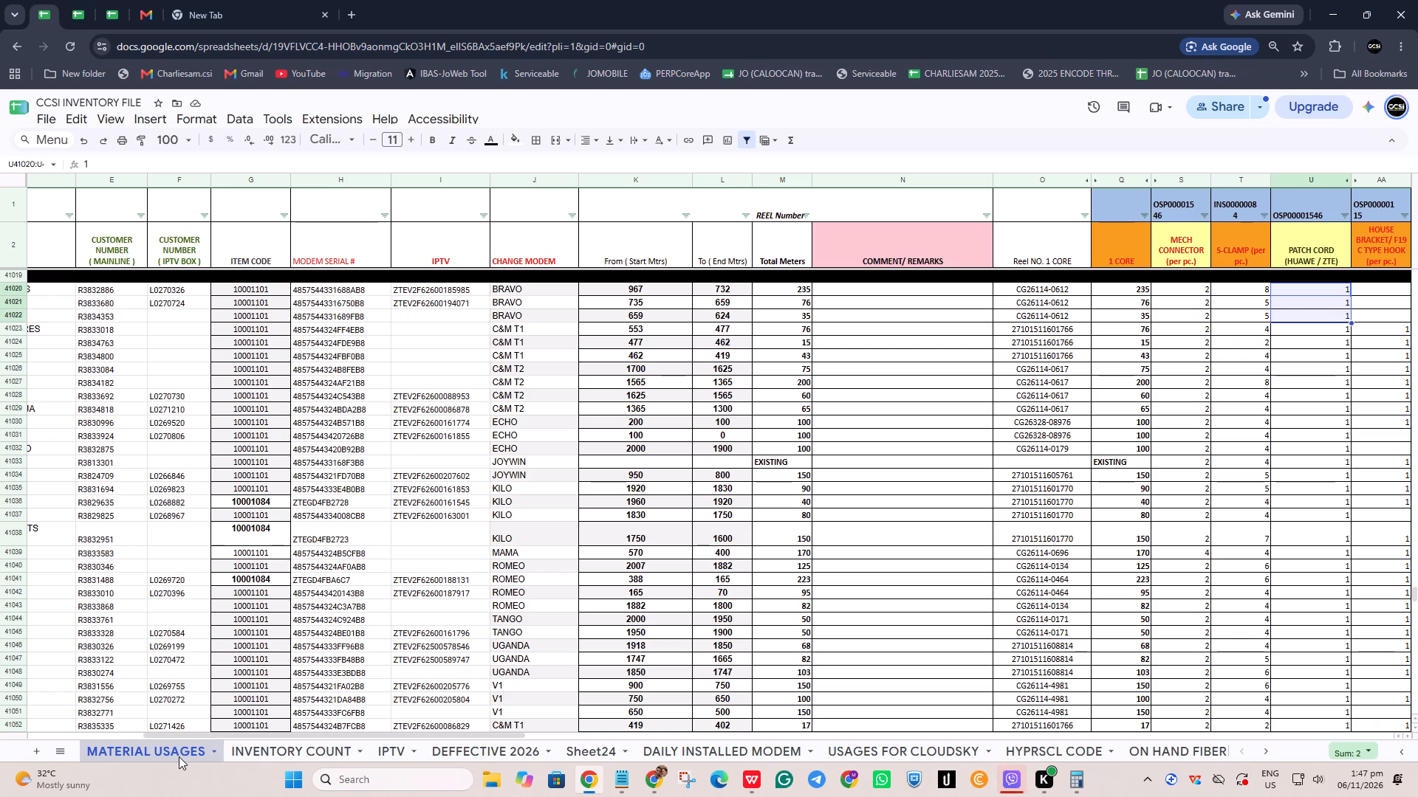
pyautogui.hotkey('shift', 'pagedown')
pyautogui.hotkey('shift', 'pagedown')
pyautogui.hotkey('shift', 'pagedown')
pyautogui.hotkey('shift', 'pagedown')
pyautogui.hotkey('shift', 'pagedown')
pyautogui.hotkey('shift', 'pagedown')
pyautogui.hotkey('shift', 'pagedown')
pyautogui.hotkey('shift', 'pagedown')
pyautogui.hotkey('shift', 'pagedown')
pyautogui.hotkey('shift', 'pagedown')
pyautogui.hotkey('shift', 'pagedown')
pyautogui.hotkey('shift', 'pagedown')
pyautogui.hotkey('shift', 'pagedown')
pyautogui.hotkey('shift', 'pagedown')
pyautogui.hotkey('shift', 'pagedown')
pyautogui.hotkey('shift', 'pagedown')
pyautogui.hotkey('shift', 'pagedown')
pyautogui.hotkey('shift', 'pagedown')
pyautogui.hotkey('shift', 'pagedown')
pyautogui.hotkey('shift', 'pagedown')
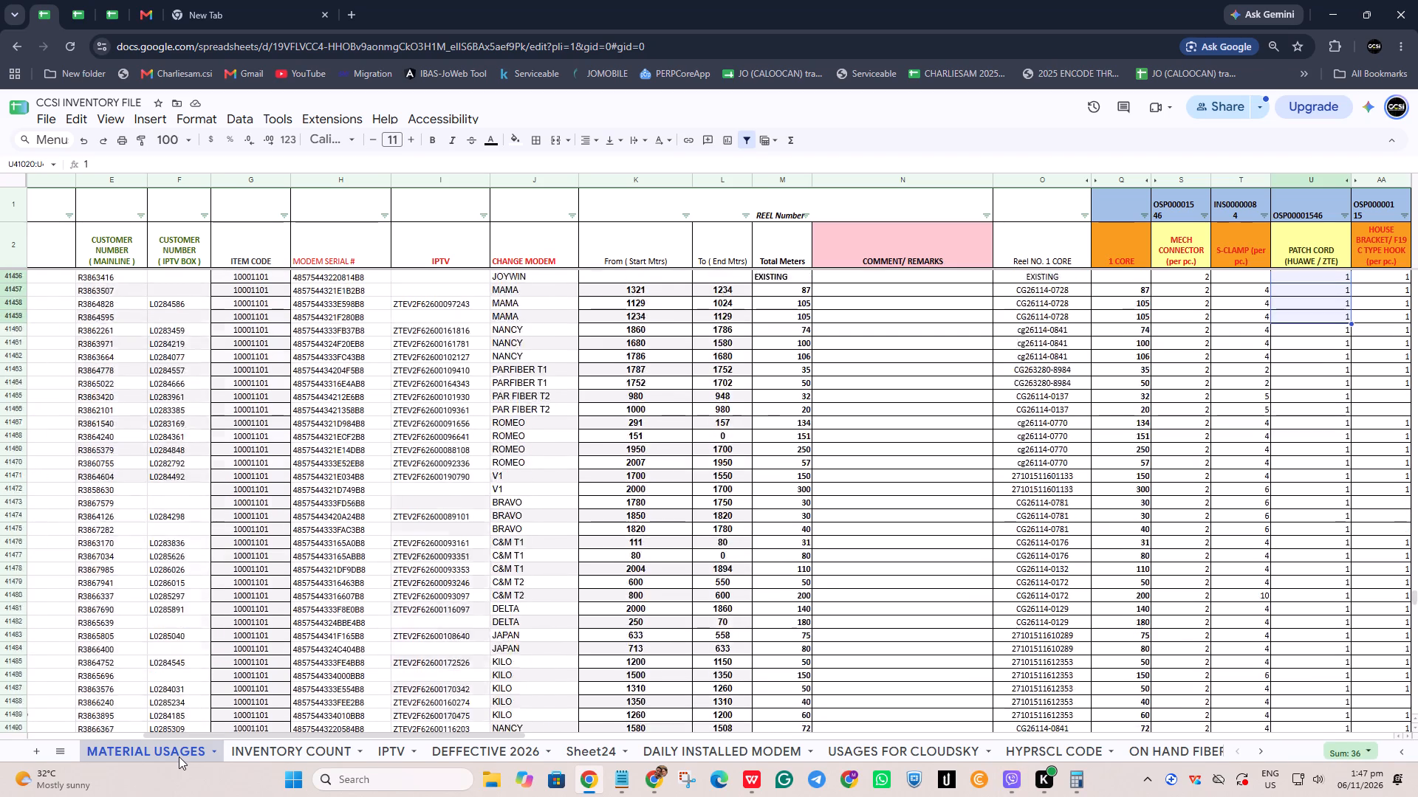
pyautogui.hotkey('shift', 'pagedown')
pyautogui.hotkey('shift', 'pagedown')
pyautogui.hotkey('shift', 'pagedown')
pyautogui.hotkey('shift', 'pagedown')
pyautogui.hotkey('shift', 'pagedown')
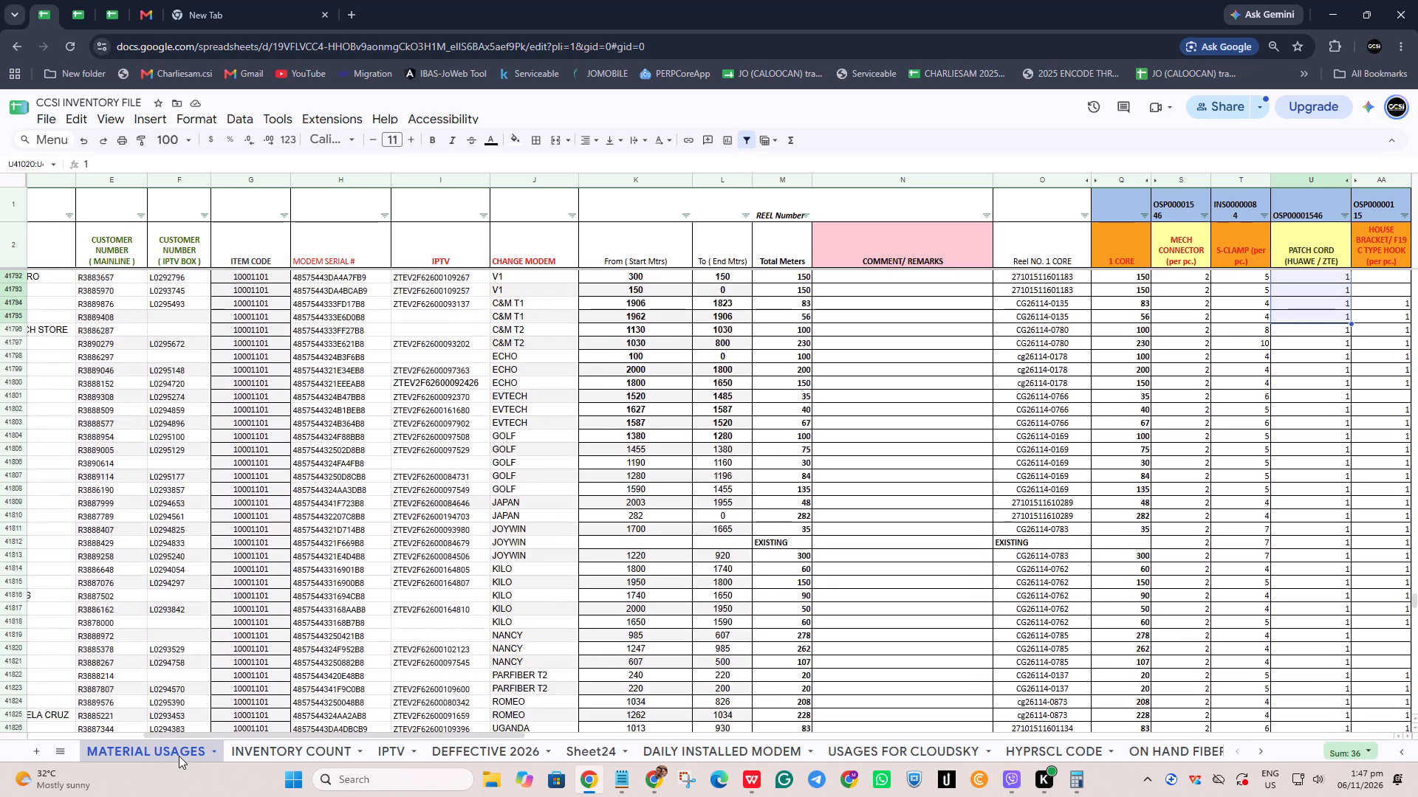
pyautogui.hotkey('shift', 'pagedown')
pyautogui.hotkey('shift', 'pagedown')
pyautogui.hotkey('shift', 'pagedown')
pyautogui.hotkey('shift', 'pagedown')
pyautogui.hotkey('shift', 'pagedown')
pyautogui.hotkey('shift', 'pagedown')
pyautogui.hotkey('shift', 'pagedown')
pyautogui.hotkey('shift', 'pagedown')
pyautogui.hotkey('shift', 'pagedown')
pyautogui.hotkey('shift', 'pagedown')
pyautogui.hotkey('shift', 'pagedown')
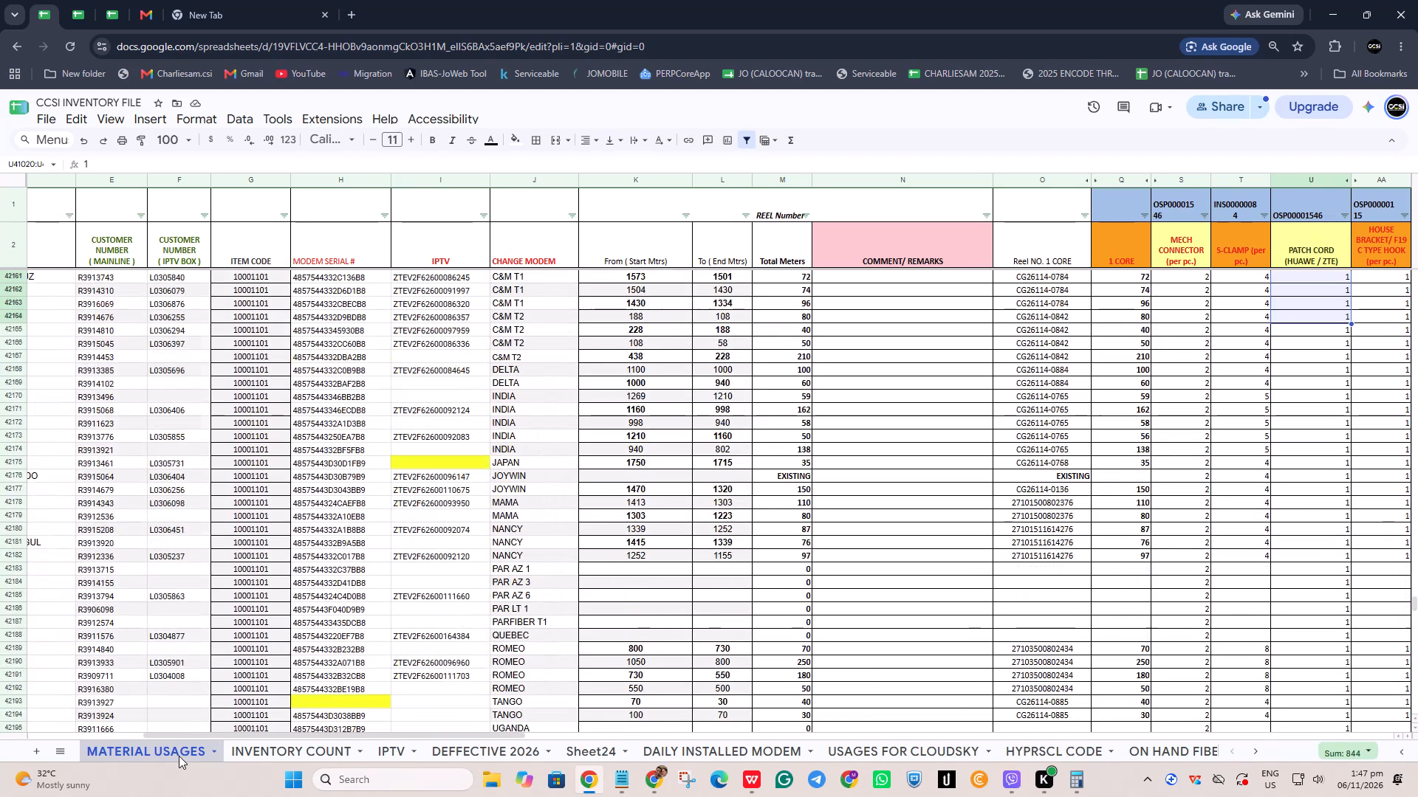
pyautogui.hotkey('shift', 'pageup')
pyautogui.hotkey('shift', 'pageup')
pyautogui.hotkey('shift', 'pageup')
pyautogui.hotkey('shift', 'pagedown')
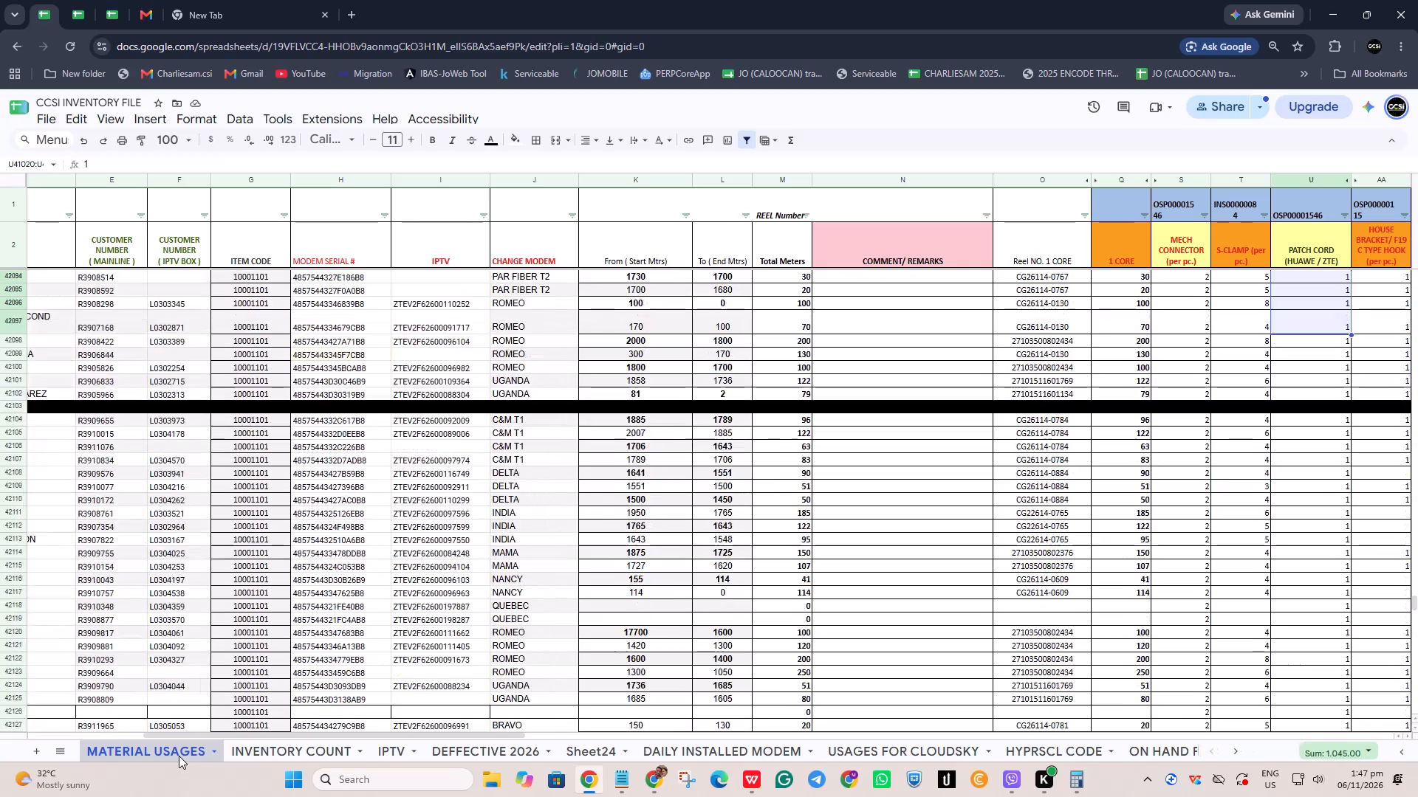
pyautogui.hotkey('shift', 'Down')
pyautogui.hotkey('shift', 'Down')
pyautogui.hotkey('shift', 'Down')
pyautogui.hotkey('shift', 'Down')
pyautogui.hotkey('shift', 'Down')
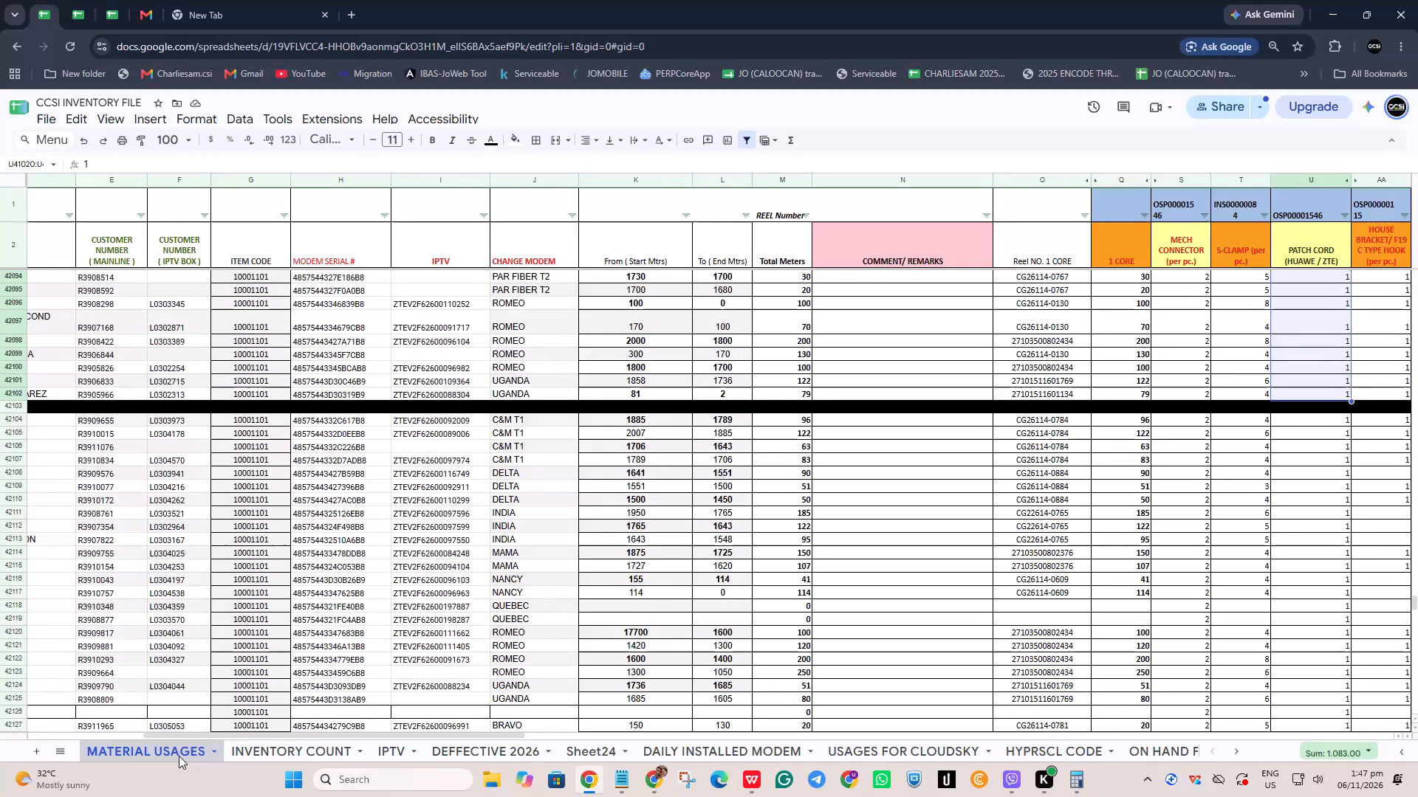
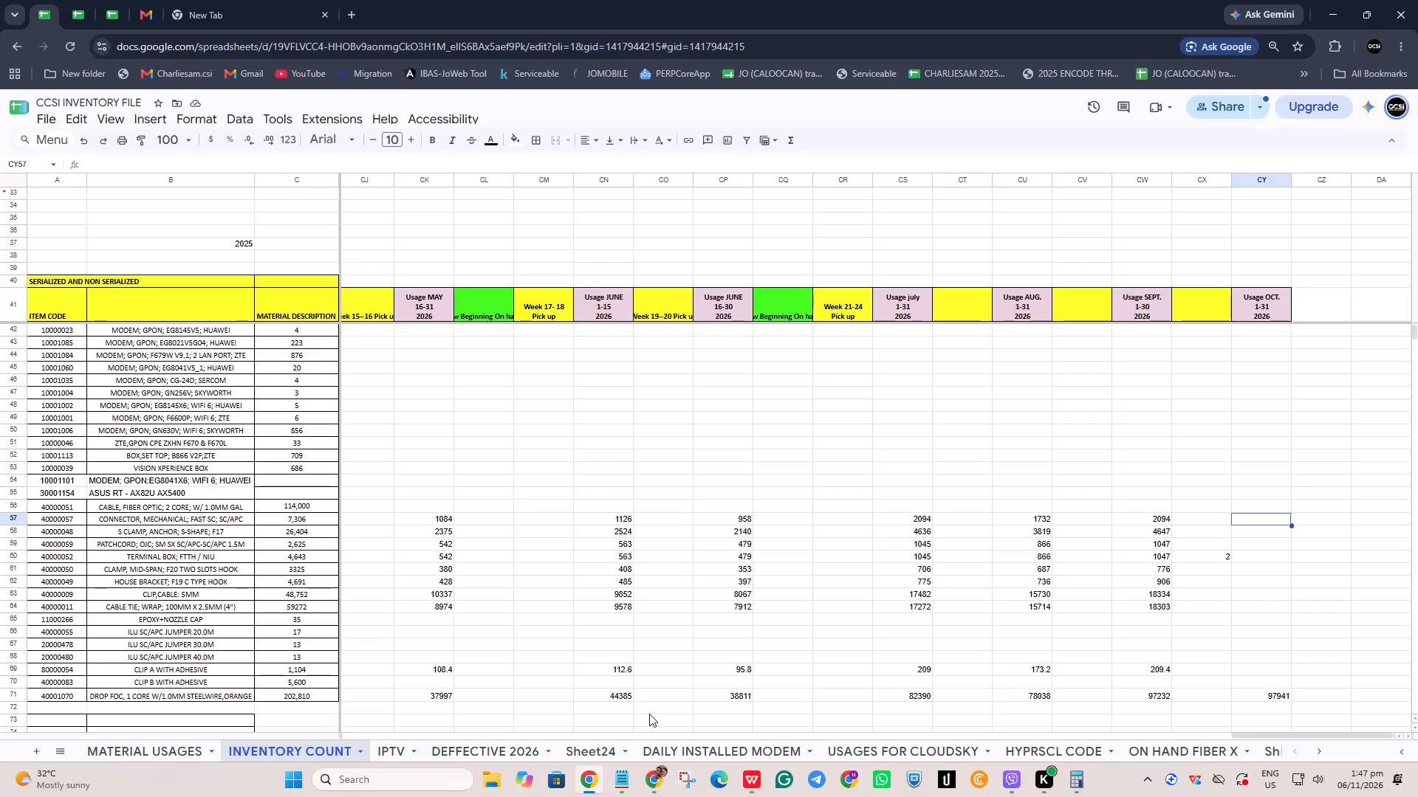
# Enter 1083 as the Usage OCT. 1-31 2026 figure for CONNECTOR, MECHANICAL in cell CY57.
pyautogui.write('1083')
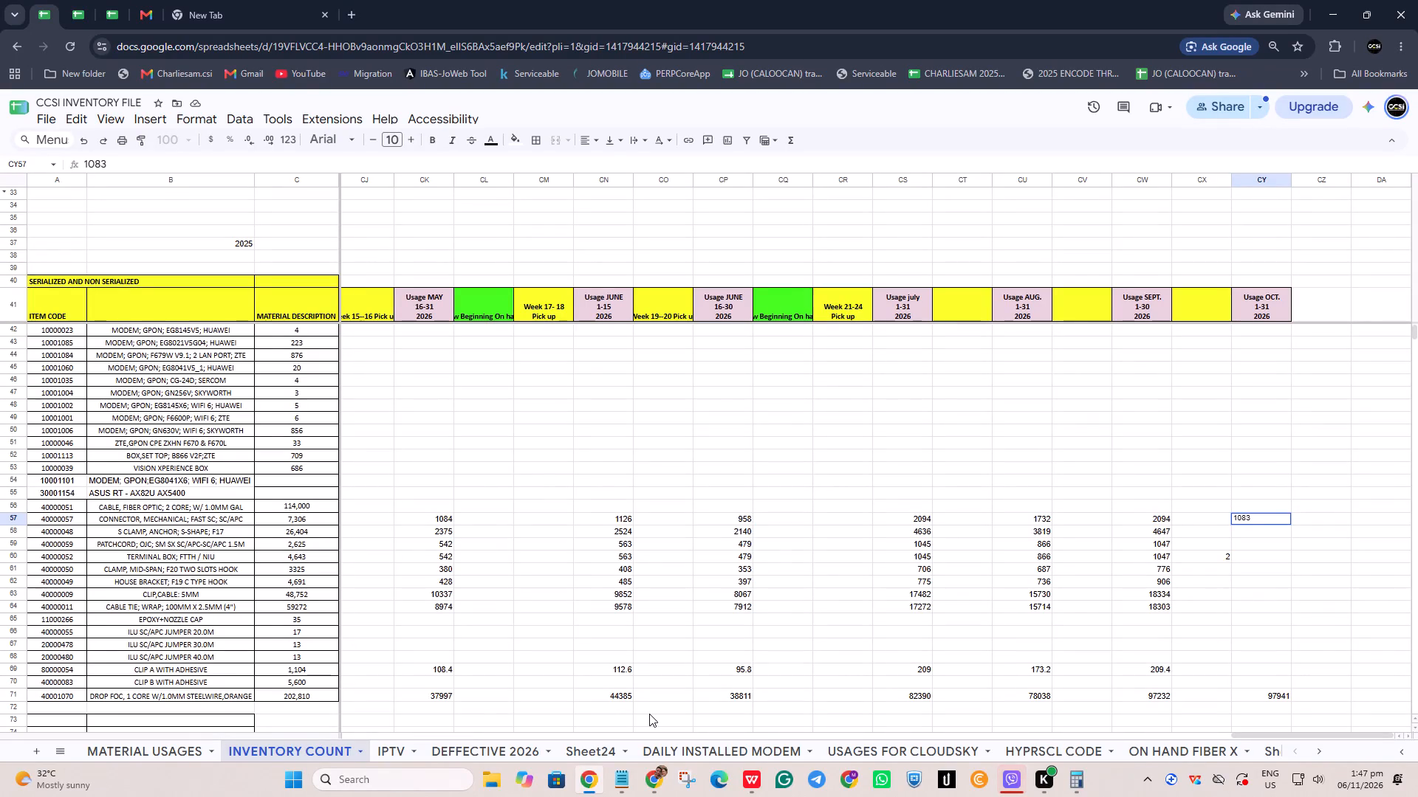
pyautogui.press('Left')
# Review the CONNECTOR, MECHANICAL row's usage in the earlier 2026 periods back to April 16-30, then return to the October cell.
pyautogui.press('Left')
pyautogui.press('Left')
pyautogui.press('Left')
pyautogui.press('Left')
pyautogui.press('Left')
pyautogui.press('Left')
pyautogui.press('Left')
pyautogui.press('Left')
pyautogui.press('Left')
pyautogui.press('Left')
pyautogui.press('Left')
pyautogui.press('Left')
pyautogui.press('Left')
pyautogui.press('Left')
pyautogui.press('Left')
pyautogui.press('Left')
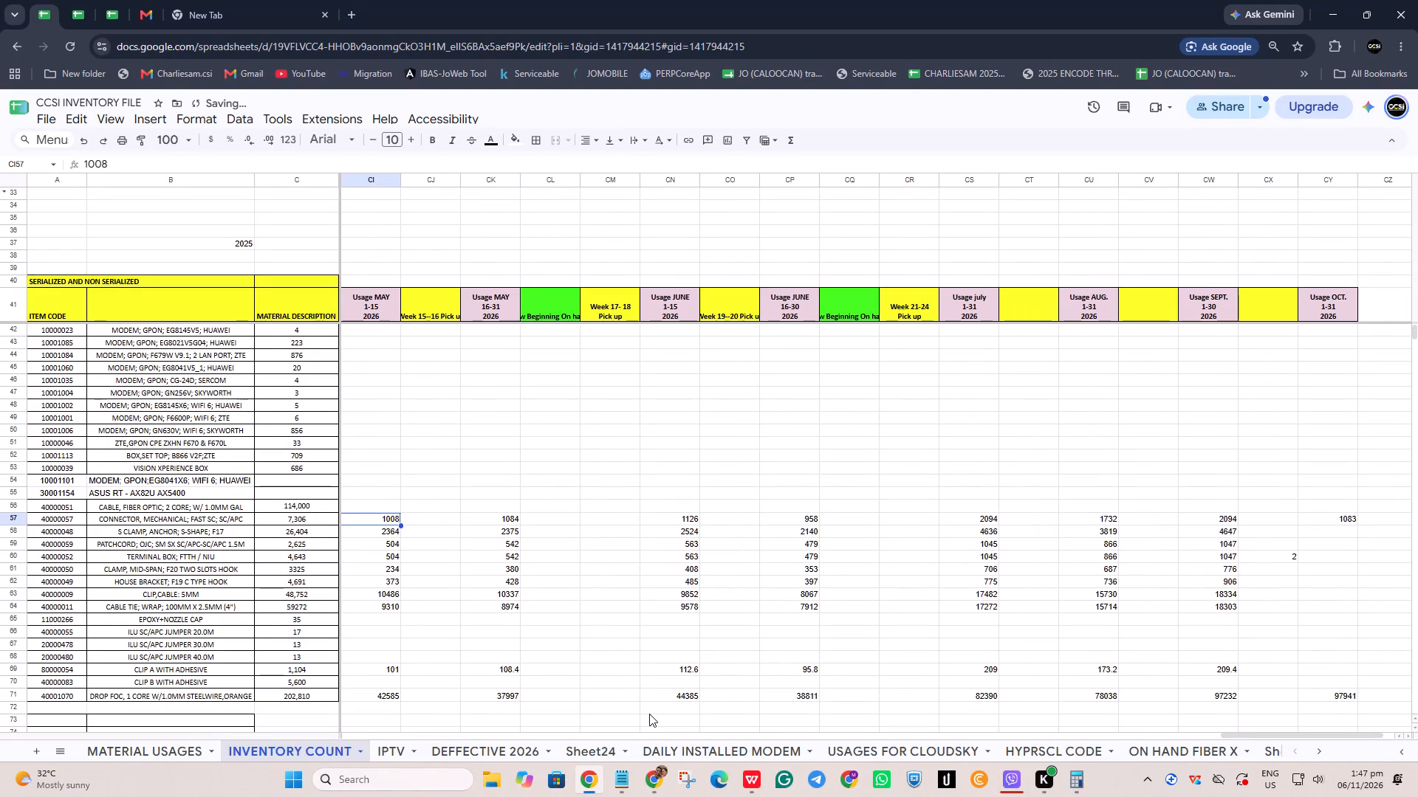
pyautogui.press('Right')
pyautogui.press('Right')
pyautogui.press('Right')
pyautogui.press('Right')
pyautogui.press('Right')
pyautogui.press('Right')
pyautogui.press('Right')
pyautogui.press('Right')
pyautogui.press('Right')
pyautogui.press('Right')
pyautogui.press('Right')
pyautogui.press('Right')
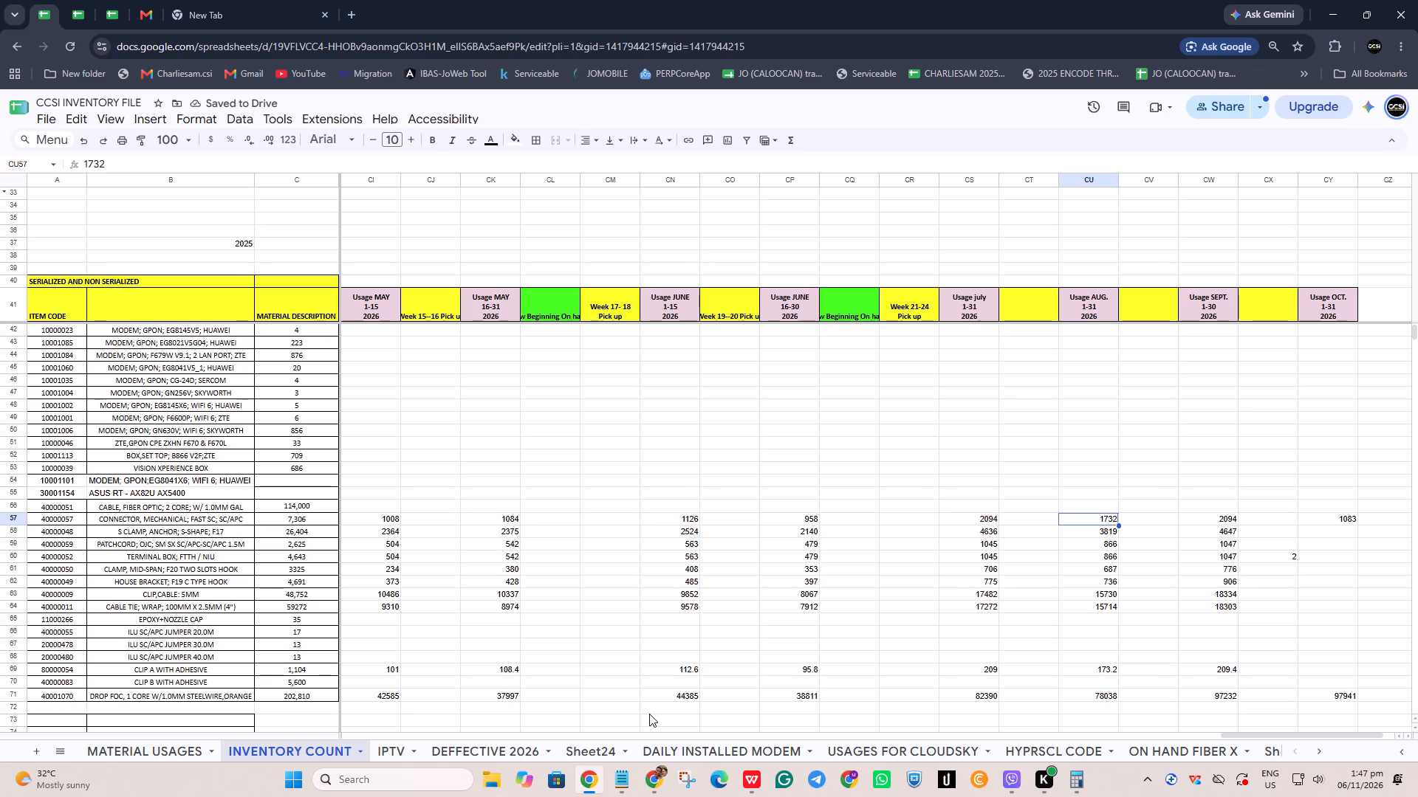
pyautogui.press('Left')
pyautogui.press('Left')
pyautogui.press('Left')
pyautogui.press('Left')
pyautogui.press('Left')
pyautogui.press('Left')
pyautogui.press('Left')
pyautogui.press('Left')
pyautogui.press('Left')
pyautogui.press('Left')
pyautogui.press('Left')
pyautogui.press('Left')
pyautogui.press('Left')
pyautogui.press('Left')
pyautogui.press('Left')
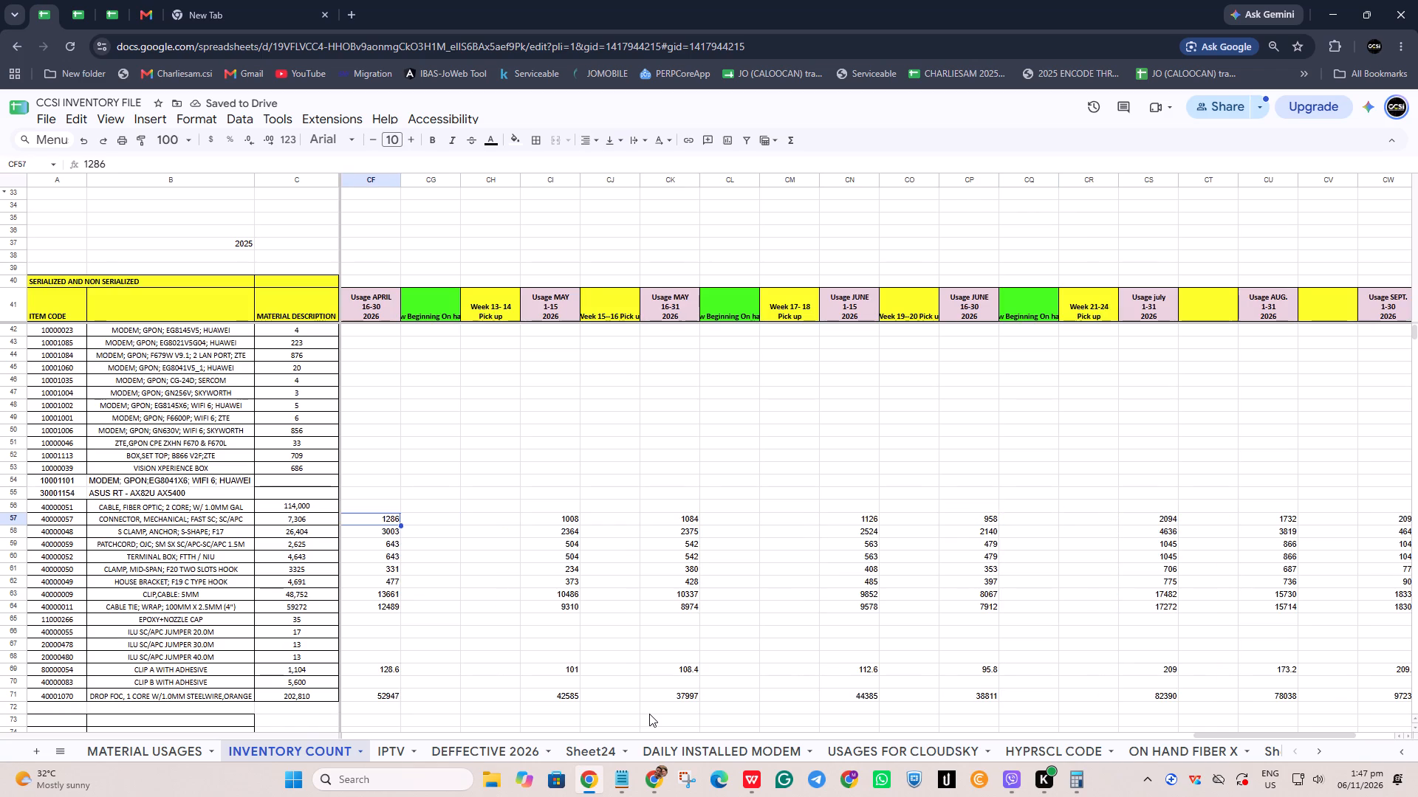
pyautogui.press('Right')
pyautogui.press('Right')
pyautogui.press('Right')
pyautogui.press('Right')
pyautogui.press('Right')
pyautogui.press('Right')
pyautogui.press('Right')
pyautogui.press('Right')
pyautogui.press('Right')
pyautogui.press('Right')
pyautogui.press('Right')
pyautogui.press('Right')
pyautogui.press('Right')
pyautogui.press('Right')
pyautogui.press('Right')
pyautogui.press('Right')
pyautogui.press('Right')
pyautogui.press('Right')
pyautogui.press('Right')
pyautogui.press('Right')
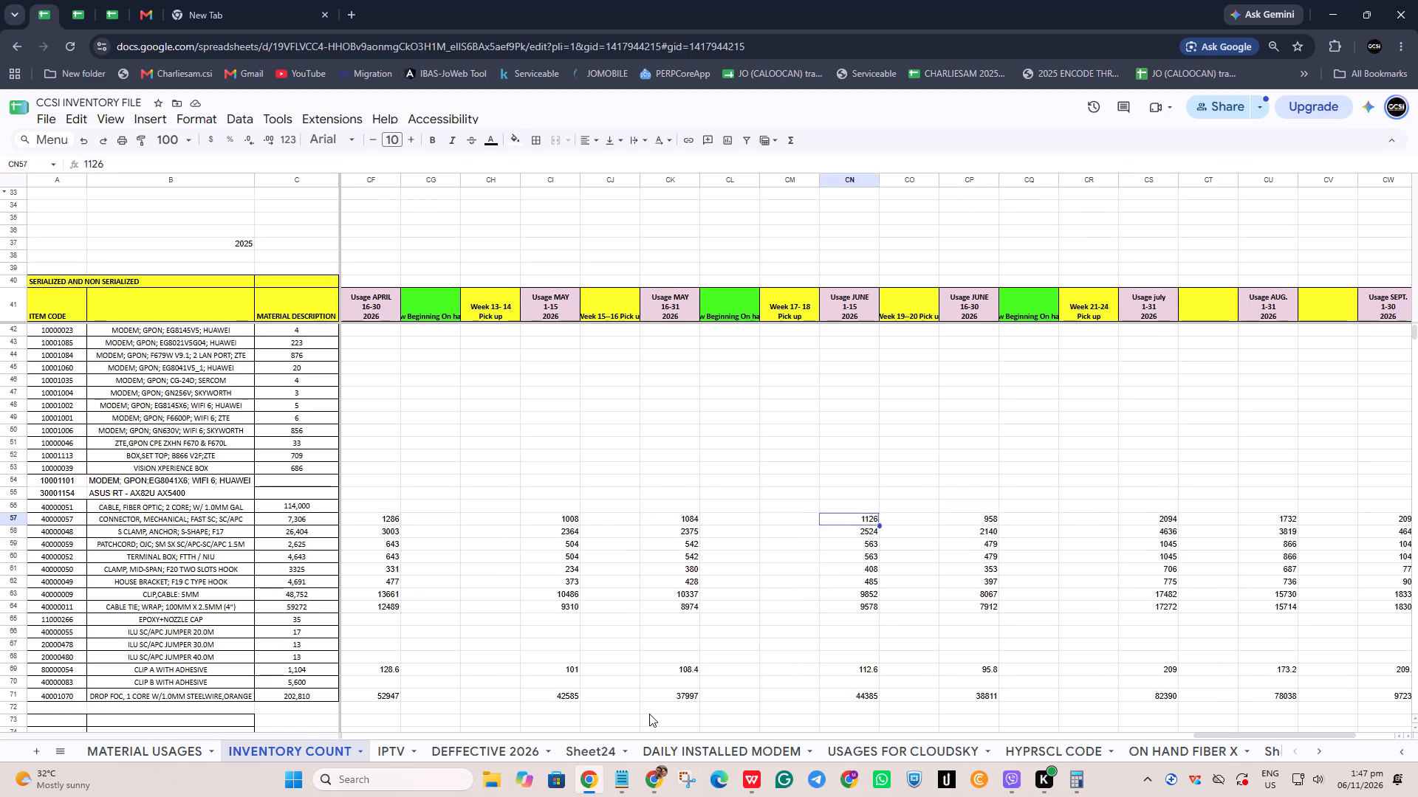
pyautogui.press('Left')
pyautogui.press('Left')
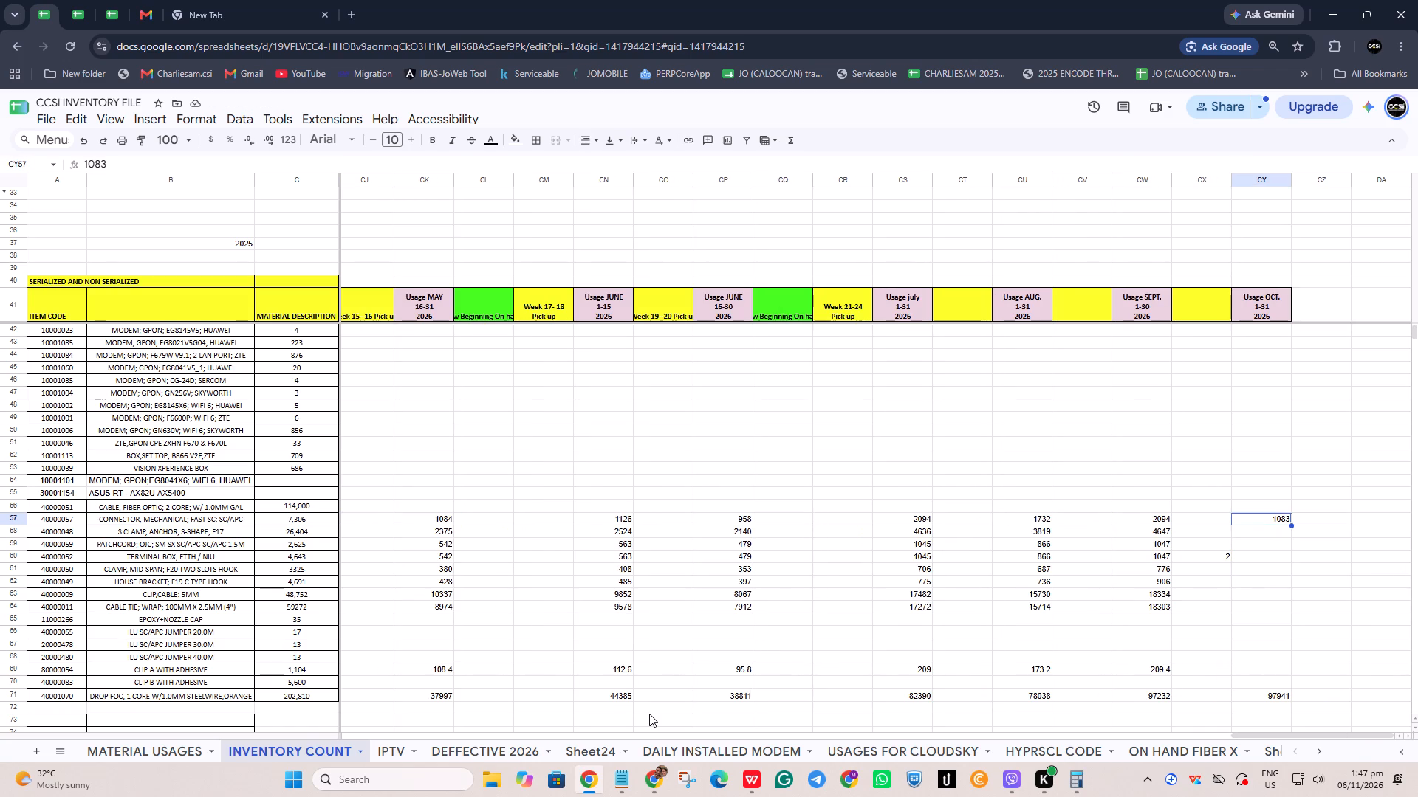
# Move the 1083 entry from the CONNECTOR, MECHANICAL row to the October cell of TERMINAL BOX, FTTH / NIU, CY60.
pyautogui.hotkey('ctrl', 'x')
pyautogui.press('Down')
pyautogui.press('Down')
pyautogui.press('Down')
pyautogui.press('Down')
pyautogui.press('Down')
pyautogui.press('Down')
pyautogui.press('Down')
pyautogui.press('Down')
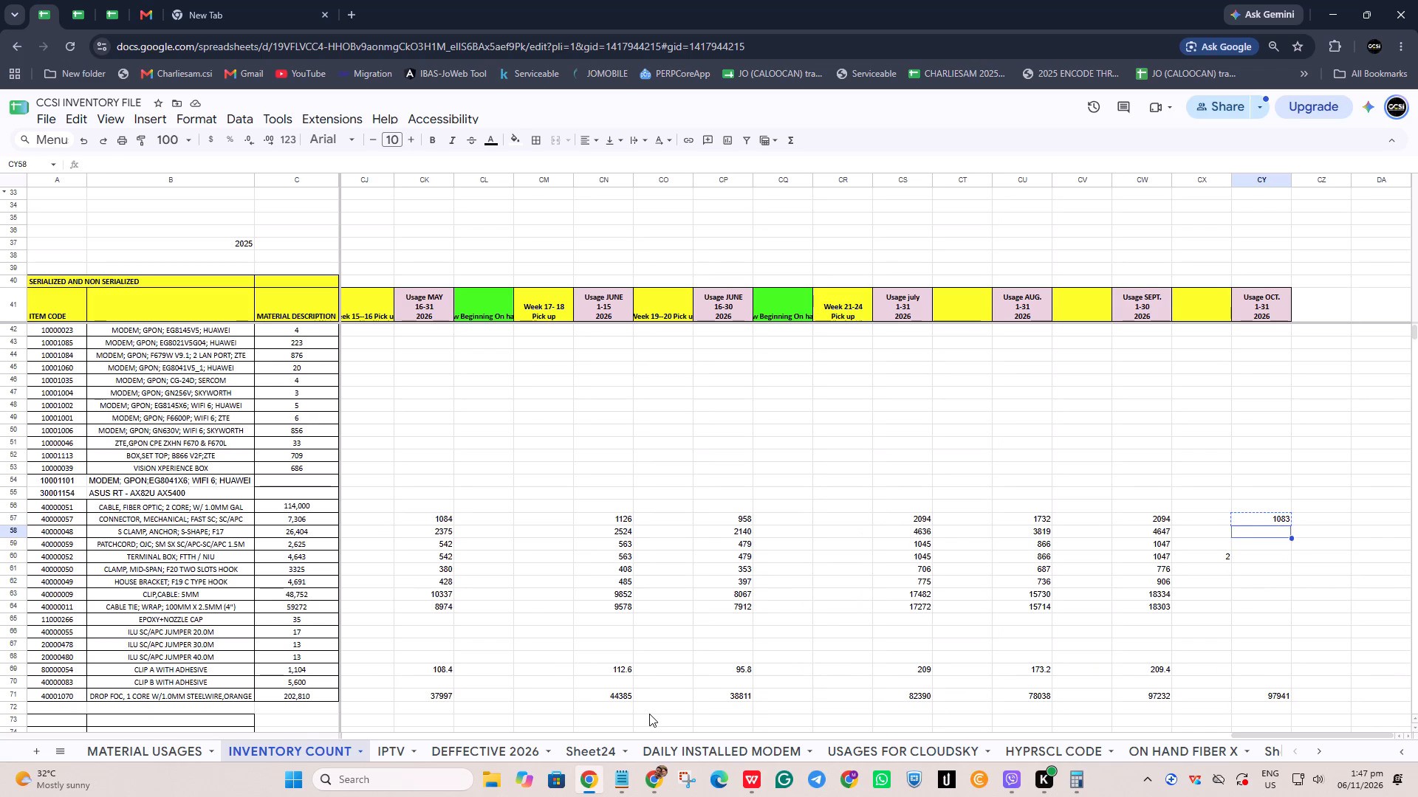
pyautogui.press('Up')
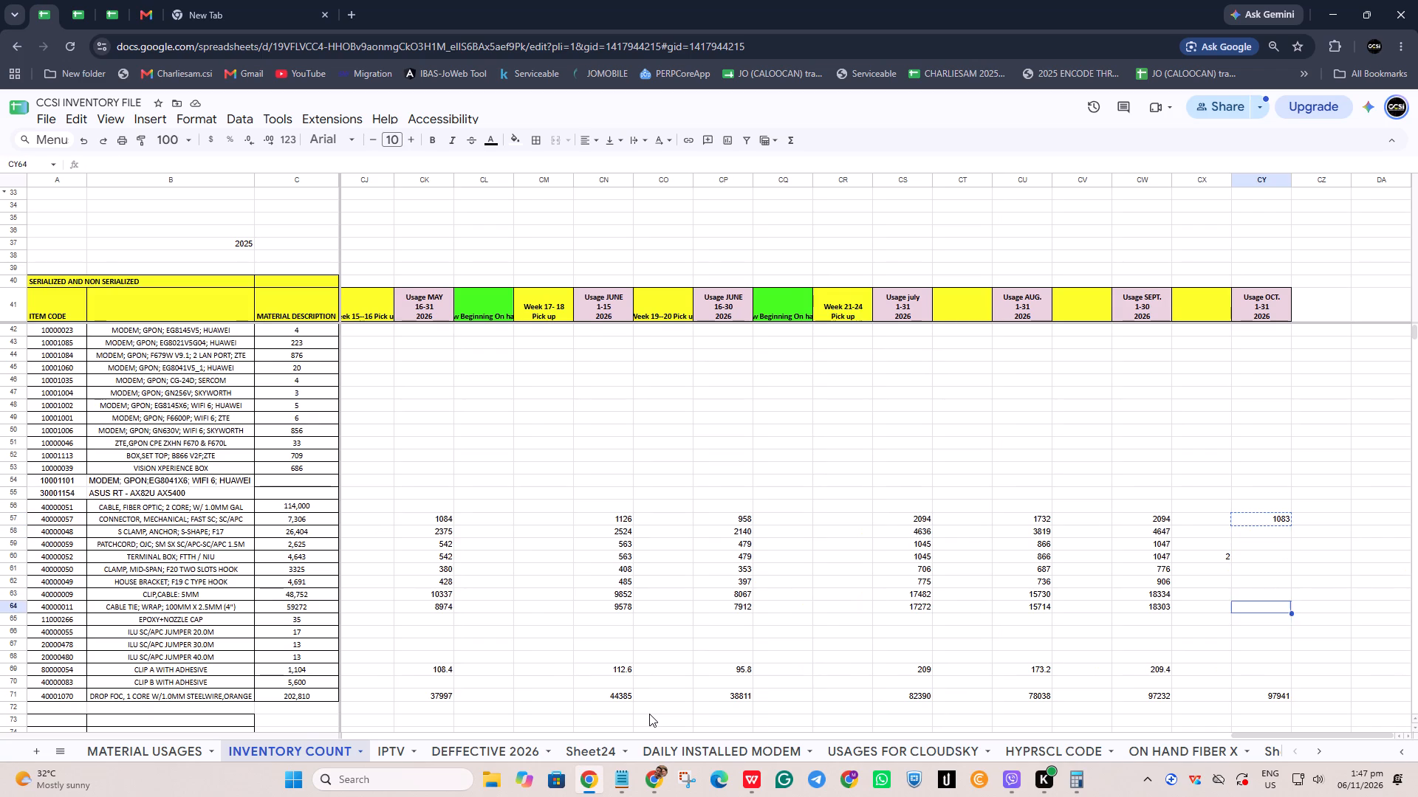
pyautogui.press('Up')
pyautogui.press('Up')
pyautogui.press('Up')
pyautogui.press('Up')
pyautogui.hotkey('ctrl', 'v')
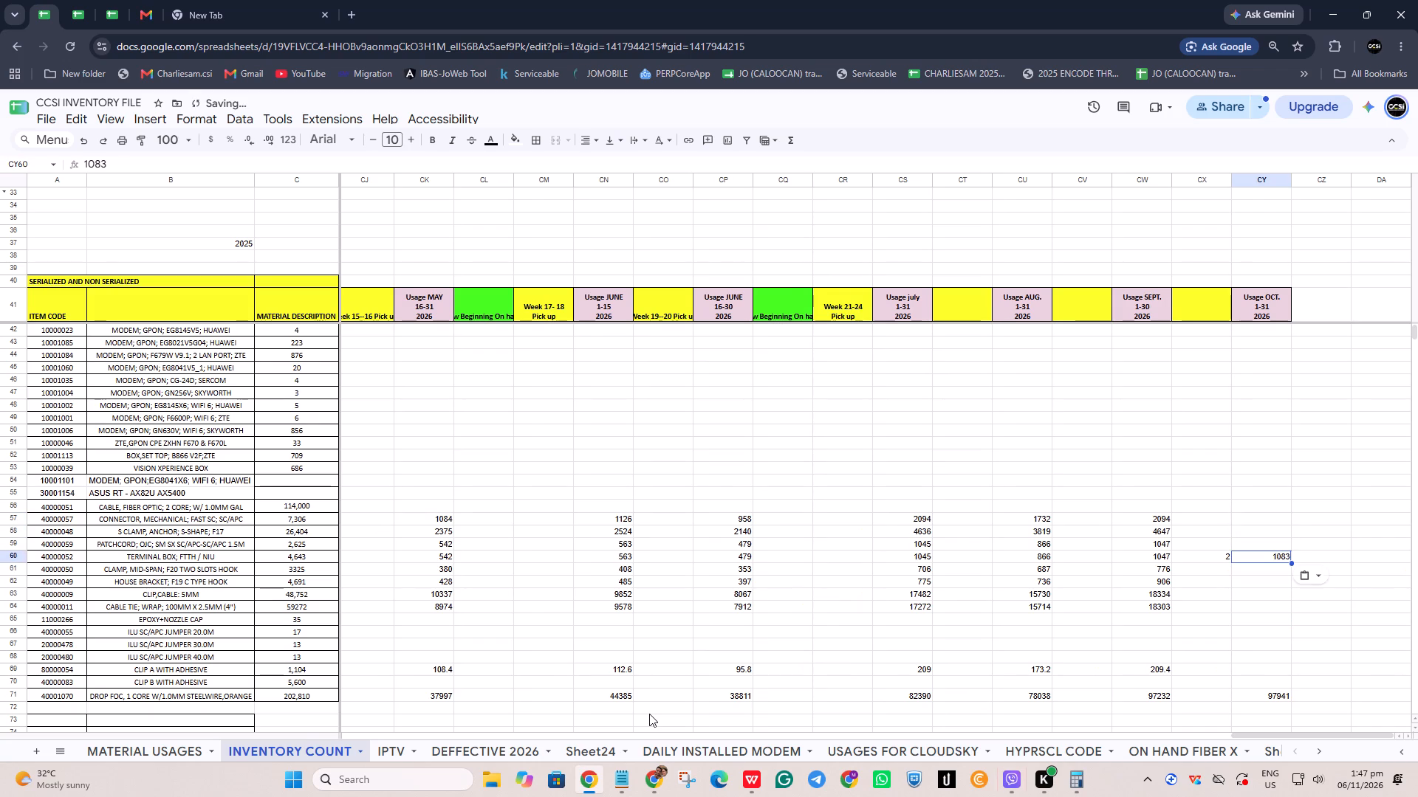
# Copy the TERMINAL BOX October value 1083 into the PATCHCORD row's October usage cell, CY59.
pyautogui.press('Up')
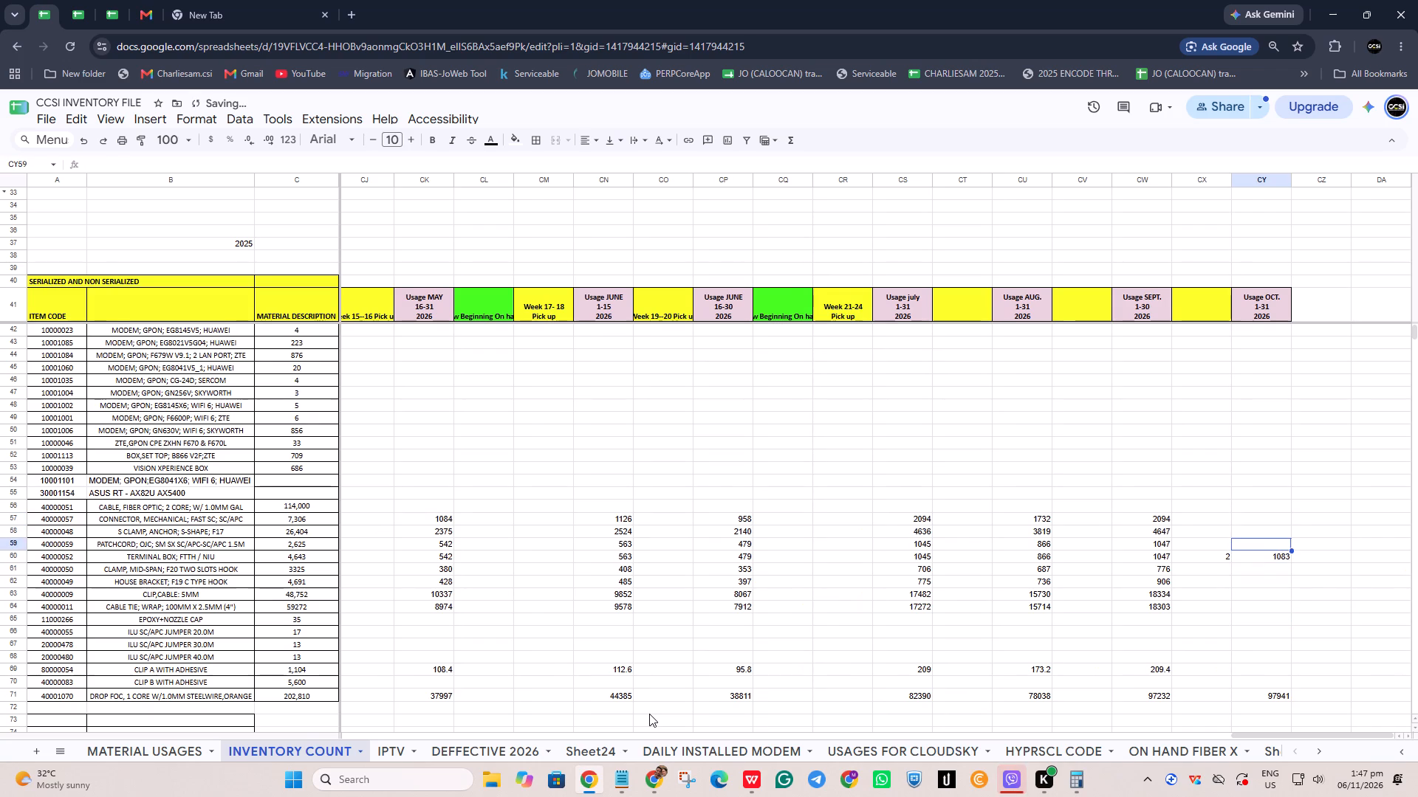
pyautogui.hotkey('ctrl', 'v')
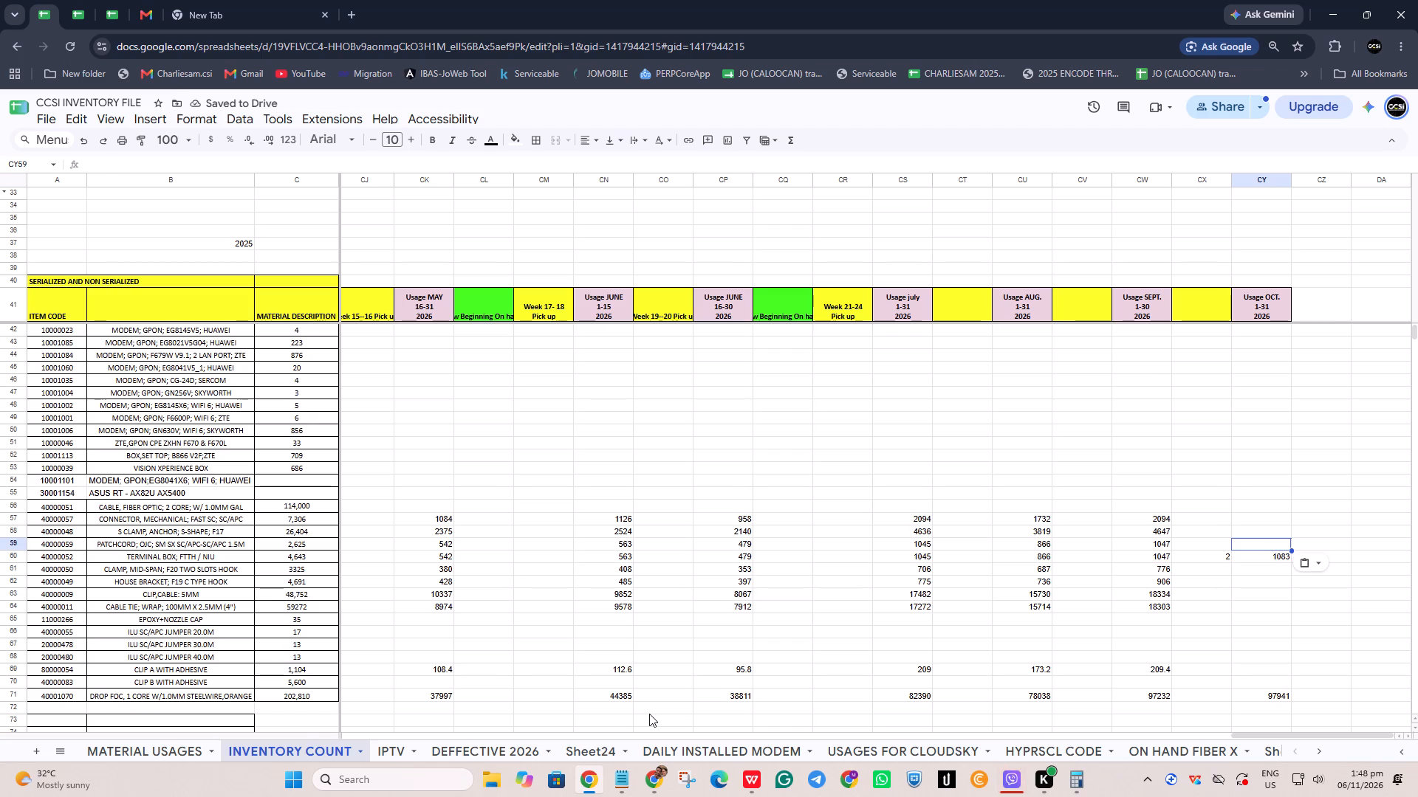
pyautogui.press('Down')
pyautogui.hotkey('ctrl', 'c')
pyautogui.press('Up')
pyautogui.hotkey('ctrl', 'v')
# Multiply 1083 by 2 in Calculator and enter 2166 as the October usage of CONNECTOR, MECHANICAL in CY57.
pyautogui.press('Up')
pyautogui.press('Up')
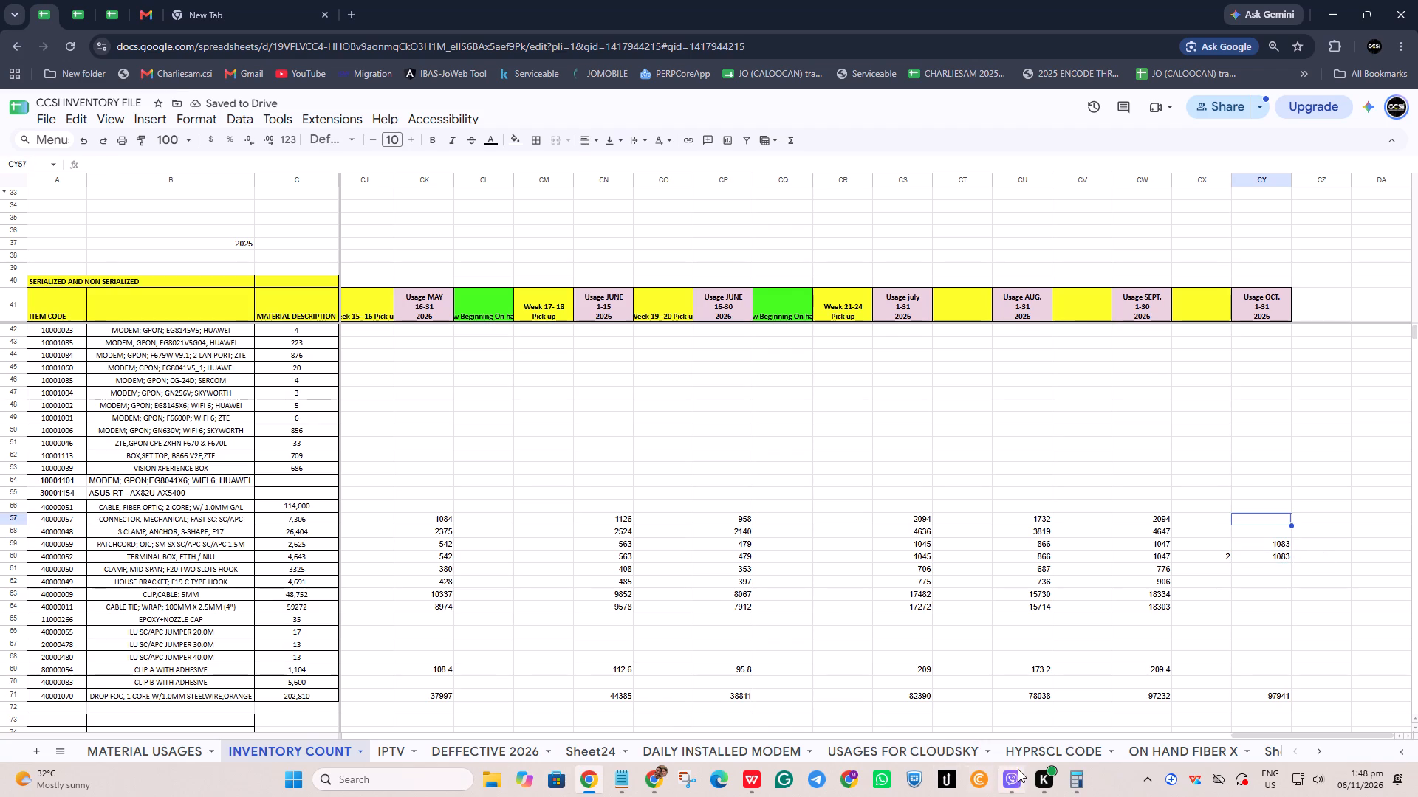
pyautogui.click(1077, 784)
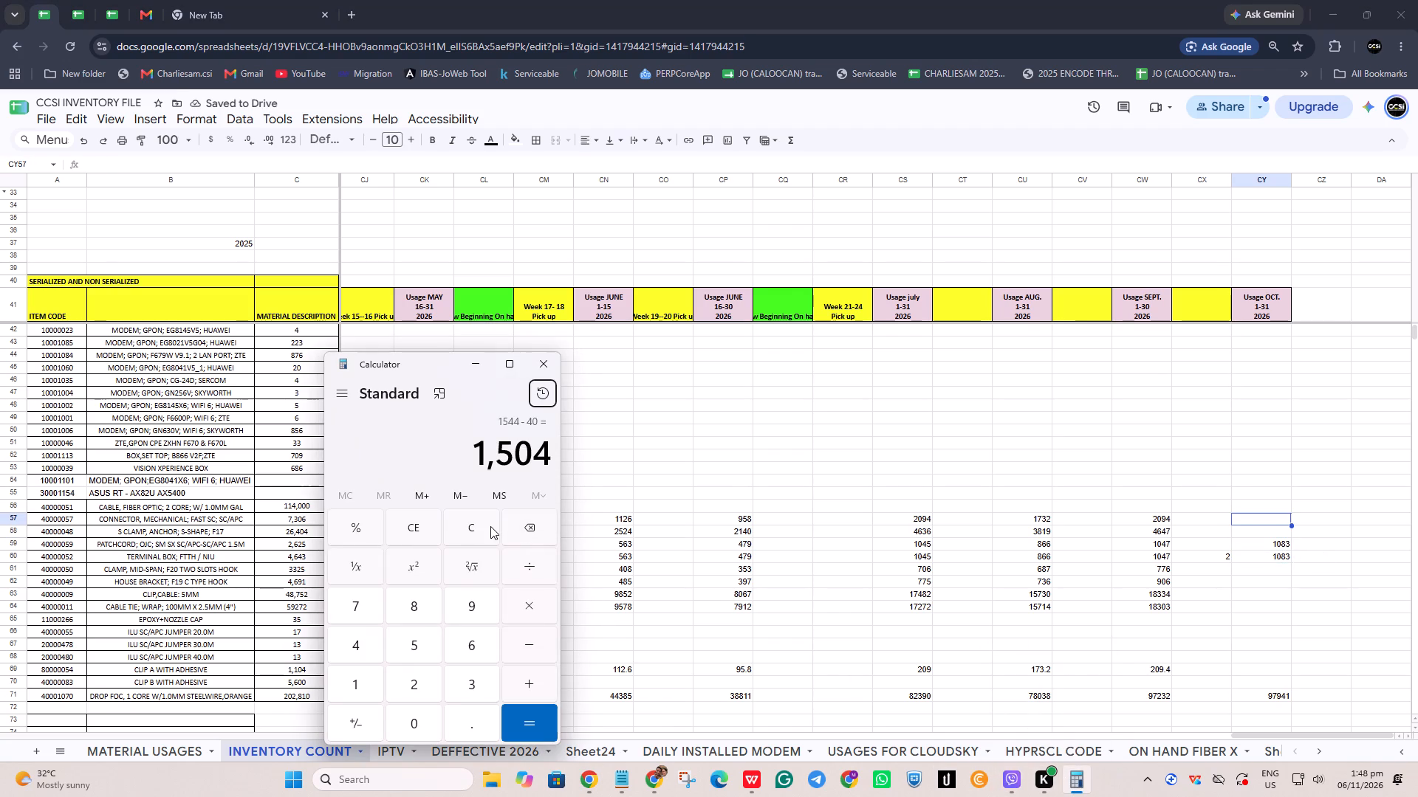
pyautogui.click(490, 526)
pyautogui.write('1083*2')
pyautogui.press('Return')
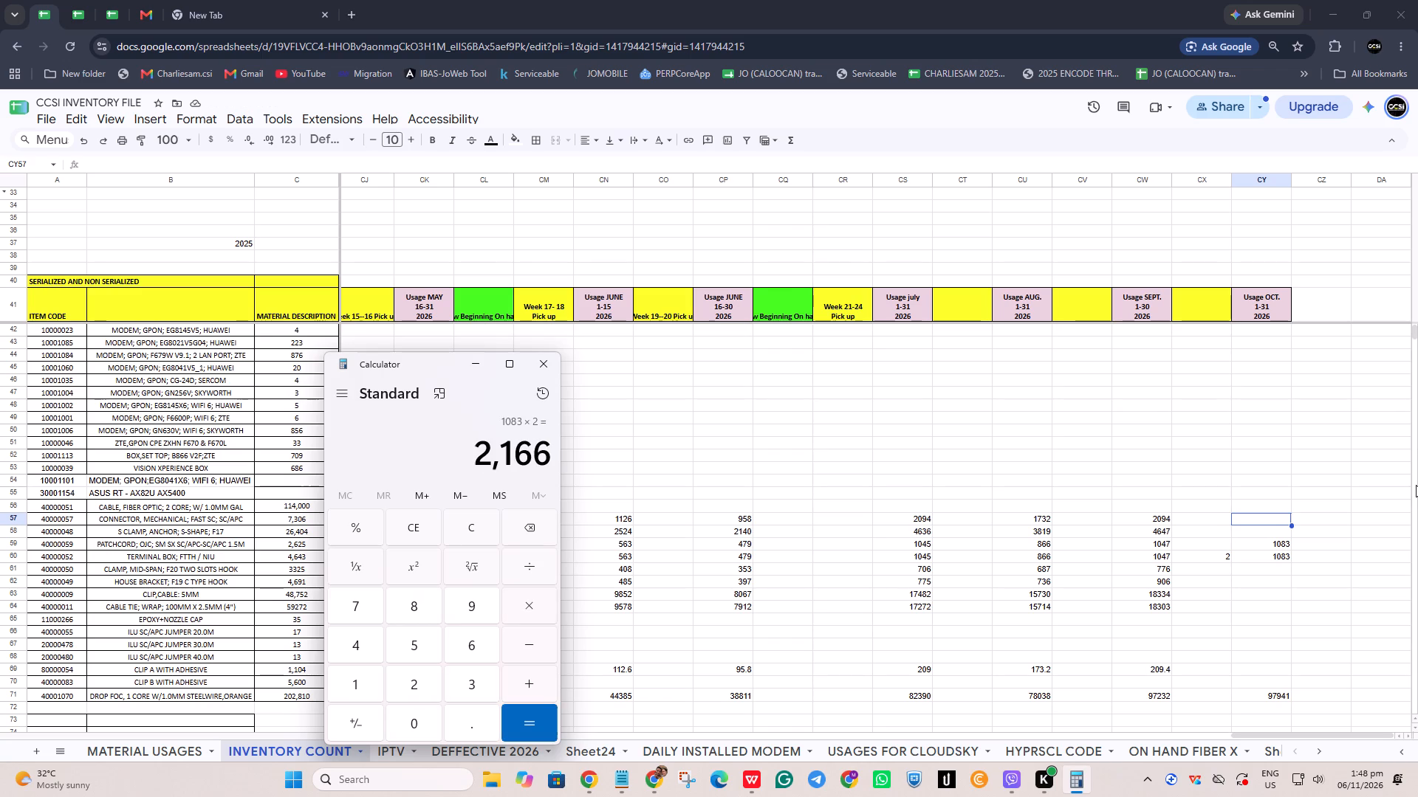
pyautogui.hotkey('alt', 'Tab')
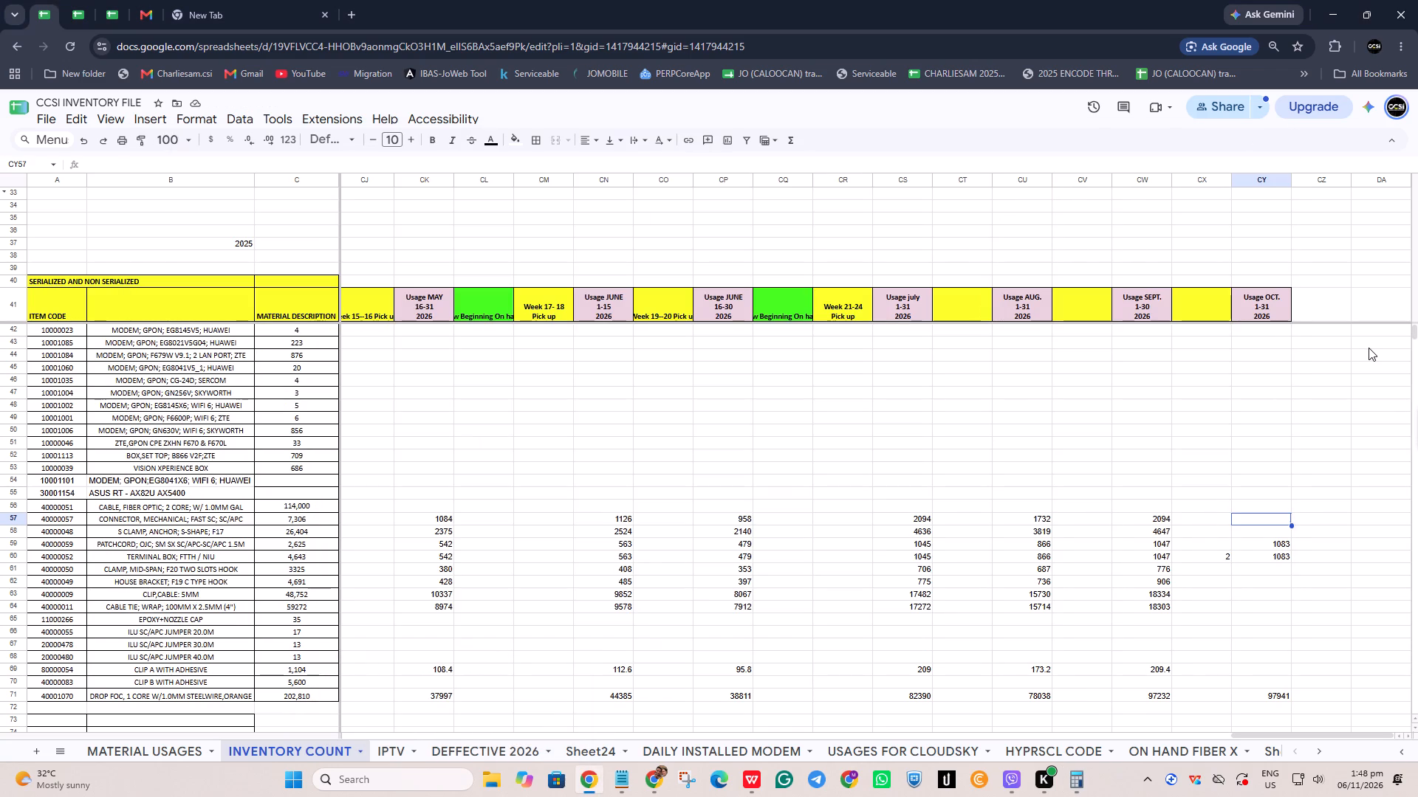
pyautogui.write('2166')
pyautogui.press('Down')
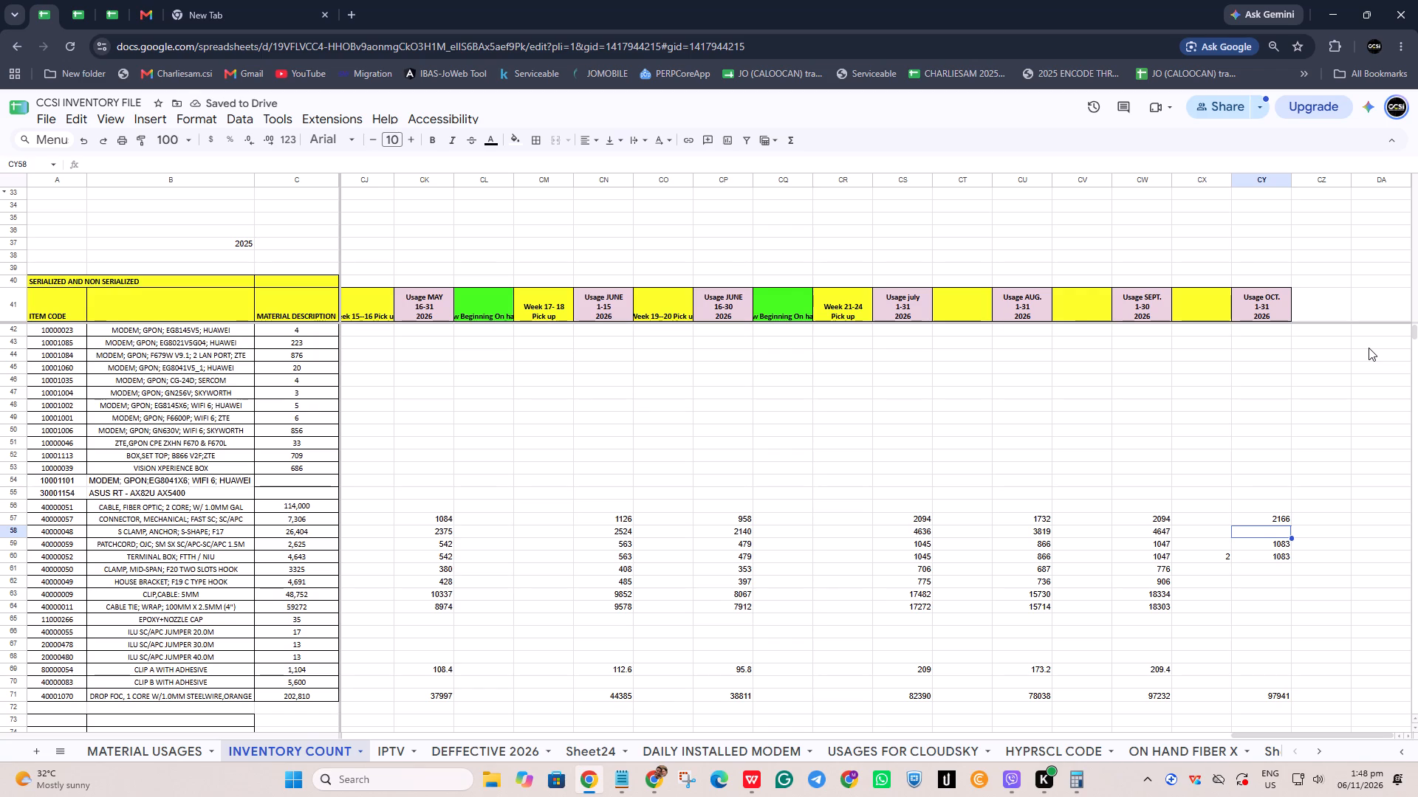
# Total the October S-CLAMP quantities in MATERIAL USAGES by selecting column T from row 41020 through row 42102.
pyautogui.hotkey('alt', 'Tab')
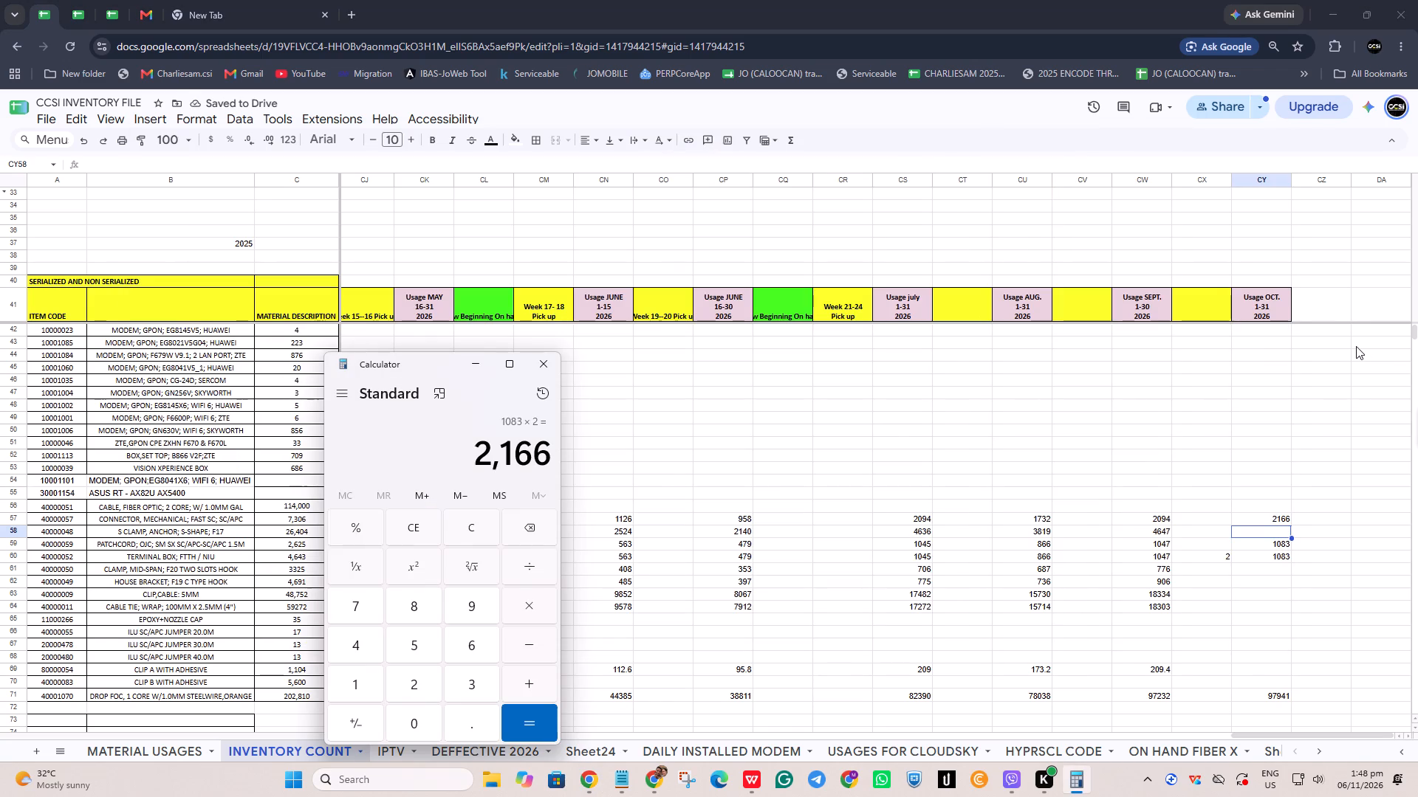
pyautogui.click(137, 752)
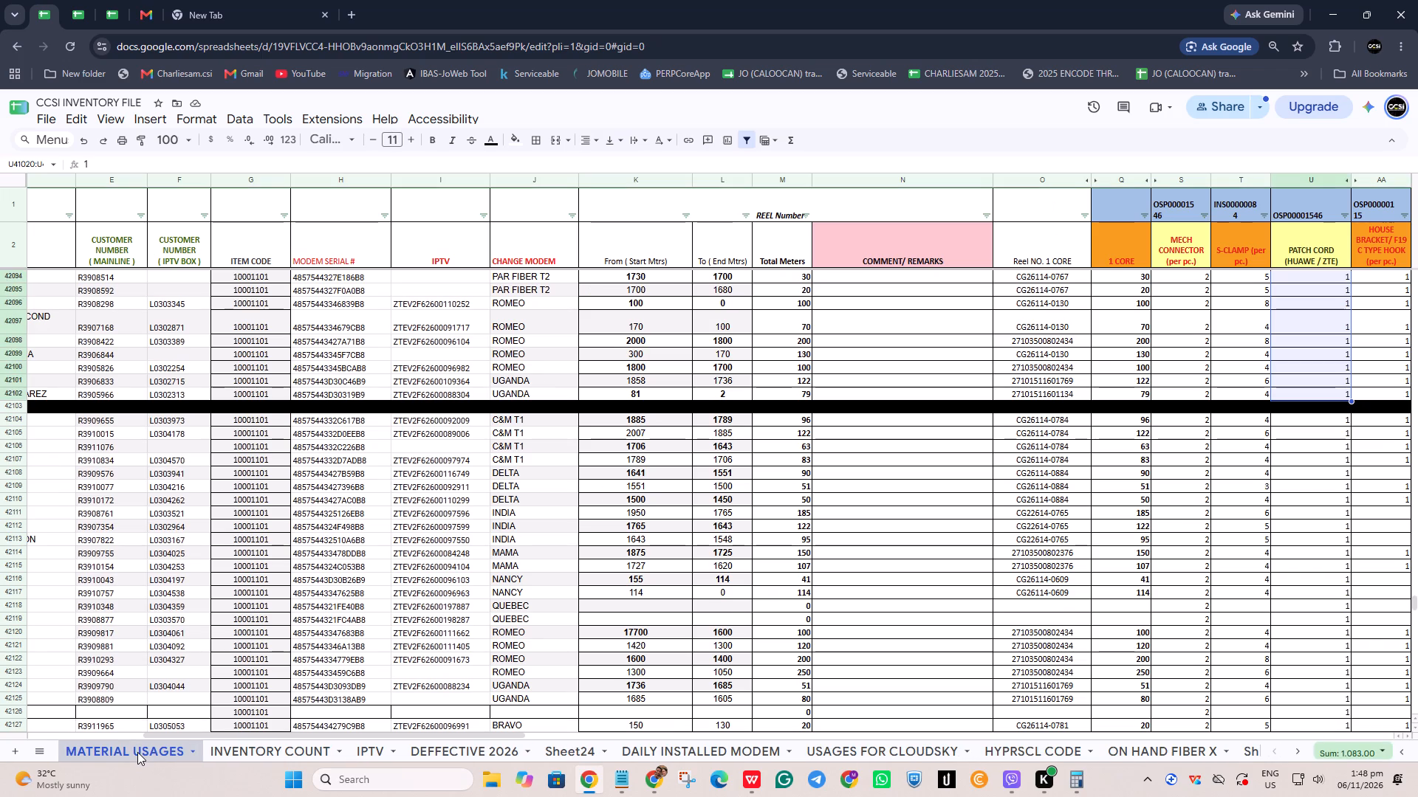
pyautogui.press('Up')
pyautogui.press('Down')
pyautogui.press('Left')
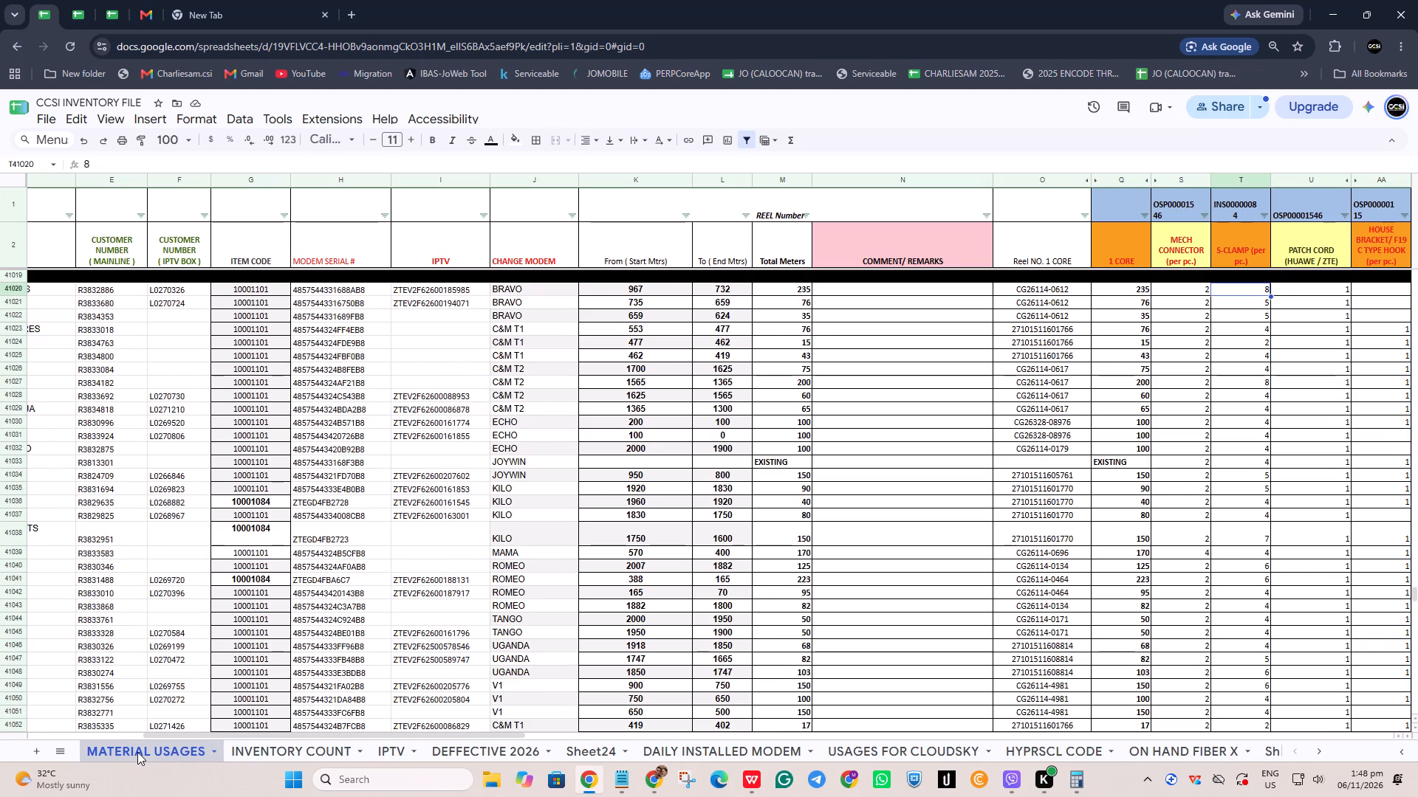
pyautogui.hotkey('shift', 'Down')
pyautogui.hotkey('shift', 'Down')
pyautogui.hotkey('shift', 'Down')
pyautogui.hotkey('shift', 'Down')
pyautogui.hotkey('shift', 'Down')
pyautogui.hotkey('shift', 'Down')
pyautogui.hotkey('shift', 'Down')
pyautogui.hotkey('shift', 'Down')
pyautogui.hotkey('shift', 'Down')
pyautogui.hotkey('shift', 'Down')
pyautogui.hotkey('shift', 'Down')
pyautogui.hotkey('shift', 'Down')
pyautogui.hotkey('shift', 'Down')
pyautogui.hotkey('shift', 'Down')
pyautogui.hotkey('shift', 'Down')
pyautogui.hotkey('shift', 'Down')
pyautogui.hotkey('shift', 'Down')
pyautogui.hotkey('shift', 'Down')
pyautogui.hotkey('shift', 'Down')
pyautogui.hotkey('shift', 'Down')
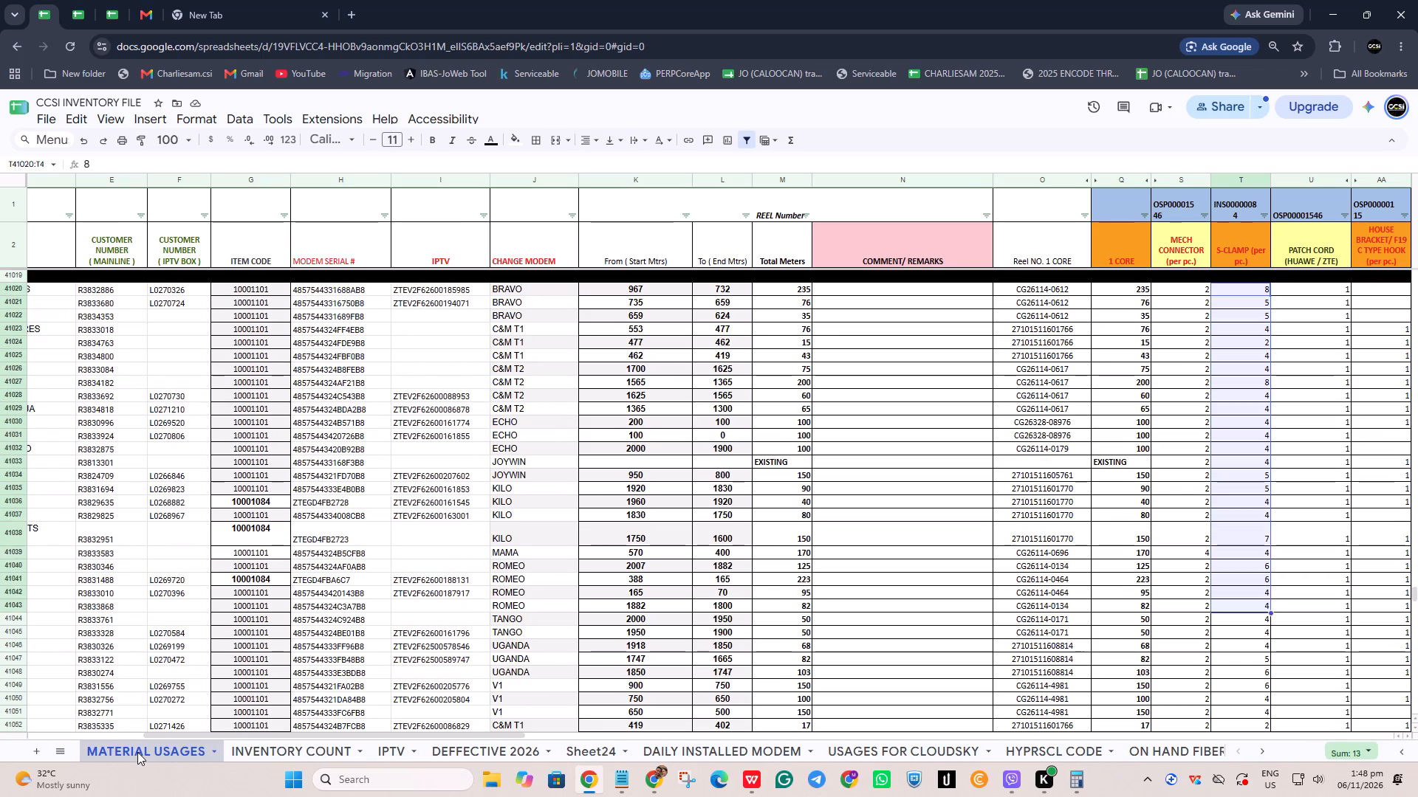
pyautogui.hotkey('shift', 'pagedown')
pyautogui.hotkey('shift', 'pagedown')
pyautogui.hotkey('shift', 'pagedown')
pyautogui.hotkey('shift', 'pagedown')
pyautogui.hotkey('shift', 'pagedown')
pyautogui.hotkey('shift', 'pagedown')
pyautogui.hotkey('shift', 'pagedown')
pyautogui.hotkey('shift', 'pagedown')
pyautogui.hotkey('shift', 'pagedown')
pyautogui.hotkey('shift', 'pagedown')
pyautogui.hotkey('shift', 'pagedown')
pyautogui.hotkey('shift', 'pagedown')
pyautogui.hotkey('shift', 'pagedown')
pyautogui.hotkey('shift', 'pagedown')
pyautogui.hotkey('shift', 'pagedown')
pyautogui.hotkey('shift', 'pagedown')
pyautogui.hotkey('shift', 'pagedown')
pyautogui.hotkey('shift', 'pagedown')
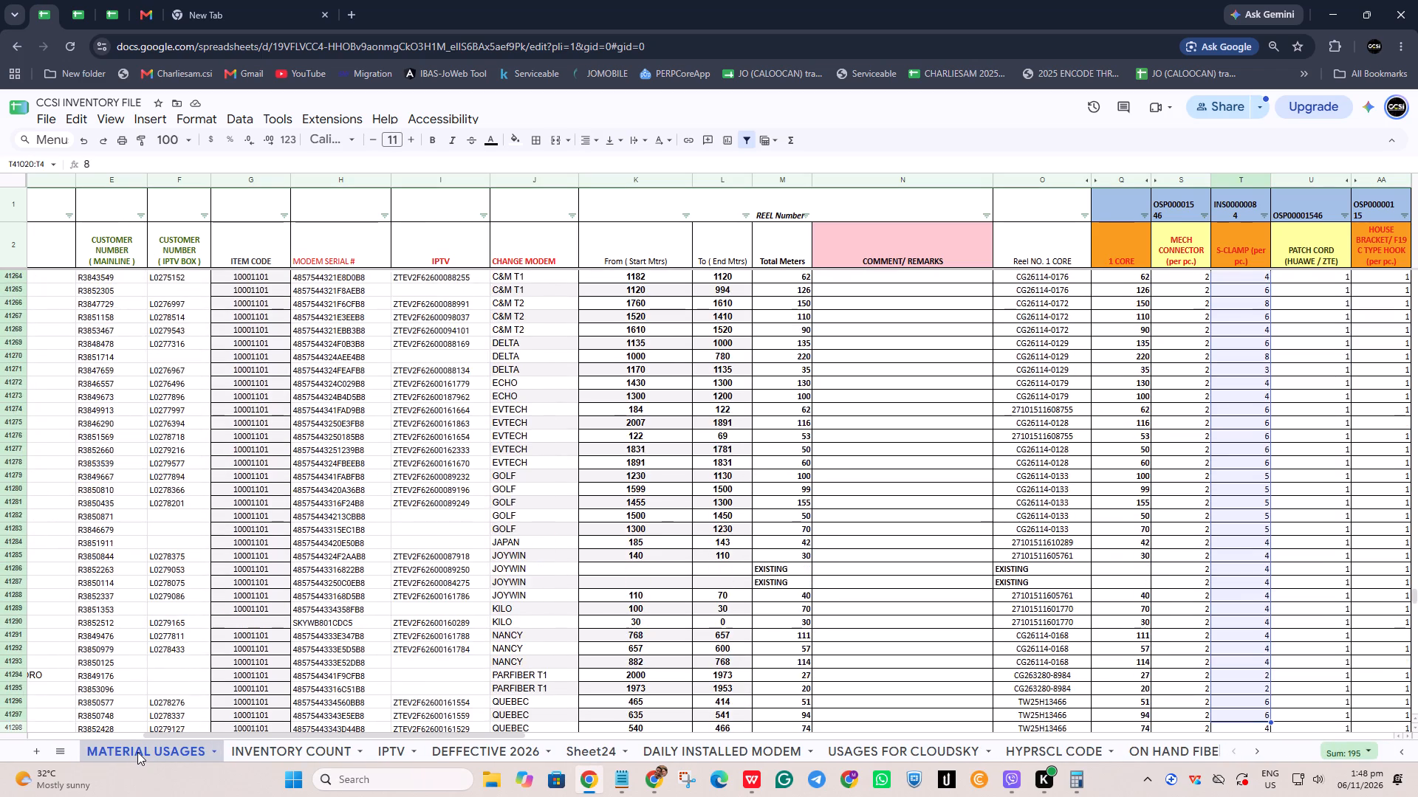
pyautogui.hotkey('shift', 'pagedown')
pyautogui.hotkey('shift', 'pagedown')
pyautogui.hotkey('shift', 'pagedown')
pyautogui.hotkey('shift', 'pagedown')
pyautogui.hotkey('shift', 'pagedown')
pyautogui.hotkey('shift', 'pagedown')
pyautogui.hotkey('shift', 'pagedown')
pyautogui.hotkey('shift', 'pagedown')
pyautogui.hotkey('shift', 'pagedown')
pyautogui.hotkey('shift', 'pagedown')
pyautogui.hotkey('shift', 'pagedown')
pyautogui.hotkey('shift', 'pagedown')
pyautogui.hotkey('shift', 'pagedown')
pyautogui.hotkey('shift', 'pagedown')
pyautogui.hotkey('shift', 'pagedown')
pyautogui.hotkey('shift', 'pagedown')
pyautogui.hotkey('shift', 'pagedown')
pyautogui.hotkey('shift', 'pagedown')
pyautogui.hotkey('shift', 'pagedown')
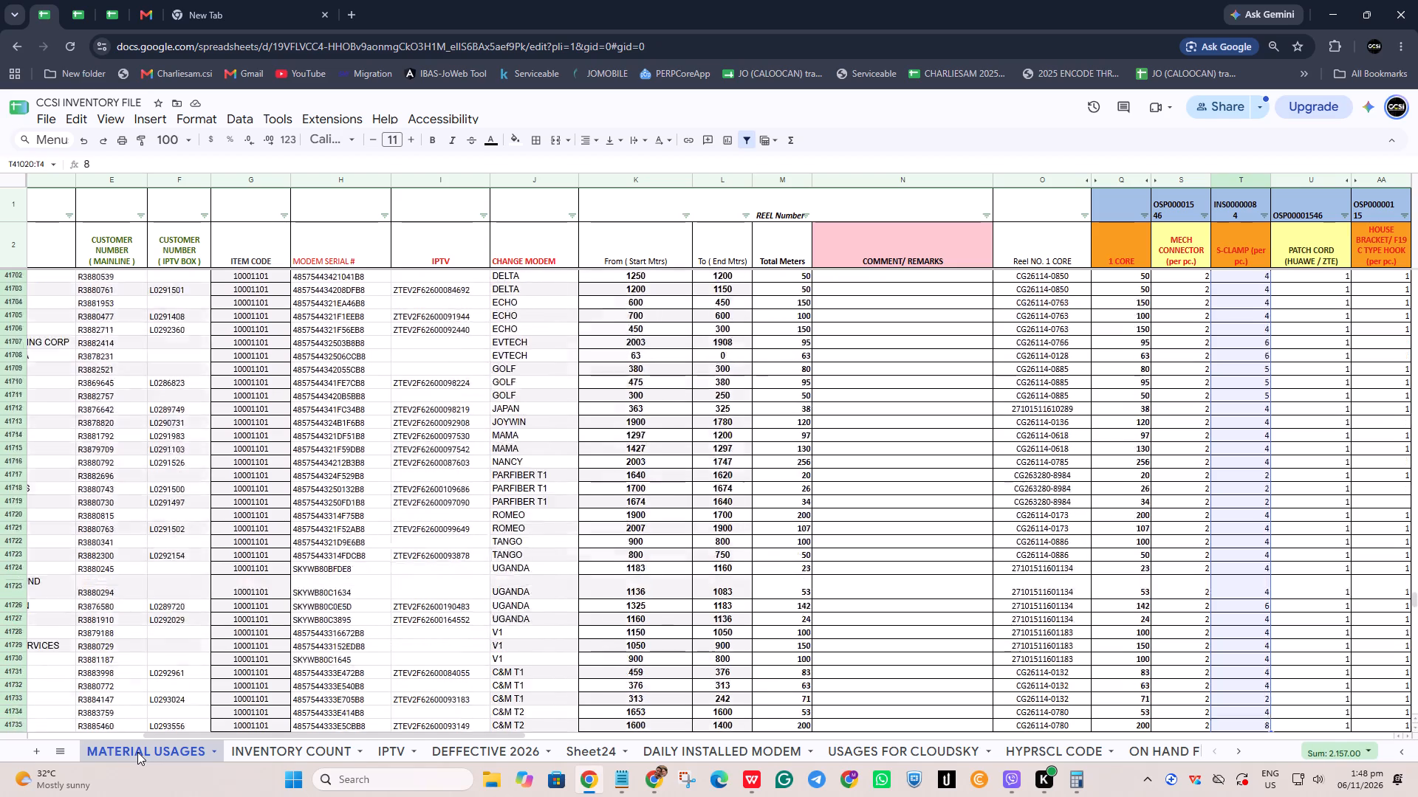
pyautogui.hotkey('shift', 'pagedown')
pyautogui.hotkey('shift', 'pagedown')
pyautogui.hotkey('shift', 'pagedown')
pyautogui.hotkey('shift', 'pagedown')
pyautogui.hotkey('shift', 'pagedown')
pyautogui.hotkey('shift', 'pagedown')
pyautogui.hotkey('shift', 'pagedown')
pyautogui.hotkey('shift', 'pagedown')
pyautogui.hotkey('shift', 'pagedown')
pyautogui.hotkey('shift', 'pagedown')
pyautogui.hotkey('shift', 'pagedown')
pyautogui.hotkey('shift', 'pagedown')
pyautogui.hotkey('shift', 'pagedown')
pyautogui.hotkey('shift', 'pagedown')
pyautogui.hotkey('shift', 'pagedown')
pyautogui.hotkey('shift', 'pagedown')
pyautogui.hotkey('shift', 'pagedown')
pyautogui.hotkey('shift', 'pagedown')
pyautogui.hotkey('shift', 'pagedown')
pyautogui.hotkey('shift', 'pagedown')
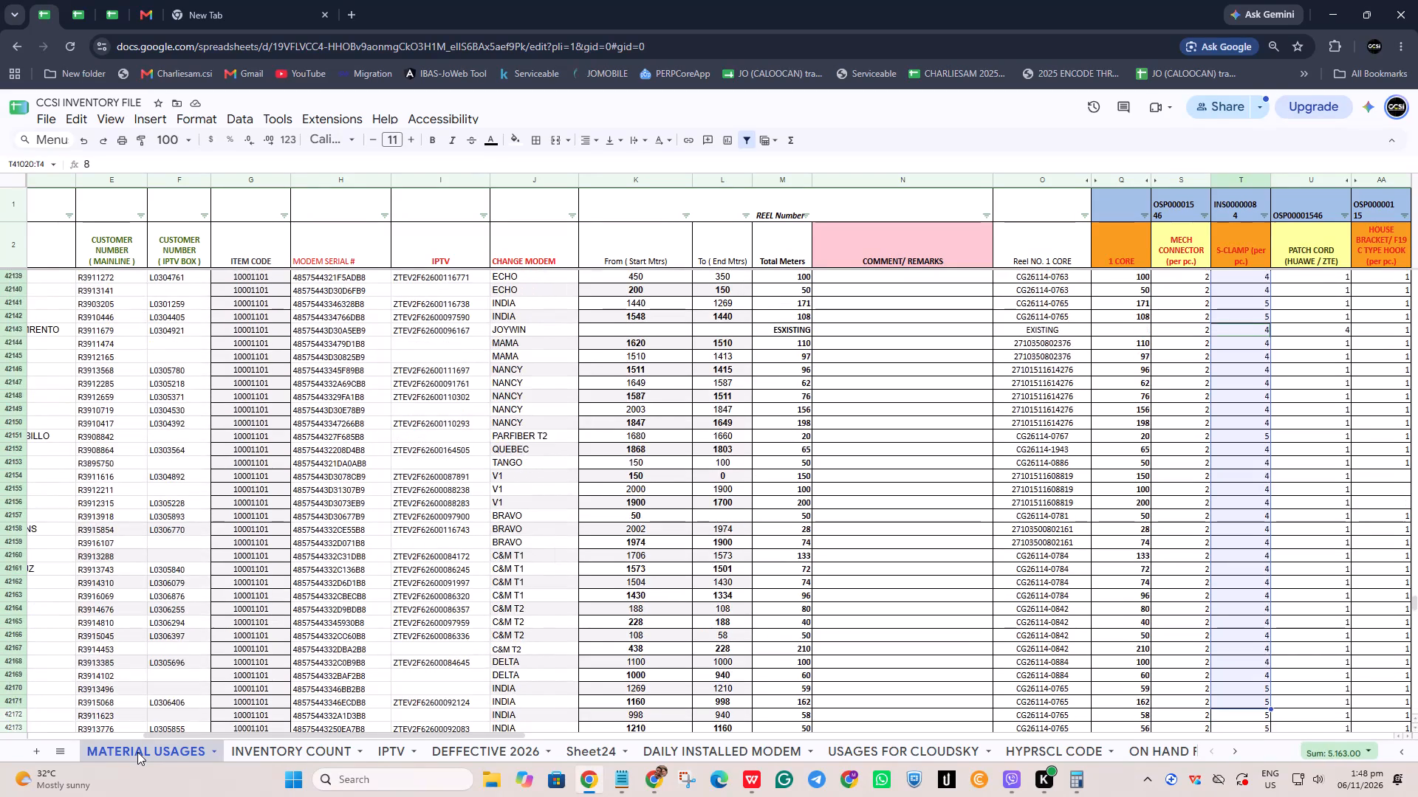
pyautogui.hotkey('shift', 'pageup')
pyautogui.hotkey('shift', 'pageup')
pyautogui.hotkey('shift', 'Up')
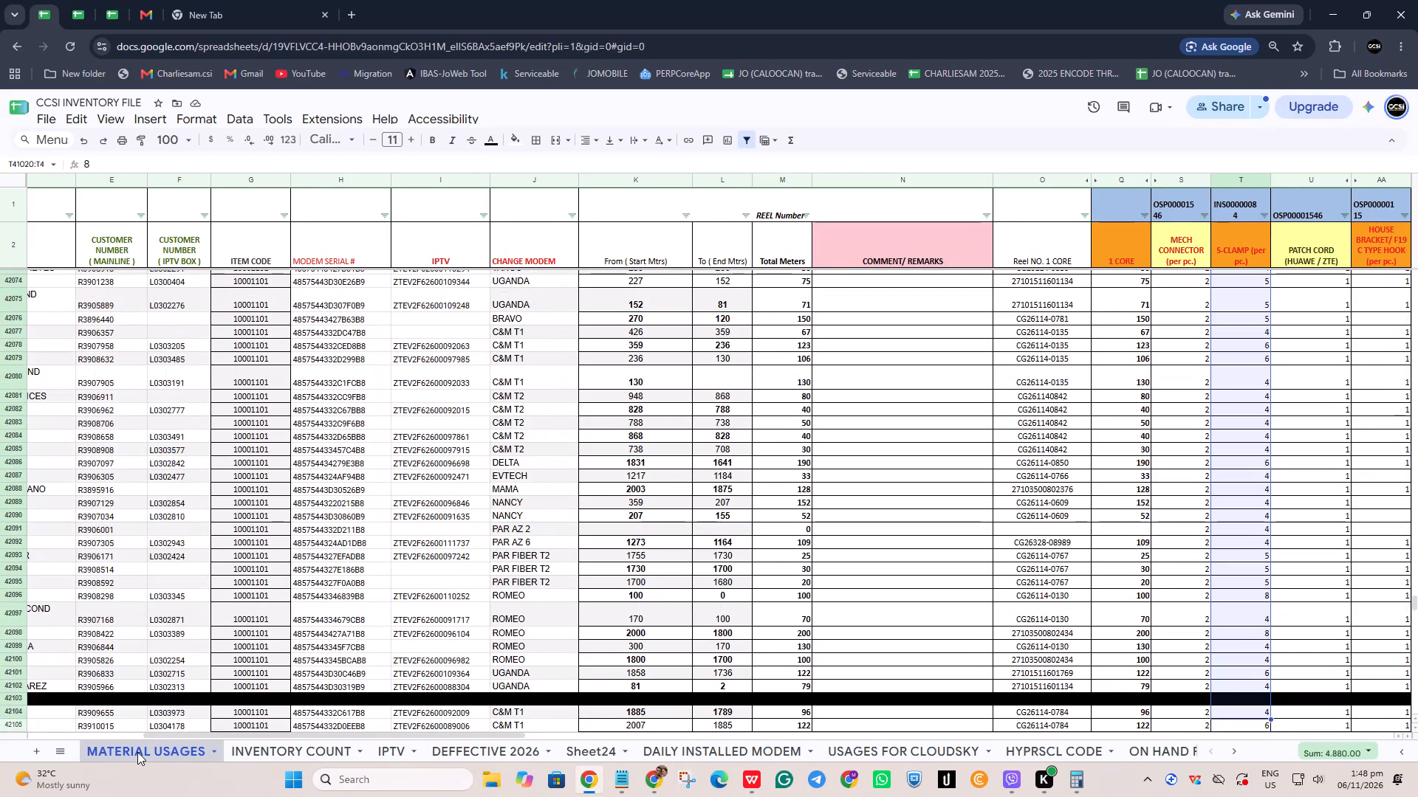
pyautogui.hotkey('shift', 'Up')
pyautogui.hotkey('shift', 'Up')
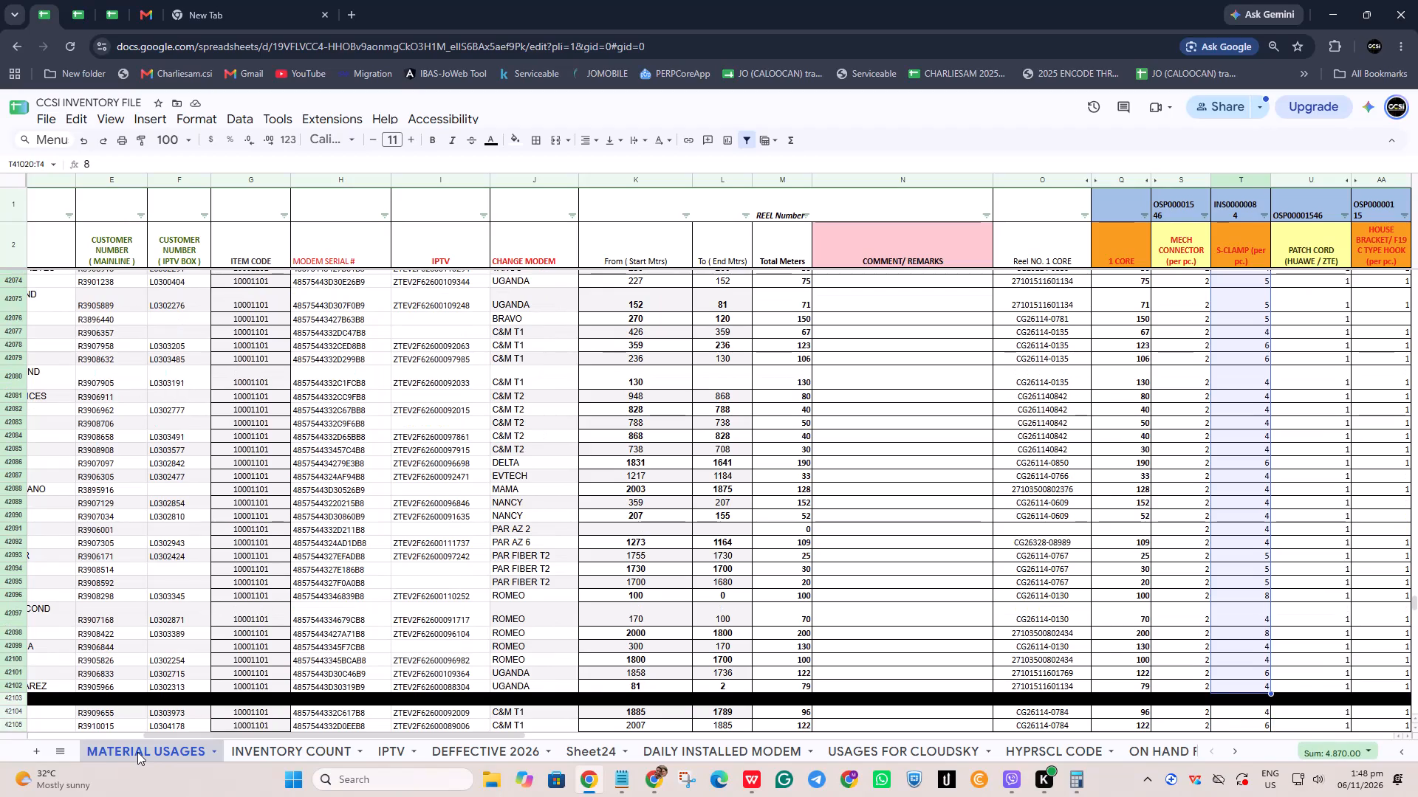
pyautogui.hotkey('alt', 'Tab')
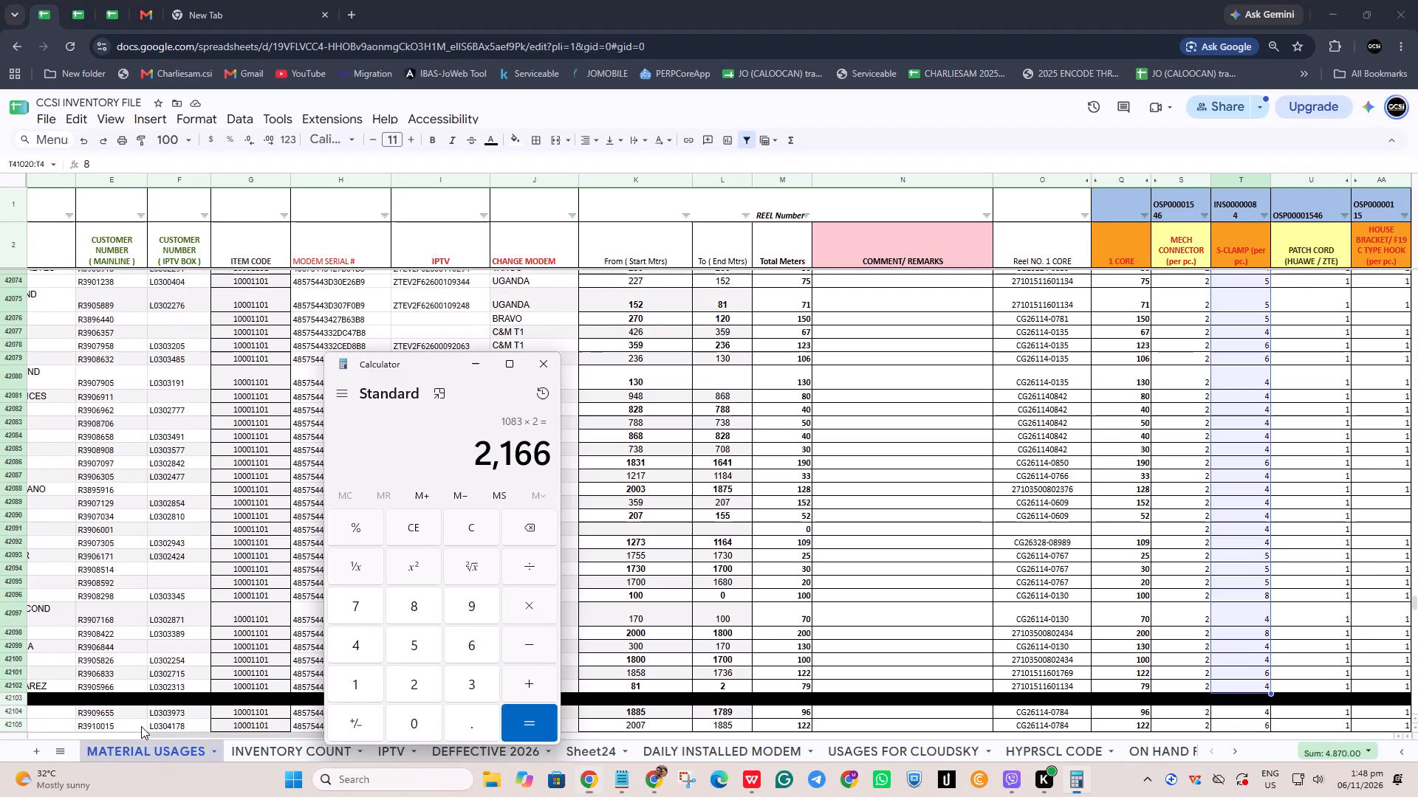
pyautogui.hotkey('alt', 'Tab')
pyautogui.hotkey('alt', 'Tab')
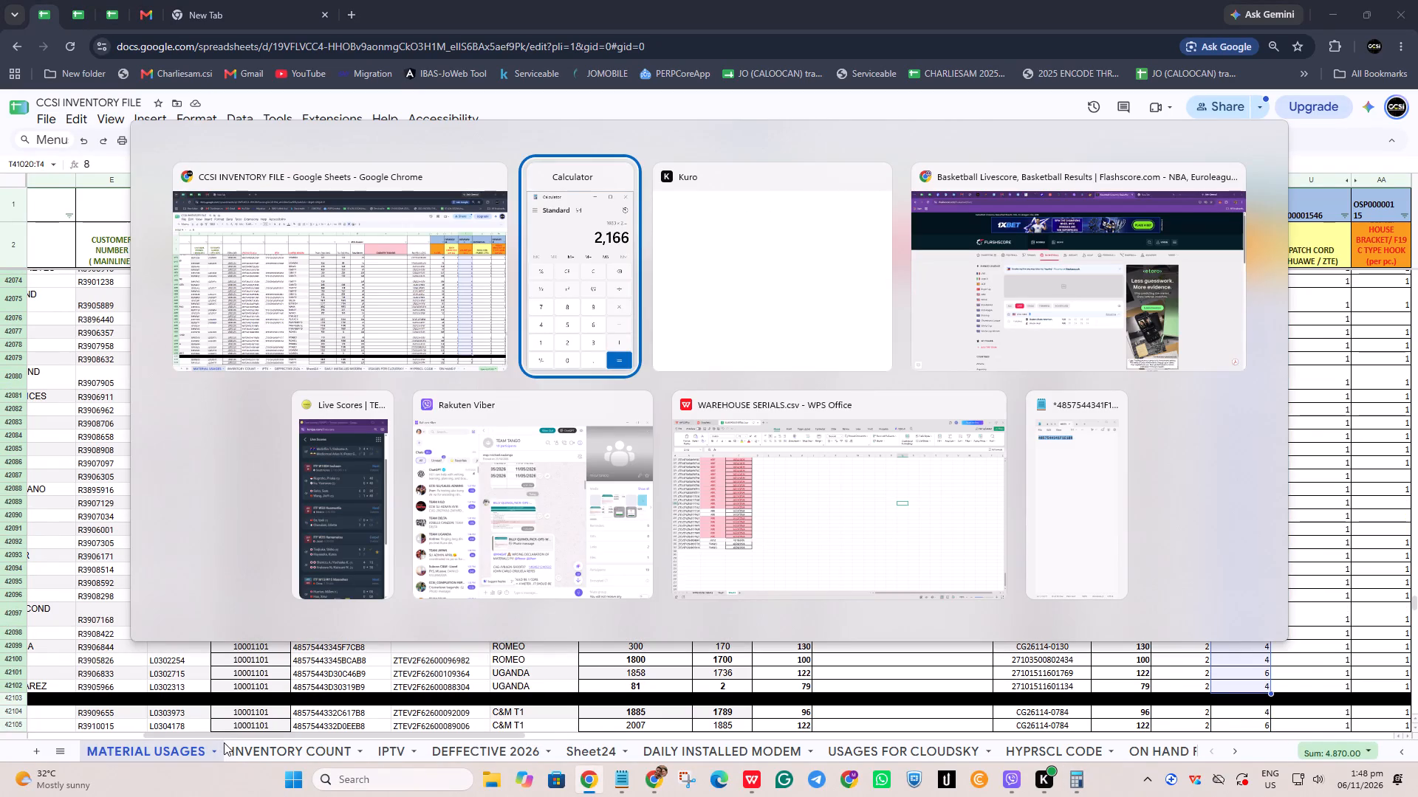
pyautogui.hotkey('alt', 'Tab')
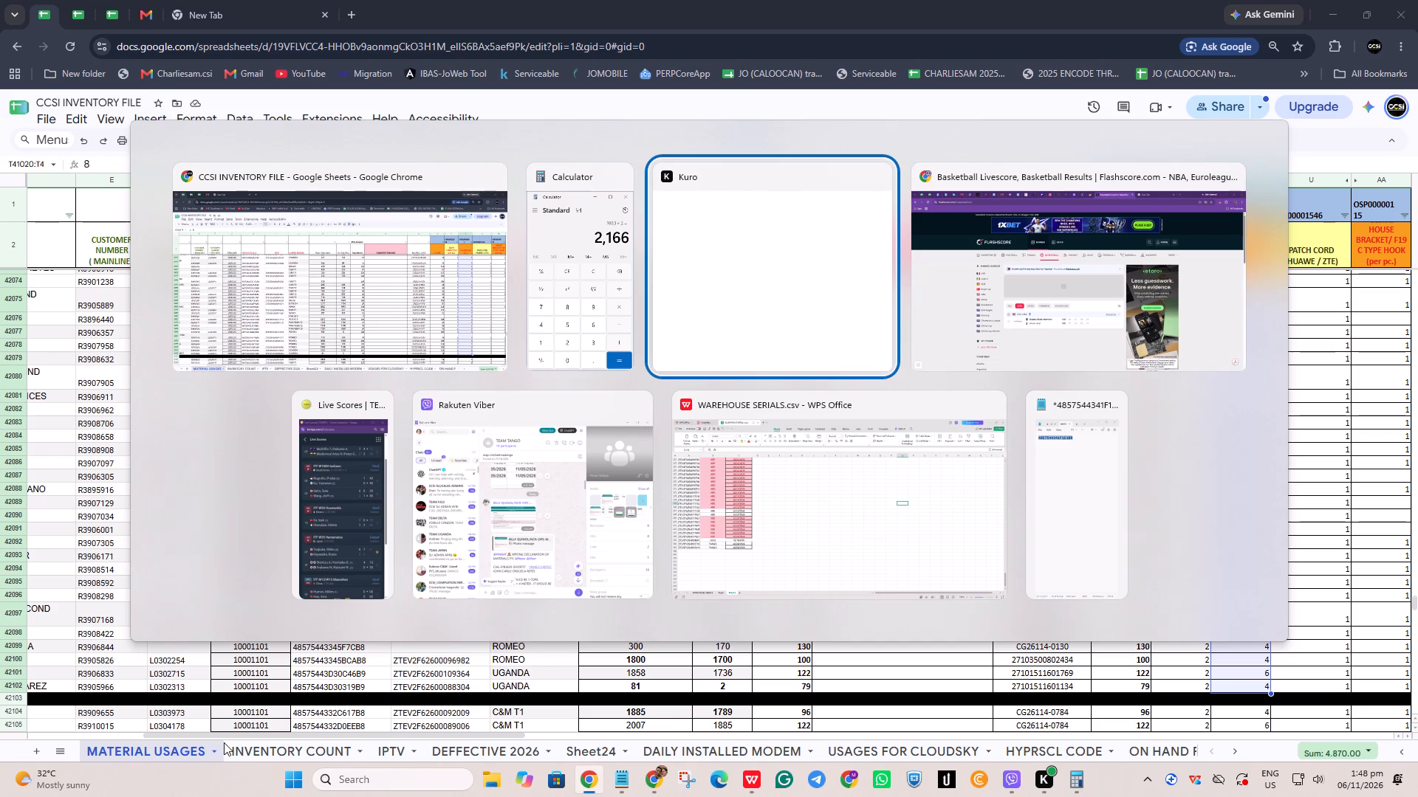
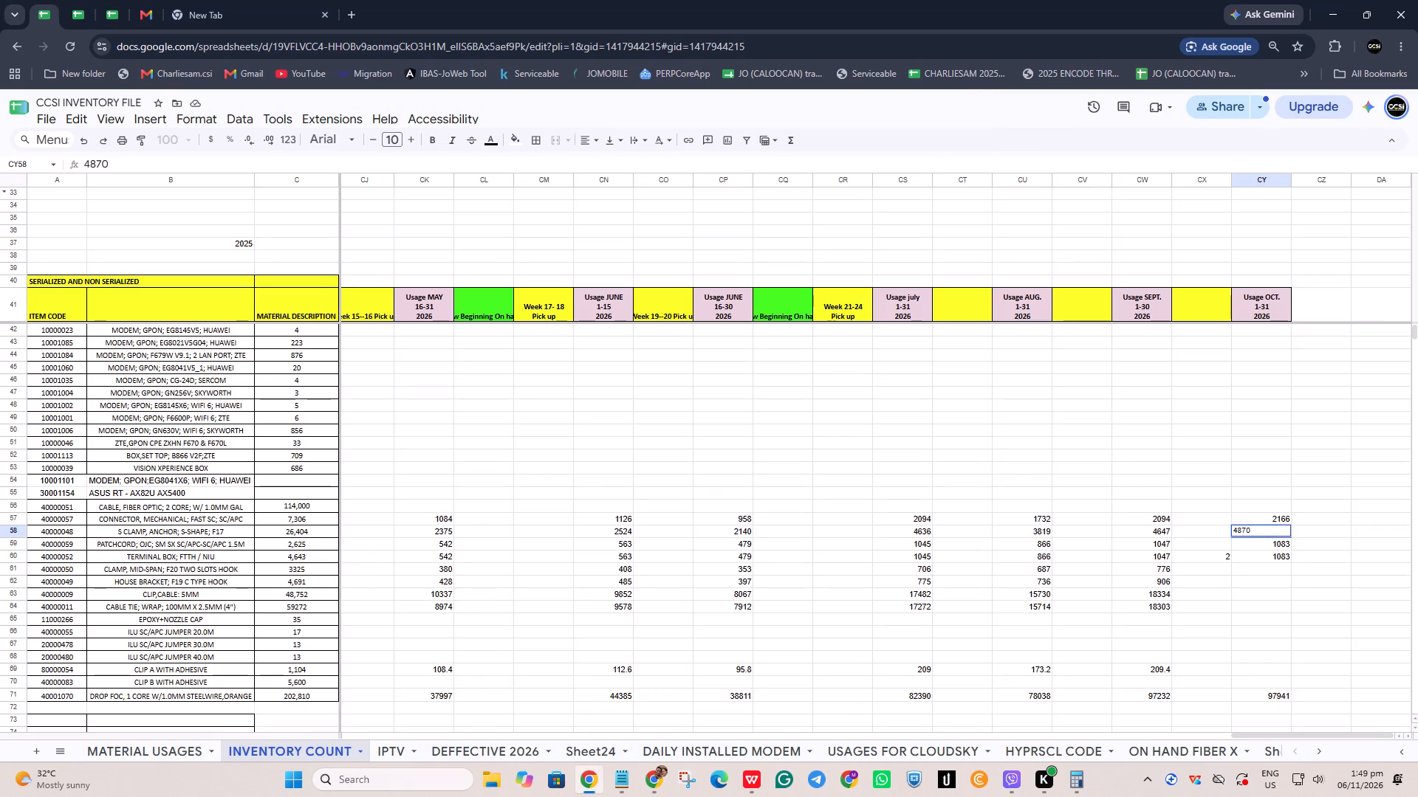
# Record 4870 as the October usage of S CLAMP in CY58.
pyautogui.press('Down')
pyautogui.press('Down')
pyautogui.press('Down')
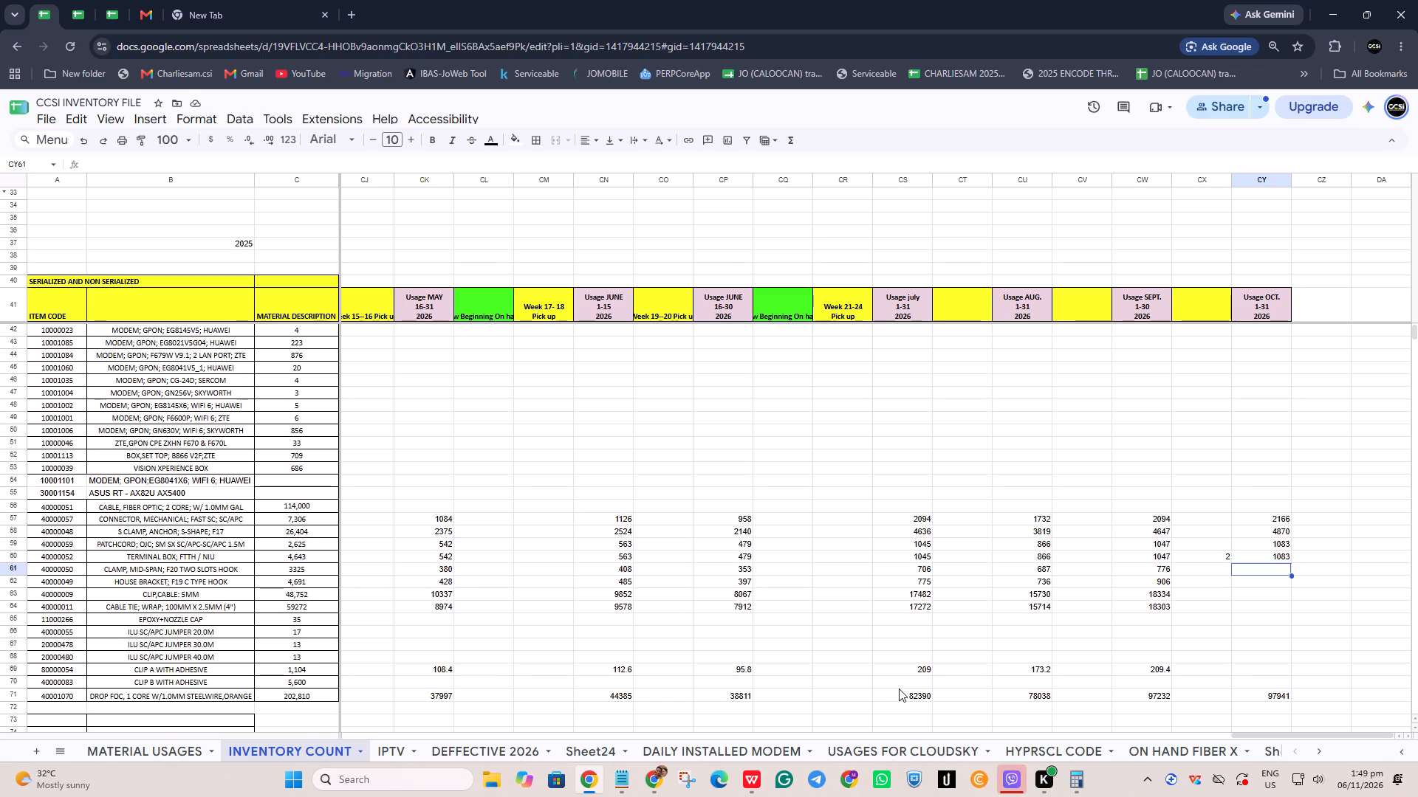
# Total the October MID SPAN/ F20 TWO SLOTS HOOK quantities in MATERIAL USAGES by selecting column AB from row 41020 through row 42102.
pyautogui.click(130, 757)
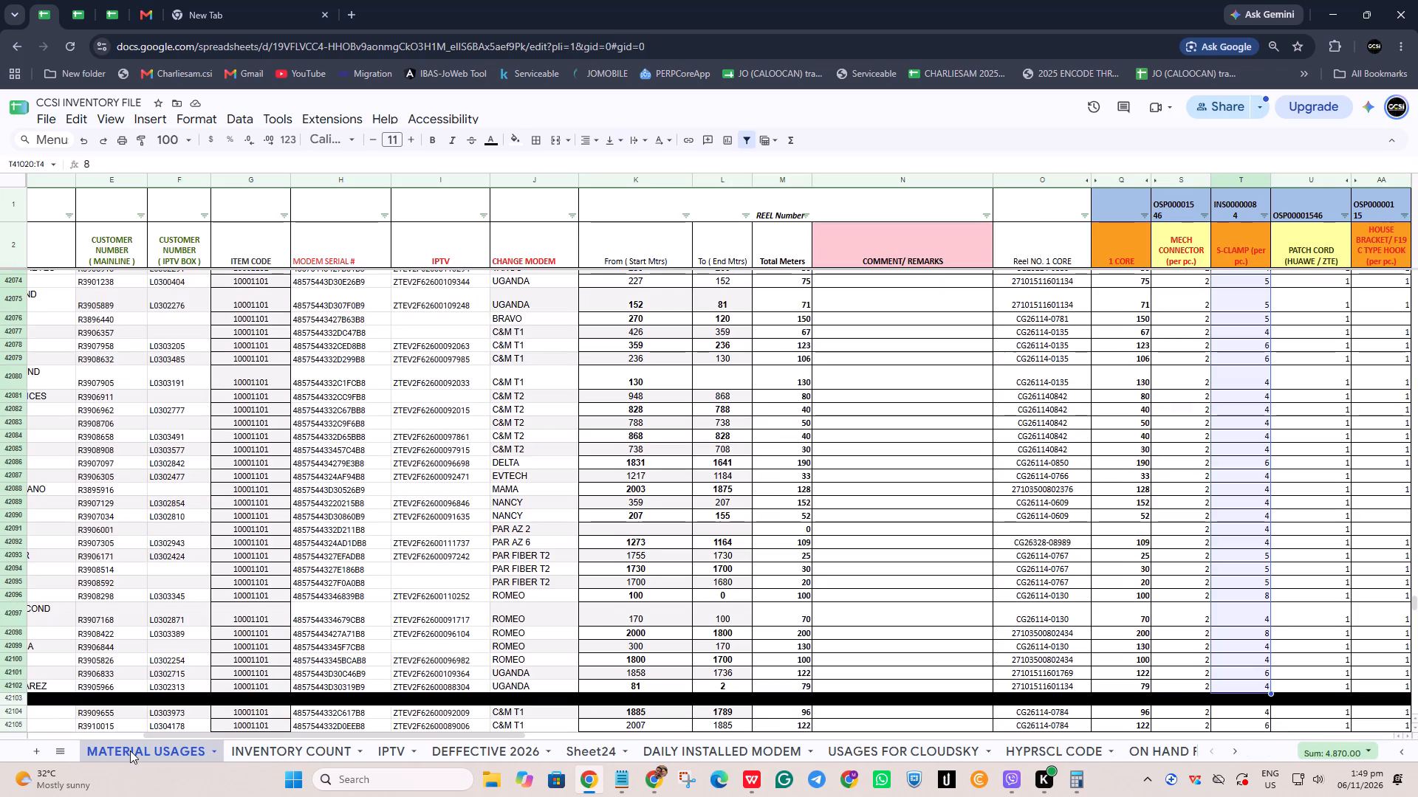
pyautogui.press('Up')
pyautogui.press('Down')
pyautogui.press('Right')
pyautogui.press('Right')
pyautogui.press('Right')
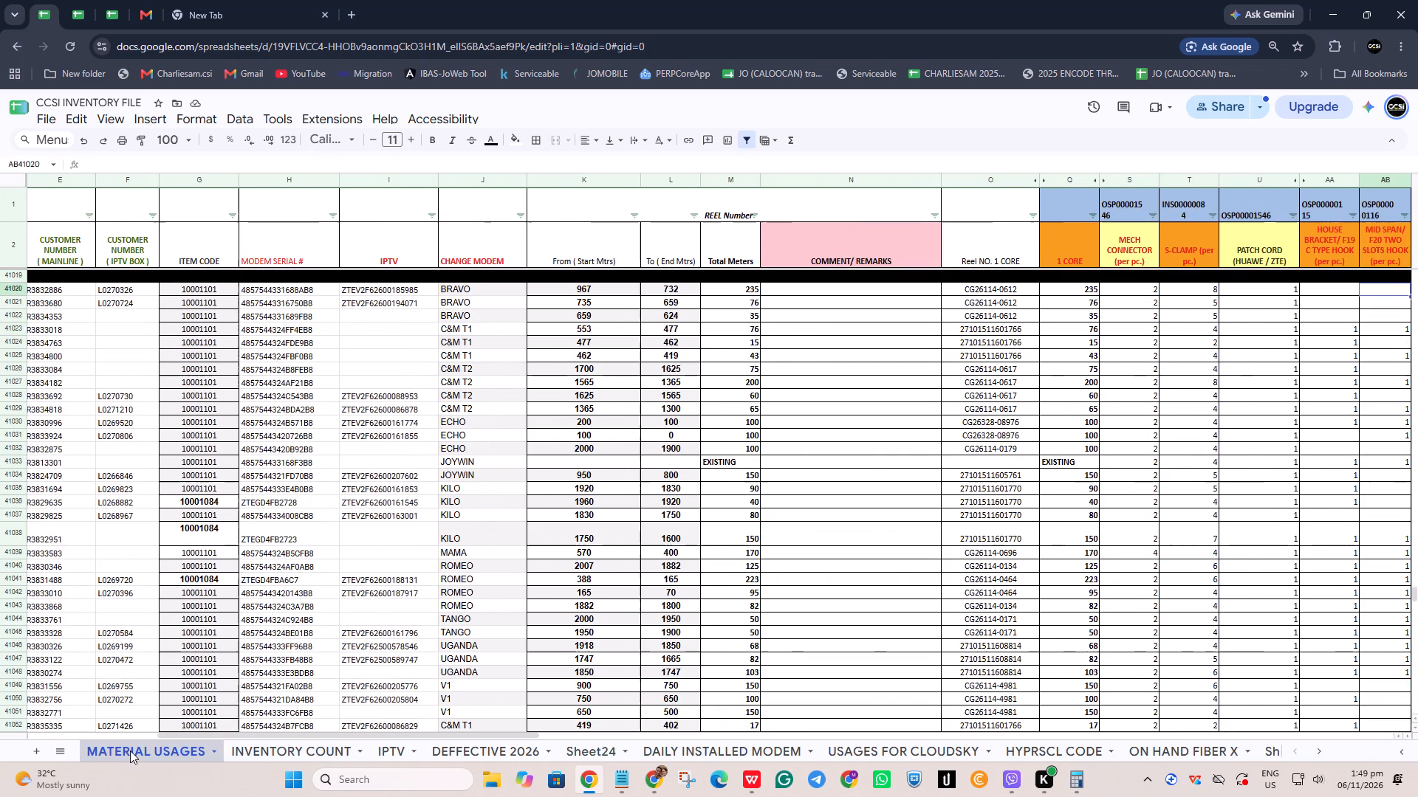
pyautogui.hotkey('shift', 'Down')
pyautogui.hotkey('shift', 'Down')
pyautogui.hotkey('shift', 'Down')
pyautogui.hotkey('shift', 'Down')
pyautogui.hotkey('shift', 'Down')
pyautogui.hotkey('shift', 'Down')
pyautogui.hotkey('shift', 'Down')
pyautogui.hotkey('shift', 'Down')
pyautogui.hotkey('shift', 'Down')
pyautogui.hotkey('shift', 'Down')
pyautogui.hotkey('shift', 'Down')
pyautogui.hotkey('shift', 'Down')
pyautogui.hotkey('shift', 'Down')
pyautogui.hotkey('shift', 'Down')
pyautogui.hotkey('shift', 'Down')
pyautogui.hotkey('shift', 'Down')
pyautogui.hotkey('shift', 'Down')
pyautogui.hotkey('shift', 'Down')
pyautogui.hotkey('shift', 'Down')
pyautogui.hotkey('shift', 'Down')
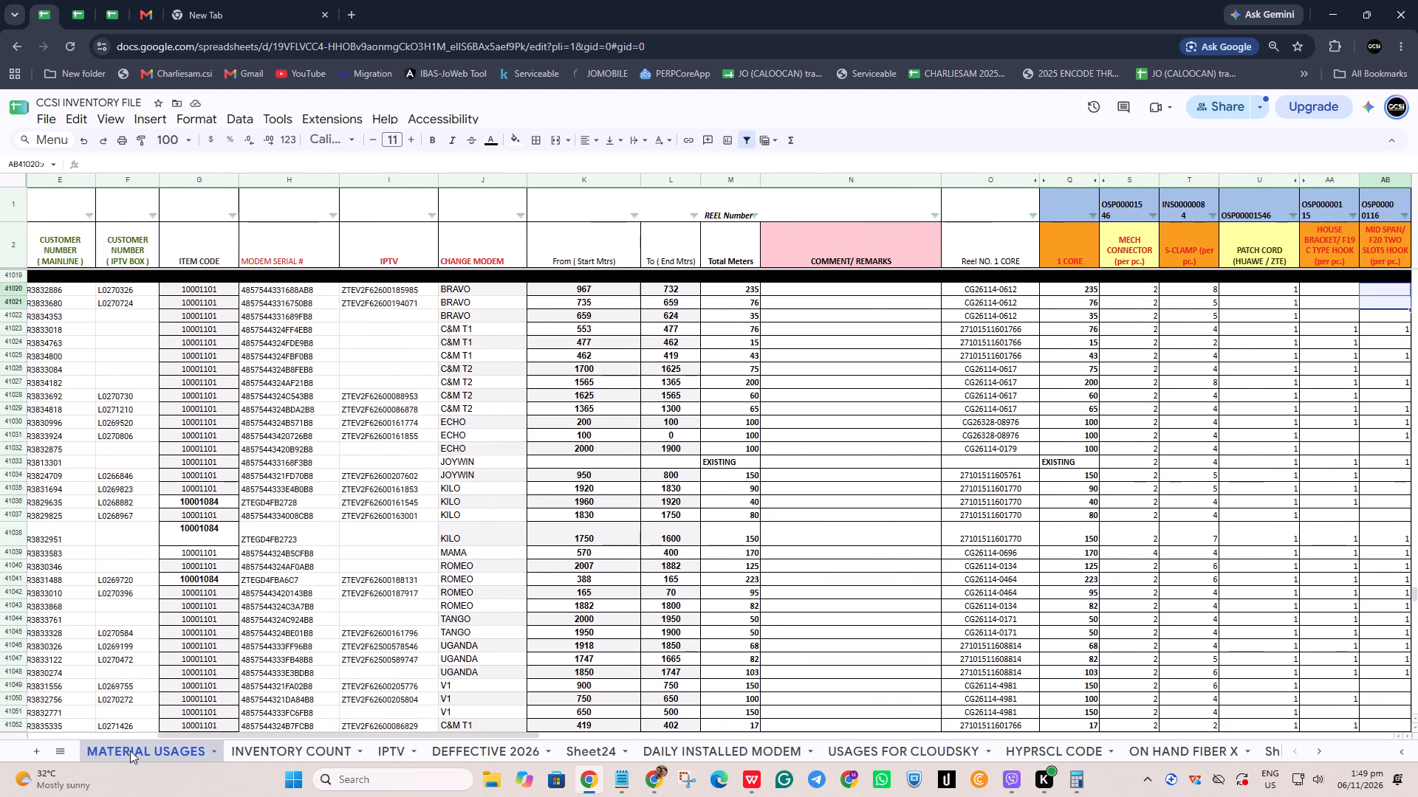
pyautogui.hotkey('shift', 'pagedown')
pyautogui.hotkey('shift', 'pagedown')
pyautogui.hotkey('shift', 'pagedown')
pyautogui.hotkey('shift', 'pagedown')
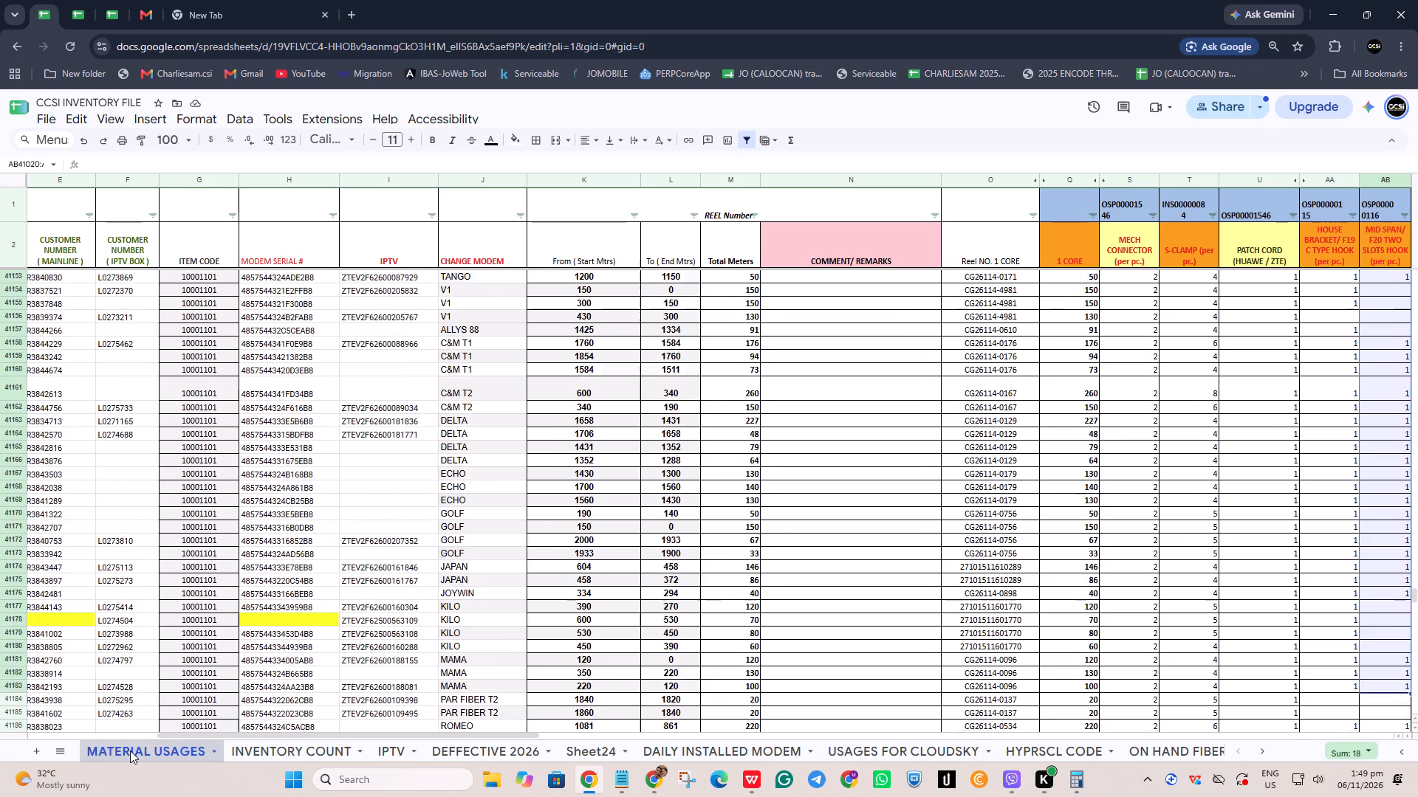
pyautogui.hotkey('shift', 'pagedown')
pyautogui.hotkey('shift', 'pagedown')
pyautogui.hotkey('shift', 'pagedown')
pyautogui.hotkey('shift', 'pagedown')
pyautogui.hotkey('shift', 'pagedown')
pyautogui.hotkey('shift', 'pagedown')
pyautogui.hotkey('shift', 'pagedown')
pyautogui.hotkey('shift', 'pagedown')
pyautogui.hotkey('shift', 'pagedown')
pyautogui.hotkey('shift', 'pagedown')
pyautogui.hotkey('shift', 'pagedown')
pyautogui.hotkey('shift', 'pagedown')
pyautogui.hotkey('shift', 'pagedown')
pyautogui.hotkey('shift', 'pagedown')
pyautogui.hotkey('shift', 'pagedown')
pyautogui.hotkey('shift', 'pagedown')
pyautogui.hotkey('shift', 'pagedown')
pyautogui.hotkey('shift', 'pagedown')
pyautogui.hotkey('shift', 'pagedown')
pyautogui.hotkey('shift', 'pagedown')
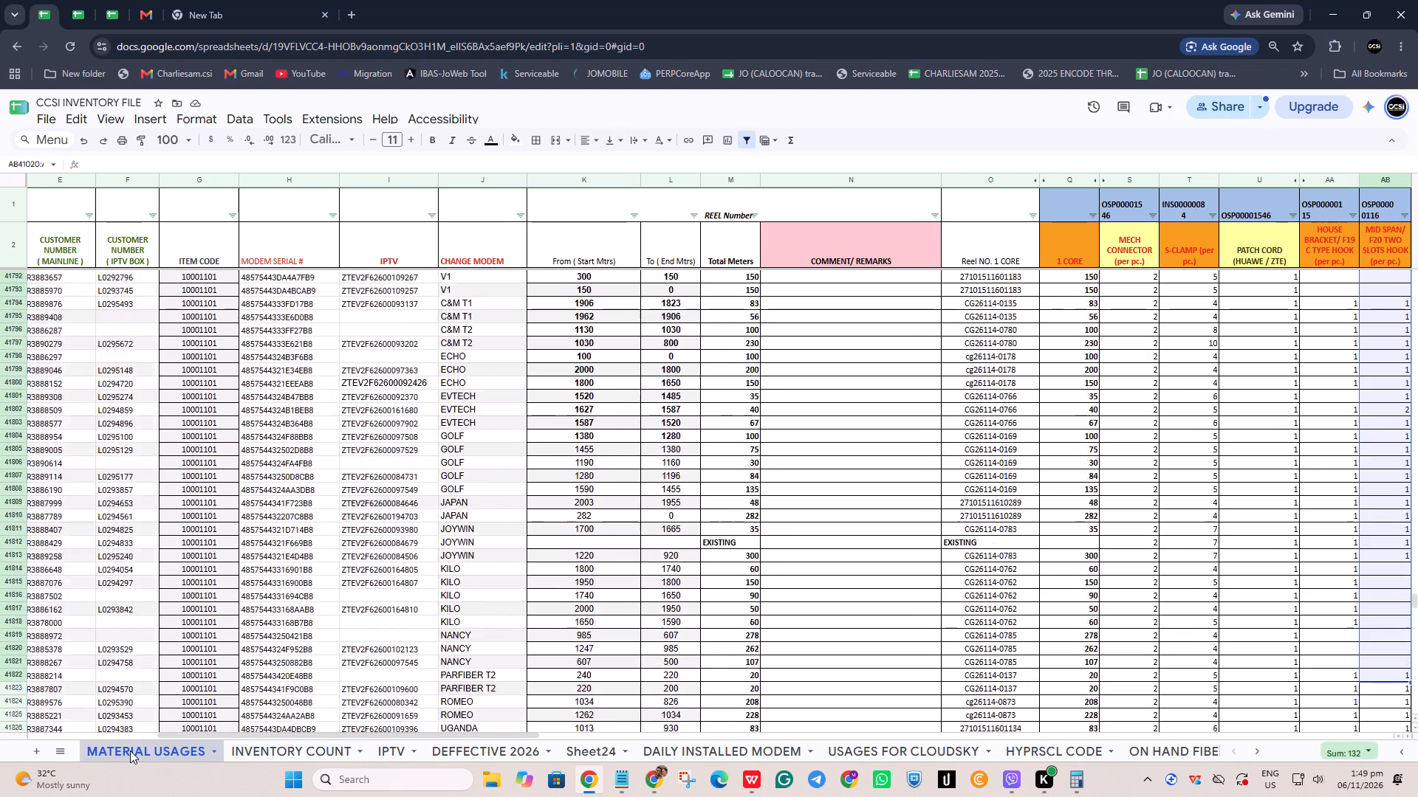
pyautogui.hotkey('shift', 'pageup')
pyautogui.hotkey('shift', 'pageup')
pyautogui.hotkey('shift', 'pageup')
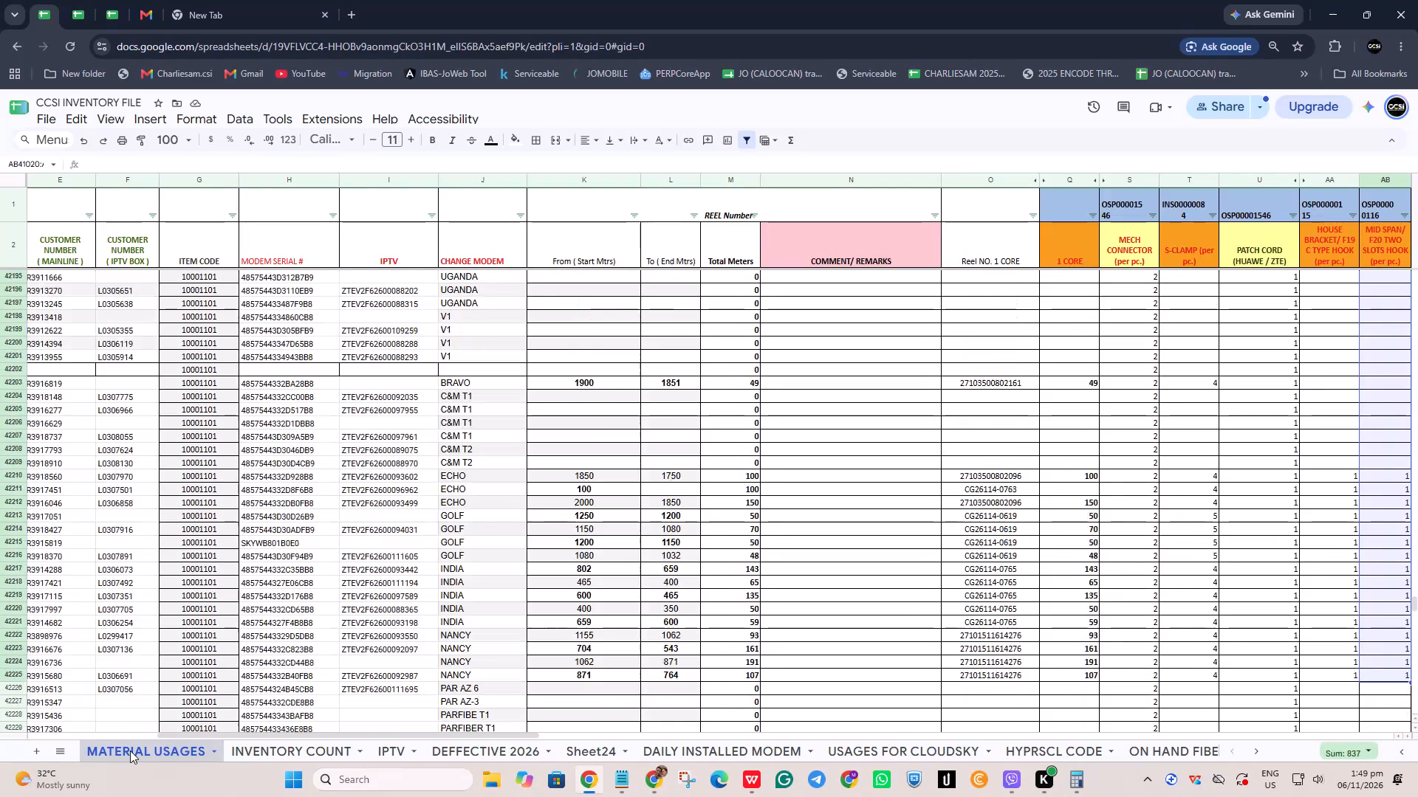
pyautogui.hotkey('shift', 'pageup')
pyautogui.hotkey('shift', 'pageup')
pyautogui.hotkey('shift', 'pageup')
pyautogui.hotkey('shift', 'Up')
pyautogui.hotkey('shift', 'Up')
pyautogui.hotkey('shift', 'Up')
pyautogui.hotkey('shift', 'Up')
pyautogui.hotkey('shift', 'Up')
pyautogui.hotkey('shift', 'Up')
pyautogui.hotkey('shift', 'Up')
pyautogui.hotkey('shift', 'Up')
pyautogui.hotkey('shift', 'Up')
pyautogui.hotkey('shift', 'Up')
pyautogui.hotkey('shift', 'Up')
pyautogui.hotkey('shift', 'Up')
pyautogui.hotkey('shift', 'Up')
pyautogui.hotkey('shift', 'Up')
pyautogui.hotkey('shift', 'Up')
pyautogui.hotkey('shift', 'Up')
pyautogui.hotkey('shift', 'Up')
pyautogui.hotkey('shift', 'Up')
pyautogui.hotkey('shift', 'Up')
pyautogui.hotkey('shift', 'Up')
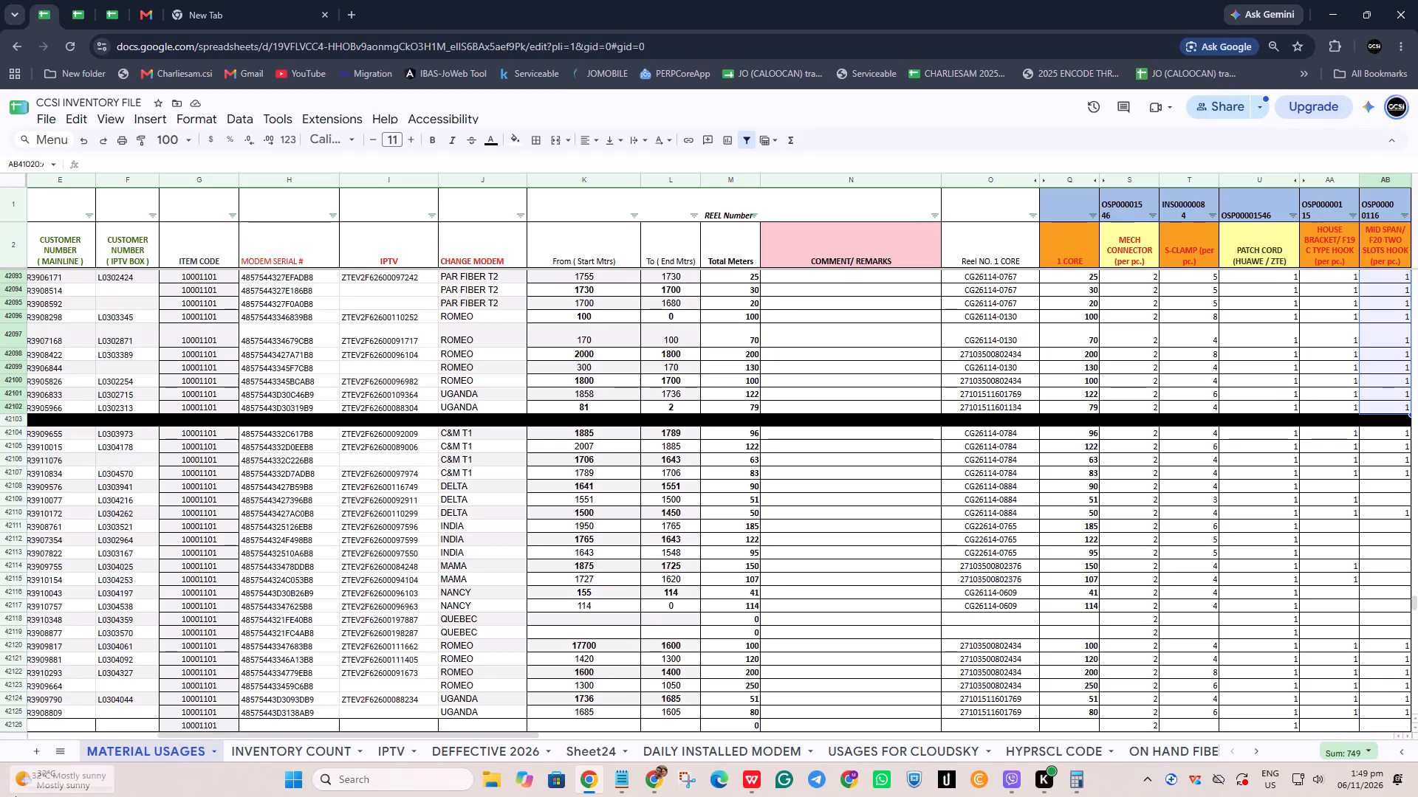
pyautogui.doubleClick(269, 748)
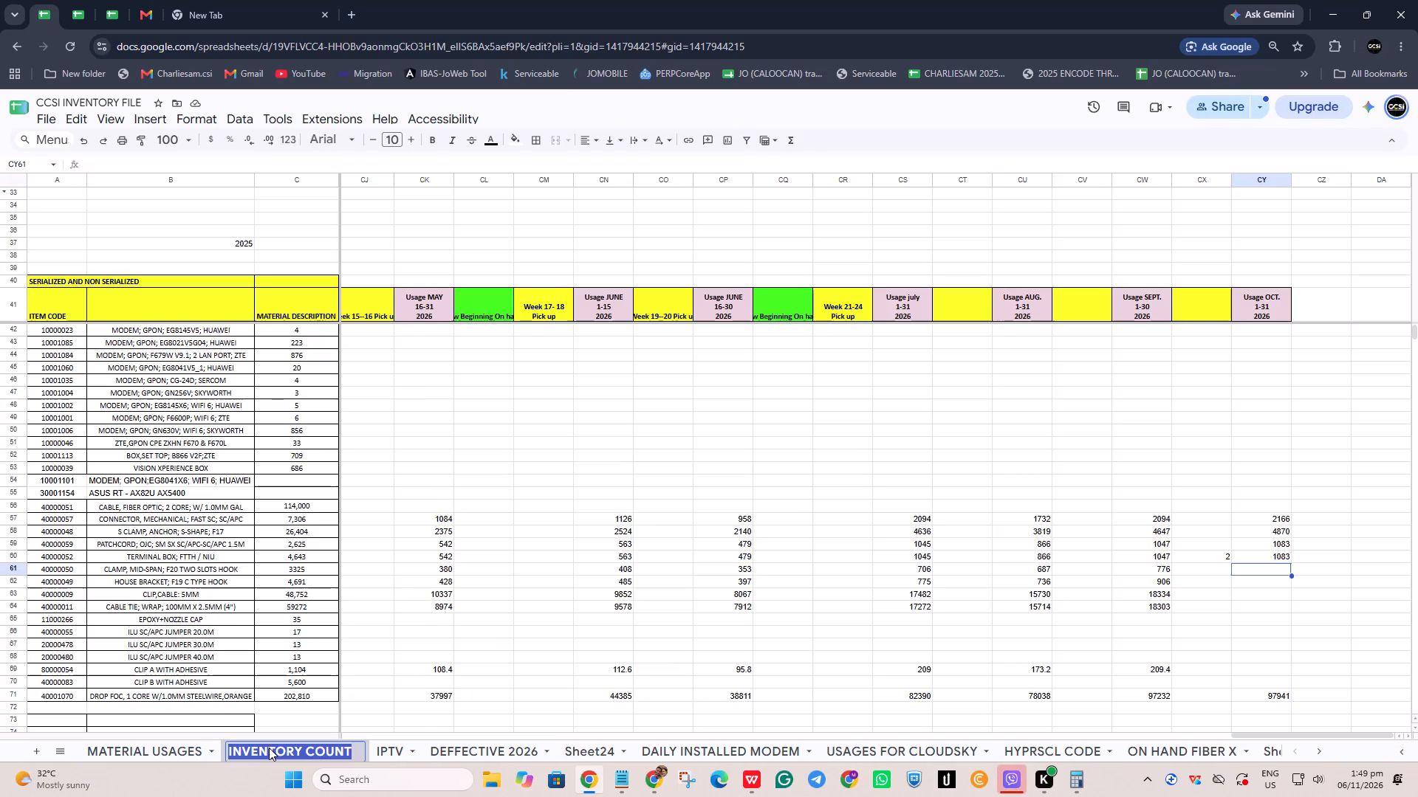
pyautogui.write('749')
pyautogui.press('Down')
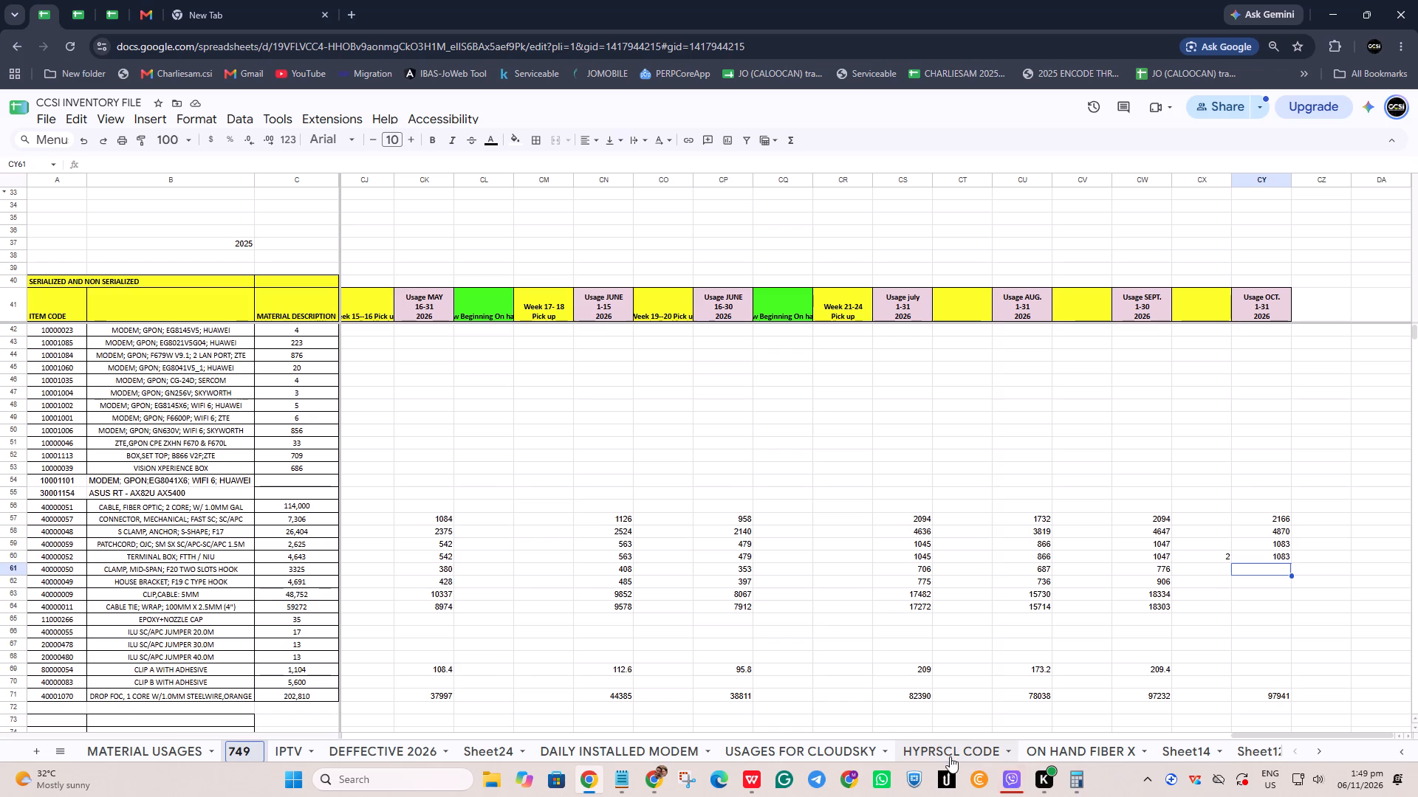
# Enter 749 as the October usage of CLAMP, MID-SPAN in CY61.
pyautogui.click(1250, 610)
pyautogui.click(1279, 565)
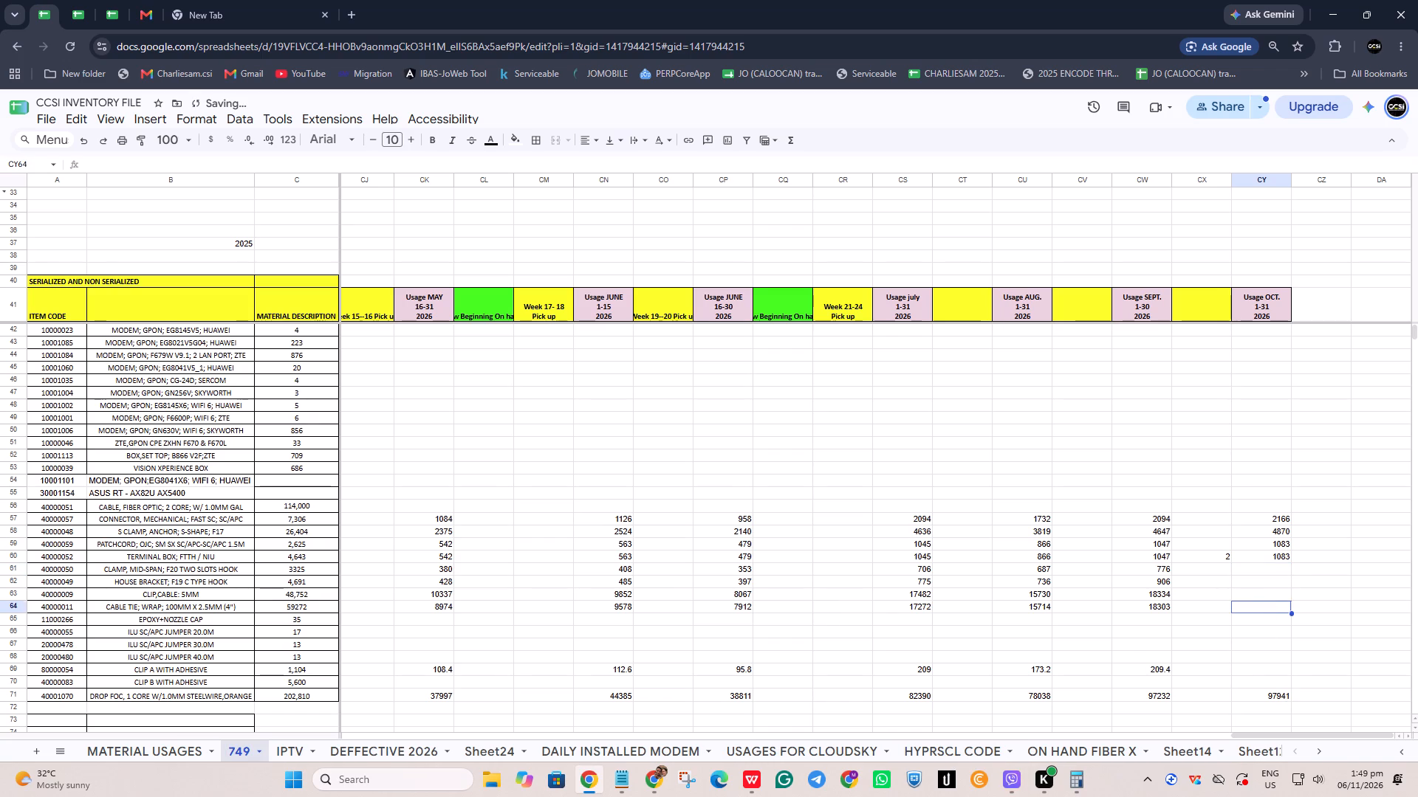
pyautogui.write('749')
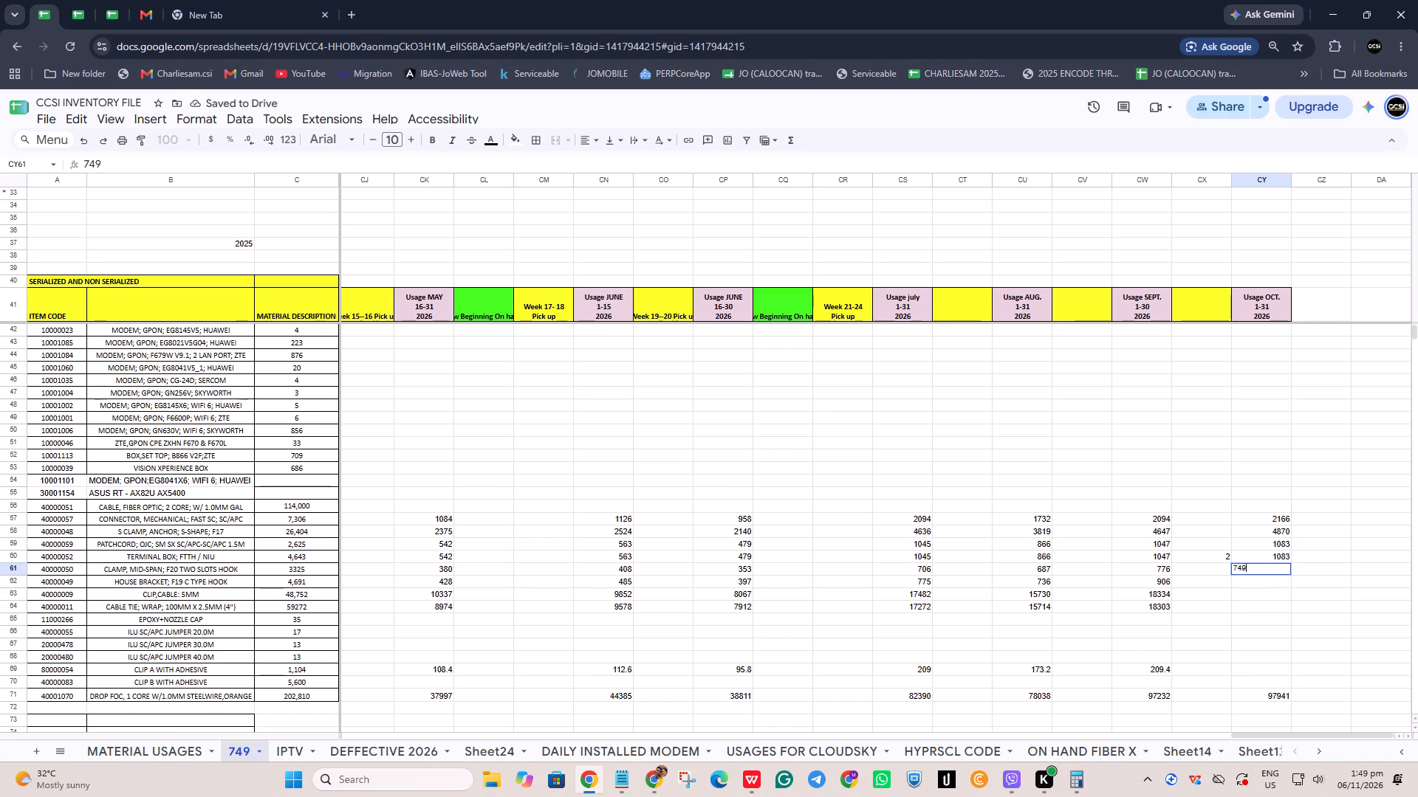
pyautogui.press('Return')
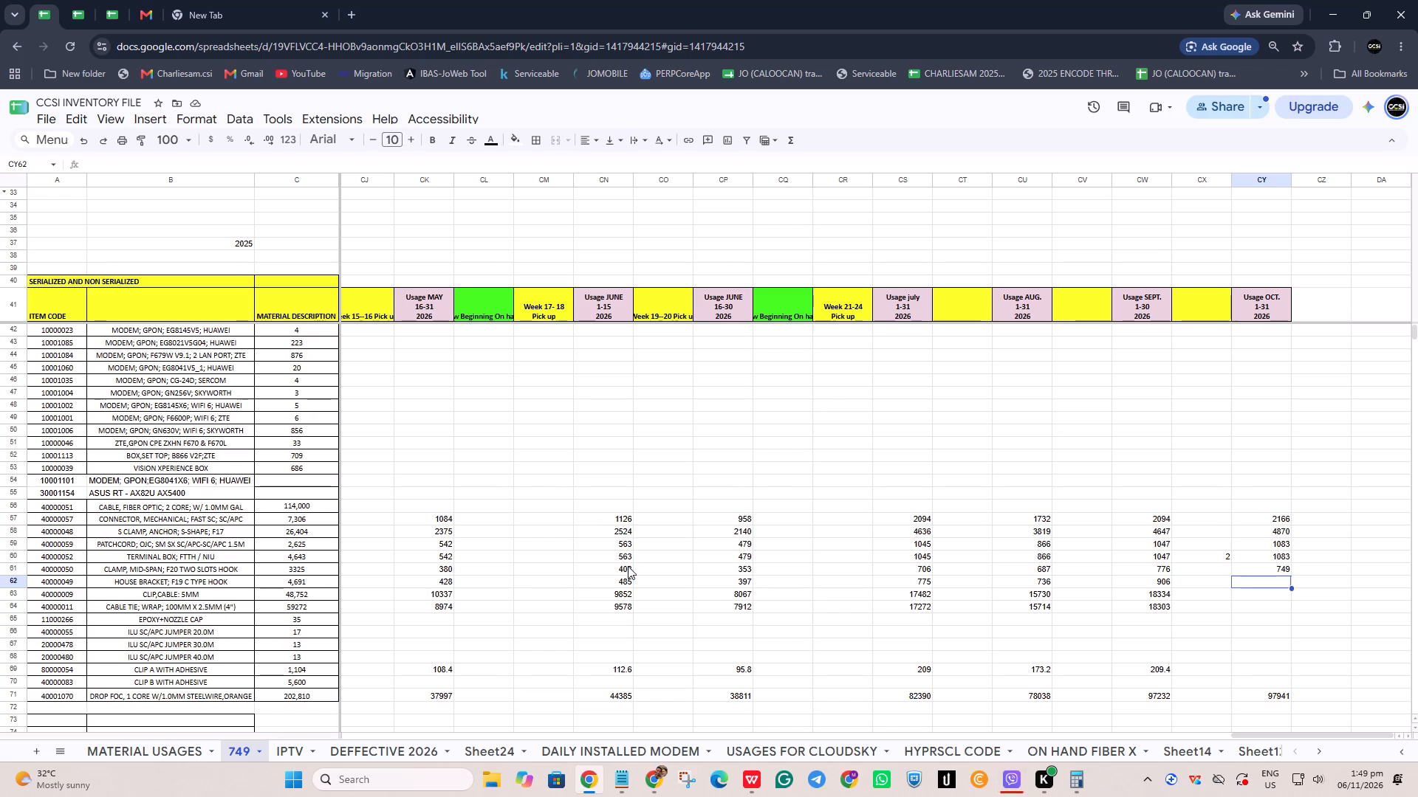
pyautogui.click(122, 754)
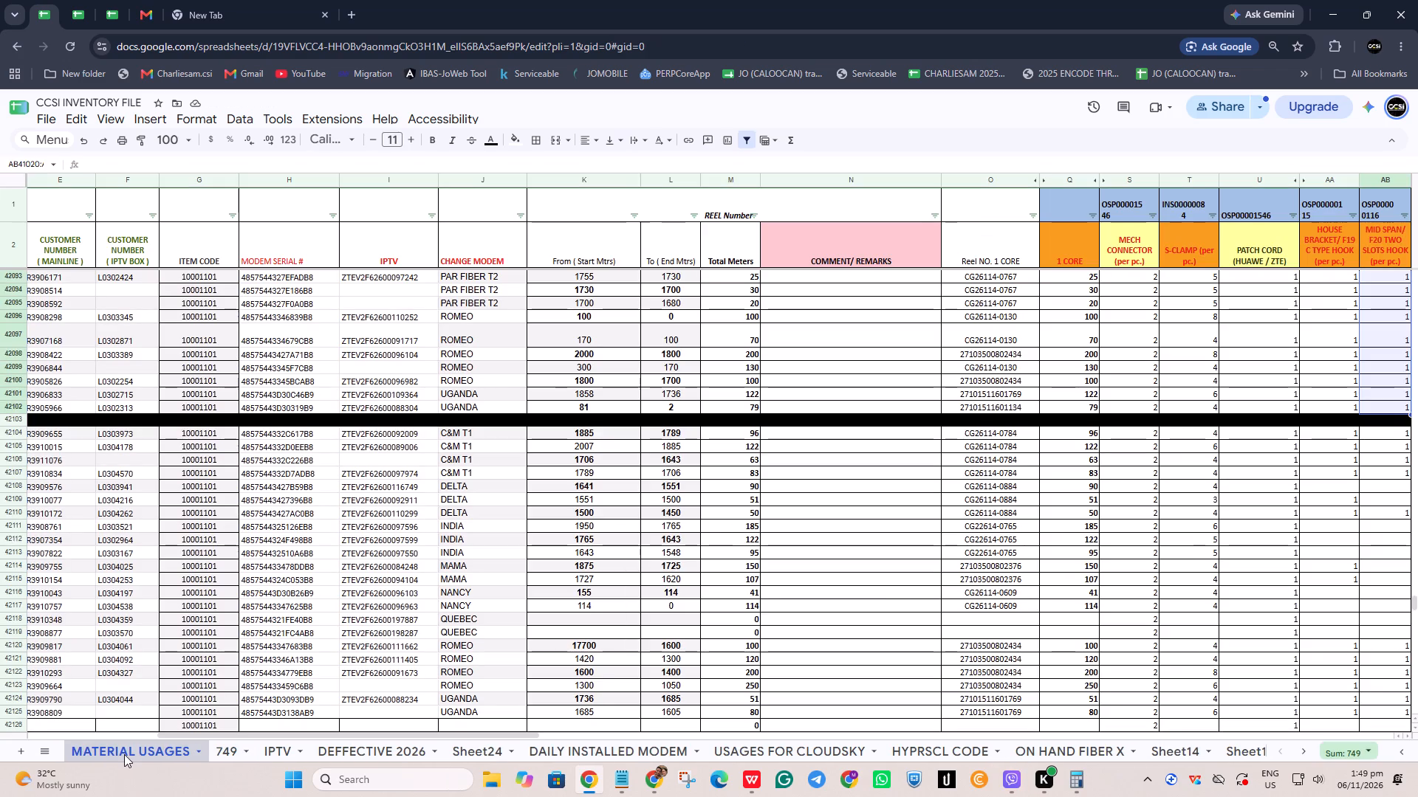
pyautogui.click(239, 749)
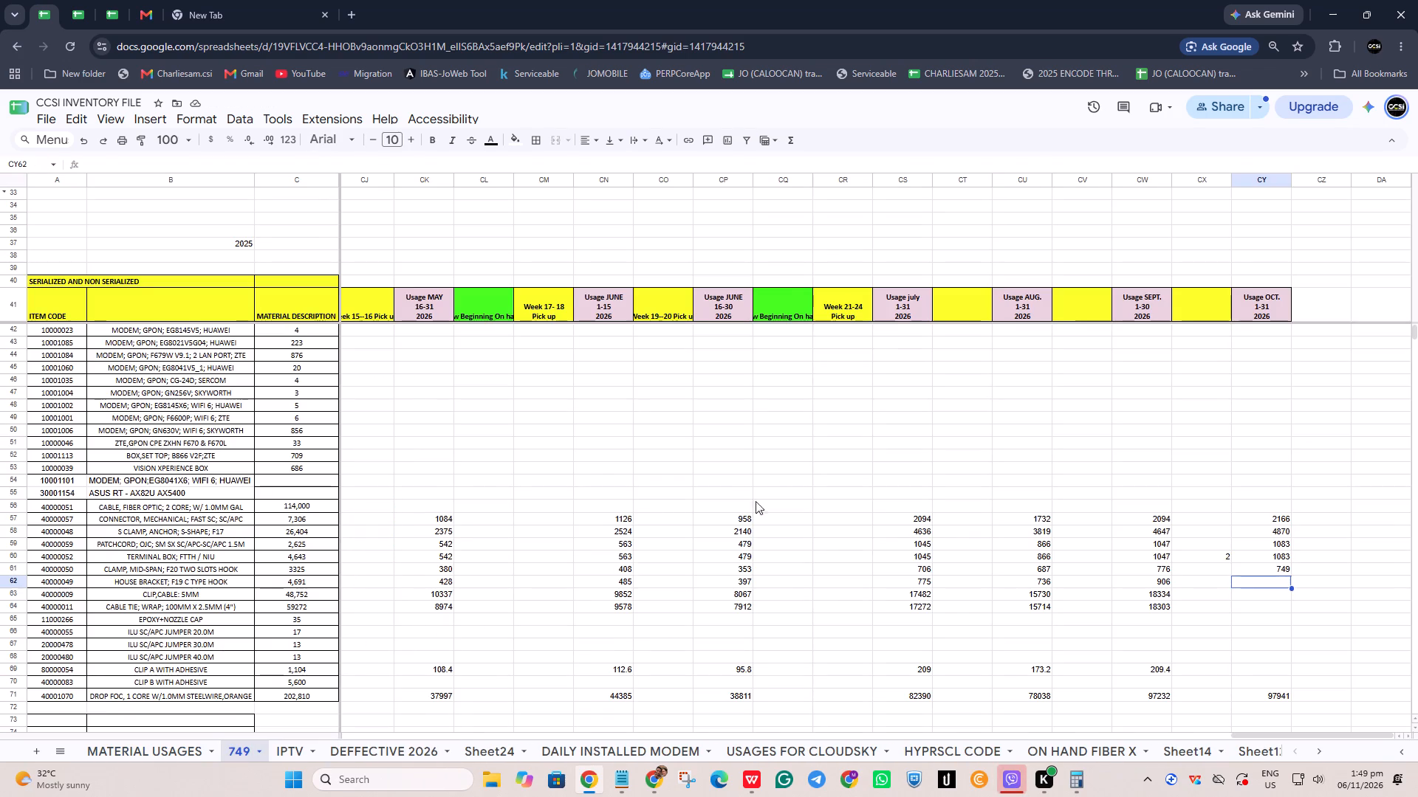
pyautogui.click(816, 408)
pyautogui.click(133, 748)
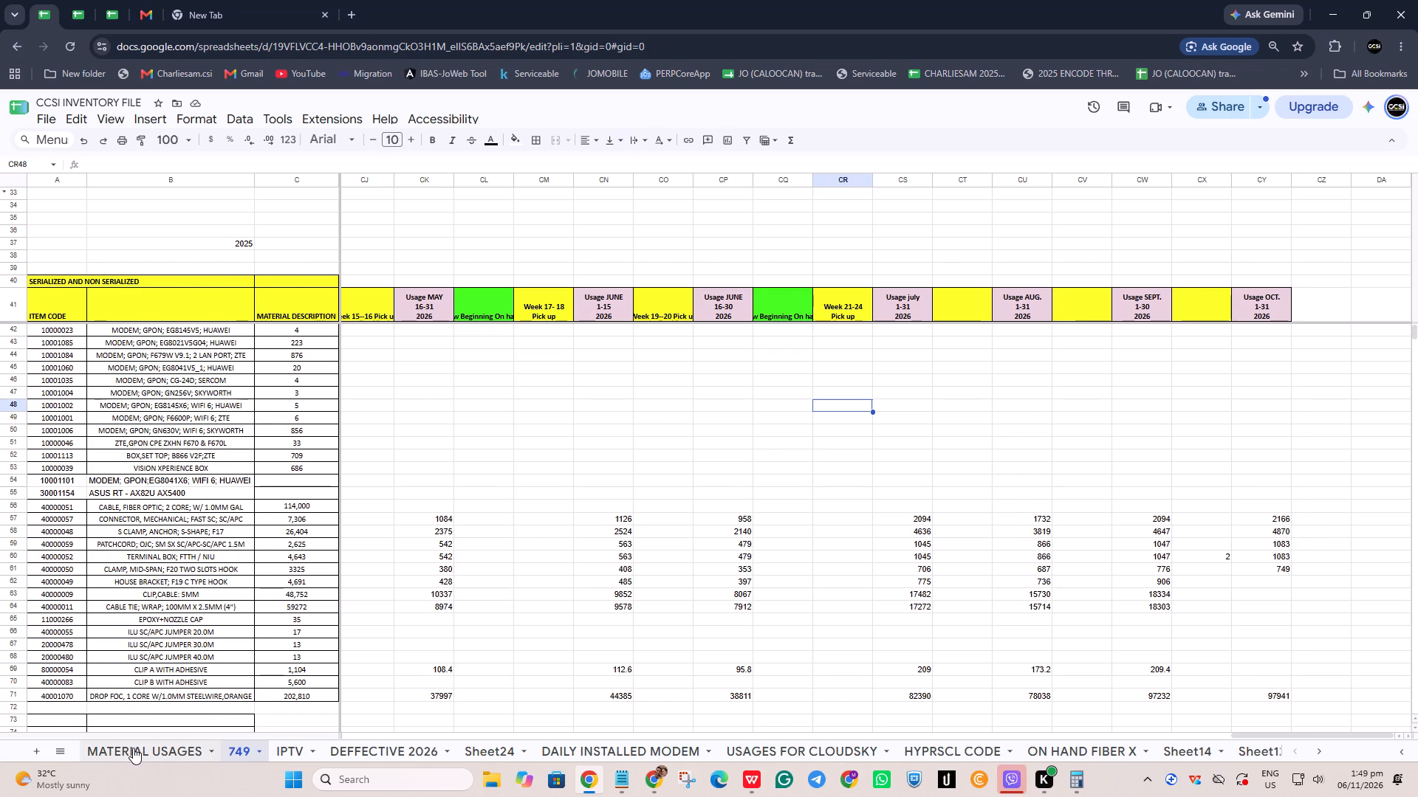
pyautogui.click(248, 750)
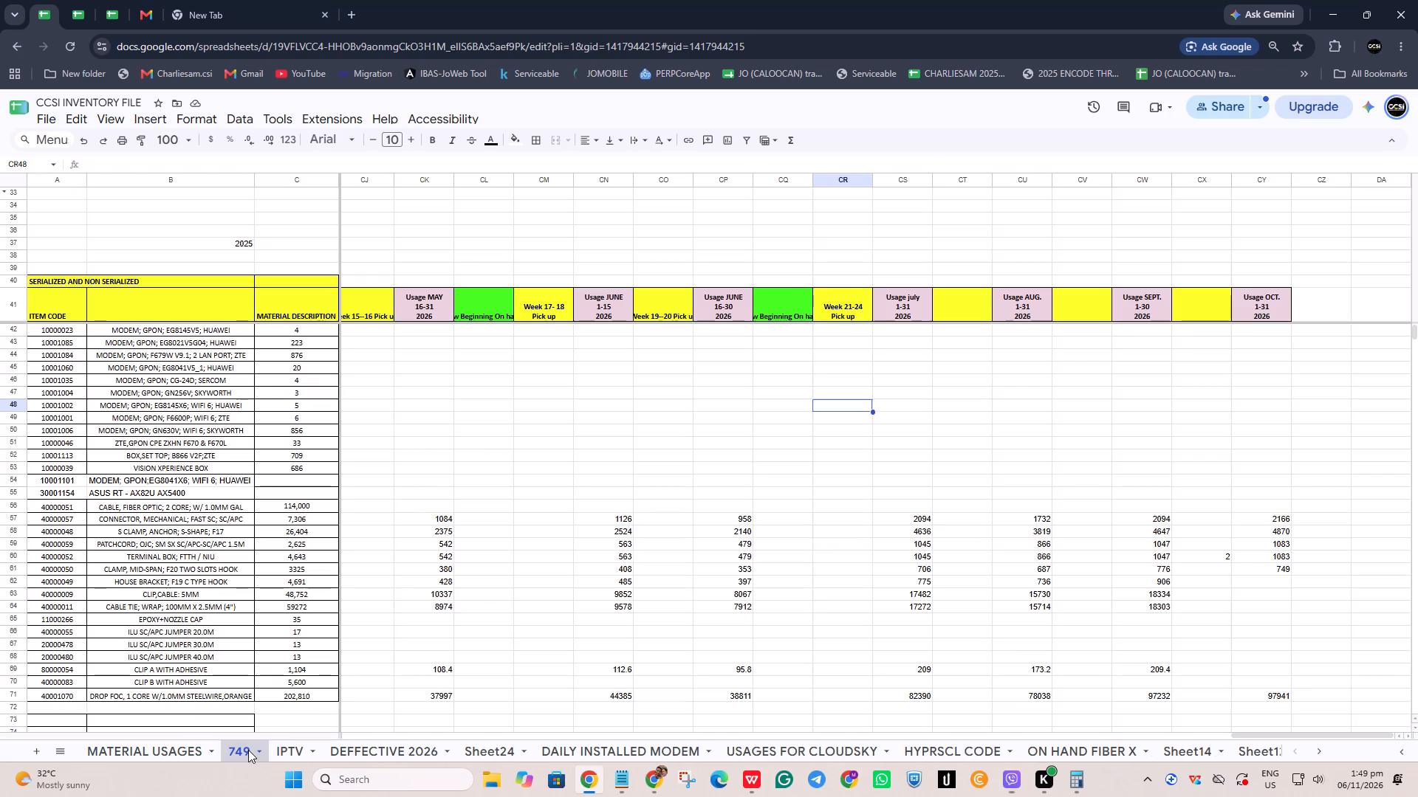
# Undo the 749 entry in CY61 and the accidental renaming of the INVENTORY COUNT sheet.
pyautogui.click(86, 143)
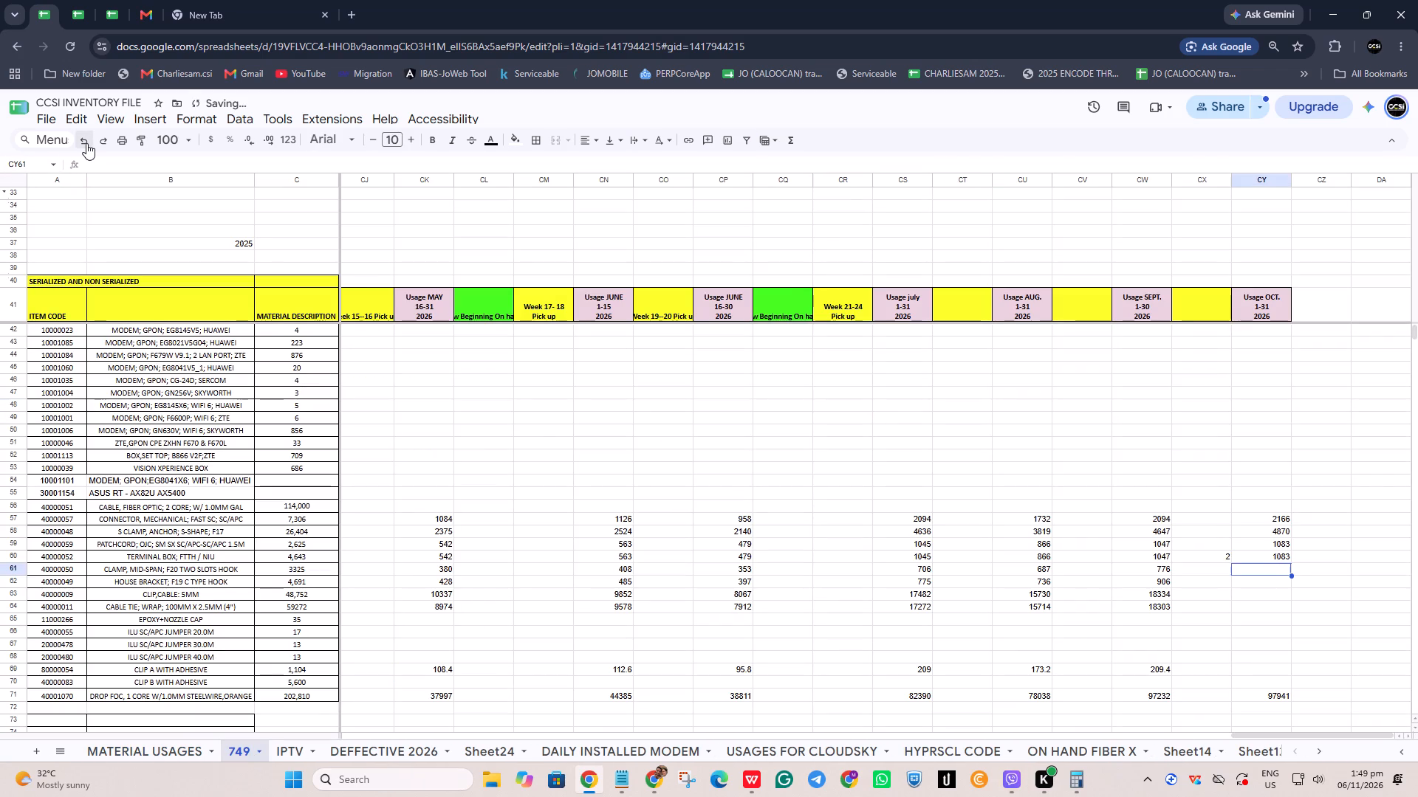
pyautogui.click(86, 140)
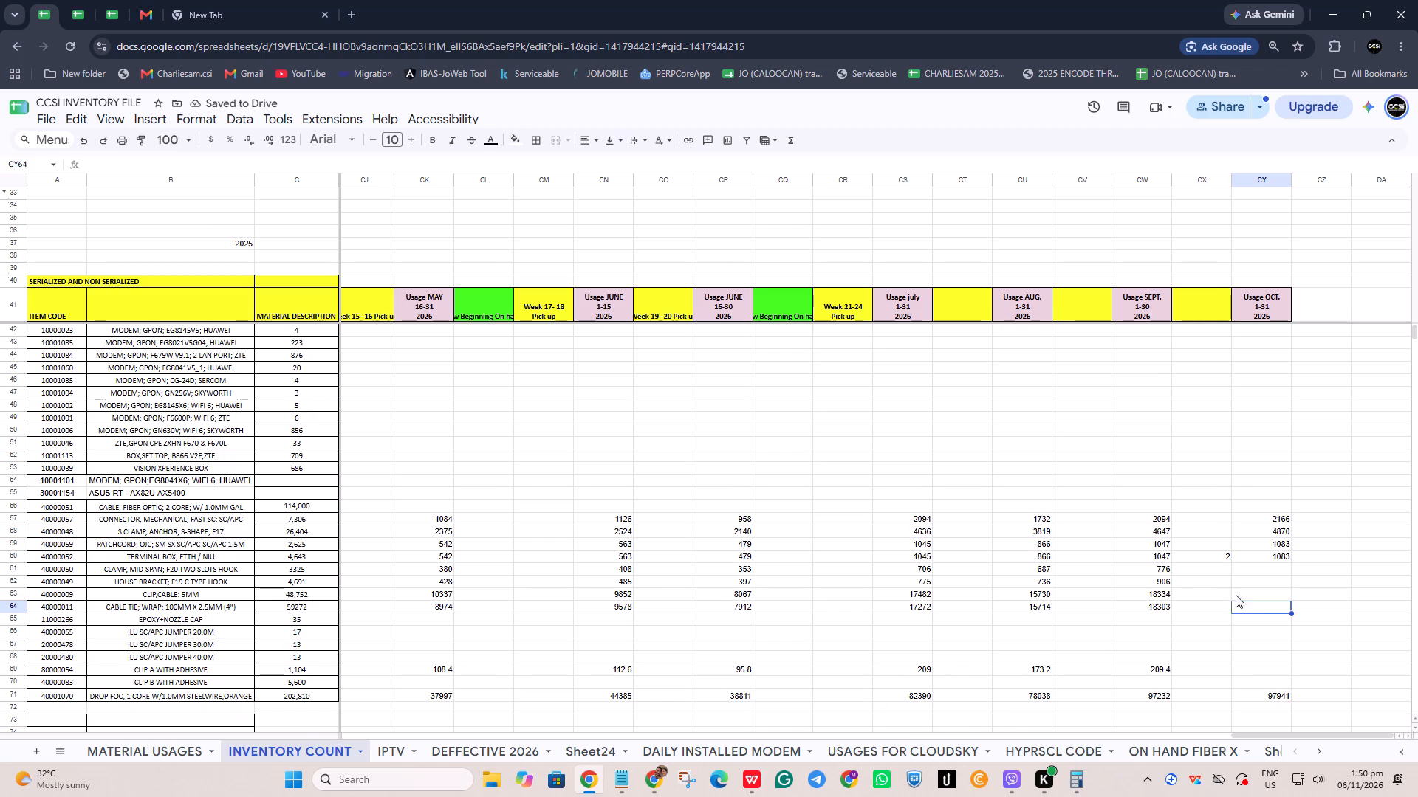
# Enter 749 as the October usage of CLAMP, MID-SPAN in CY61 of INVENTORY COUNT.
pyautogui.click(1270, 567)
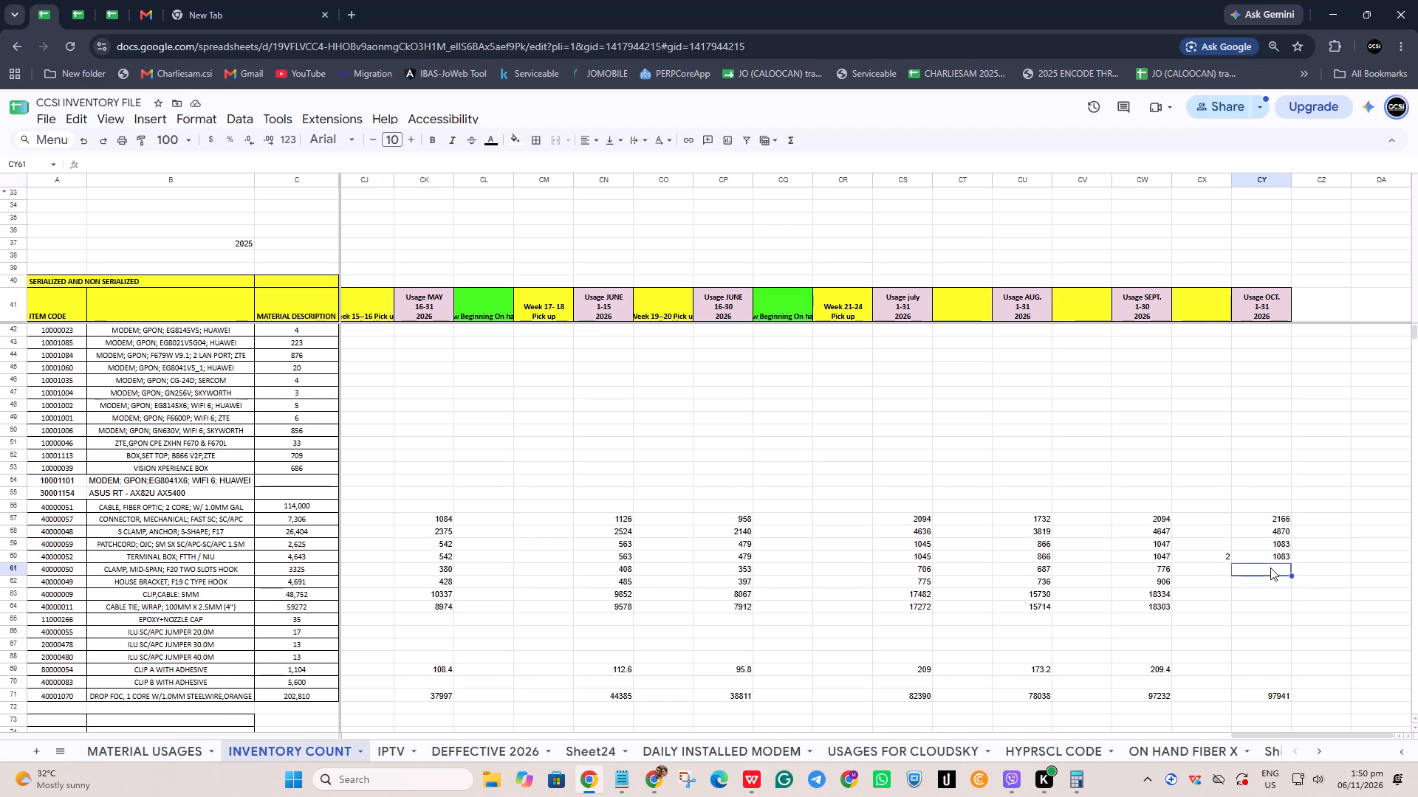
pyautogui.write('749')
pyautogui.press('Down')
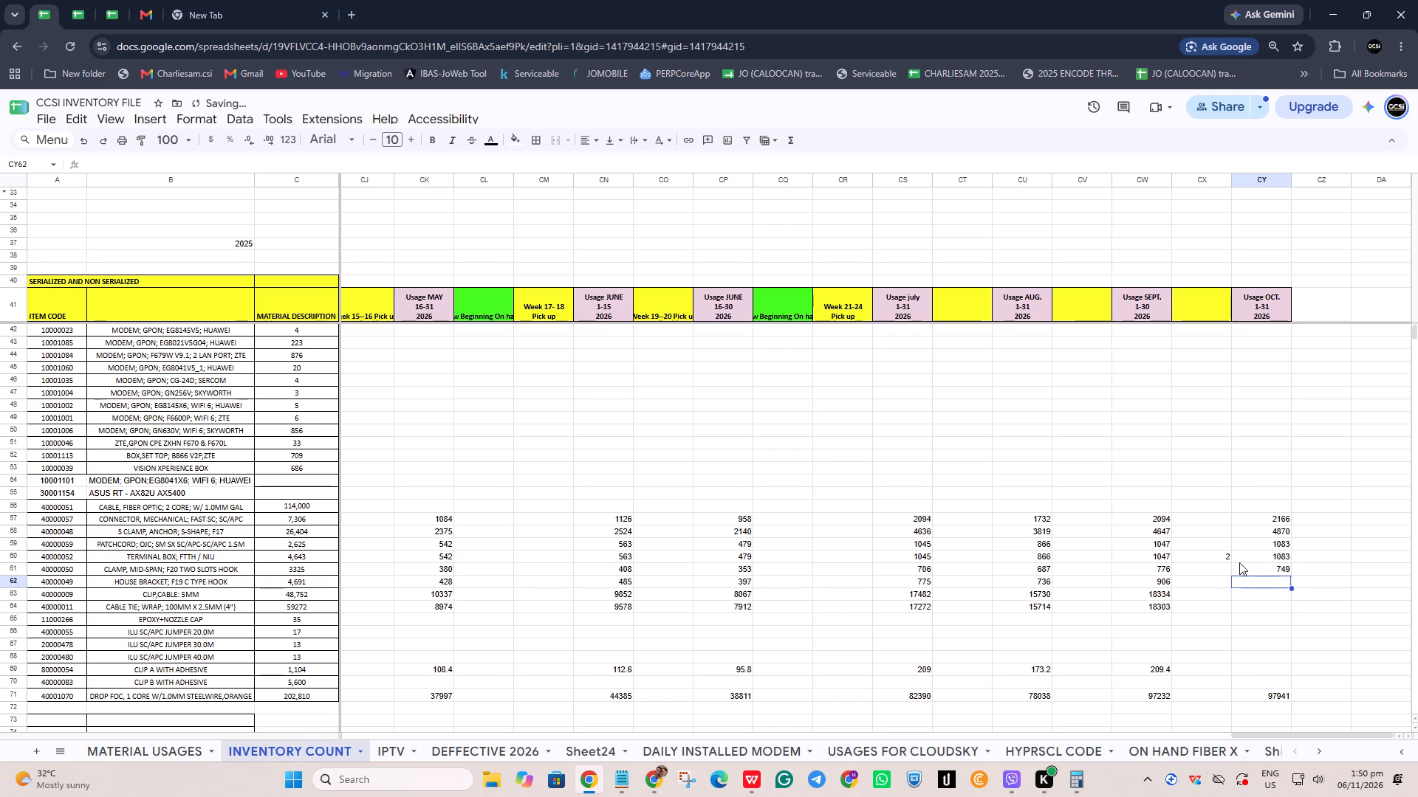
# Total the October HOUSE BRACKET quantities in MATERIAL USAGES by selecting column AA from row 41020 through row 42102.
pyautogui.click(143, 748)
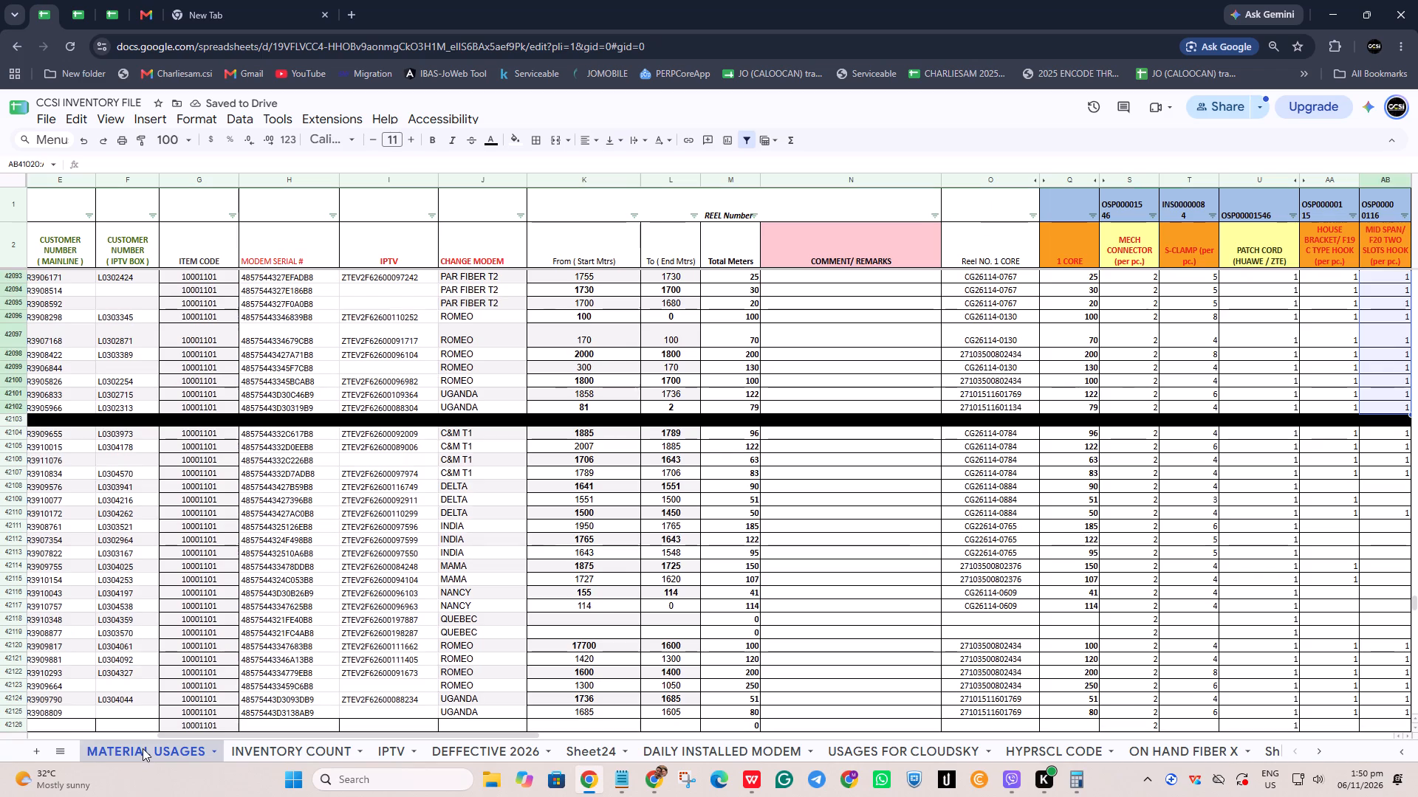
pyautogui.press('Up')
pyautogui.press('Down')
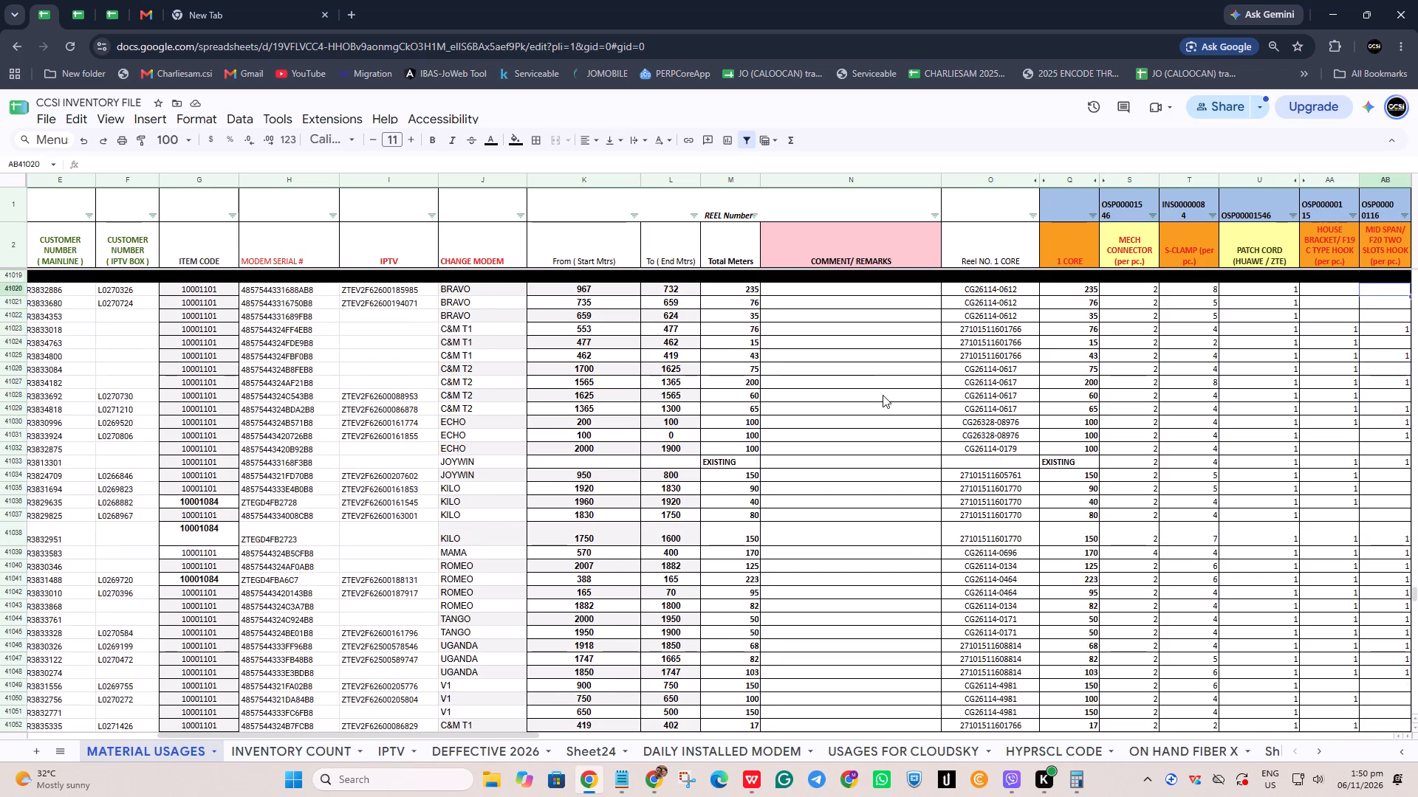
pyautogui.press('Left')
pyautogui.hotkey('shift', 'Down')
pyautogui.hotkey('shift', 'Down')
pyautogui.hotkey('shift', 'Down')
pyautogui.hotkey('shift', 'Down')
pyautogui.hotkey('shift', 'Down')
pyautogui.hotkey('shift', 'Down')
pyautogui.hotkey('shift', 'Down')
pyautogui.hotkey('shift', 'Down')
pyautogui.hotkey('shift', 'Down')
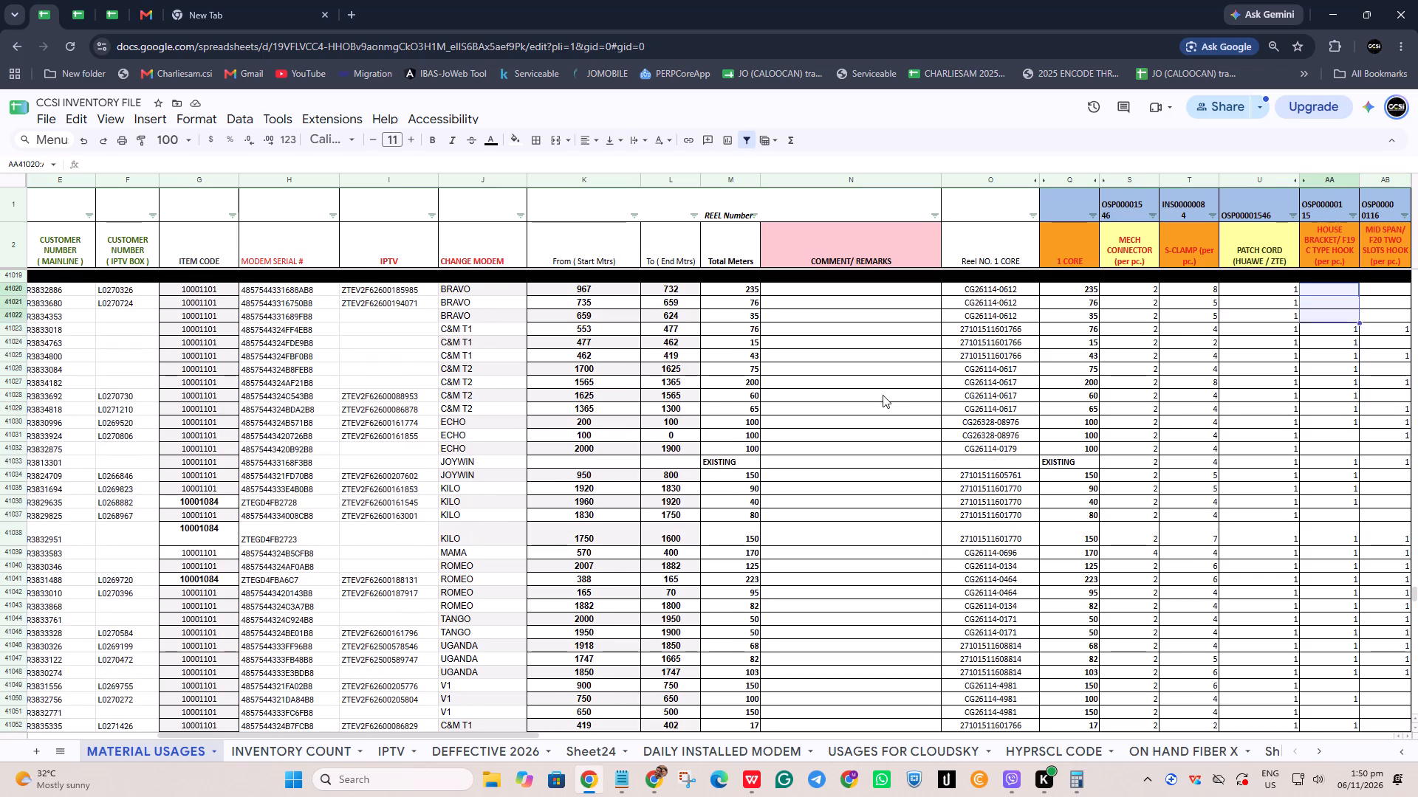
pyautogui.hotkey('shift', 'pagedown')
pyautogui.hotkey('shift', 'pagedown')
pyautogui.hotkey('shift', 'pagedown')
pyautogui.hotkey('shift', 'pagedown')
pyautogui.hotkey('shift', 'pagedown')
pyautogui.hotkey('shift', 'pagedown')
pyautogui.hotkey('shift', 'pagedown')
pyautogui.hotkey('shift', 'pagedown')
pyautogui.hotkey('shift', 'pagedown')
pyautogui.hotkey('shift', 'pagedown')
pyautogui.hotkey('shift', 'pagedown')
pyautogui.hotkey('shift', 'pagedown')
pyautogui.hotkey('shift', 'pagedown')
pyautogui.hotkey('shift', 'pagedown')
pyautogui.hotkey('shift', 'pagedown')
pyautogui.hotkey('shift', 'pagedown')
pyautogui.hotkey('shift', 'pagedown')
pyautogui.hotkey('shift', 'pagedown')
pyautogui.hotkey('shift', 'pagedown')
pyautogui.hotkey('shift', 'pagedown')
pyautogui.hotkey('shift', 'pagedown')
pyautogui.hotkey('shift', 'pagedown')
pyautogui.hotkey('shift', 'pagedown')
pyautogui.hotkey('shift', 'pagedown')
pyautogui.hotkey('shift', 'pagedown')
pyautogui.hotkey('shift', 'pagedown')
pyautogui.hotkey('shift', 'pagedown')
pyautogui.hotkey('shift', 'pagedown')
pyautogui.hotkey('shift', 'pagedown')
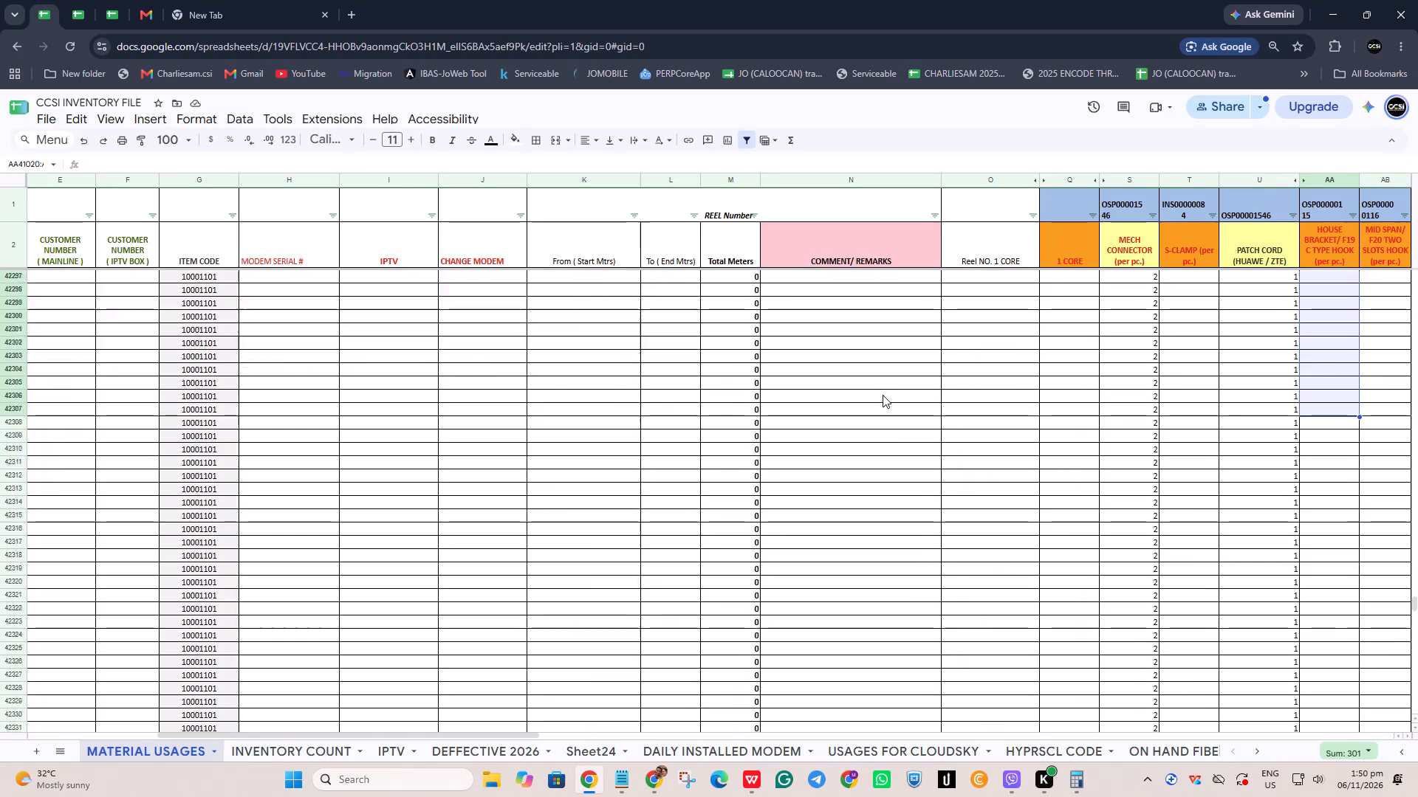
pyautogui.hotkey('shift', 'pageup')
pyautogui.hotkey('shift', 'pageup')
pyautogui.hotkey('shift', 'pageup')
pyautogui.hotkey('shift', 'pageup')
pyautogui.hotkey('shift', 'pageup')
pyautogui.hotkey('shift', 'pageup')
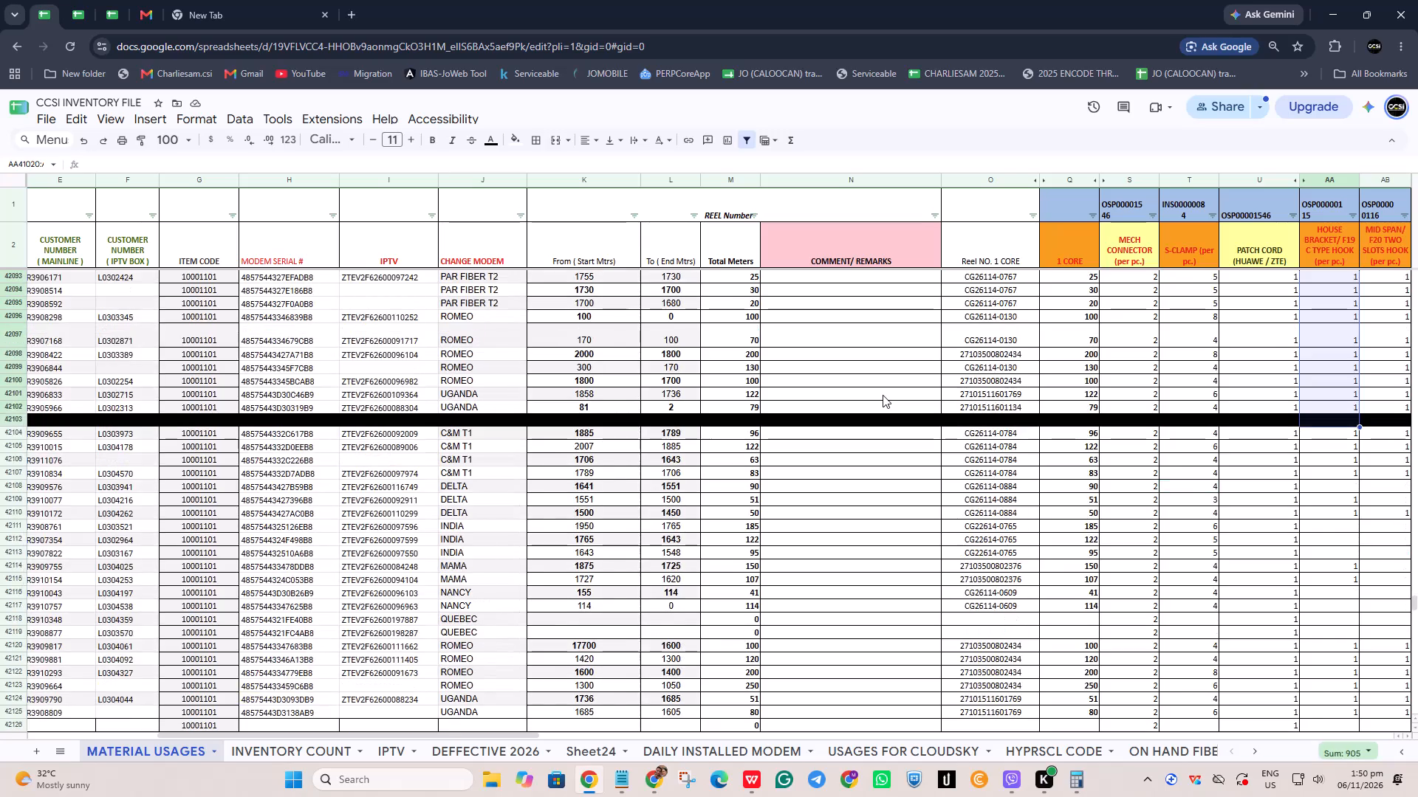
pyautogui.hotkey('shift', 'Up')
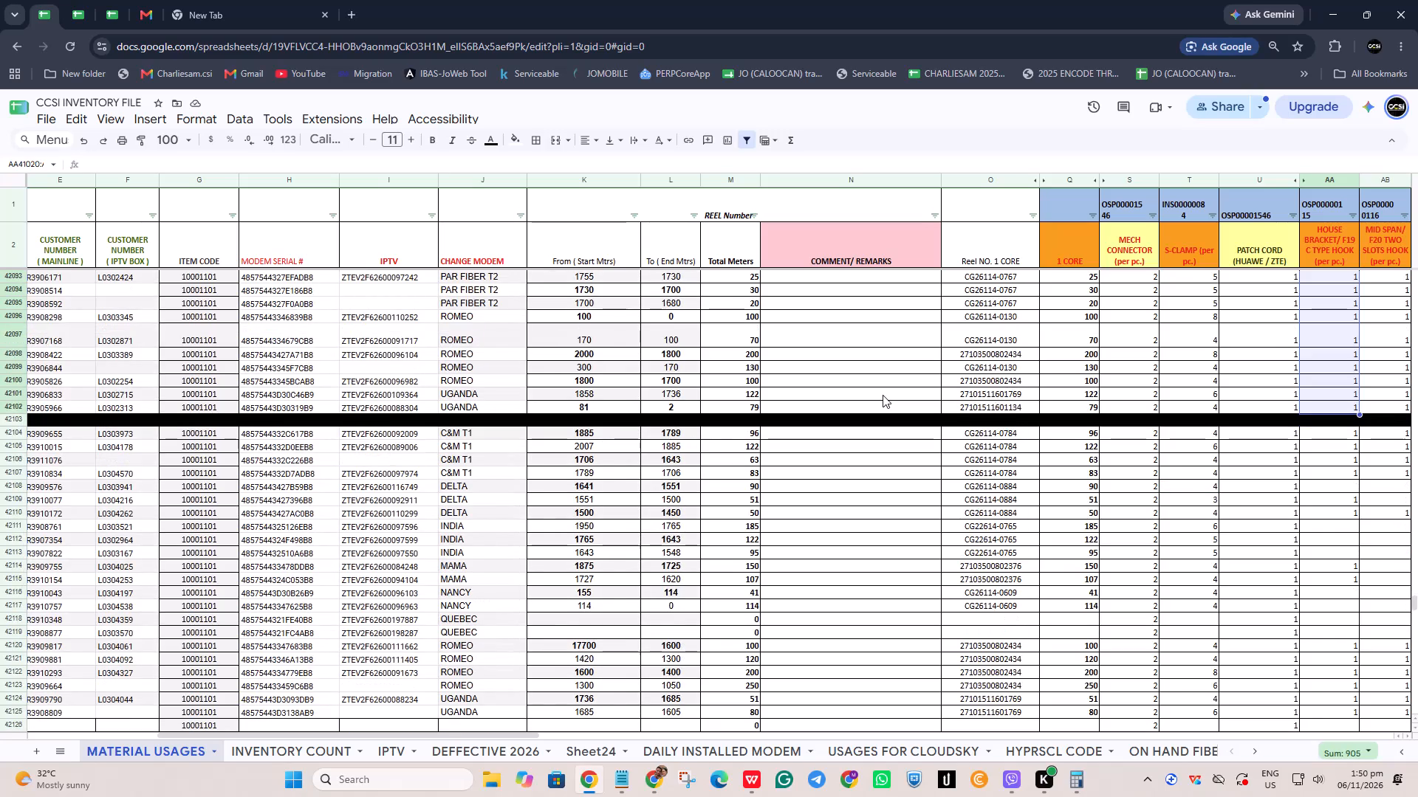
# Enter 905 as the October usage of HOUSE BRACKET in CY62 of INVENTORY COUNT.
pyautogui.click(285, 751)
pyautogui.write('905')
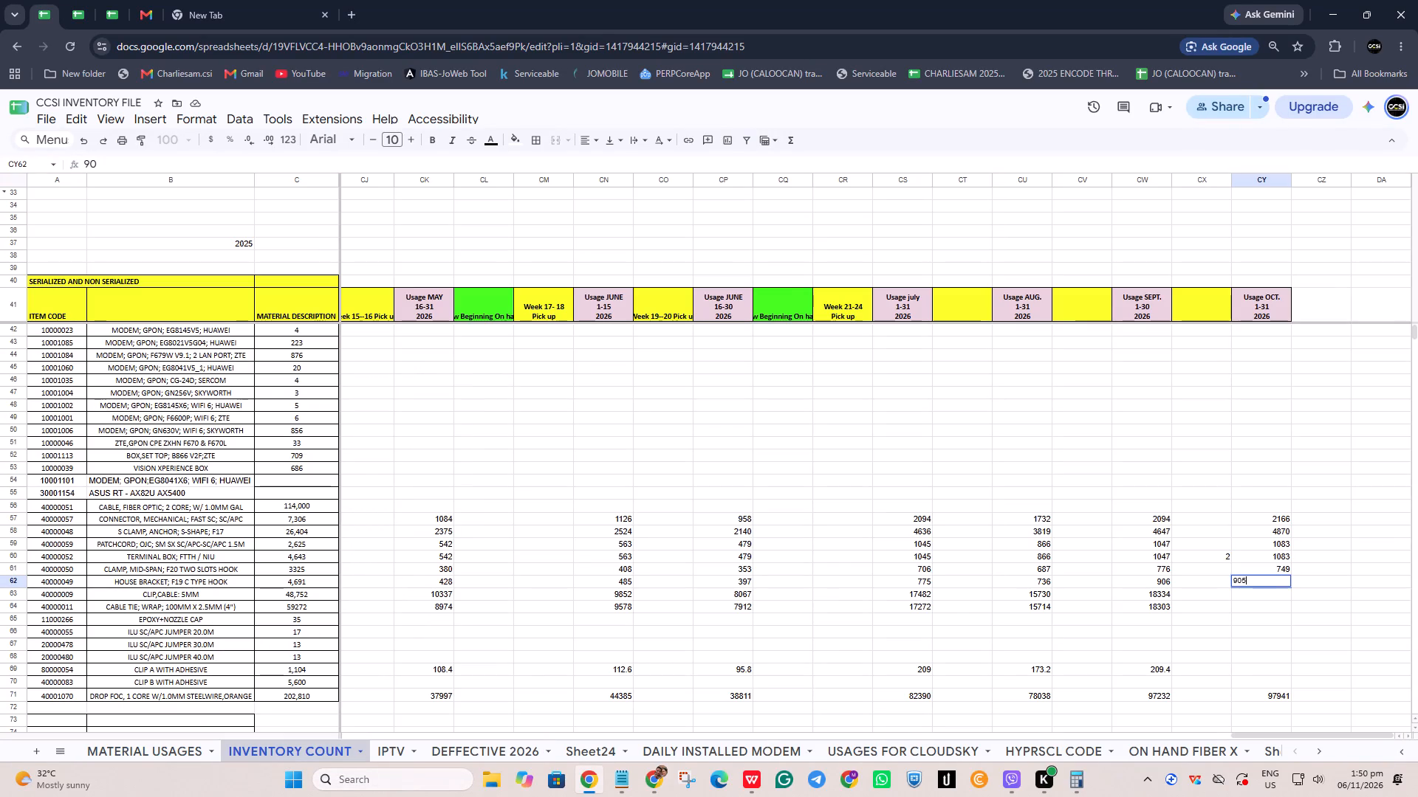
pyautogui.press('Down')
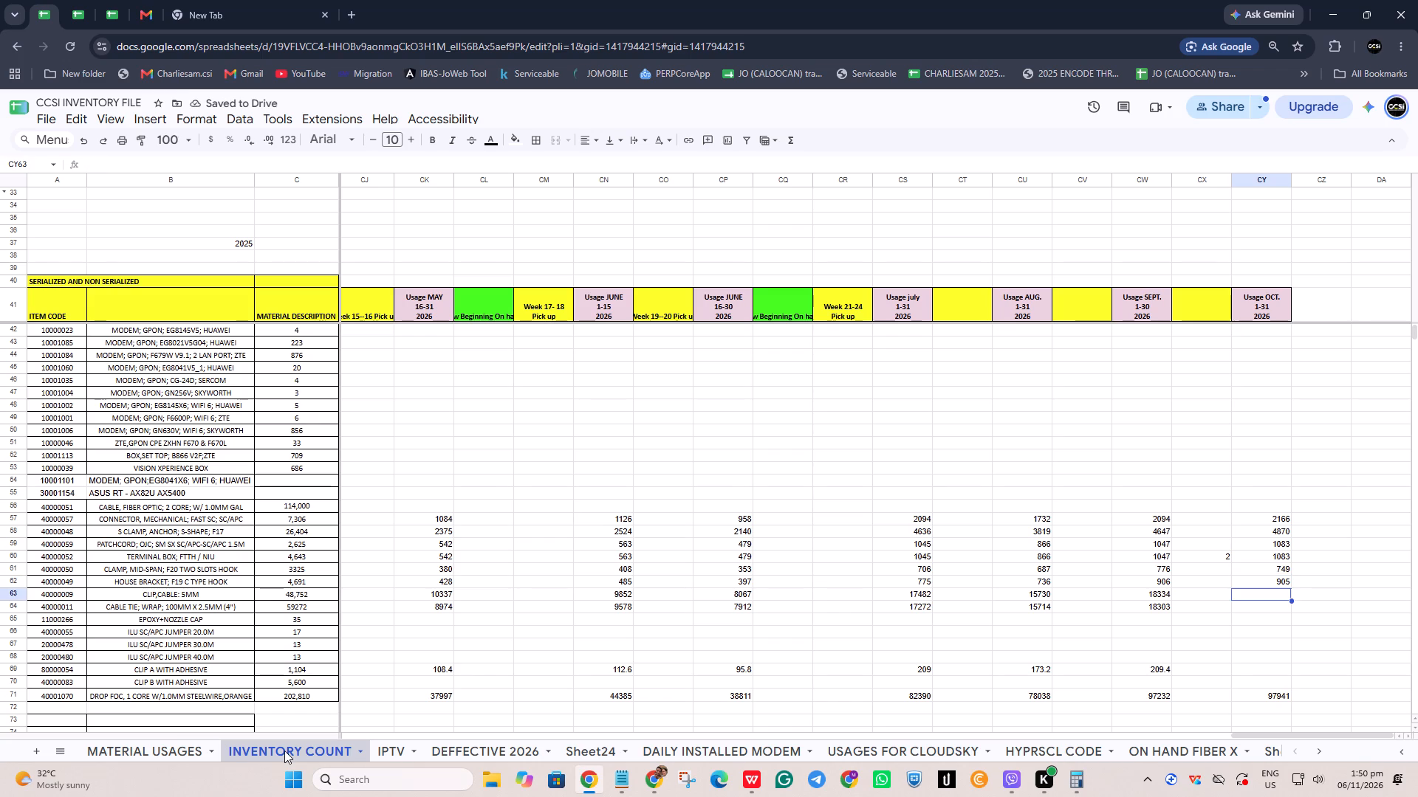
# Total the October CABLE CLIP quantities in MATERIAL USAGES by selecting column AC from row 41020 through row 42102.
pyautogui.click(147, 752)
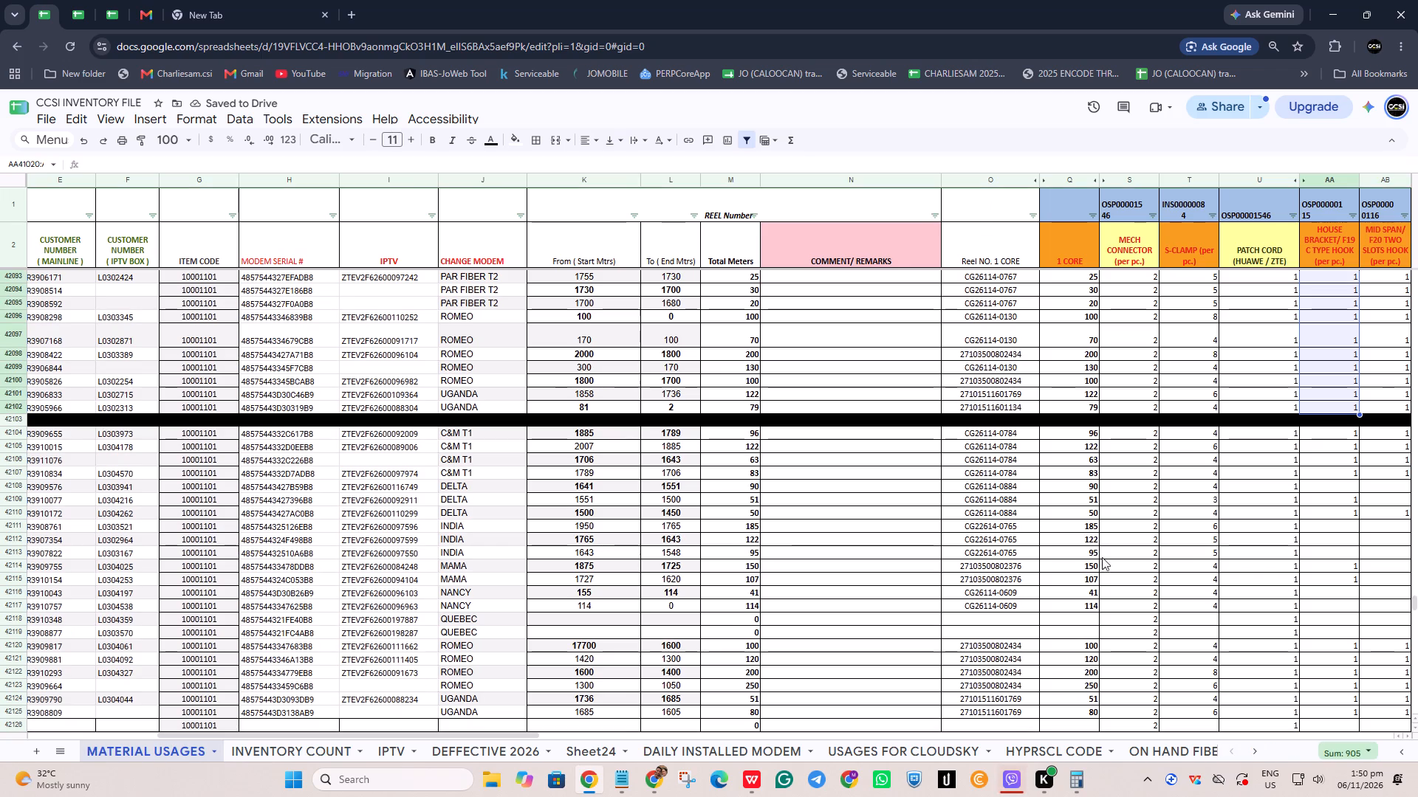
pyautogui.press('Down')
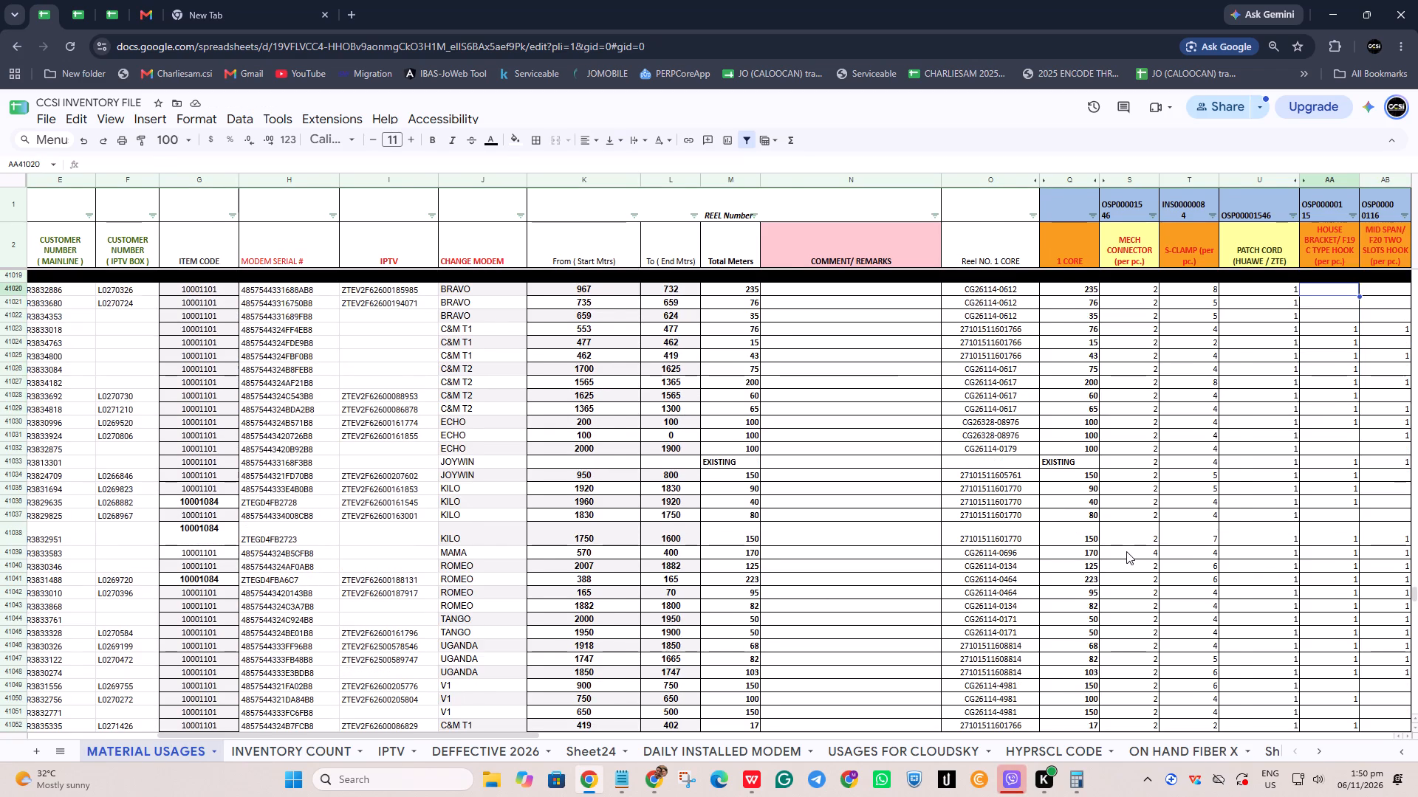
pyautogui.press('Right')
pyautogui.press('Right')
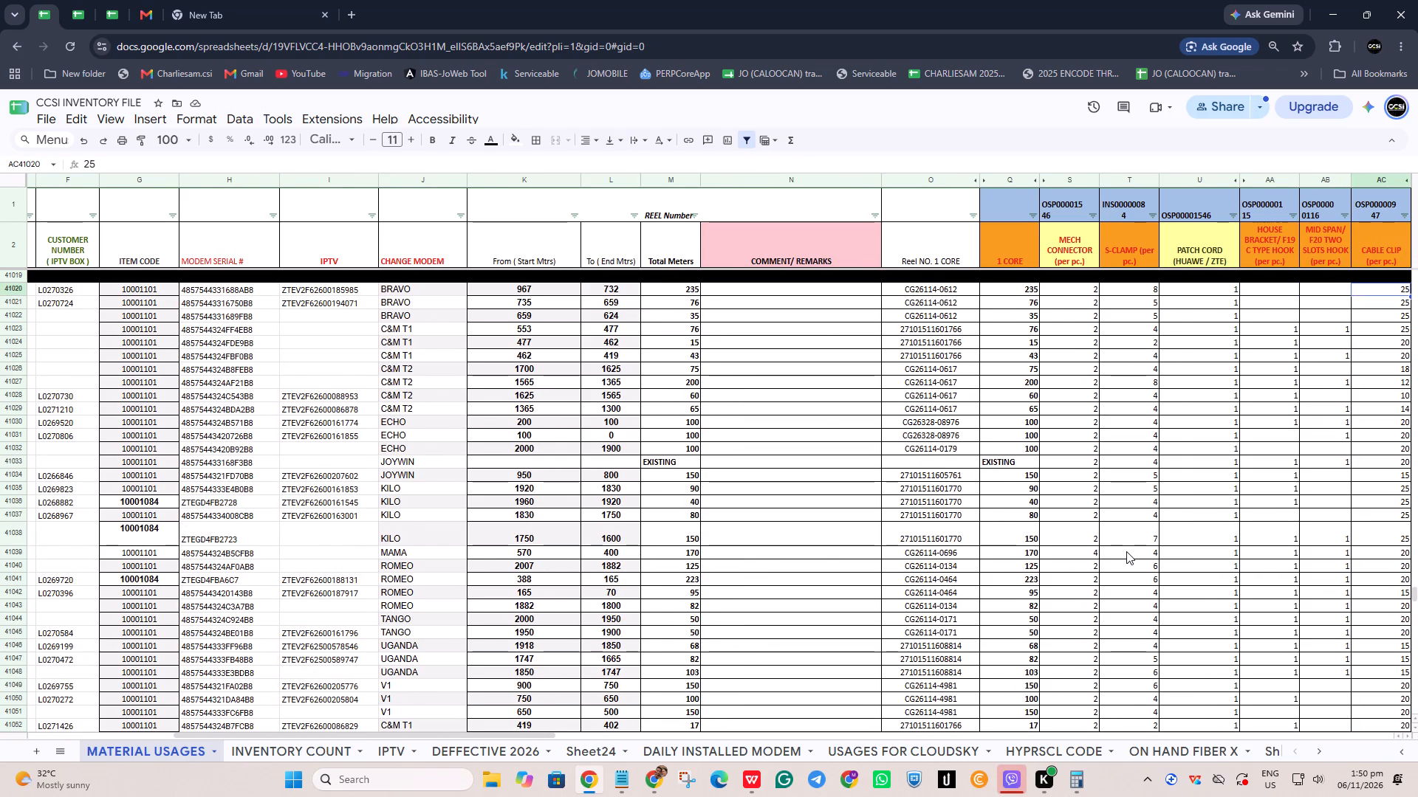
pyautogui.hotkey('shift', 'Down')
pyautogui.hotkey('shift', 'Down')
pyautogui.hotkey('shift', 'Down')
pyautogui.hotkey('shift', 'Down')
pyautogui.hotkey('shift', 'Down')
pyautogui.hotkey('shift', 'Down')
pyautogui.hotkey('shift', 'Down')
pyautogui.hotkey('shift', 'Down')
pyautogui.hotkey('shift', 'Down')
pyautogui.hotkey('shift', 'Down')
pyautogui.hotkey('shift', 'pagedown')
pyautogui.hotkey('shift', 'pagedown')
pyautogui.hotkey('shift', 'pagedown')
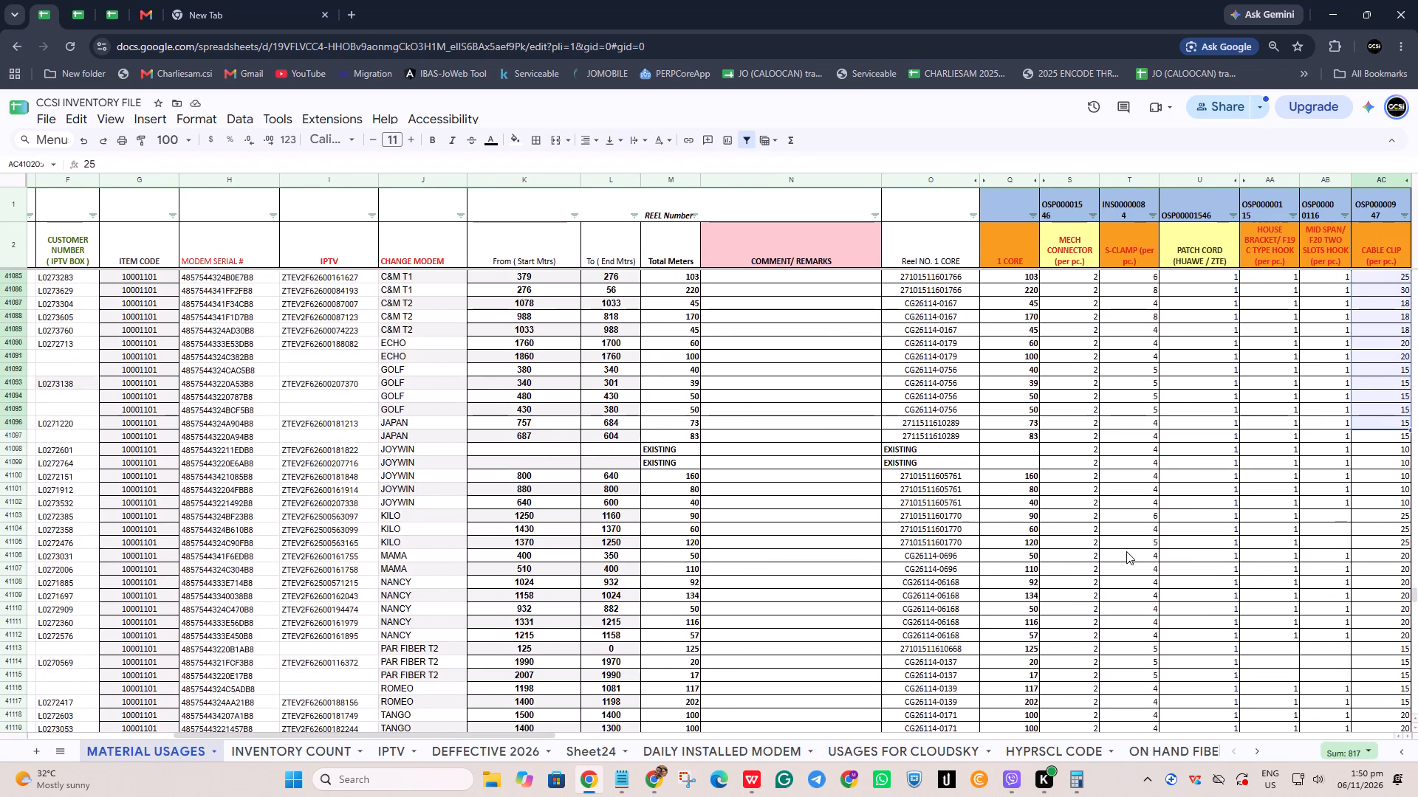
pyautogui.hotkey('shift', 'pagedown')
pyautogui.hotkey('shift', 'pagedown')
pyautogui.hotkey('shift', 'pagedown')
pyautogui.hotkey('shift', 'pagedown')
pyautogui.hotkey('shift', 'pagedown')
pyautogui.hotkey('shift', 'pagedown')
pyautogui.hotkey('shift', 'pagedown')
pyautogui.hotkey('shift', 'pagedown')
pyautogui.hotkey('shift', 'pagedown')
pyautogui.hotkey('shift', 'pagedown')
pyautogui.hotkey('shift', 'pagedown')
pyautogui.hotkey('shift', 'pagedown')
pyautogui.hotkey('shift', 'pagedown')
pyautogui.hotkey('shift', 'pagedown')
pyautogui.hotkey('shift', 'pagedown')
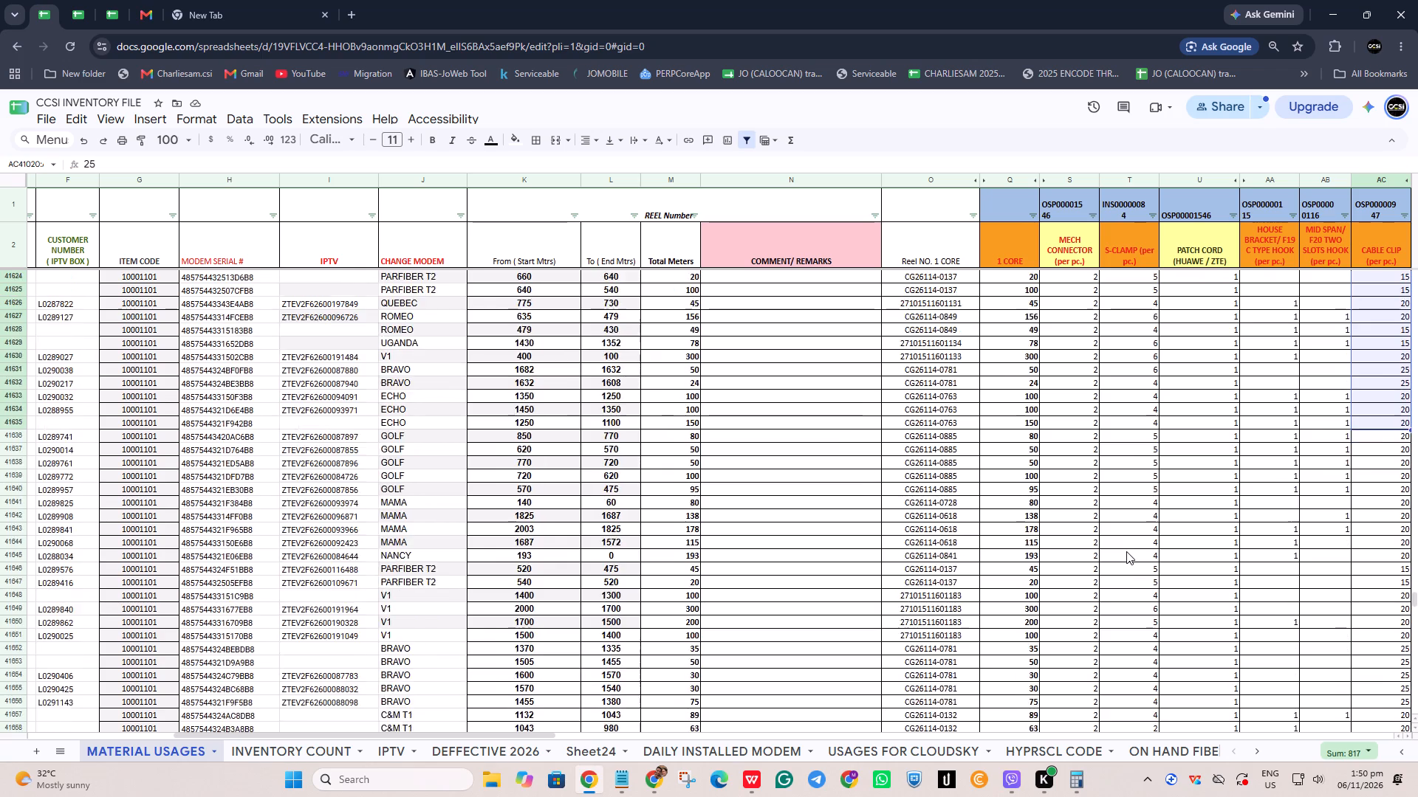
pyautogui.hotkey('shift', 'pagedown')
pyautogui.hotkey('shift', 'pagedown')
pyautogui.hotkey('shift', 'pagedown')
pyautogui.hotkey('shift', 'pagedown')
pyautogui.hotkey('shift', 'pagedown')
pyautogui.hotkey('shift', 'pagedown')
pyautogui.hotkey('shift', 'pagedown')
pyautogui.hotkey('shift', 'pagedown')
pyautogui.hotkey('shift', 'pagedown')
pyautogui.hotkey('shift', 'pagedown')
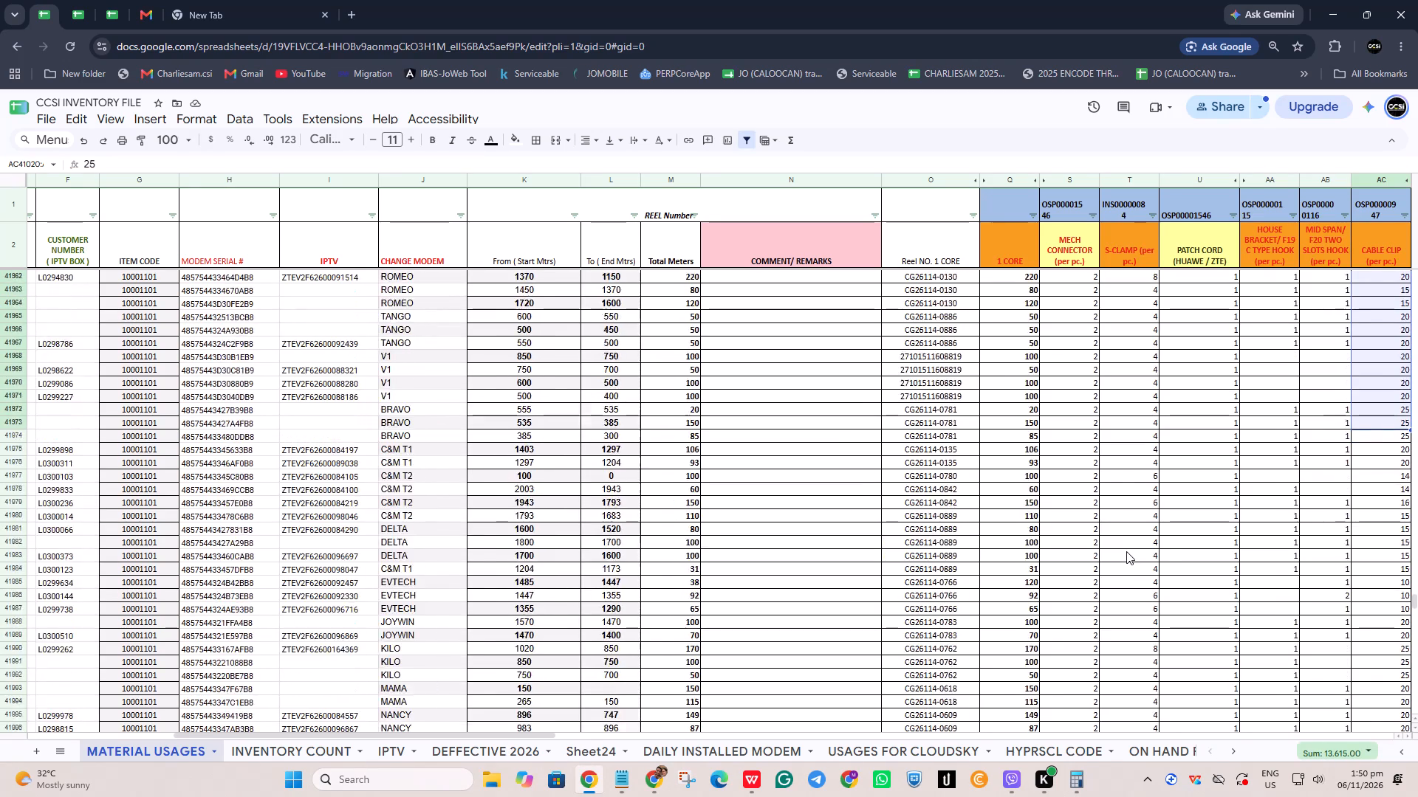
pyautogui.hotkey('shift', 'pagedown')
pyautogui.hotkey('shift', 'pagedown')
pyautogui.hotkey('shift', 'pagedown')
pyautogui.hotkey('shift', 'pagedown')
pyautogui.hotkey('shift', 'pagedown')
pyautogui.hotkey('shift', 'pageup')
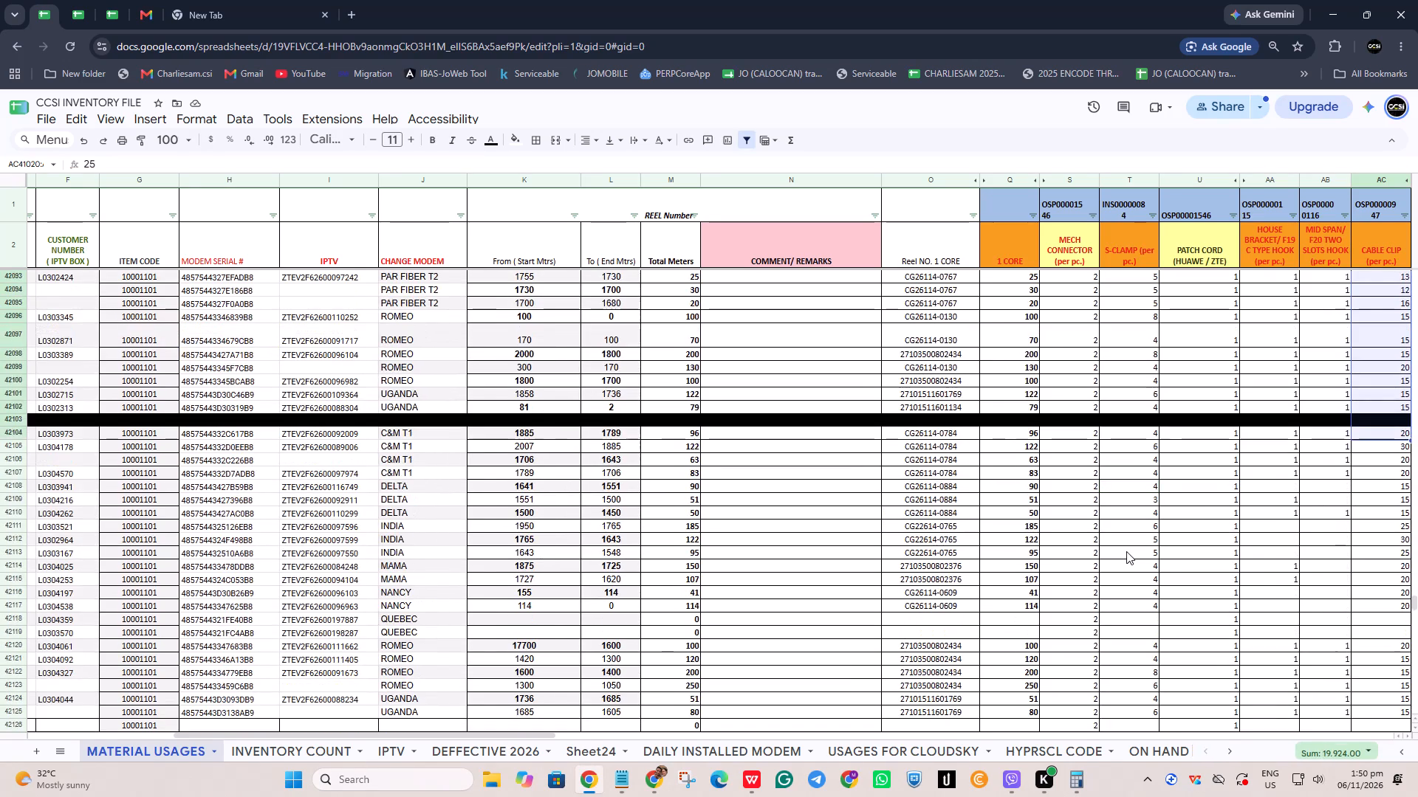
pyautogui.hotkey('shift', 'Up')
pyautogui.hotkey('shift', 'Up')
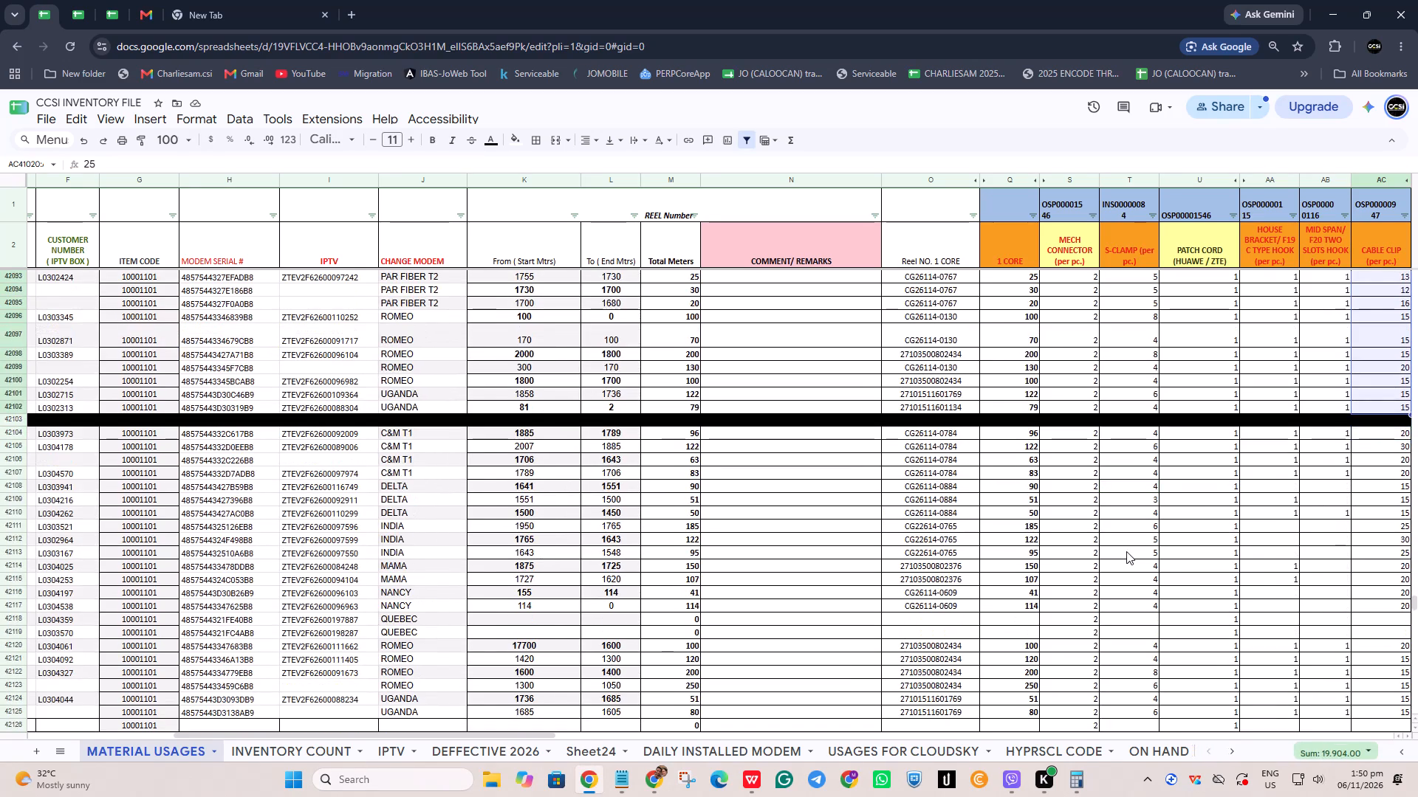
# Enter 19904 as the October usage of CLIP,CABLE: 5MM in CY63 of INVENTORY COUNT.
pyautogui.click(250, 750)
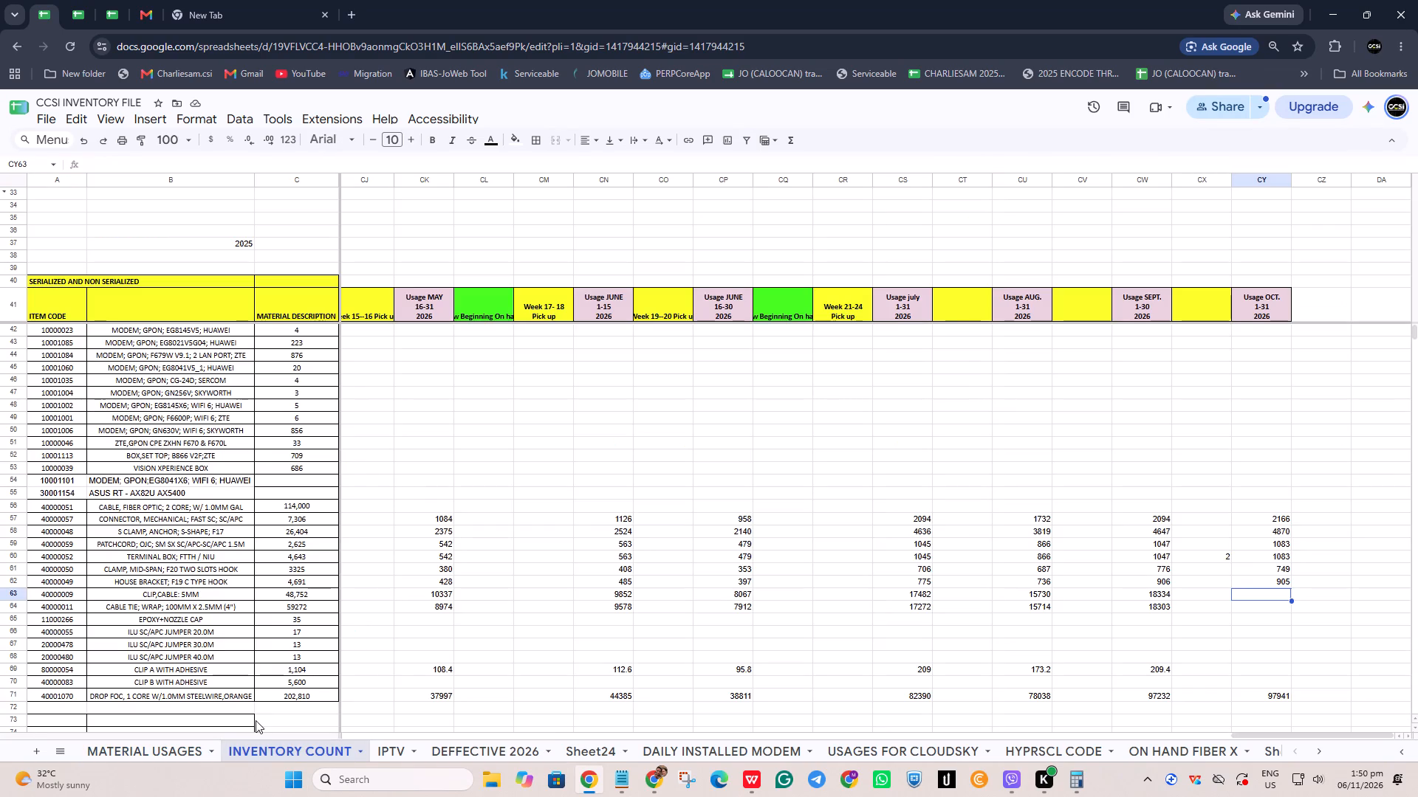
pyautogui.press('1')
pyautogui.write('9904')
pyautogui.press('Down')
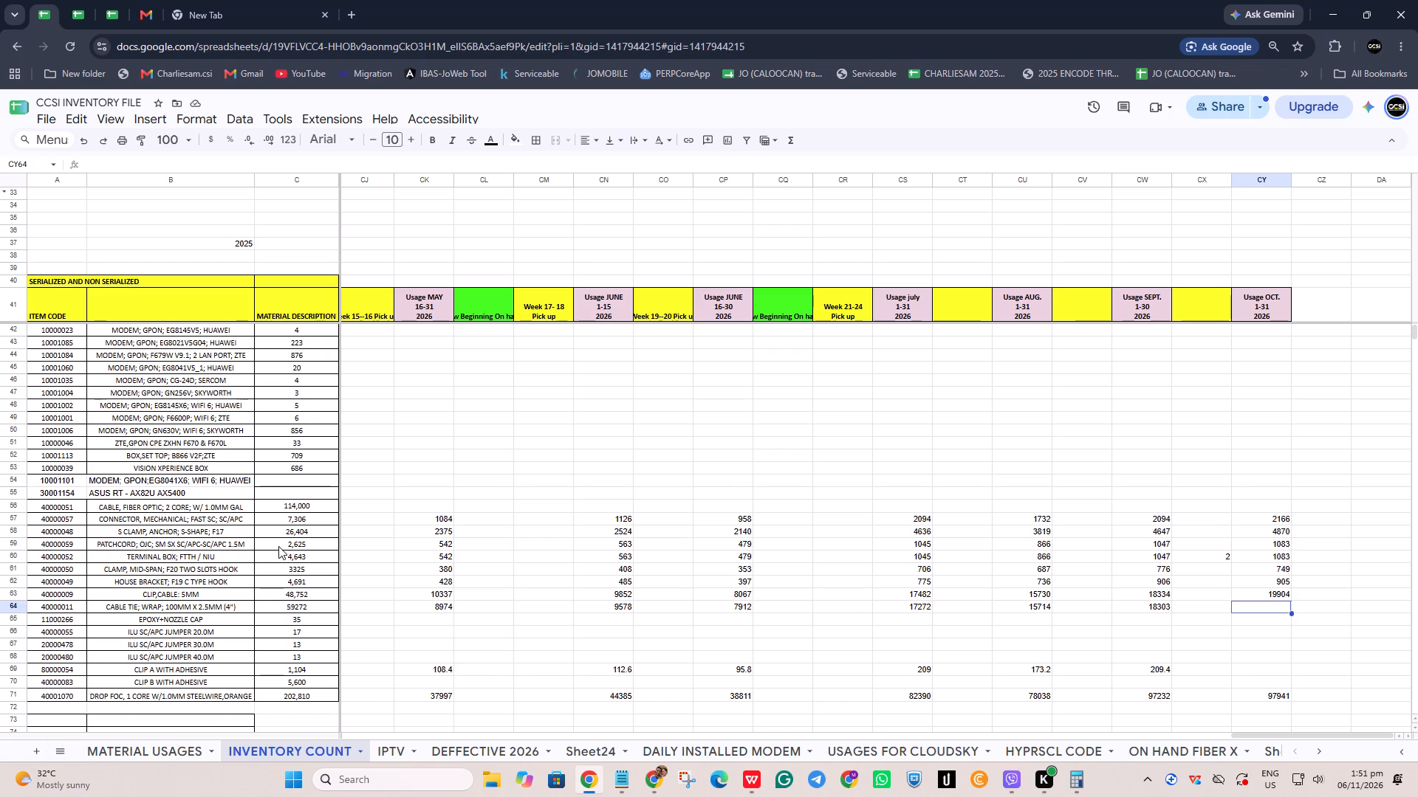
# Total the October CABLE TIE 4 inches quantities in MATERIAL USAGES by selecting column AR from row 41020 through row 42102.
pyautogui.click(584, 722)
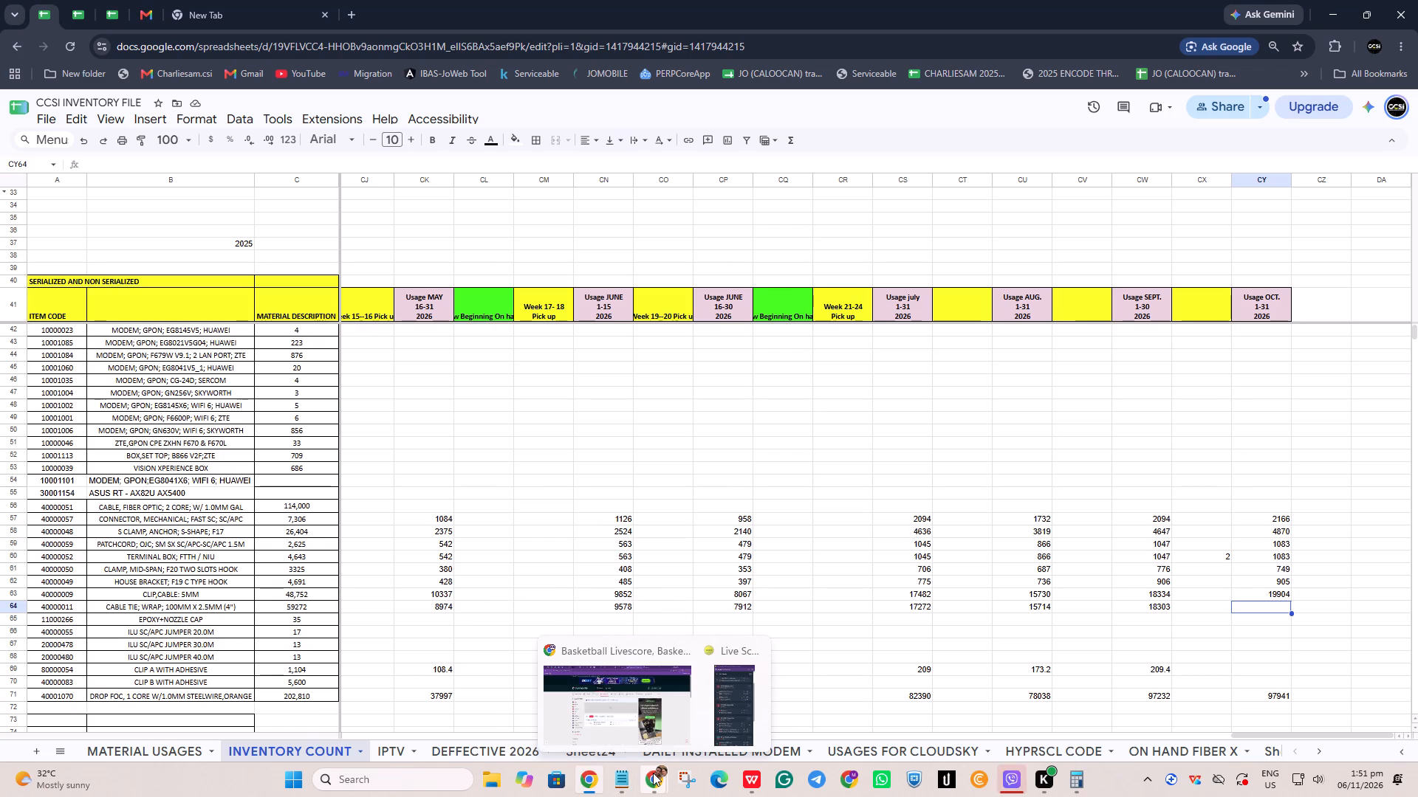
pyautogui.click(156, 757)
pyautogui.click(159, 751)
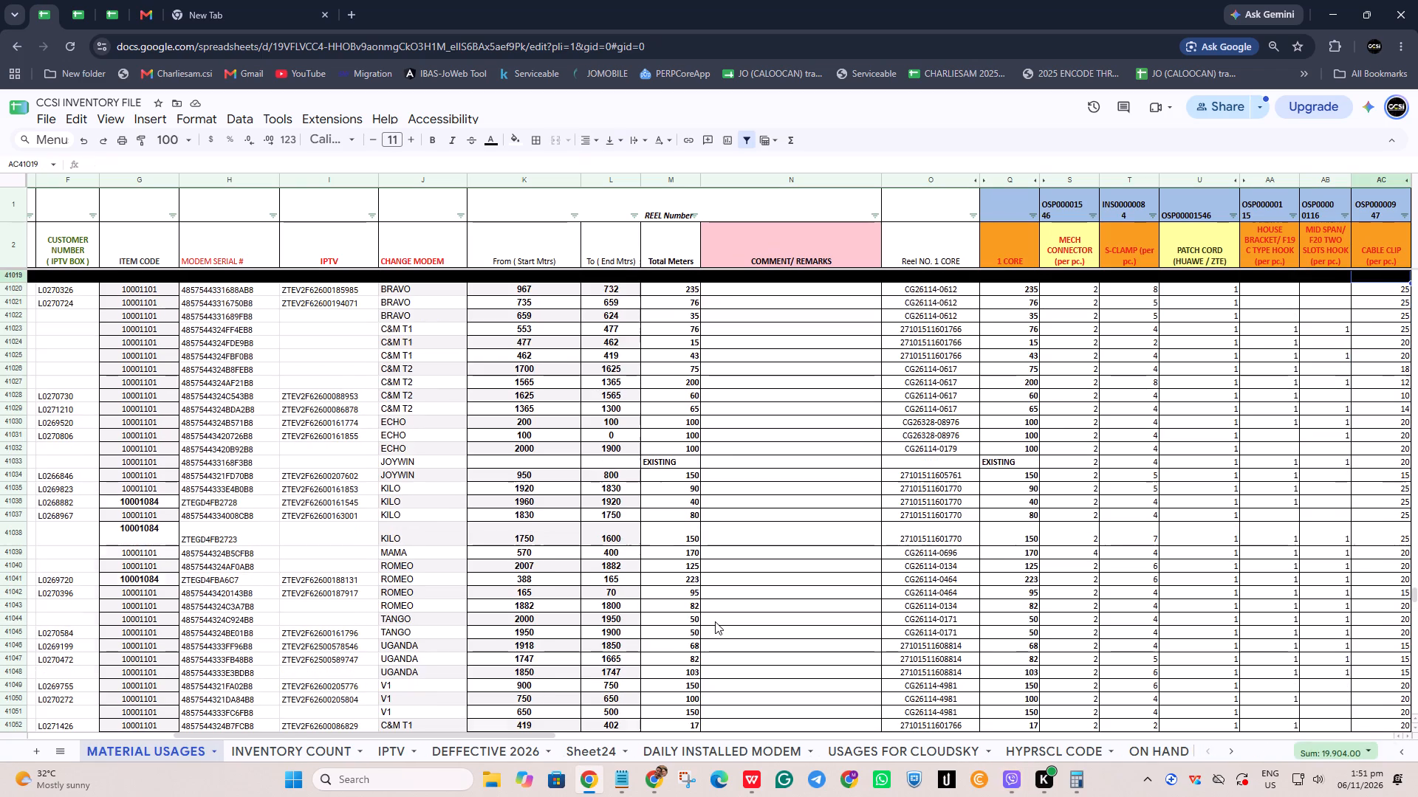
pyautogui.press('Down')
pyautogui.press('Right')
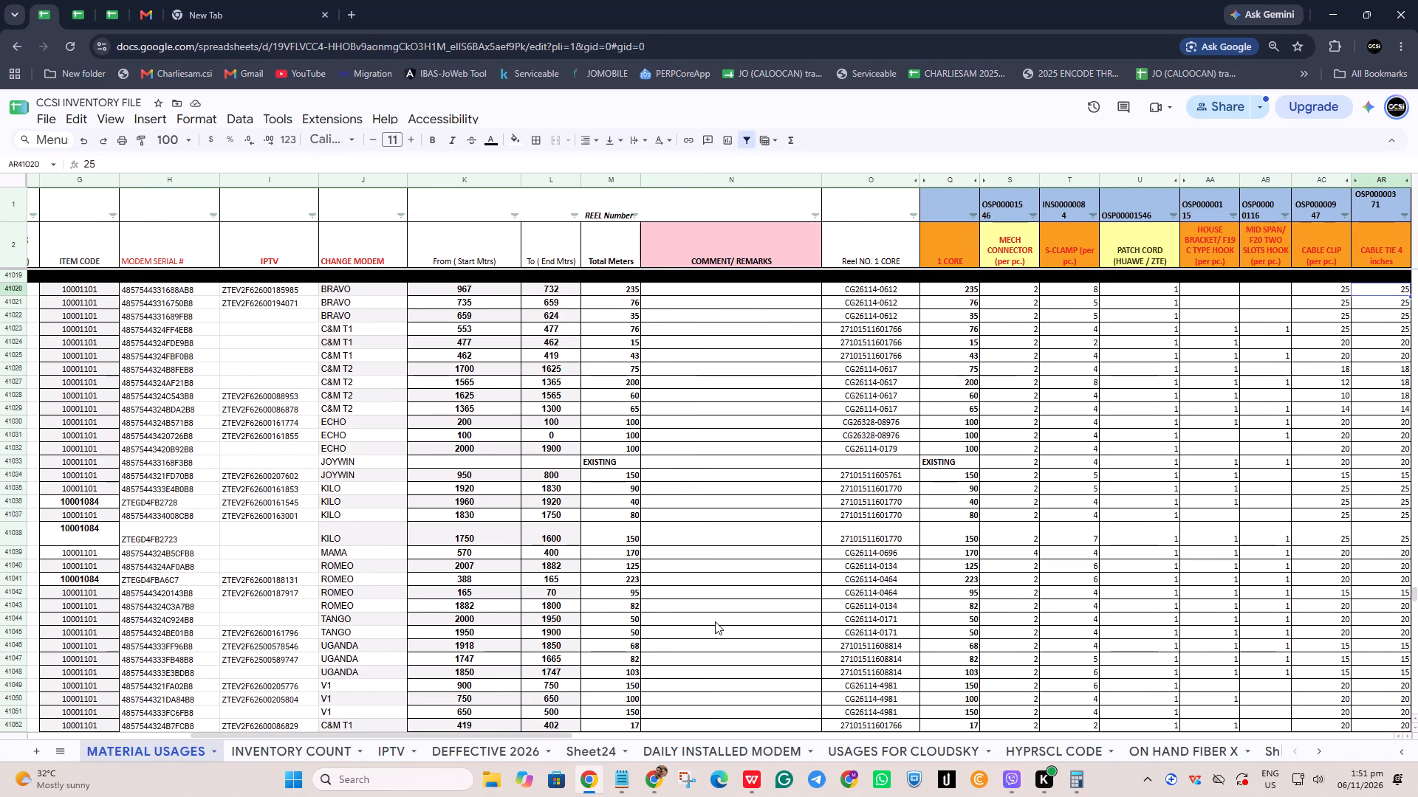
pyautogui.hotkey('shift', 'Down')
pyautogui.hotkey('shift', 'pagedown')
pyautogui.hotkey('shift', 'pagedown')
pyautogui.hotkey('shift', 'pagedown')
pyautogui.hotkey('shift', 'pagedown')
pyautogui.hotkey('shift', 'pagedown')
pyautogui.hotkey('shift', 'pagedown')
pyautogui.hotkey('shift', 'pagedown')
pyautogui.hotkey('shift', 'pagedown')
pyautogui.hotkey('shift', 'pagedown')
pyautogui.hotkey('shift', 'pagedown')
pyautogui.hotkey('shift', 'pagedown')
pyautogui.hotkey('shift', 'pagedown')
pyautogui.hotkey('shift', 'pagedown')
pyautogui.hotkey('shift', 'pagedown')
pyautogui.hotkey('shift', 'pagedown')
pyautogui.hotkey('shift', 'pagedown')
pyautogui.hotkey('shift', 'pagedown')
pyautogui.hotkey('shift', 'pagedown')
pyautogui.hotkey('shift', 'pagedown')
pyautogui.hotkey('shift', 'pagedown')
pyautogui.hotkey('shift', 'pagedown')
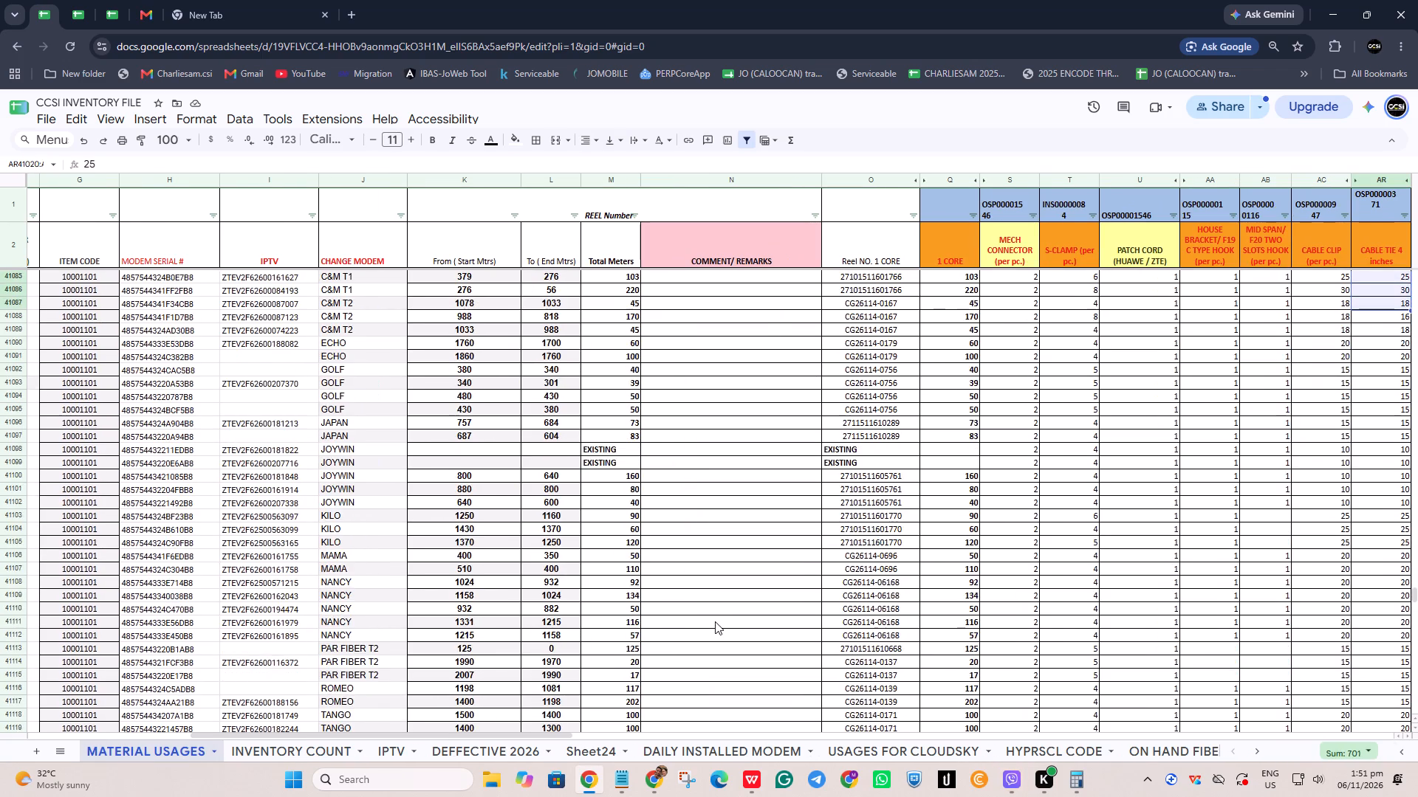
pyautogui.hotkey('shift', 'pagedown')
pyautogui.hotkey('shift', 'pagedown')
pyautogui.hotkey('shift', 'pagedown')
pyautogui.hotkey('shift', 'pagedown')
pyautogui.hotkey('shift', 'pagedown')
pyautogui.hotkey('shift', 'pagedown')
pyautogui.hotkey('shift', 'pagedown')
pyautogui.hotkey('shift', 'pagedown')
pyautogui.hotkey('shift', 'pagedown')
pyautogui.hotkey('shift', 'pagedown')
pyautogui.hotkey('shift', 'pagedown')
pyautogui.hotkey('shift', 'pagedown')
pyautogui.hotkey('shift', 'pagedown')
pyautogui.hotkey('shift', 'pagedown')
pyautogui.hotkey('shift', 'pagedown')
pyautogui.hotkey('shift', 'pagedown')
pyautogui.hotkey('shift', 'pagedown')
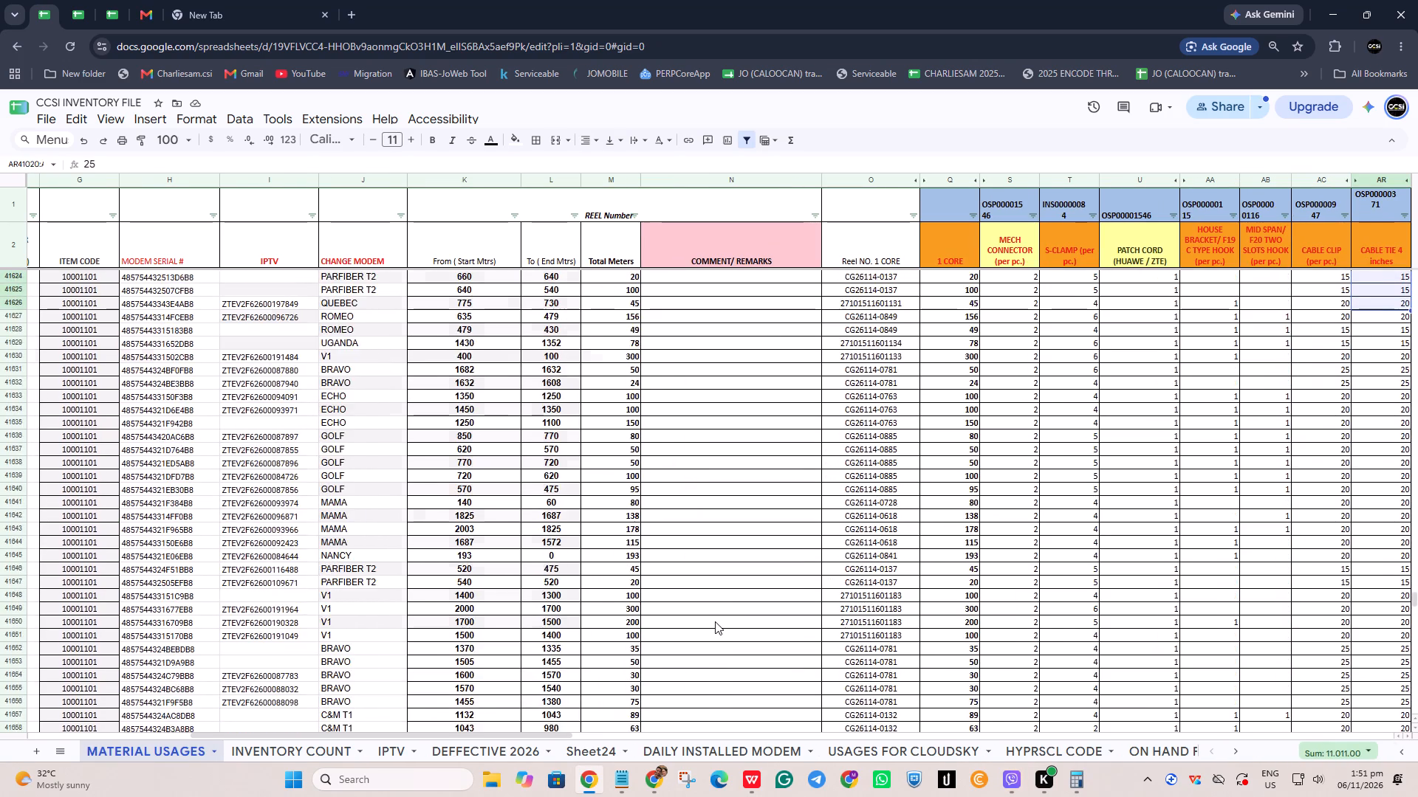
pyautogui.hotkey('shift', 'pagedown')
pyautogui.hotkey('shift', 'pagedown')
pyautogui.hotkey('shift', 'pagedown')
pyautogui.hotkey('shift', 'pagedown')
pyautogui.hotkey('shift', 'pagedown')
pyautogui.hotkey('shift', 'pagedown')
pyautogui.hotkey('shift', 'pagedown')
pyautogui.hotkey('shift', 'pagedown')
pyautogui.hotkey('shift', 'pagedown')
pyautogui.hotkey('shift', 'pagedown')
pyautogui.hotkey('shift', 'pagedown')
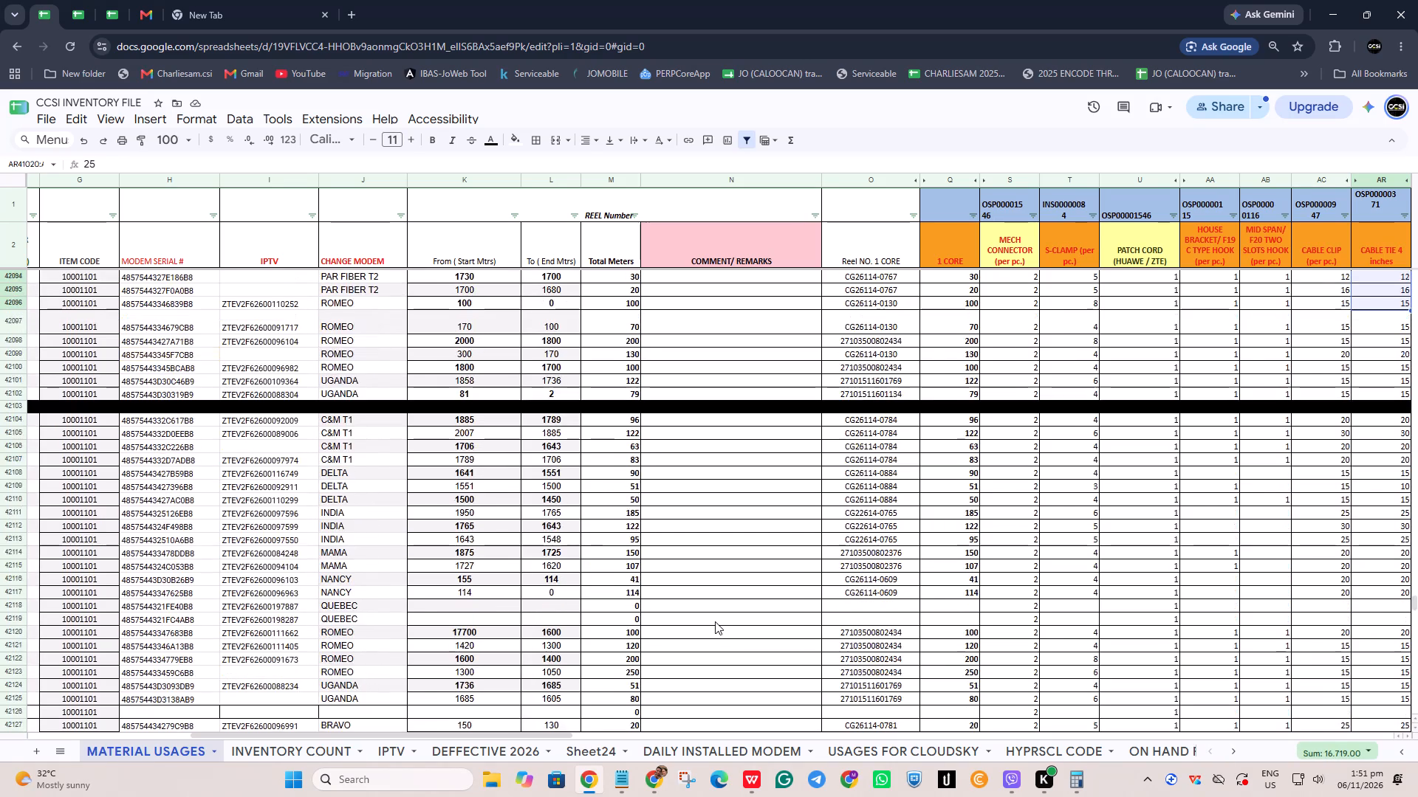
pyautogui.hotkey('shift', 'pageup')
pyautogui.hotkey('shift', 'Down')
pyautogui.hotkey('shift', 'Down')
pyautogui.hotkey('shift', 'Down')
pyautogui.hotkey('shift', 'Down')
pyautogui.hotkey('shift', 'Down')
pyautogui.hotkey('shift', 'Down')
pyautogui.hotkey('shift', 'Down')
pyautogui.hotkey('shift', 'Down')
pyautogui.hotkey('shift', 'Down')
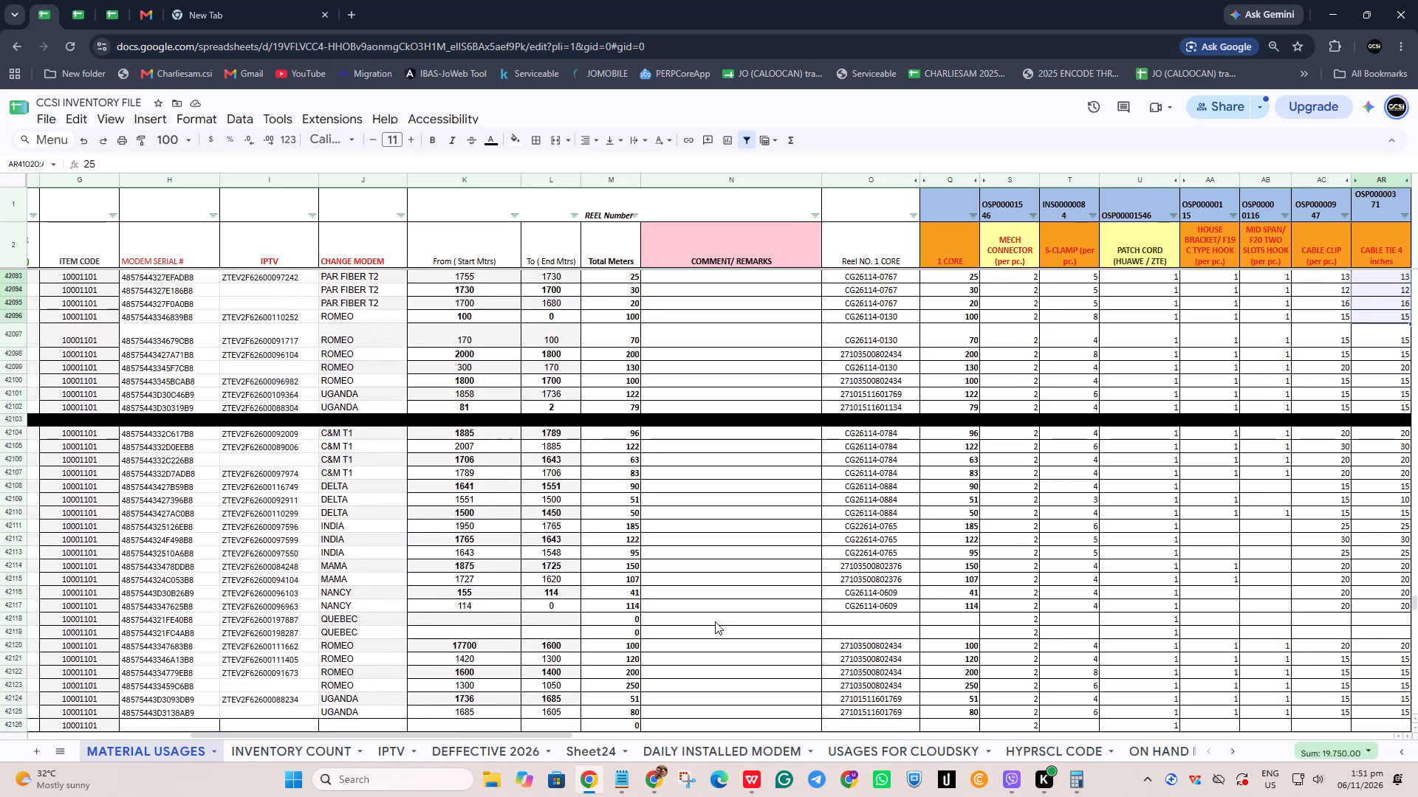
pyautogui.hotkey('shift', 'Up')
pyautogui.hotkey('shift', 'Up')
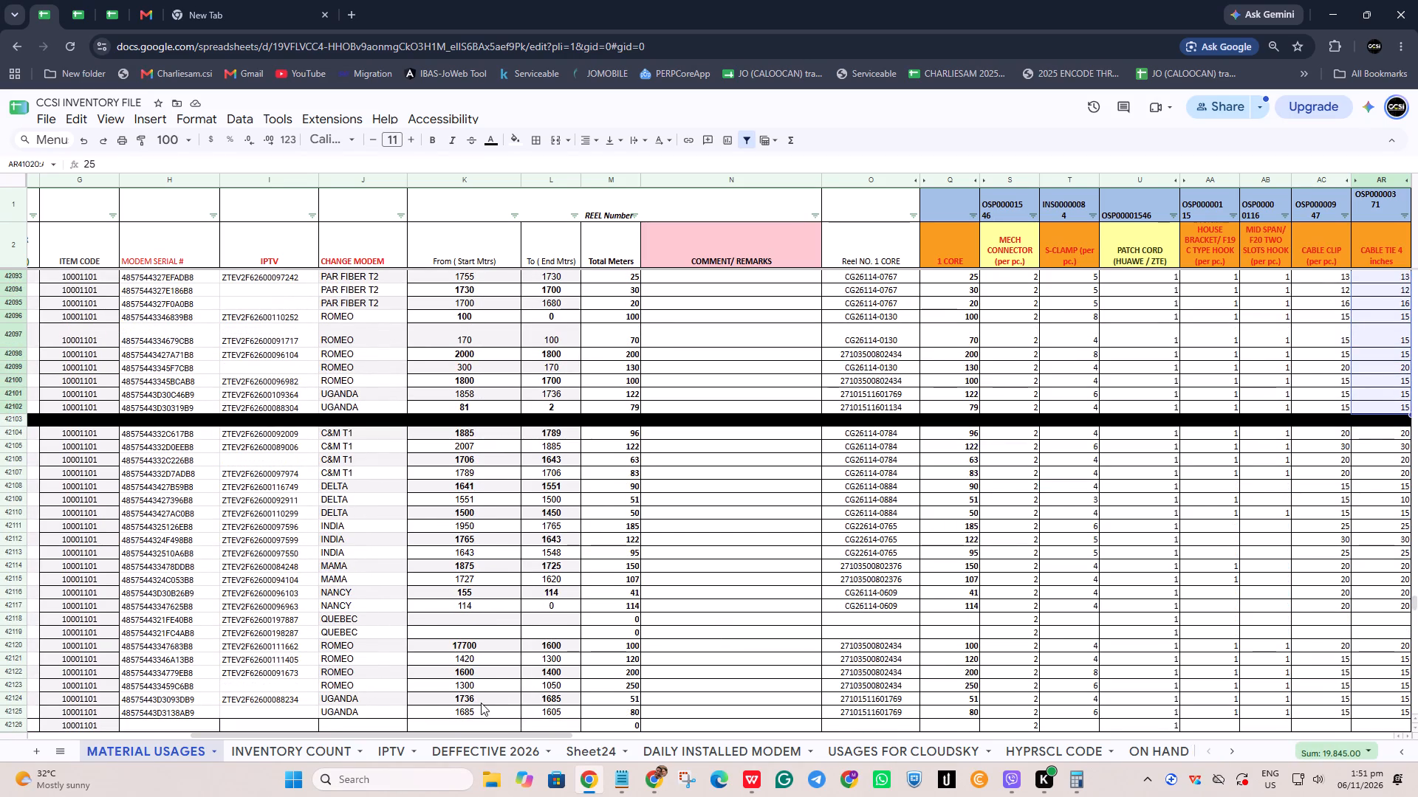
# Enter 19845 as the October usage of CABLE TIE; WRAP in CY64 of INVENTORY COUNT.
pyautogui.click(329, 753)
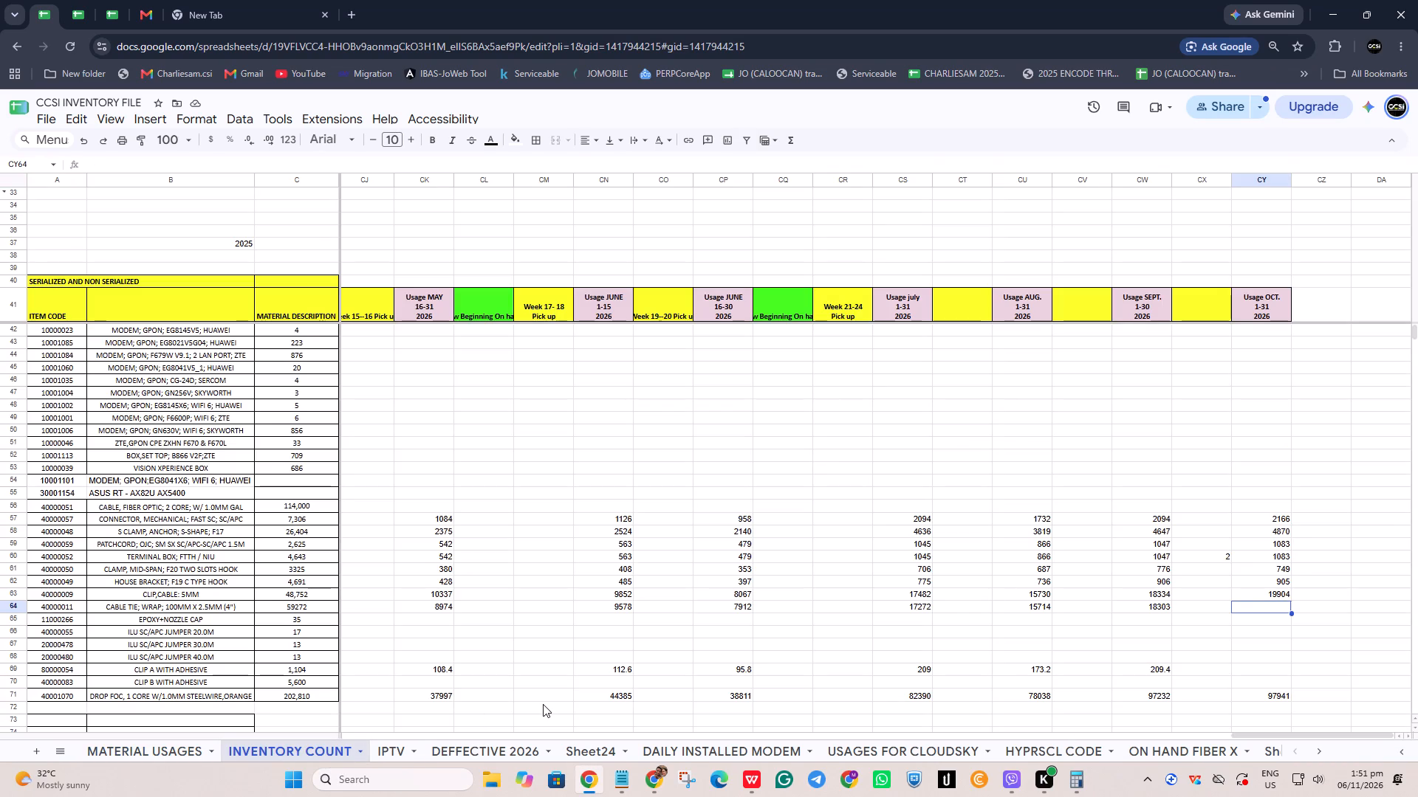
pyautogui.write('19845')
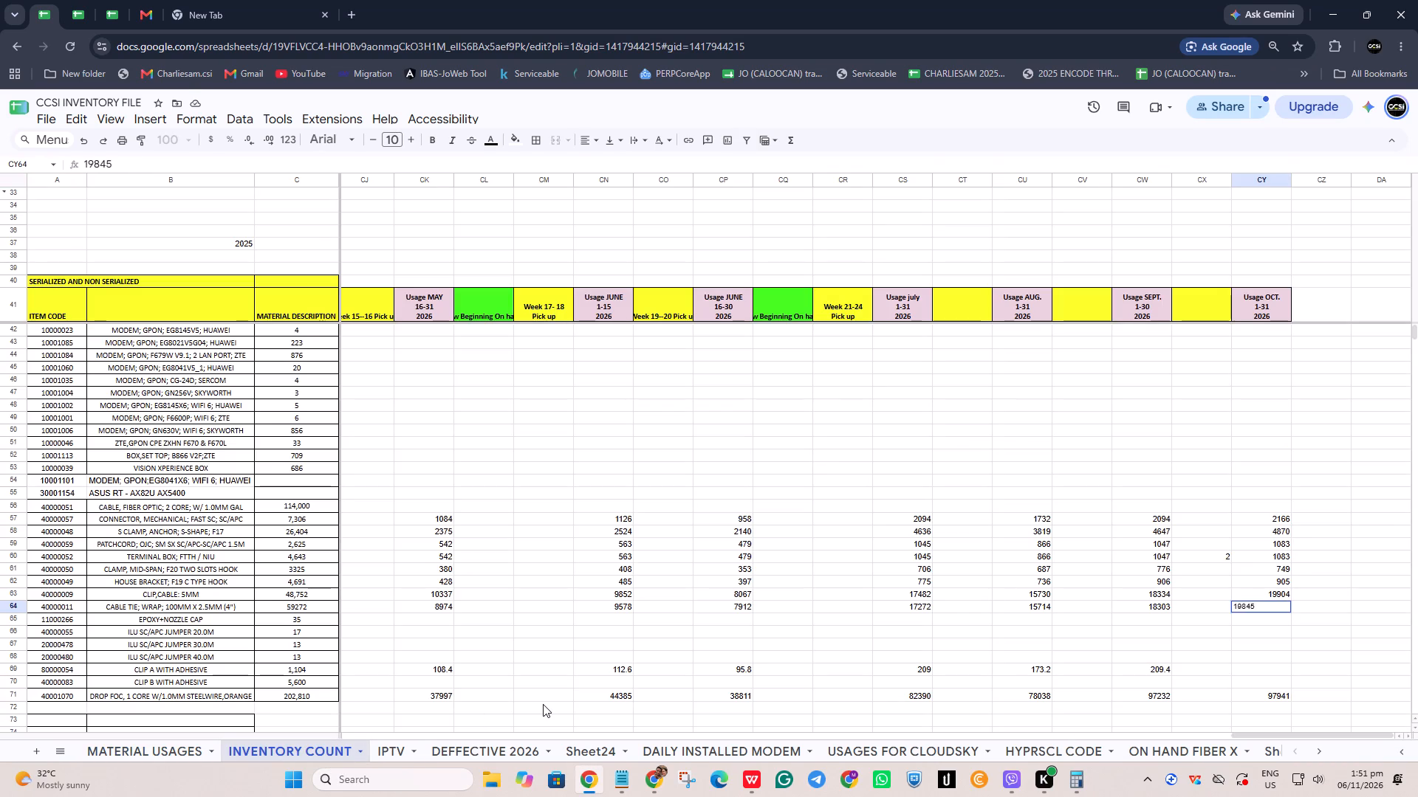
pyautogui.press('Tab')
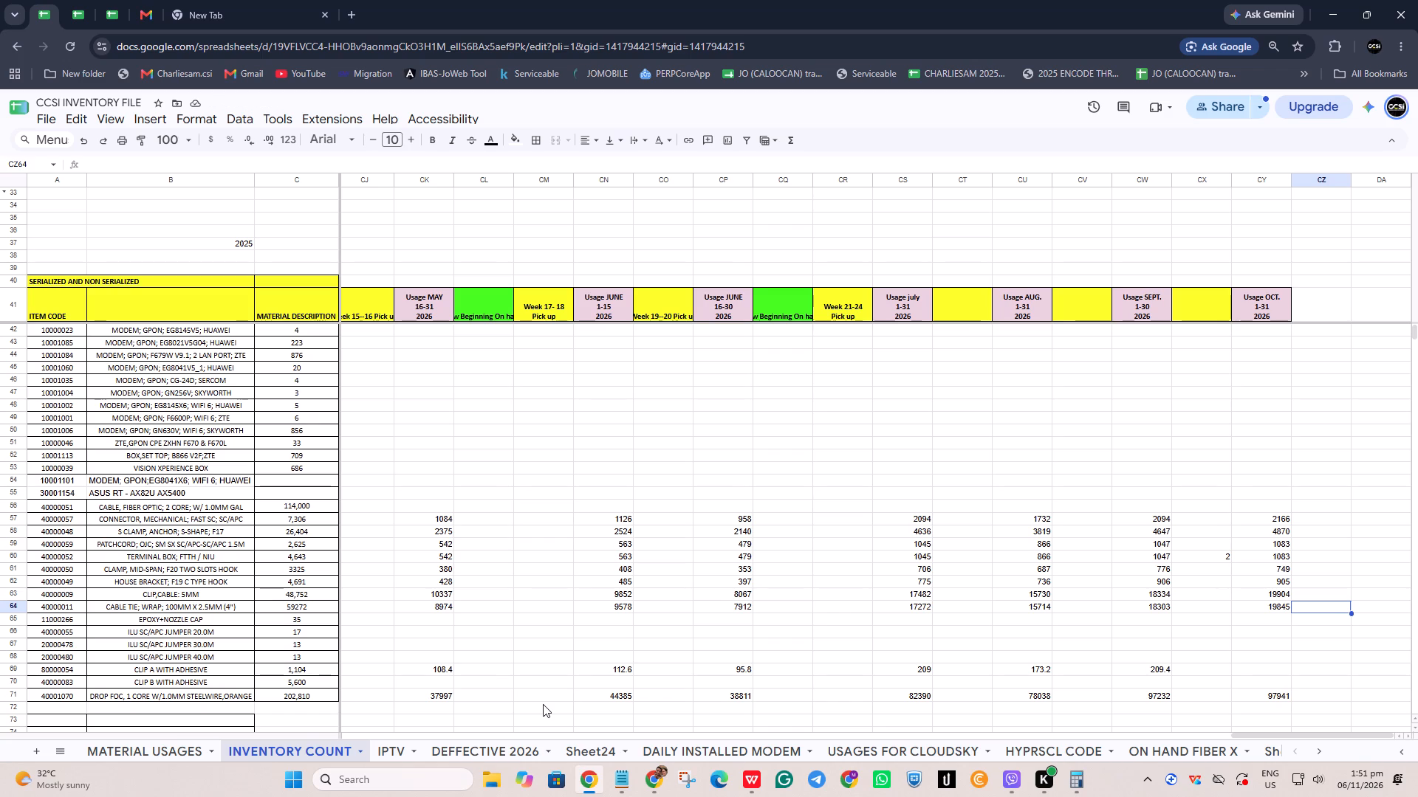
# Select CY69 for CLIP A WITH ADHESIVE, and in Calculator multiply 1083 by .20 to work out its October usage.
pyautogui.press('Down')
pyautogui.press('Down')
pyautogui.press('Down')
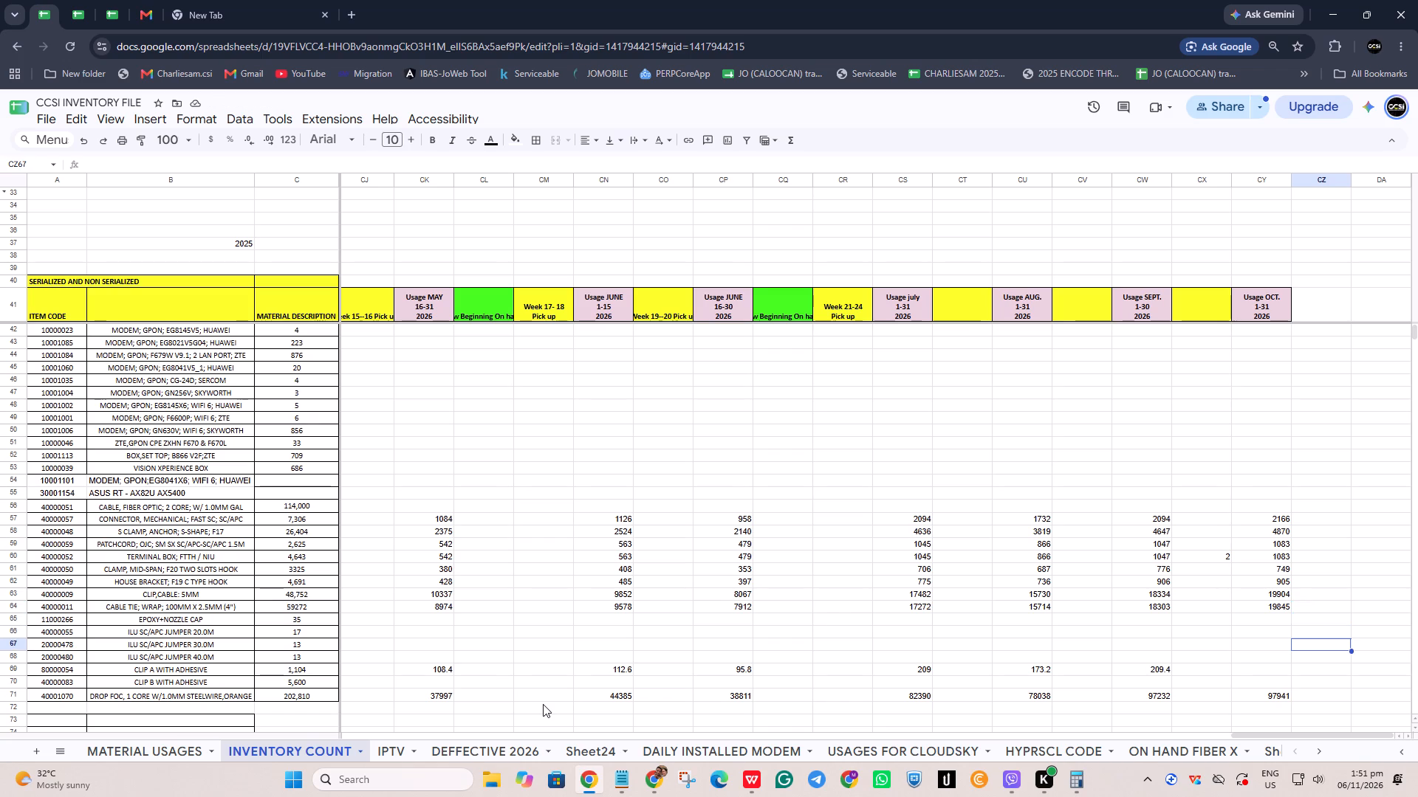
pyautogui.press('Up')
pyautogui.press('Down')
pyautogui.press('Down')
pyautogui.press('Down')
pyautogui.press('Left')
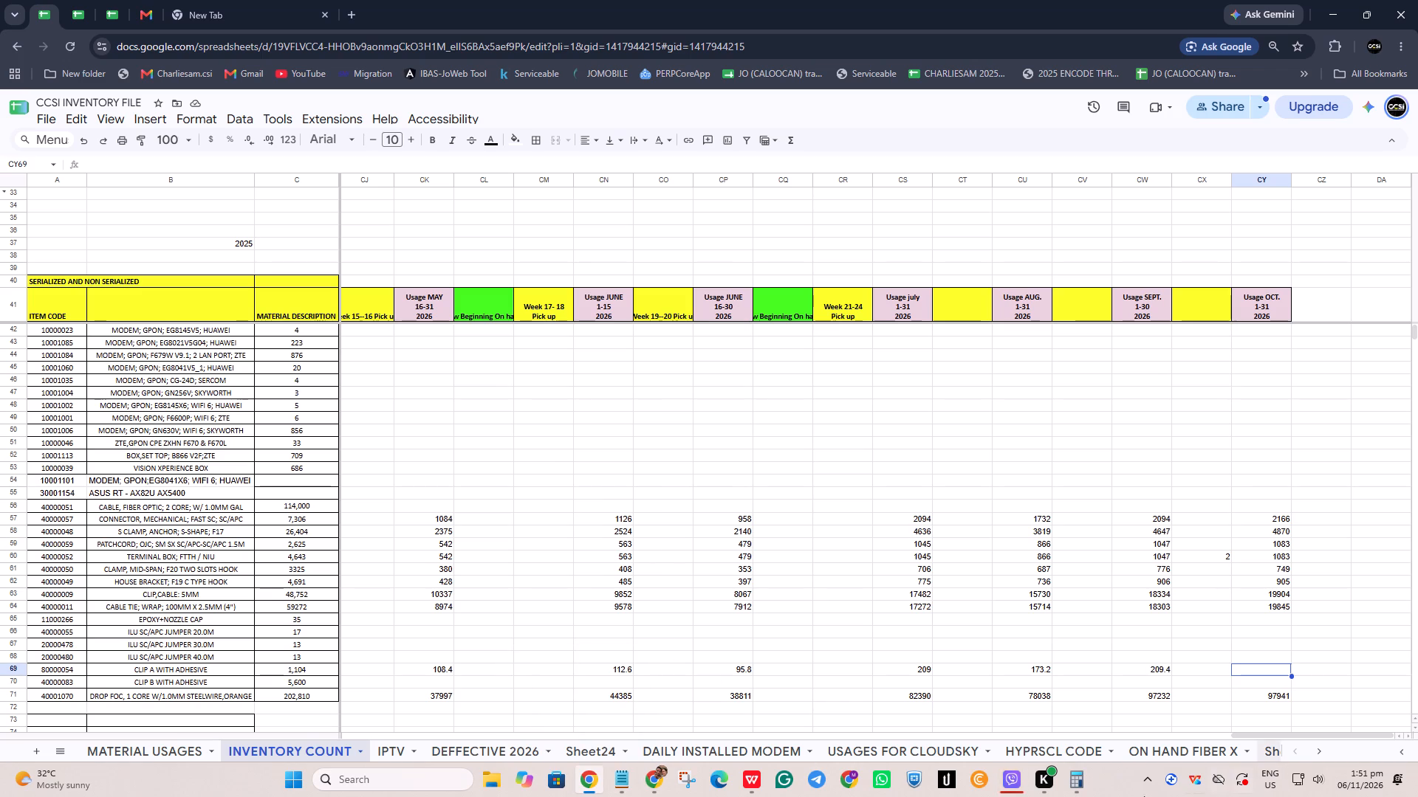
pyautogui.click(1075, 782)
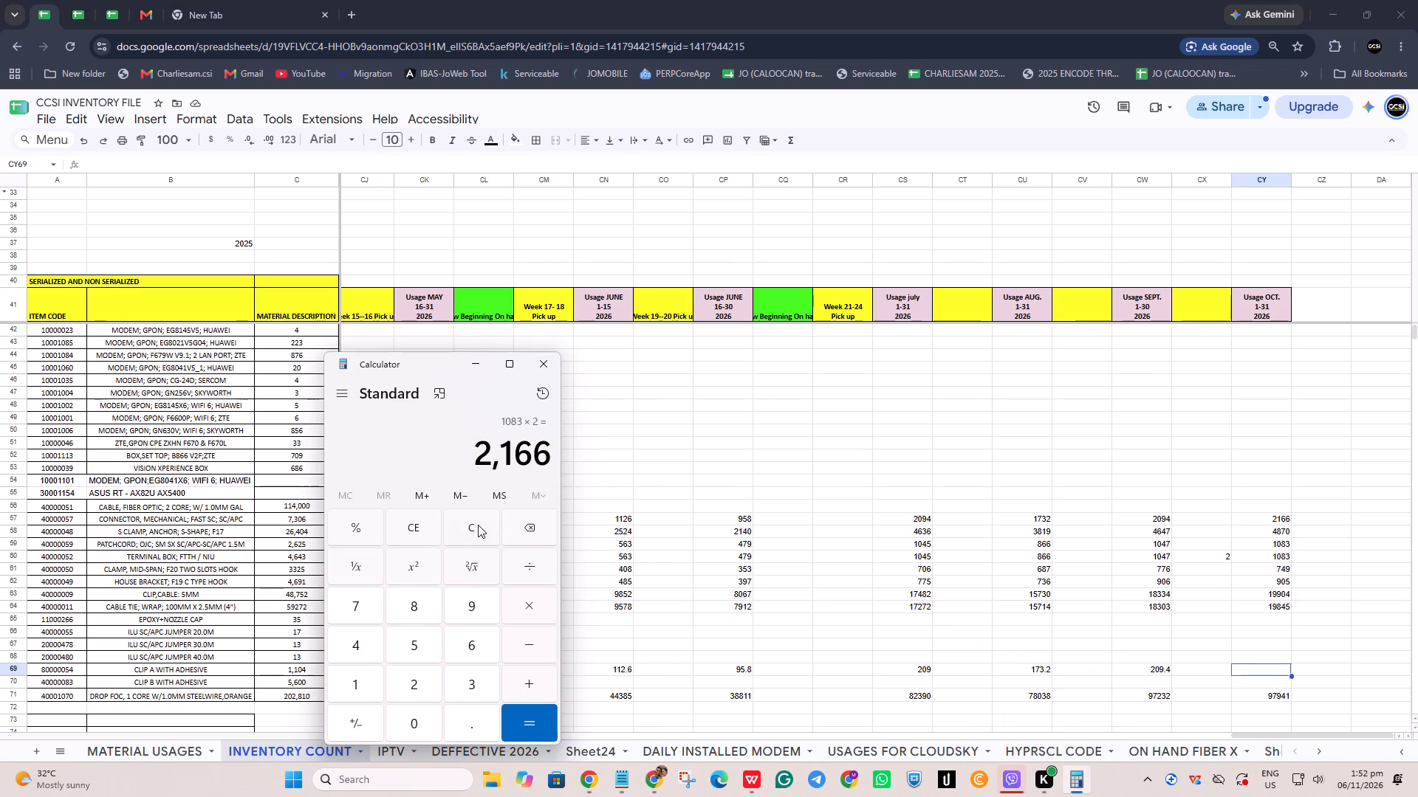
pyautogui.click(476, 523)
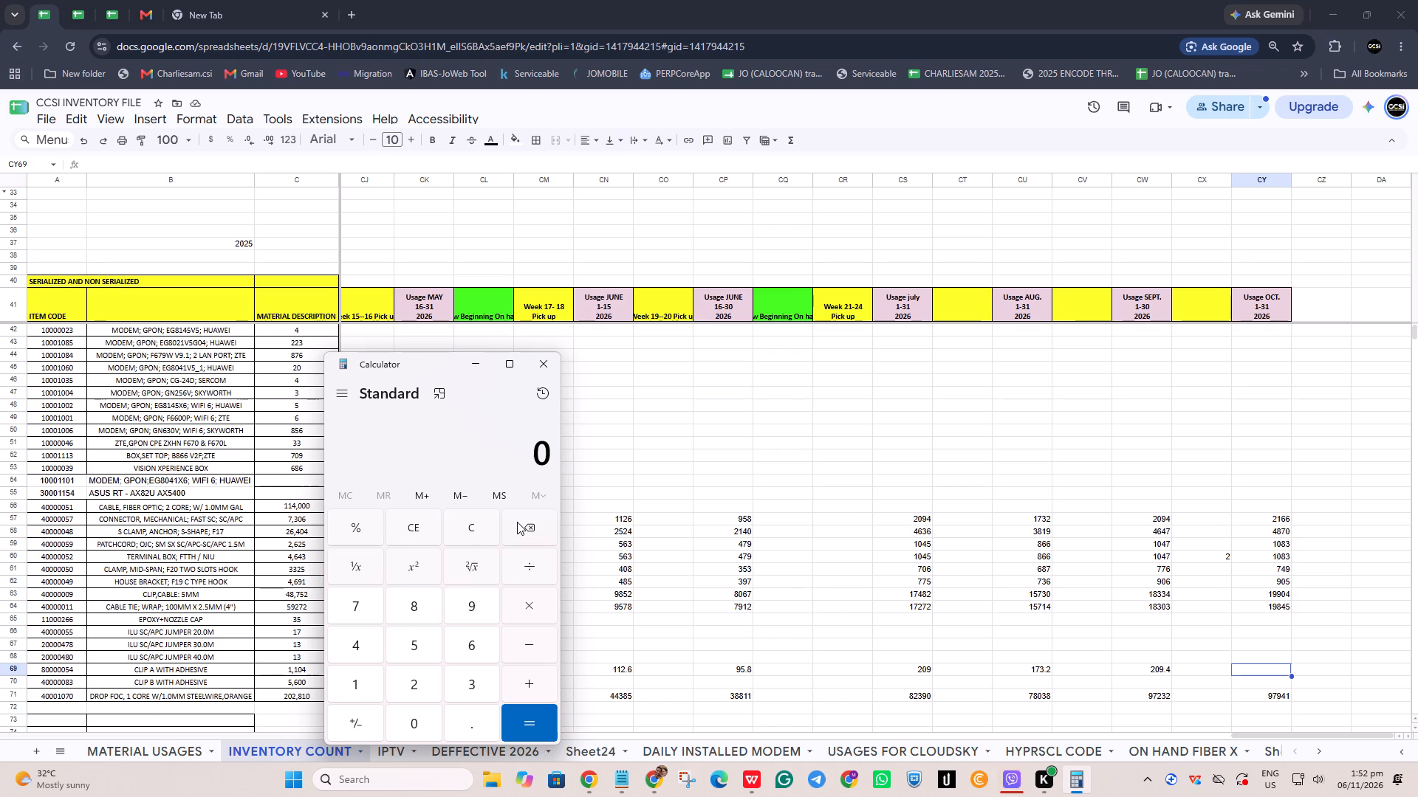
pyautogui.write('1083')
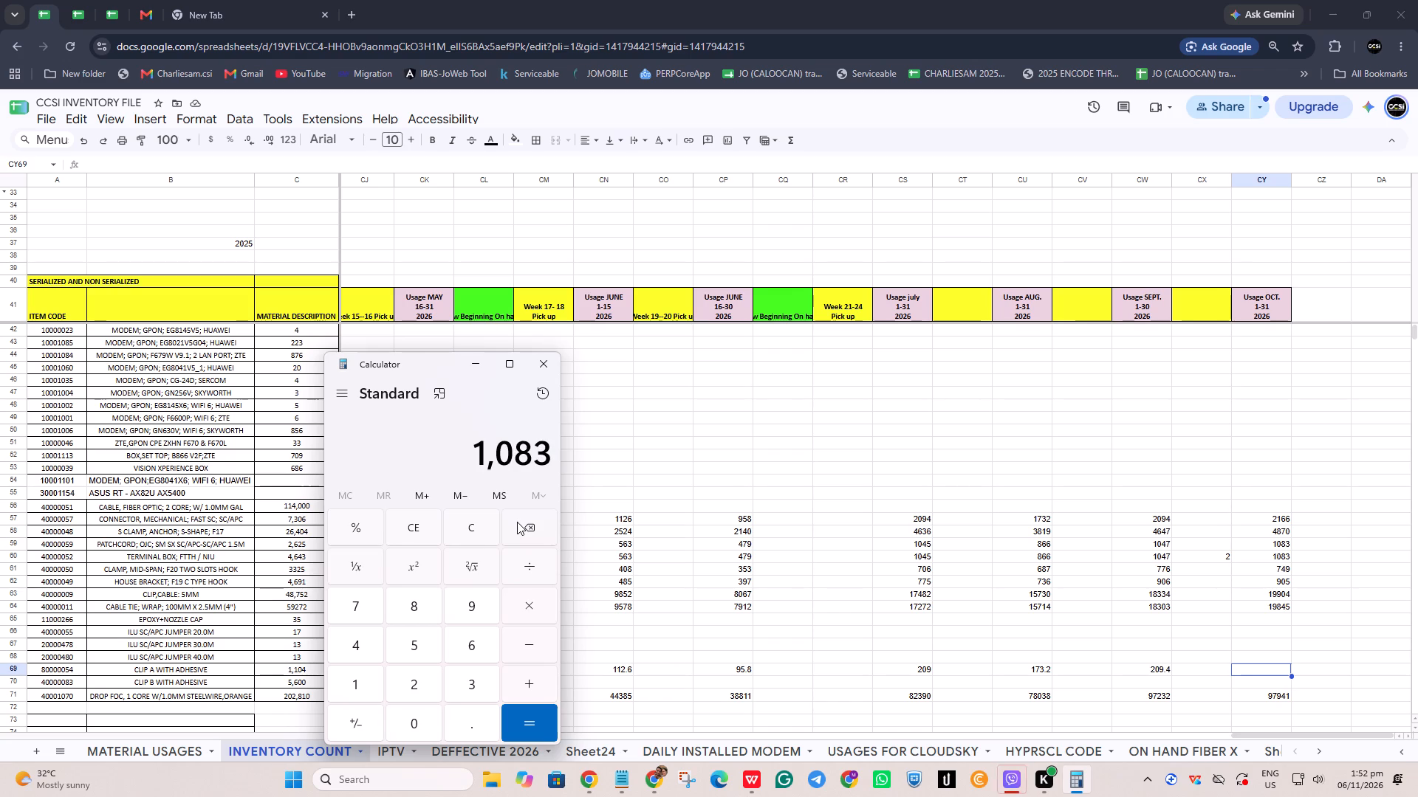
pyautogui.press('*')
pyautogui.write('.20')
pyautogui.press('Return')
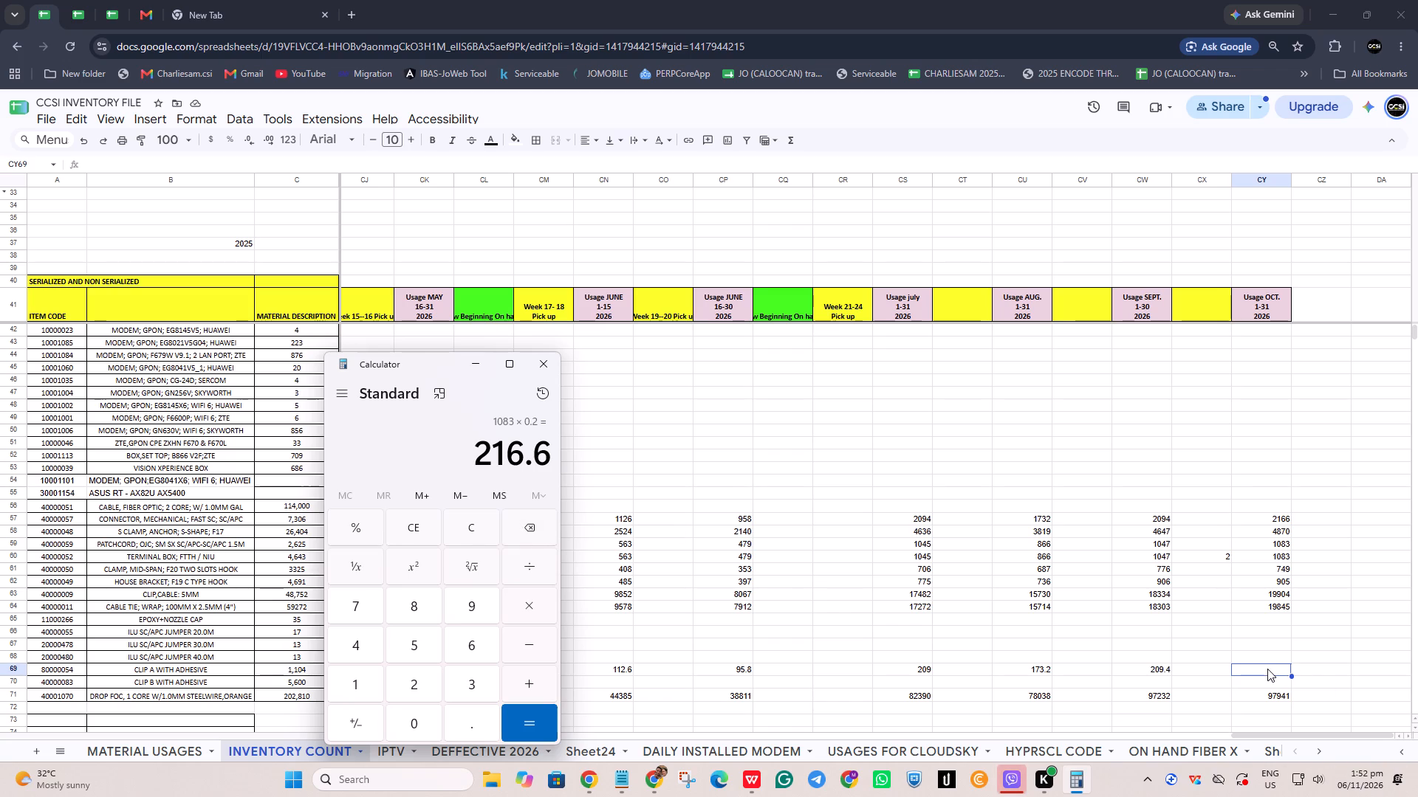
# Back in the INVENTORY COUNT sheet, enter 216.6 as the October usage of CLIP A WITH ADHESIVE in CY69.
pyautogui.press('2')
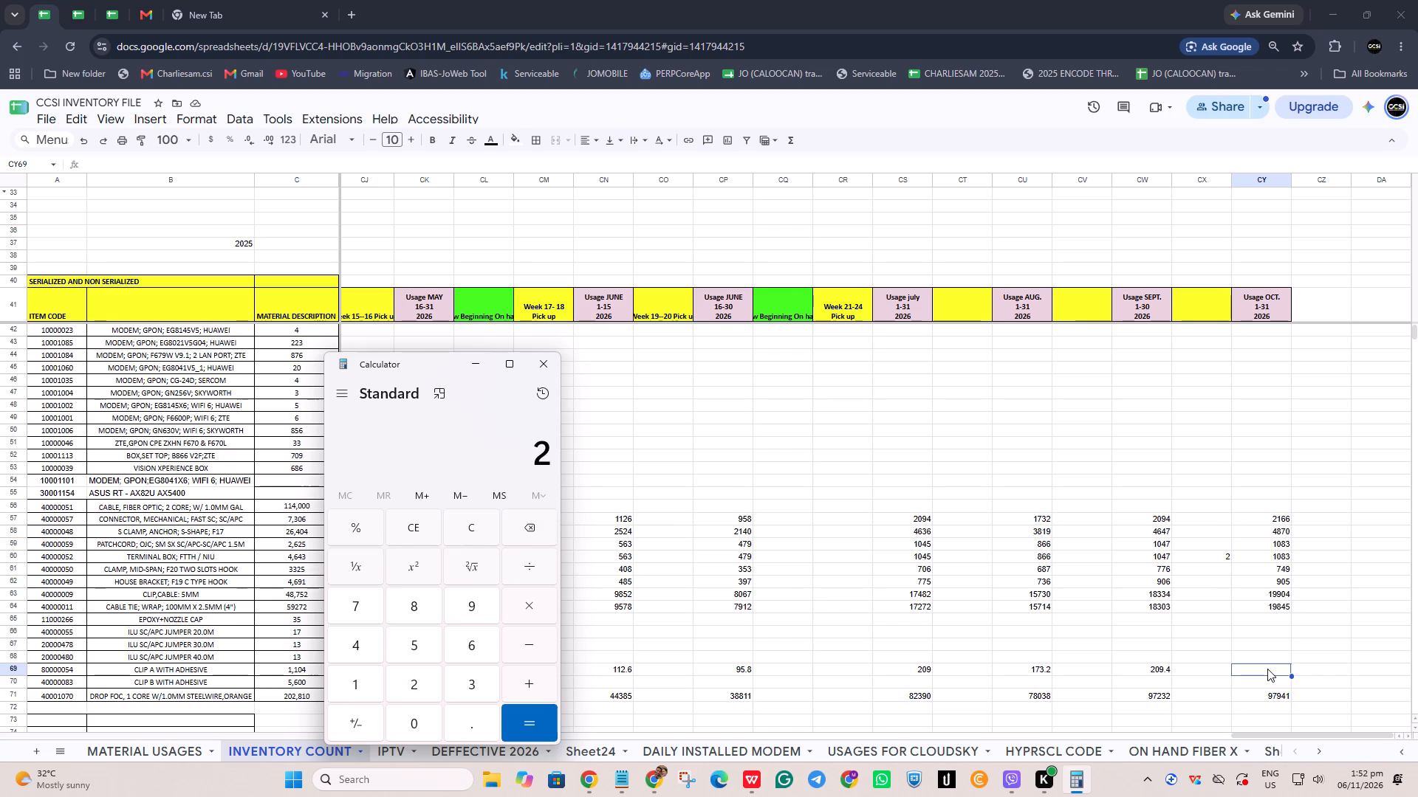
pyautogui.doubleClick(1213, 675)
pyautogui.press('Tab')
pyautogui.write('2163.')
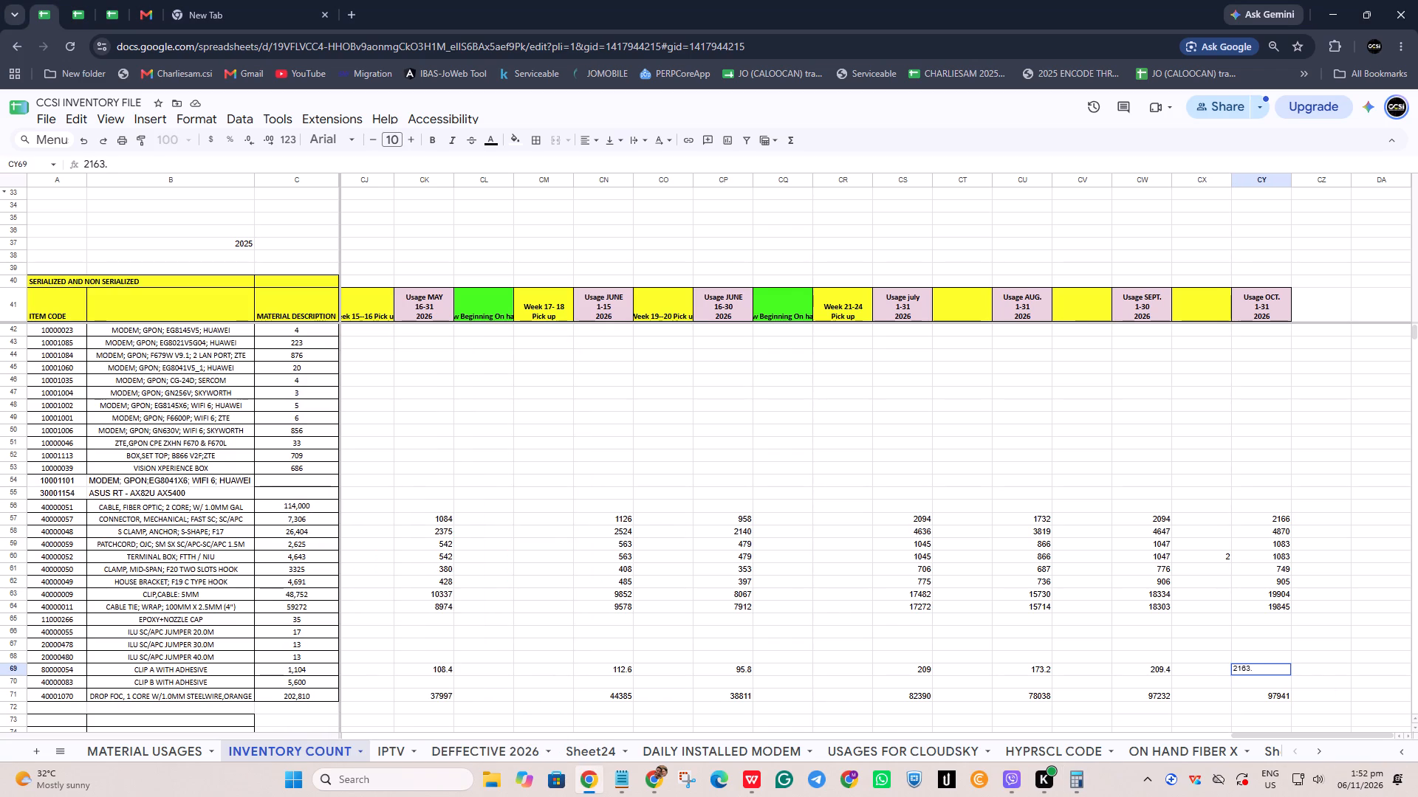
pyautogui.press('BackSpace')
pyautogui.press('BackSpace')
pyautogui.write('.6')
pyautogui.click(1082, 646)
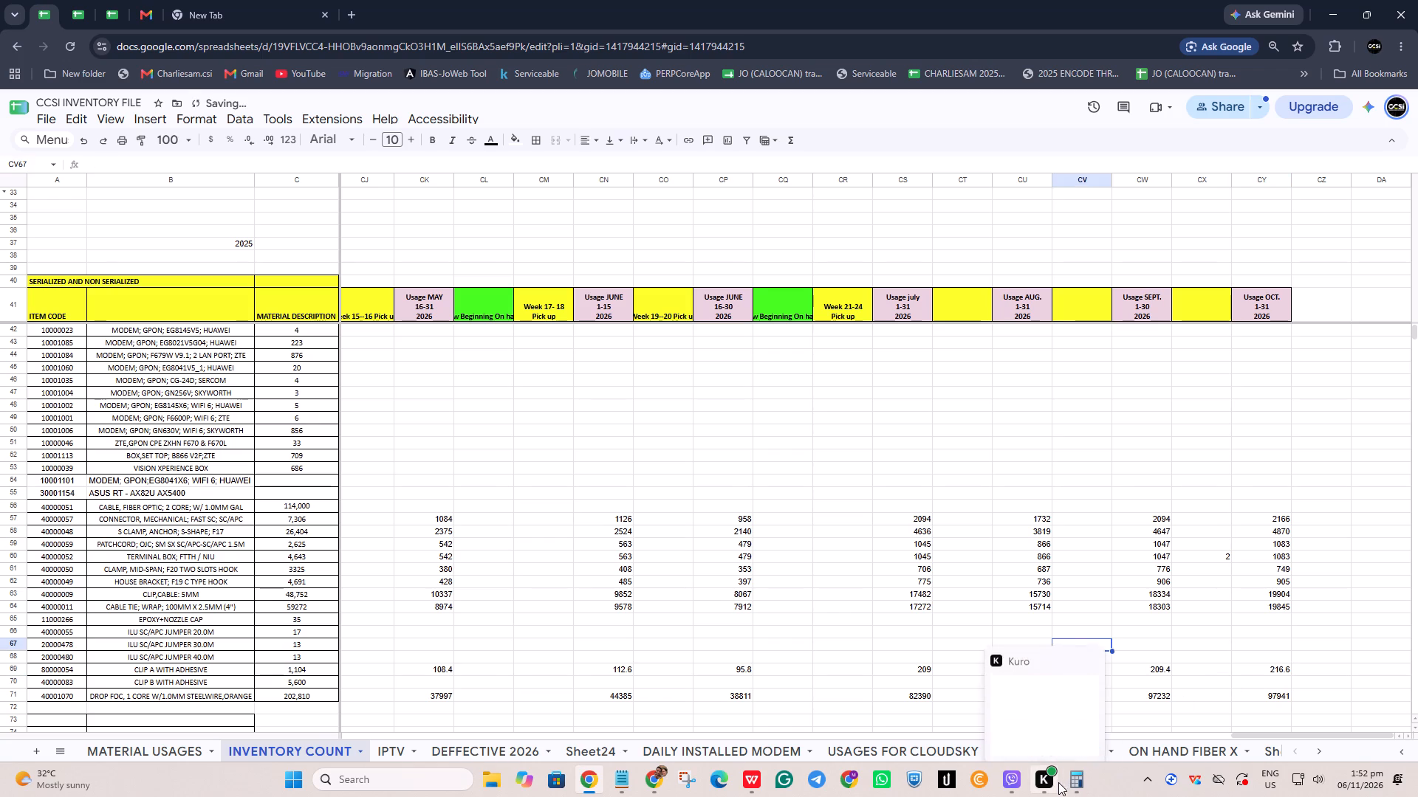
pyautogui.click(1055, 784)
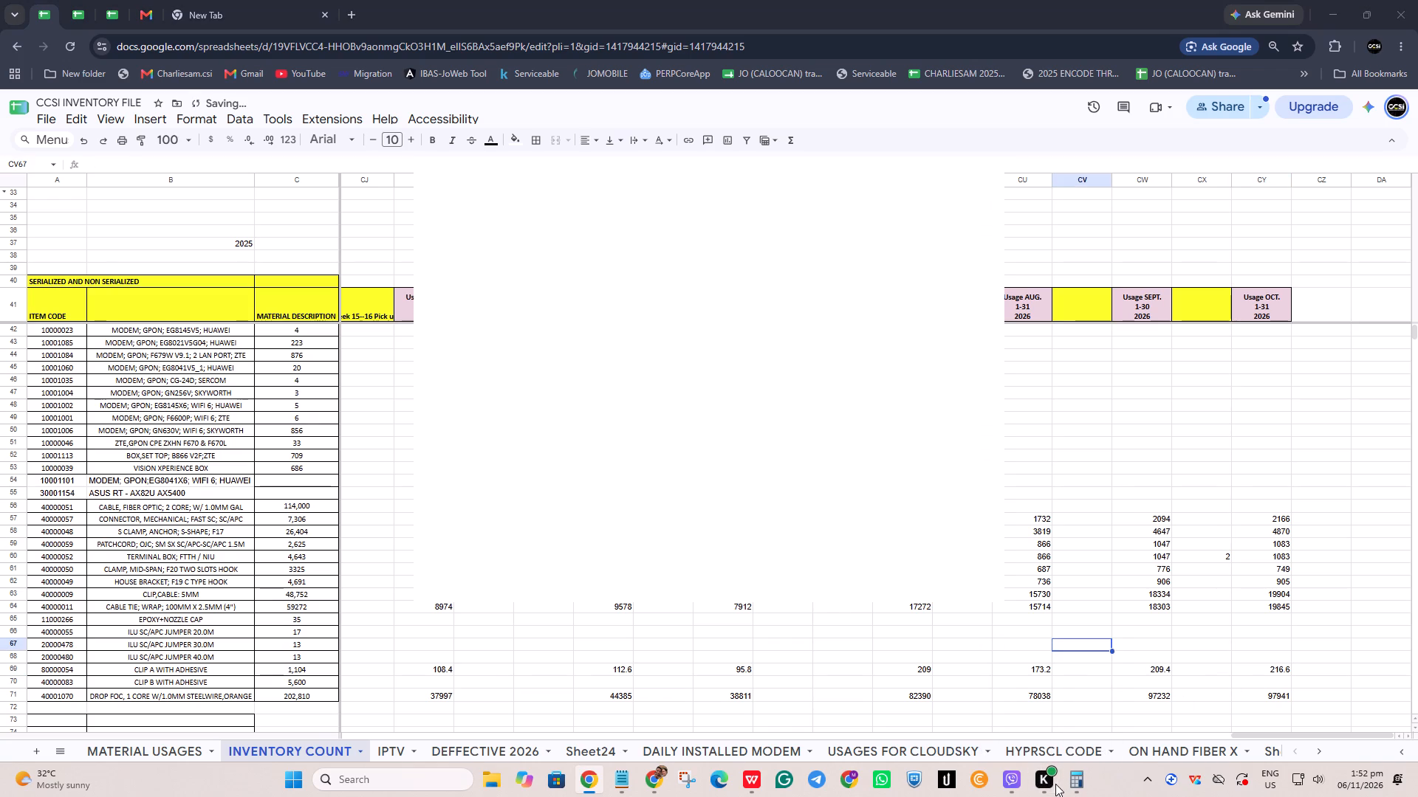